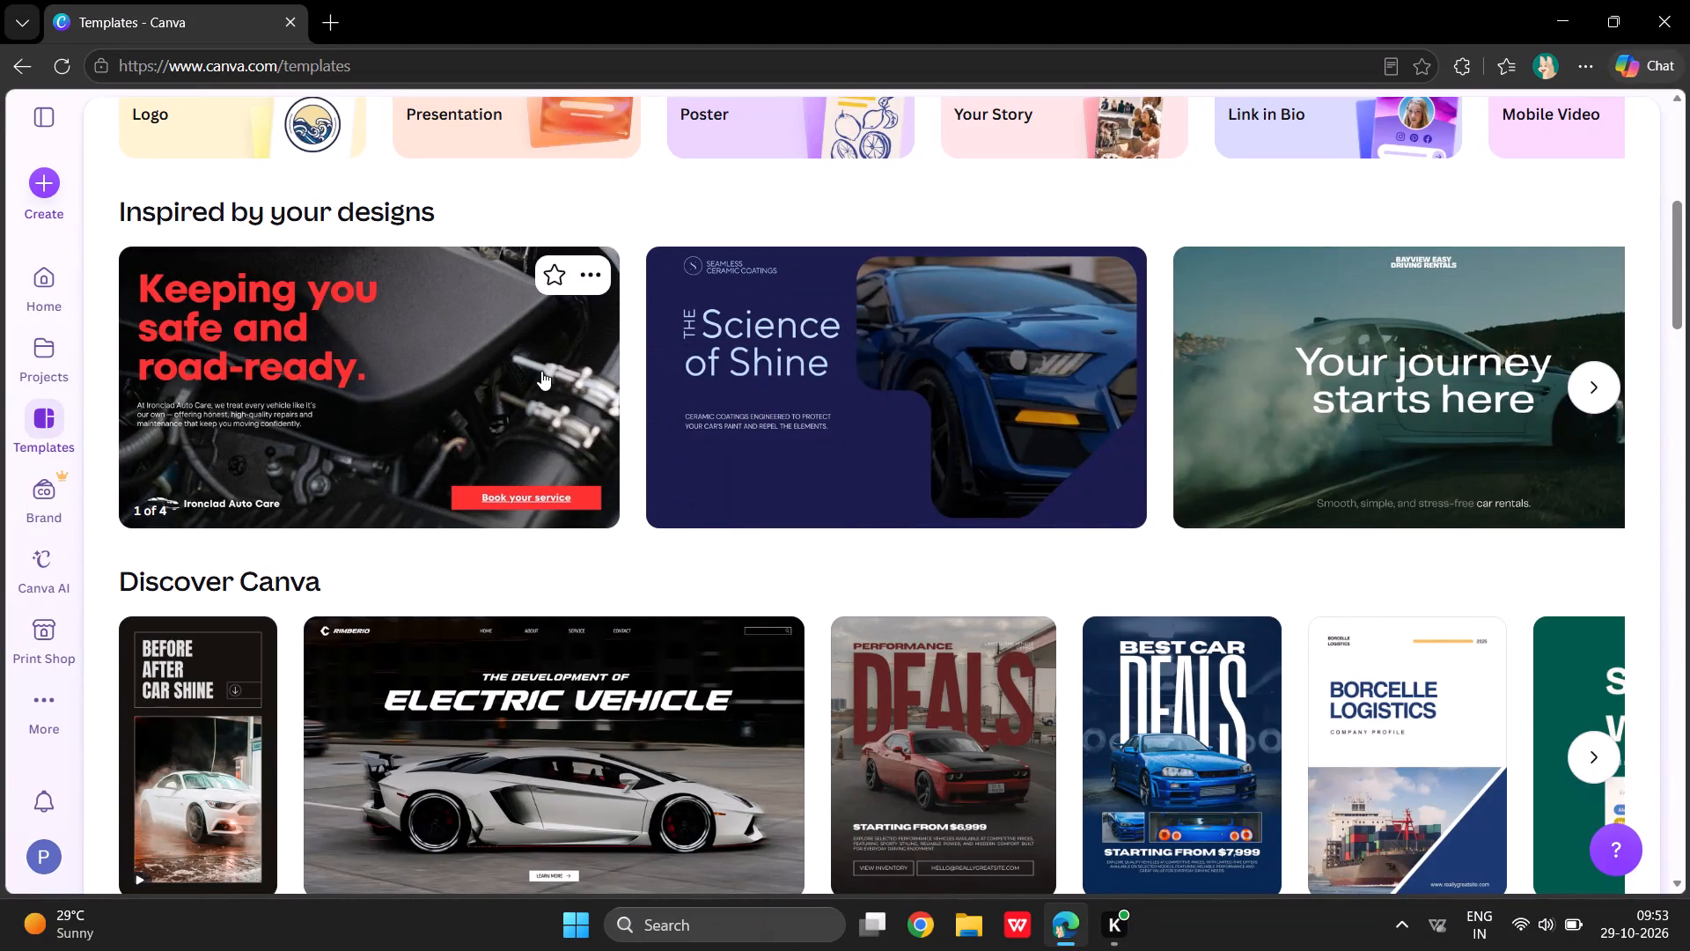
Open the Black and White Futuristic Clean Electric Vehicle Presentation template from Discover Canva for customising.
scroll(597, 707, "down", 3)
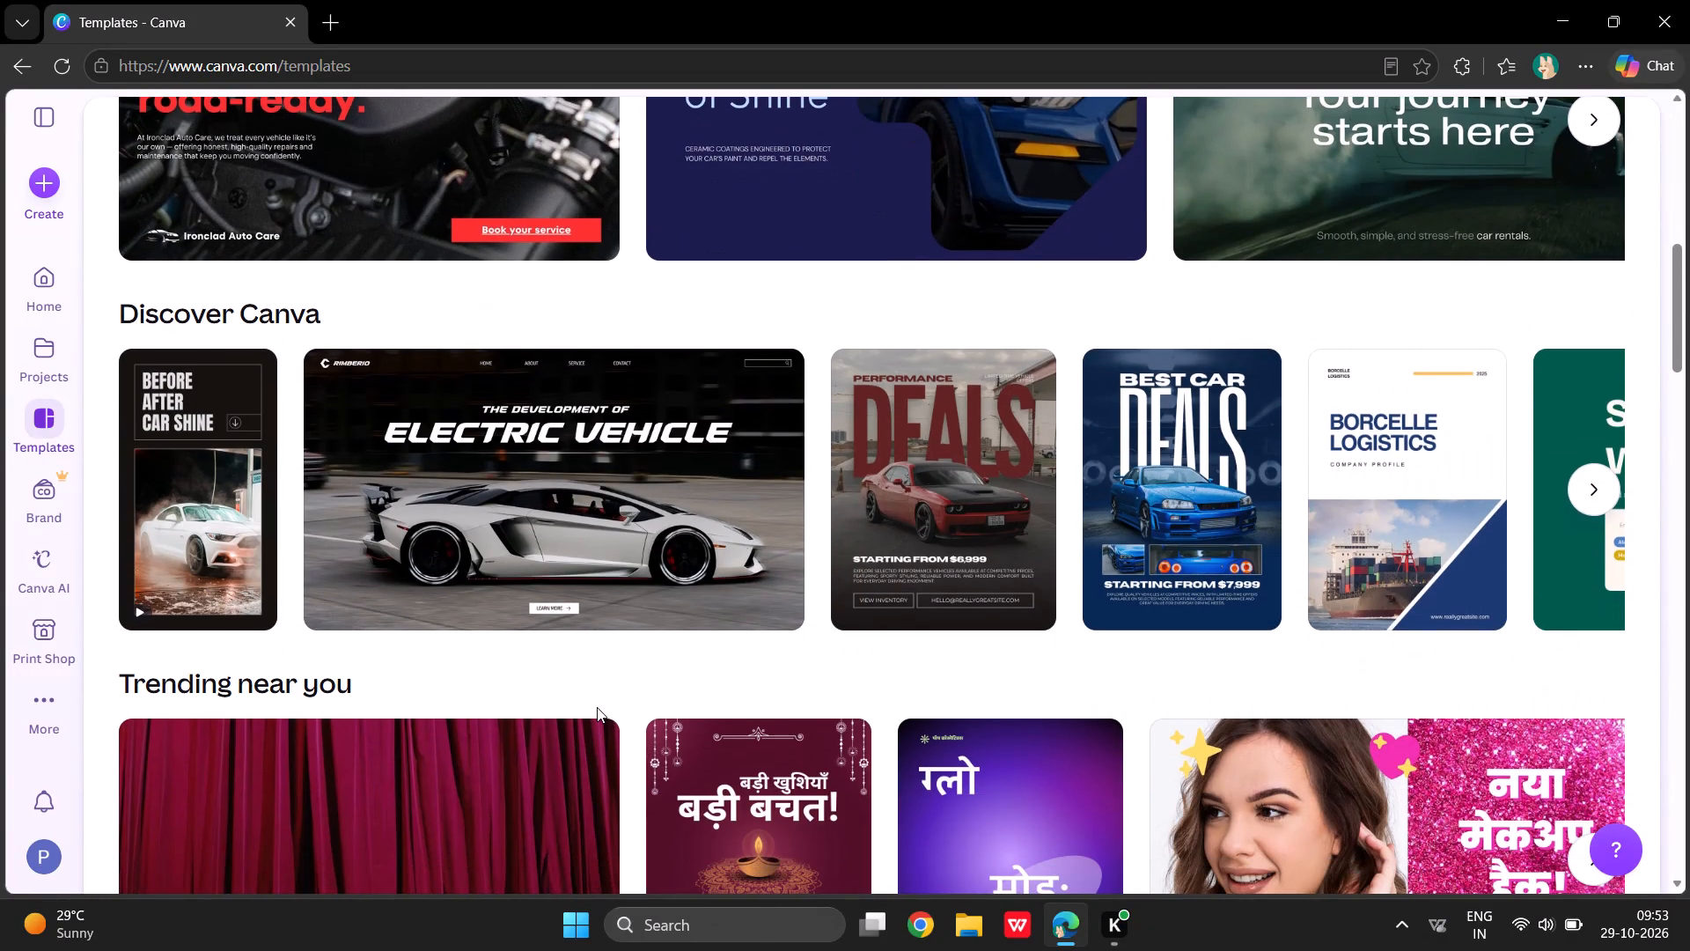
left_click(602, 586)
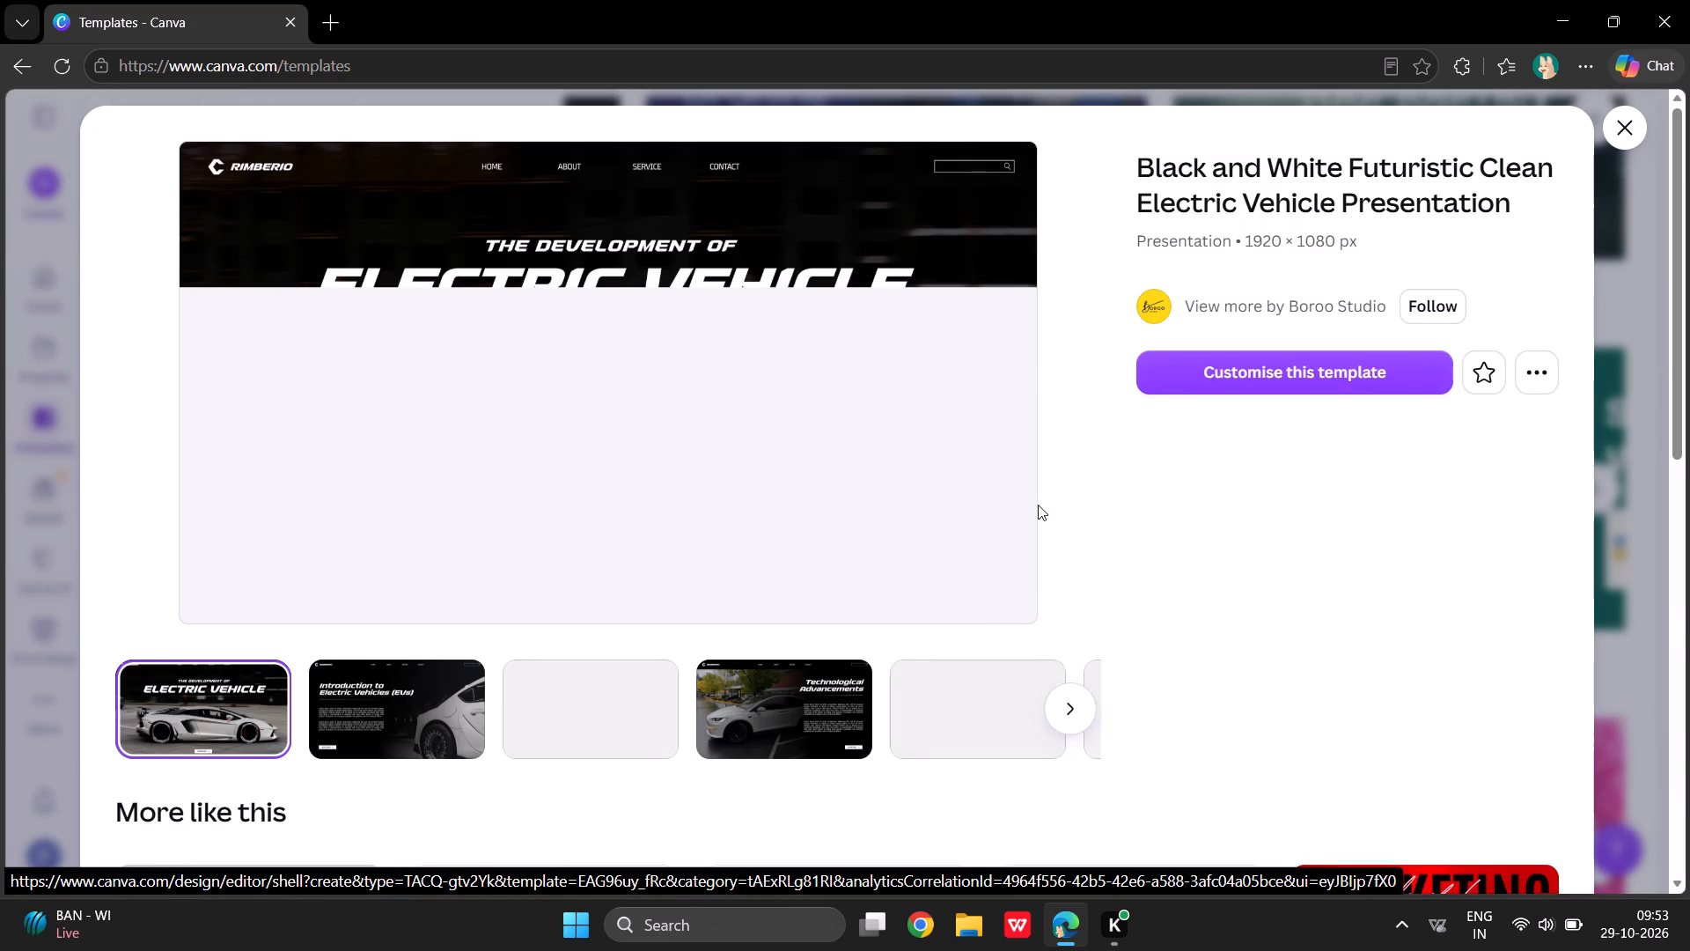
left_click(1182, 364)
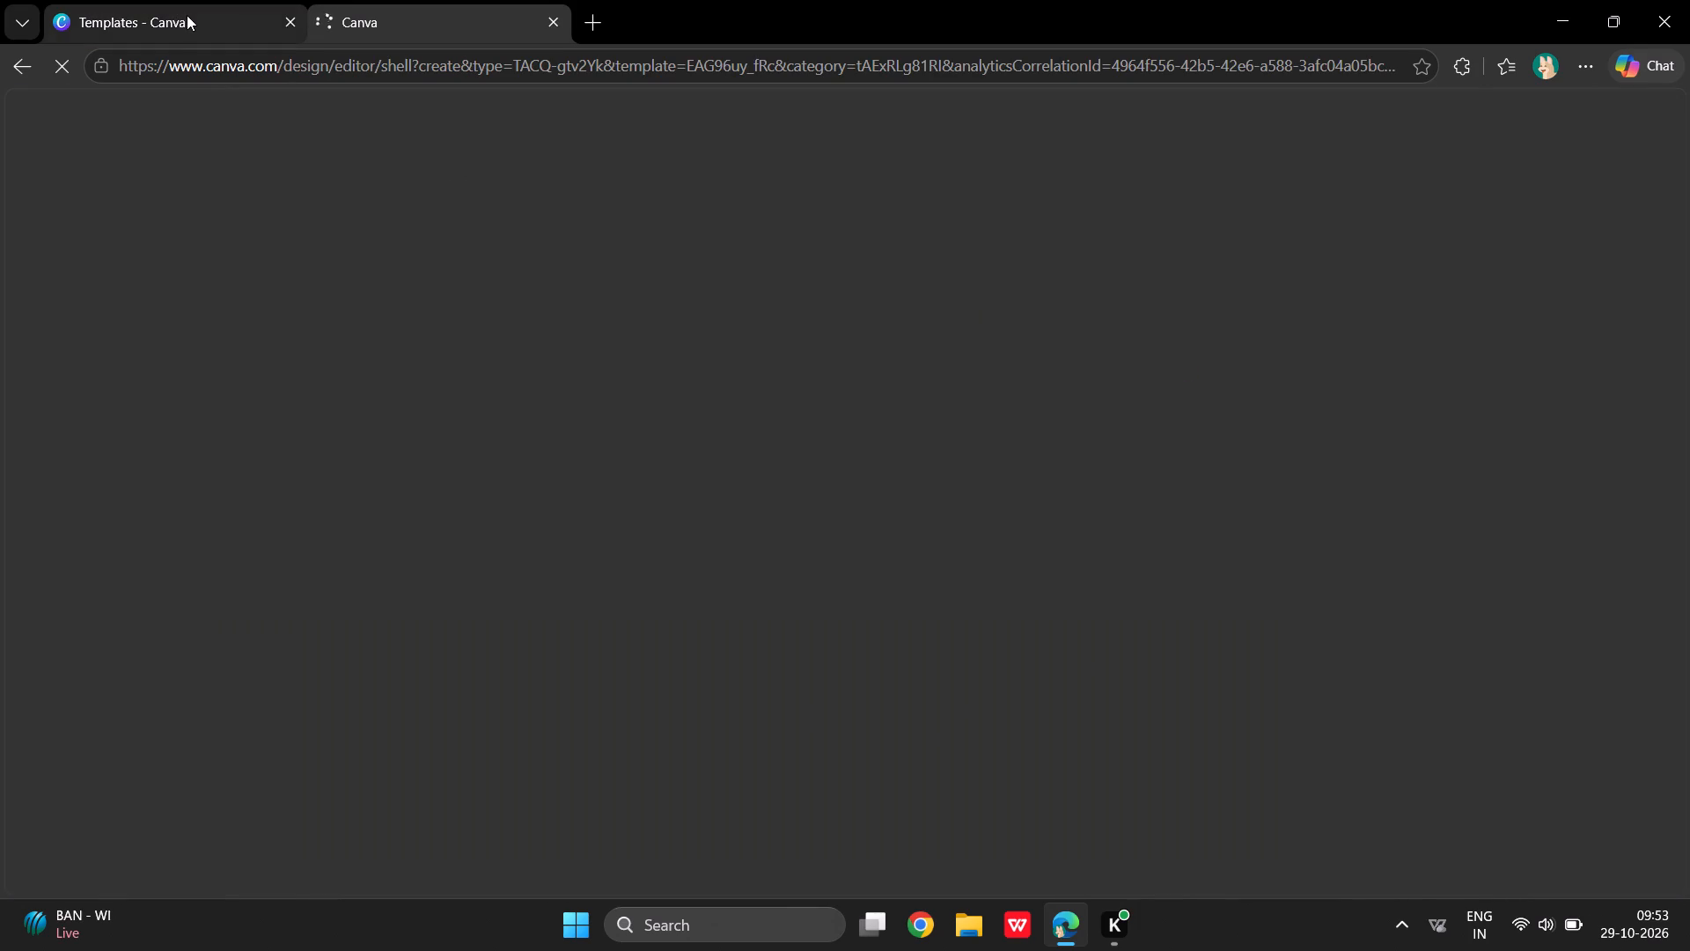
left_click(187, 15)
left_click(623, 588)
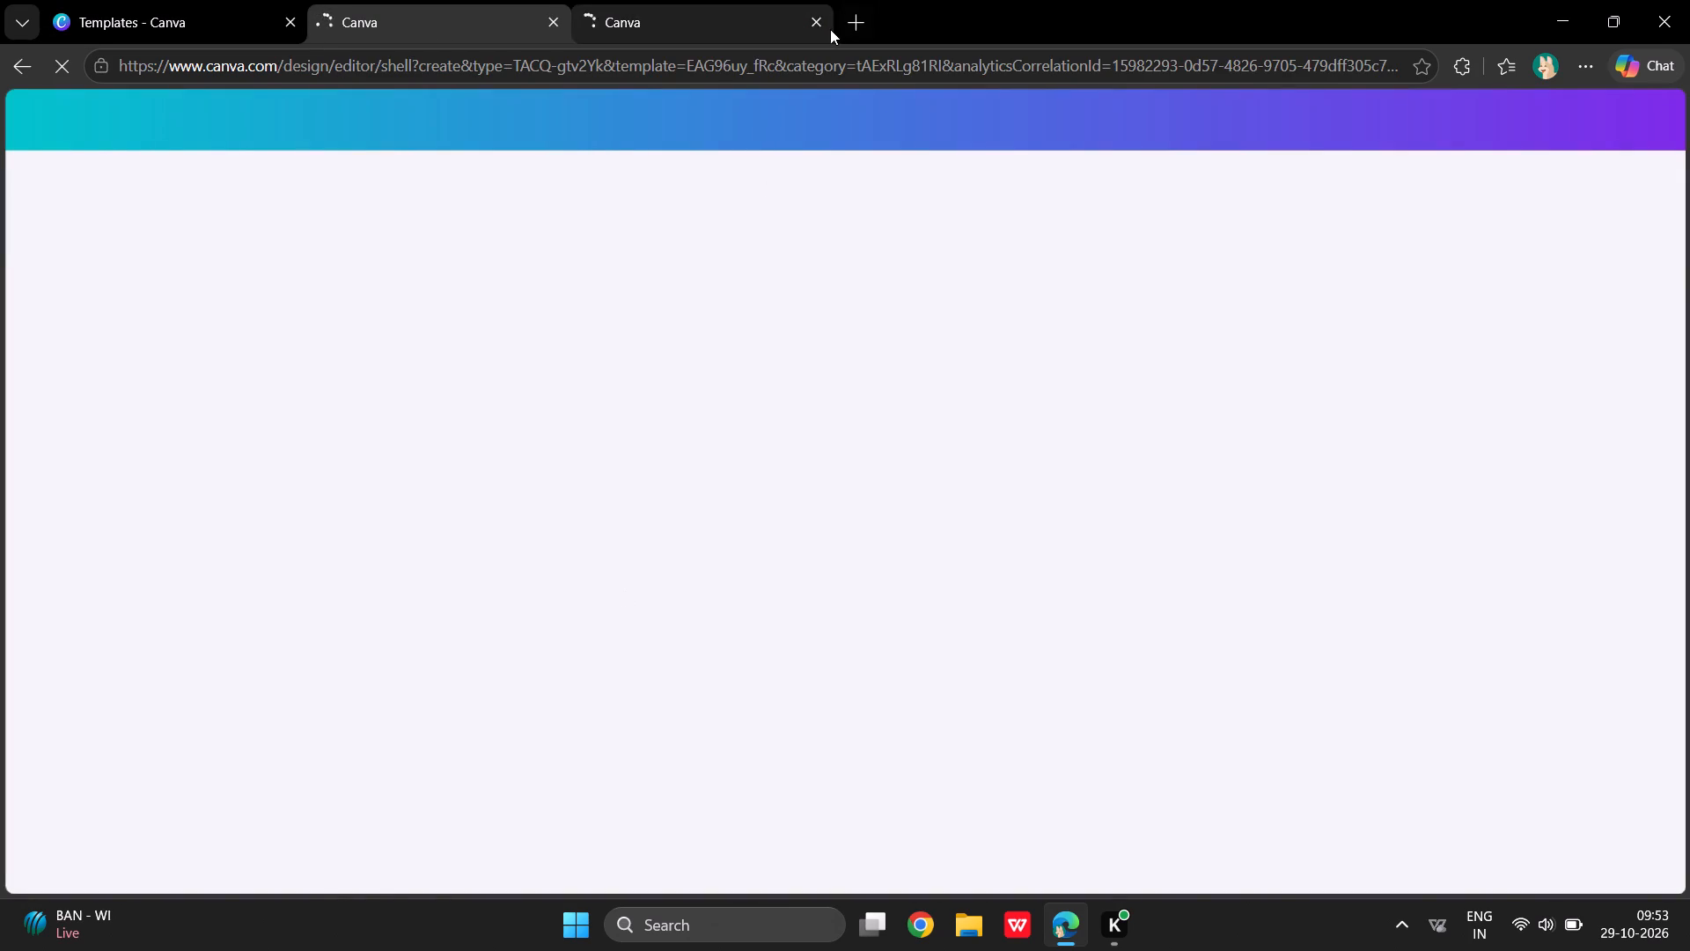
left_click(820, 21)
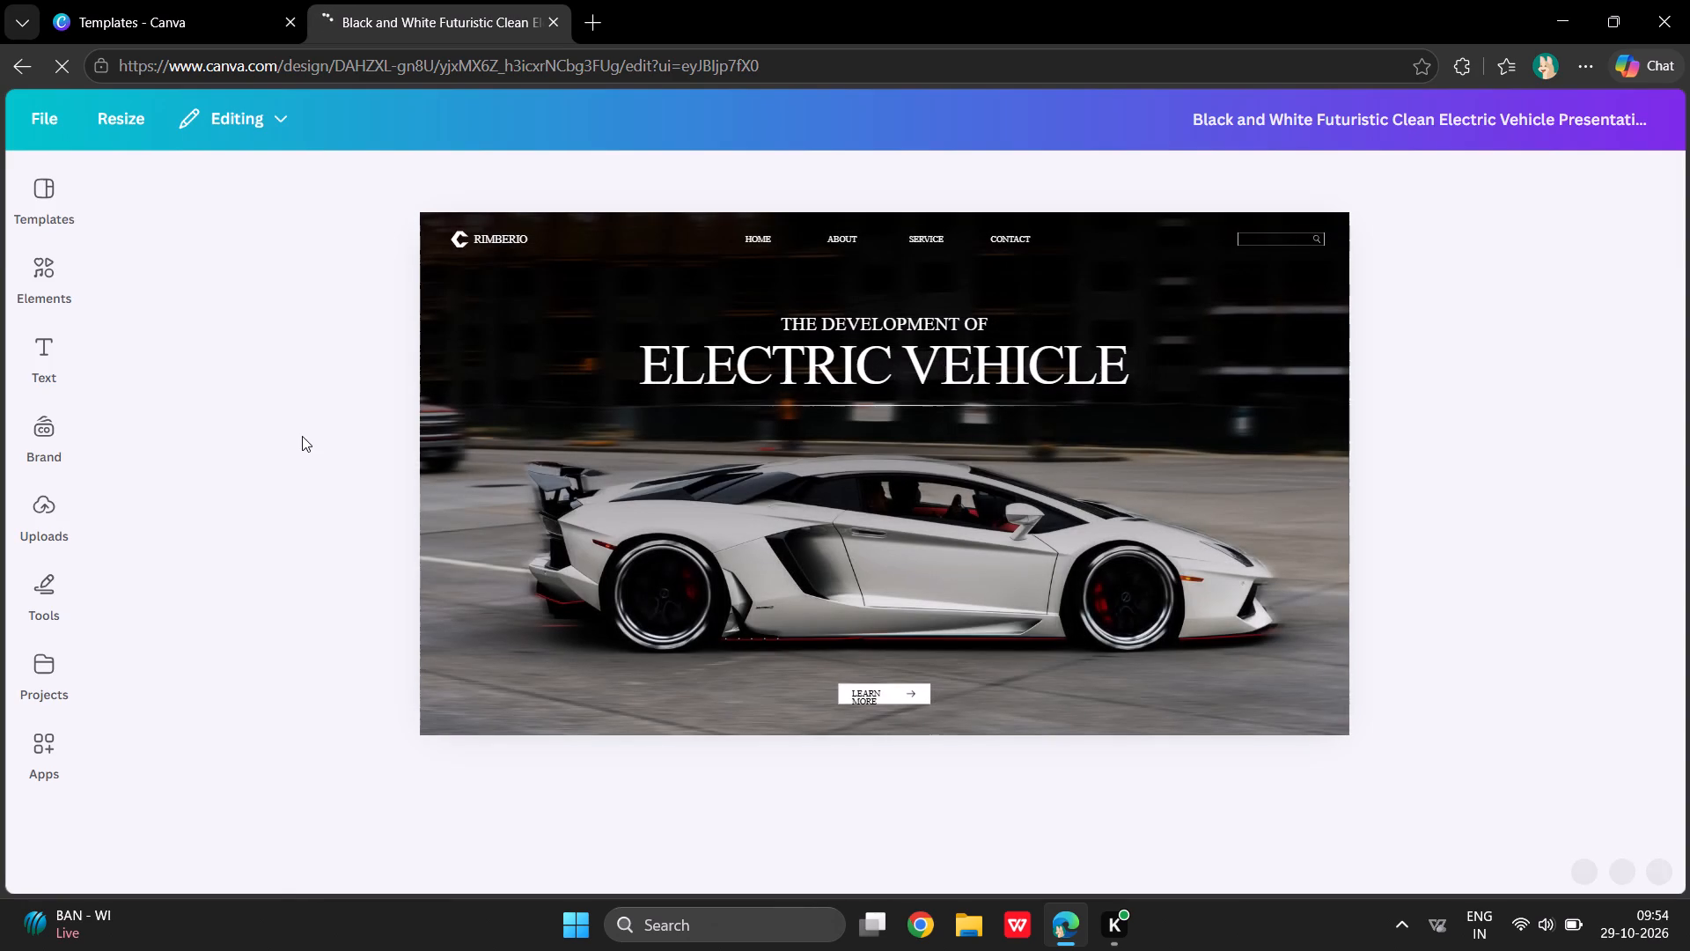
Replace the brand name RIMBERIO beside the logo on the first page with CAR RENTAL.
left_click(489, 237)
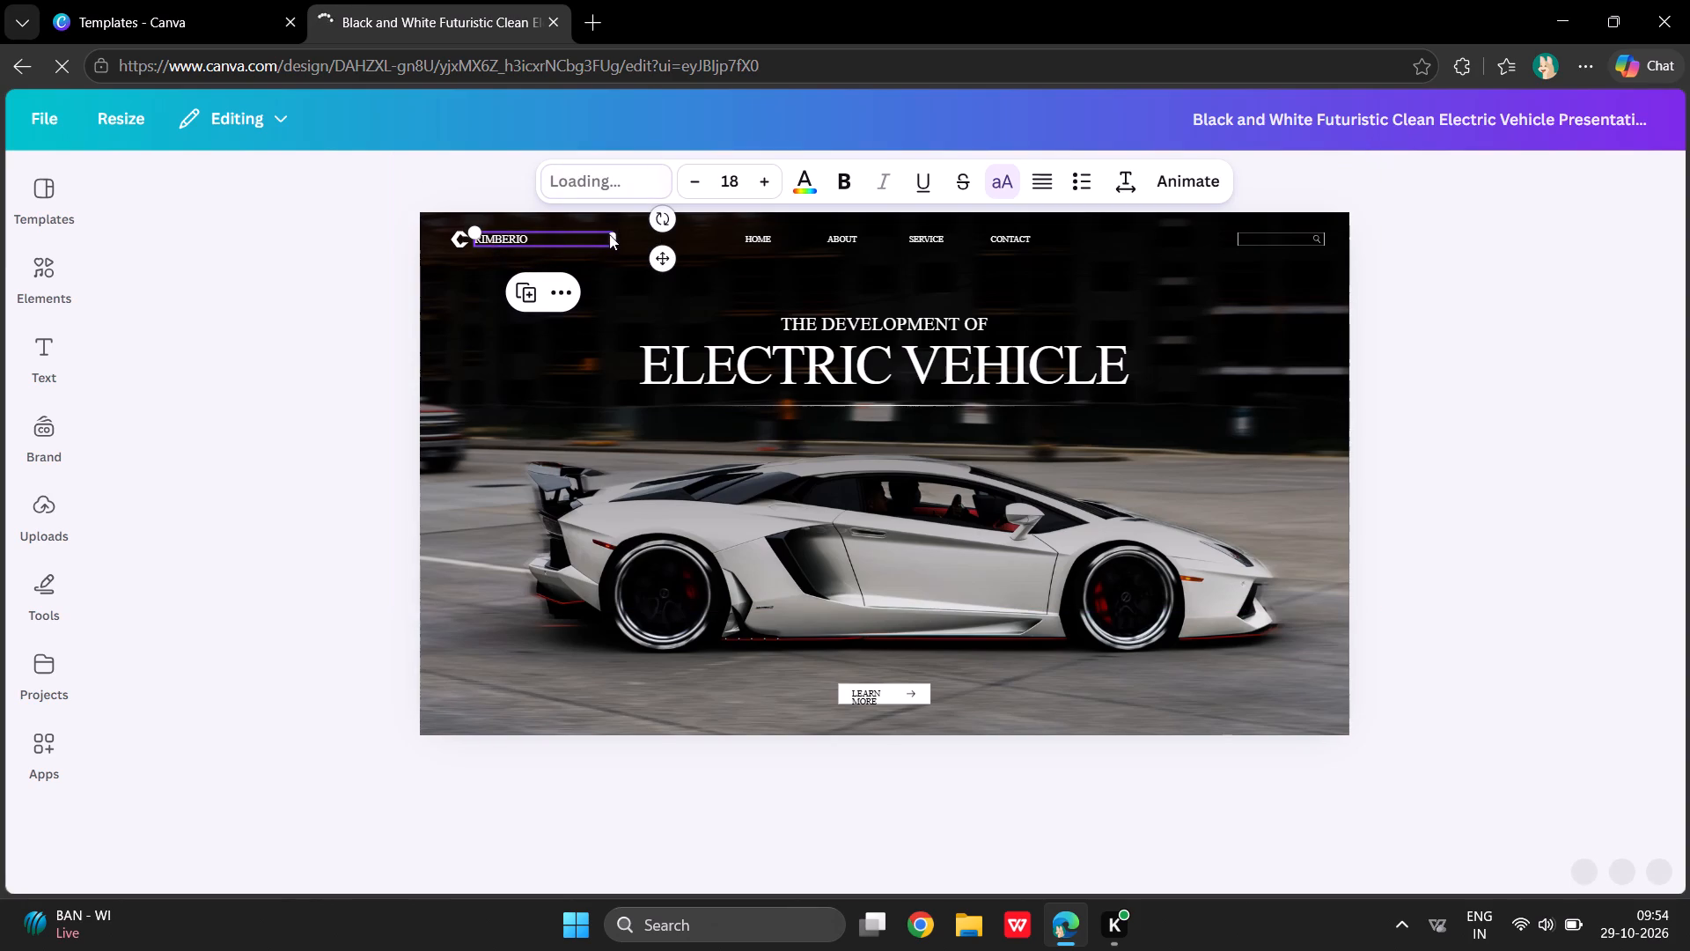
double_click(574, 233)
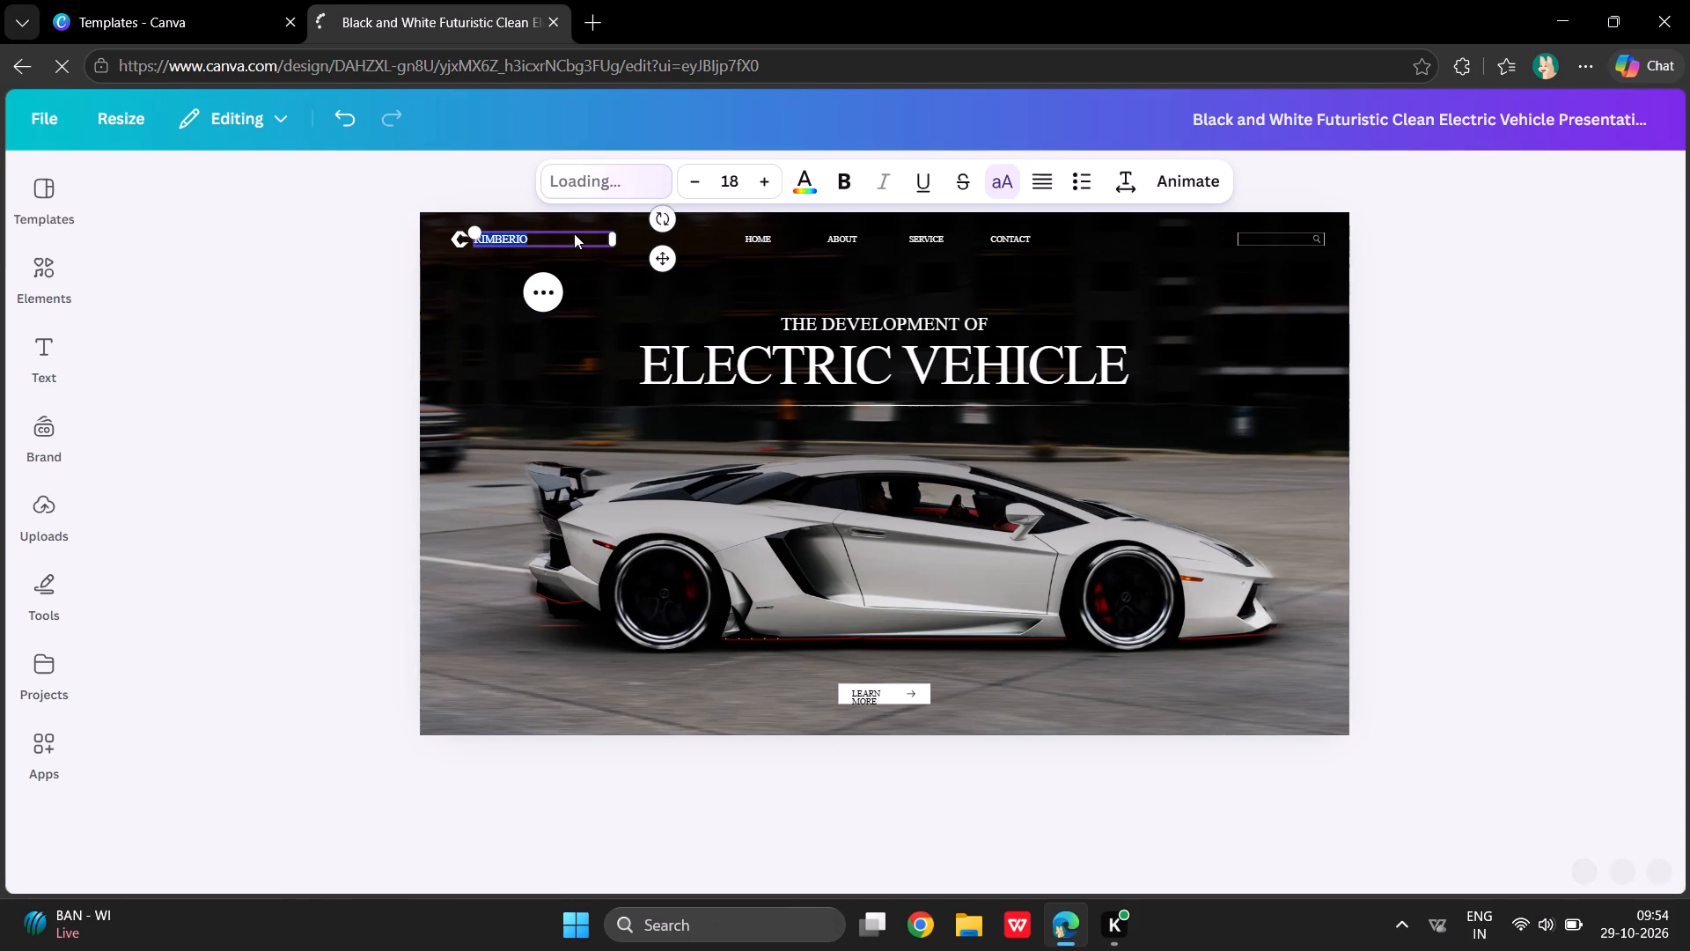
left_click(803, 186)
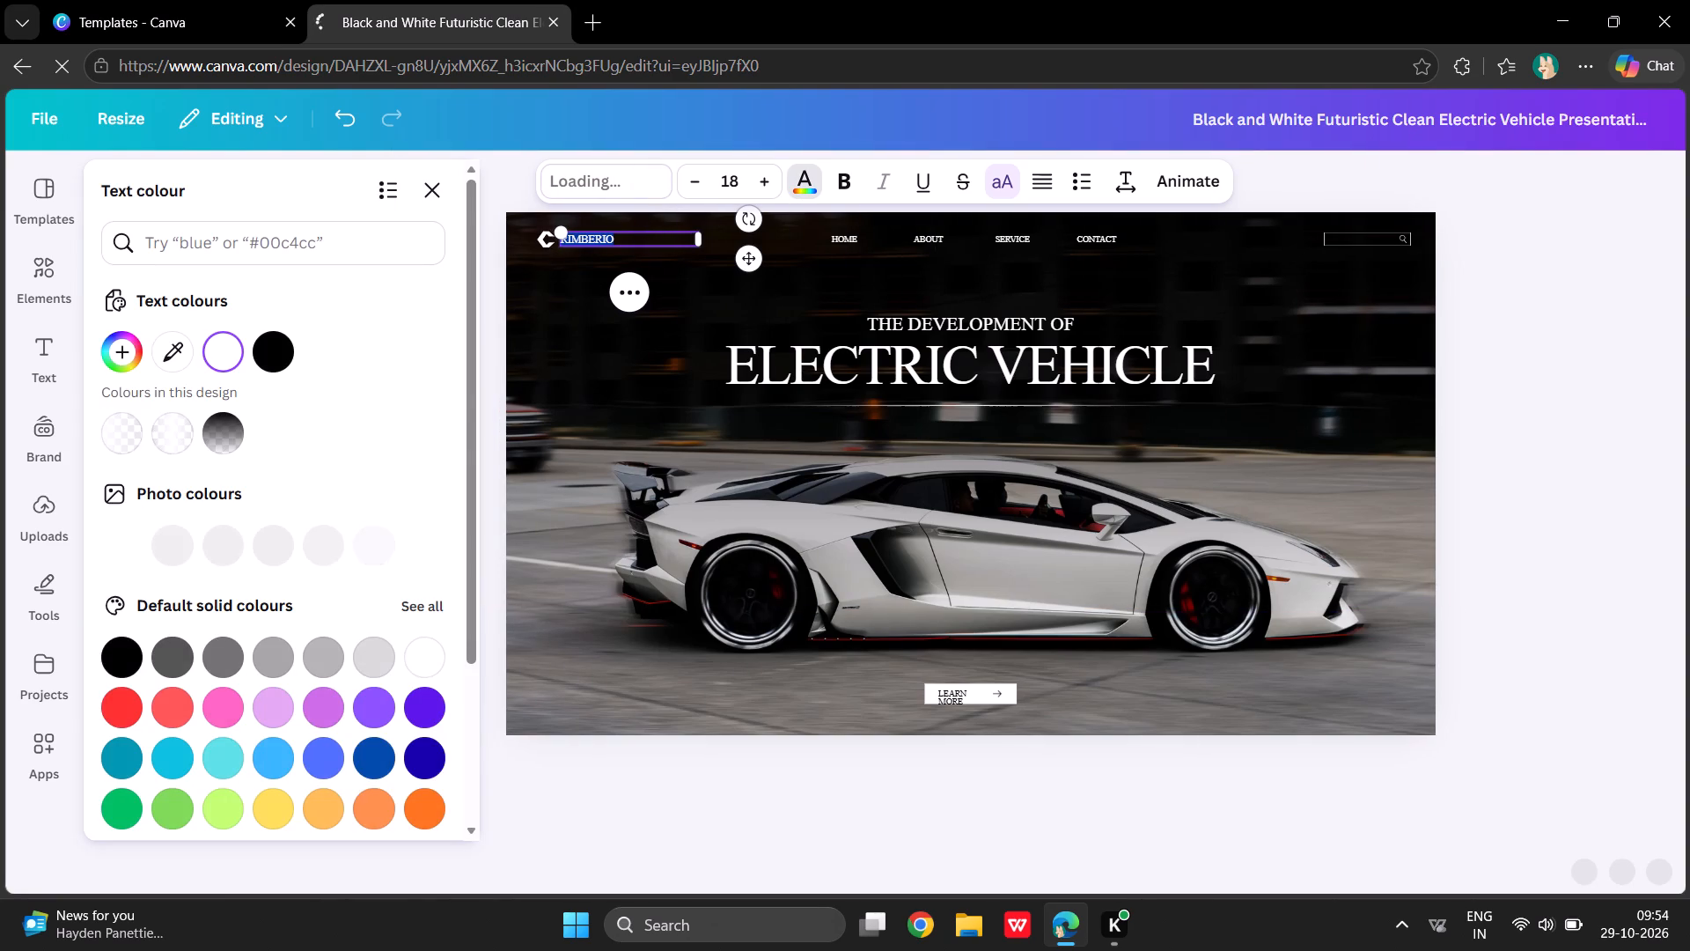
key("BackSpace")
key("BackSpace")
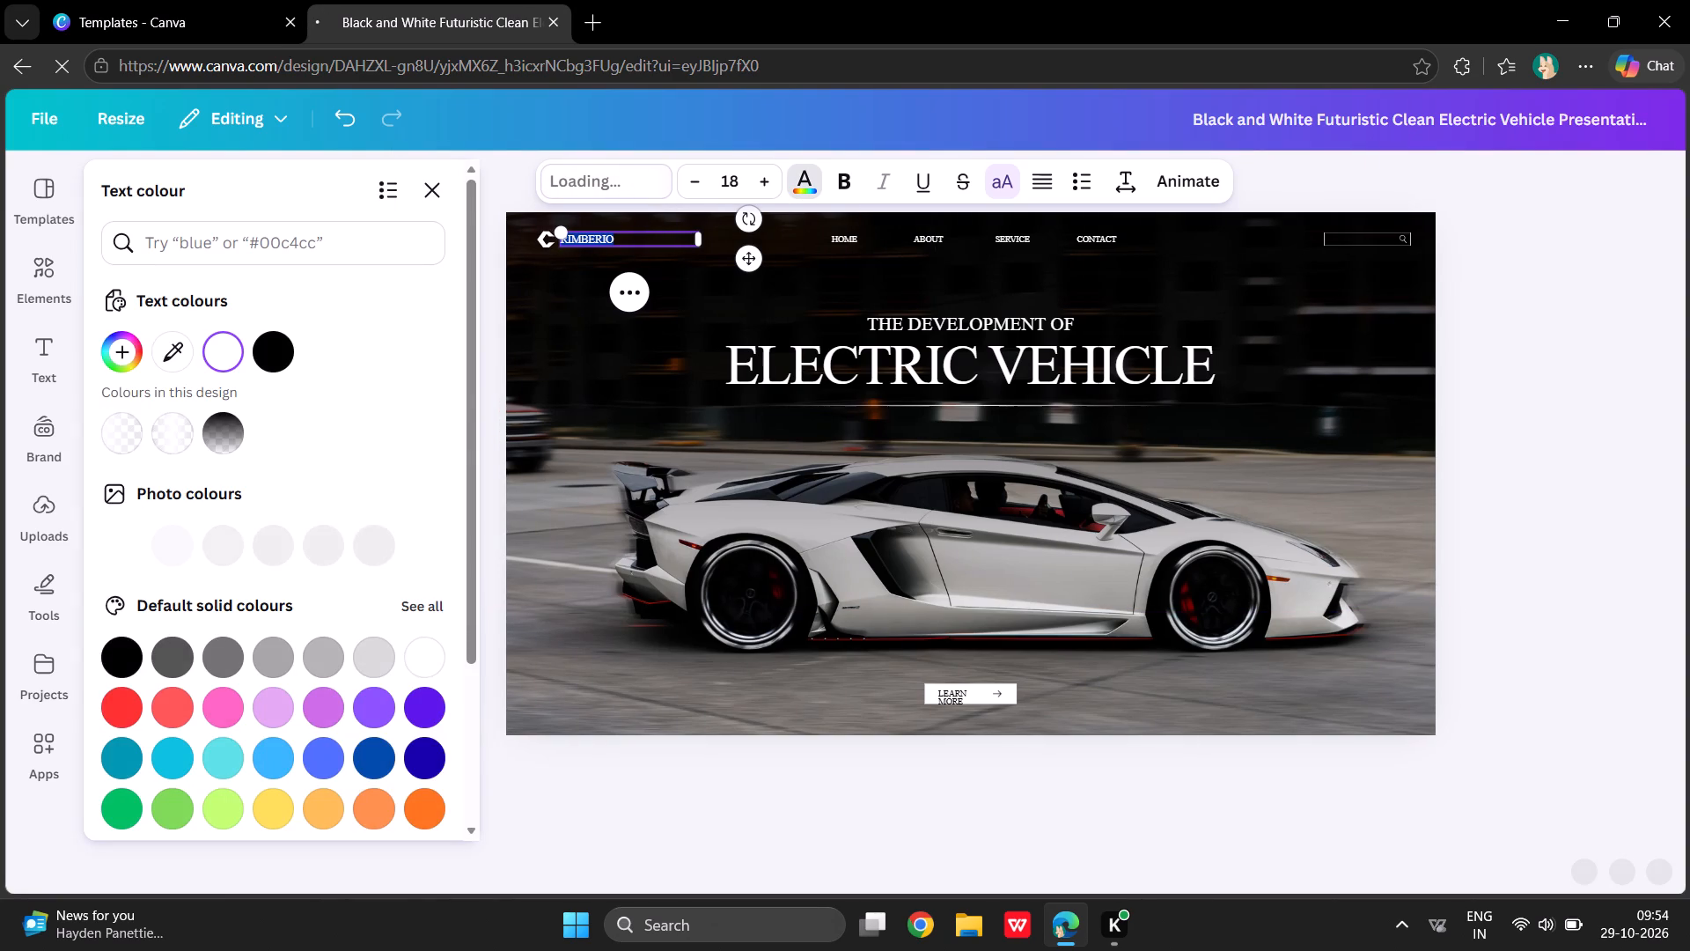
left_click(621, 238)
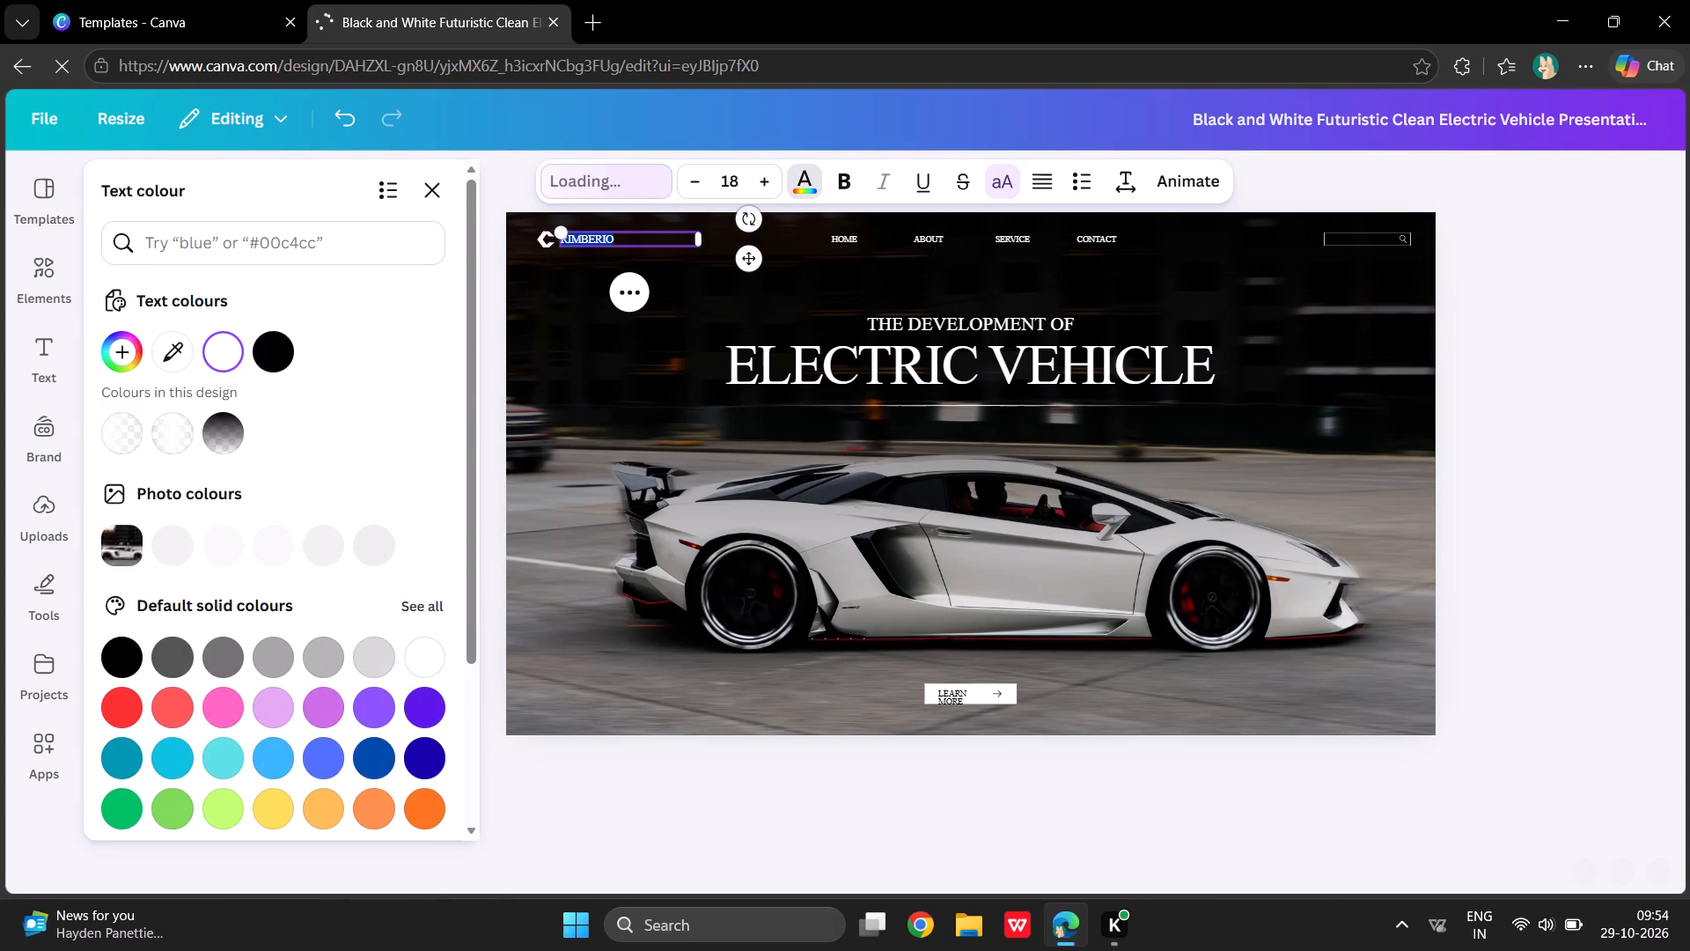
left_click(621, 238)
key("BackSpace")
key("BackSpace")
key("BackSpace")
key("BackSpace")
key("BackSpace")
key("BackSpace")
key("BackSpace")
key("BackSpace")
key("BackSpace")
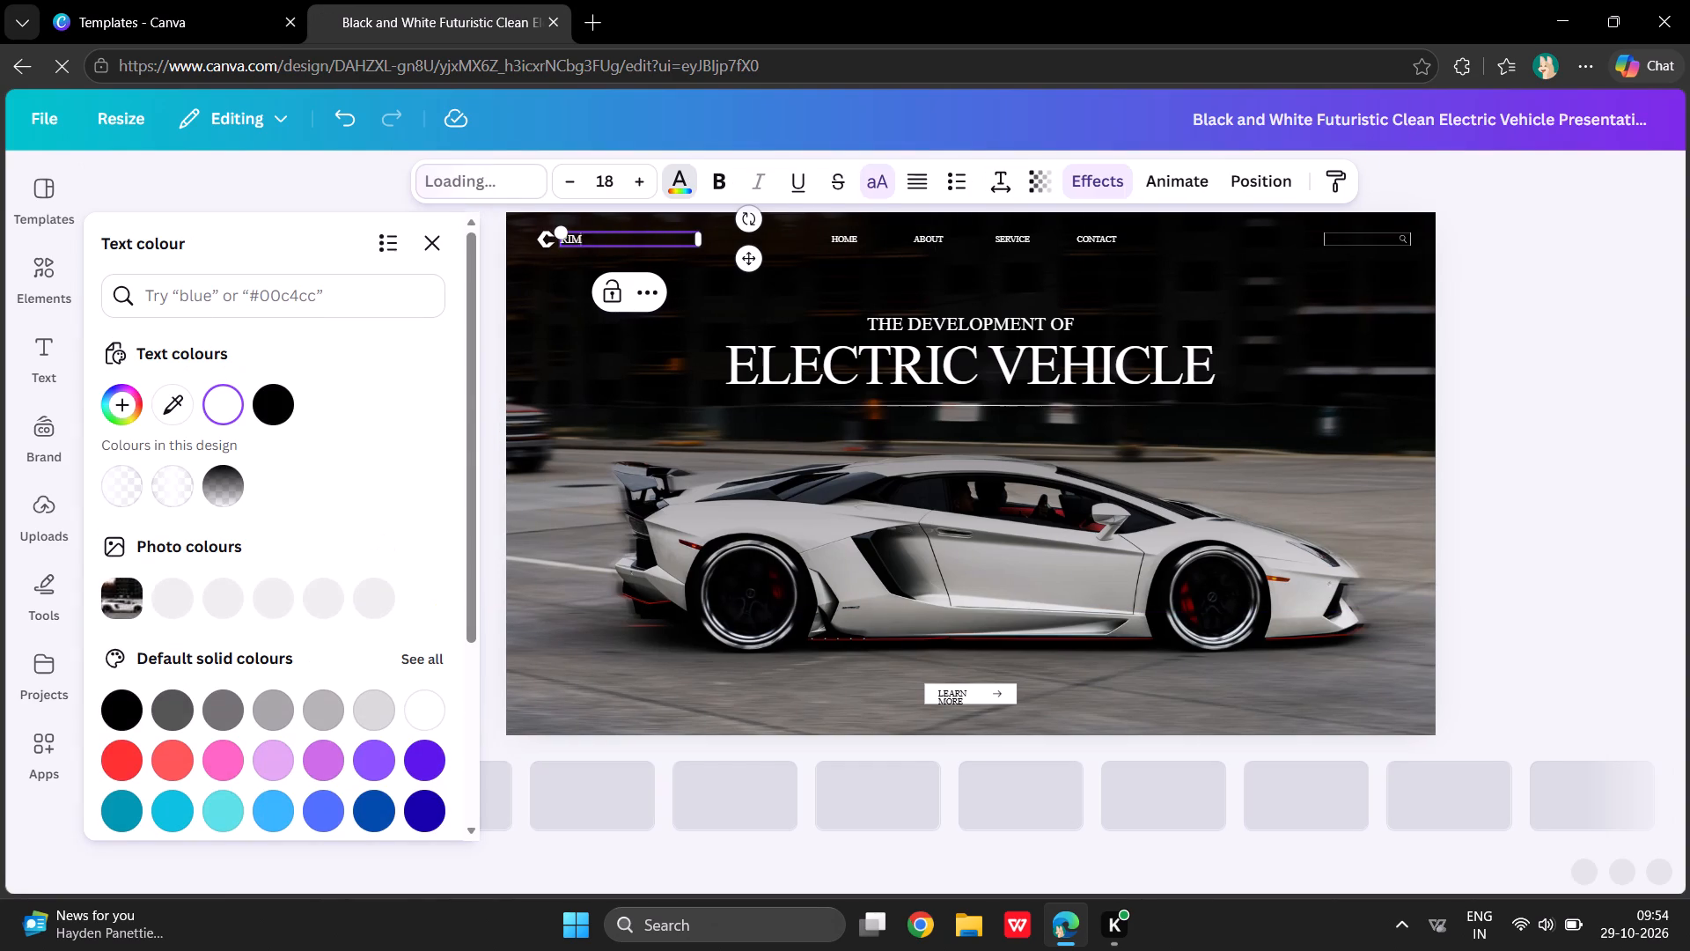
key("BackSpace")
key("BackSpace")
type("CAR")
key("space")
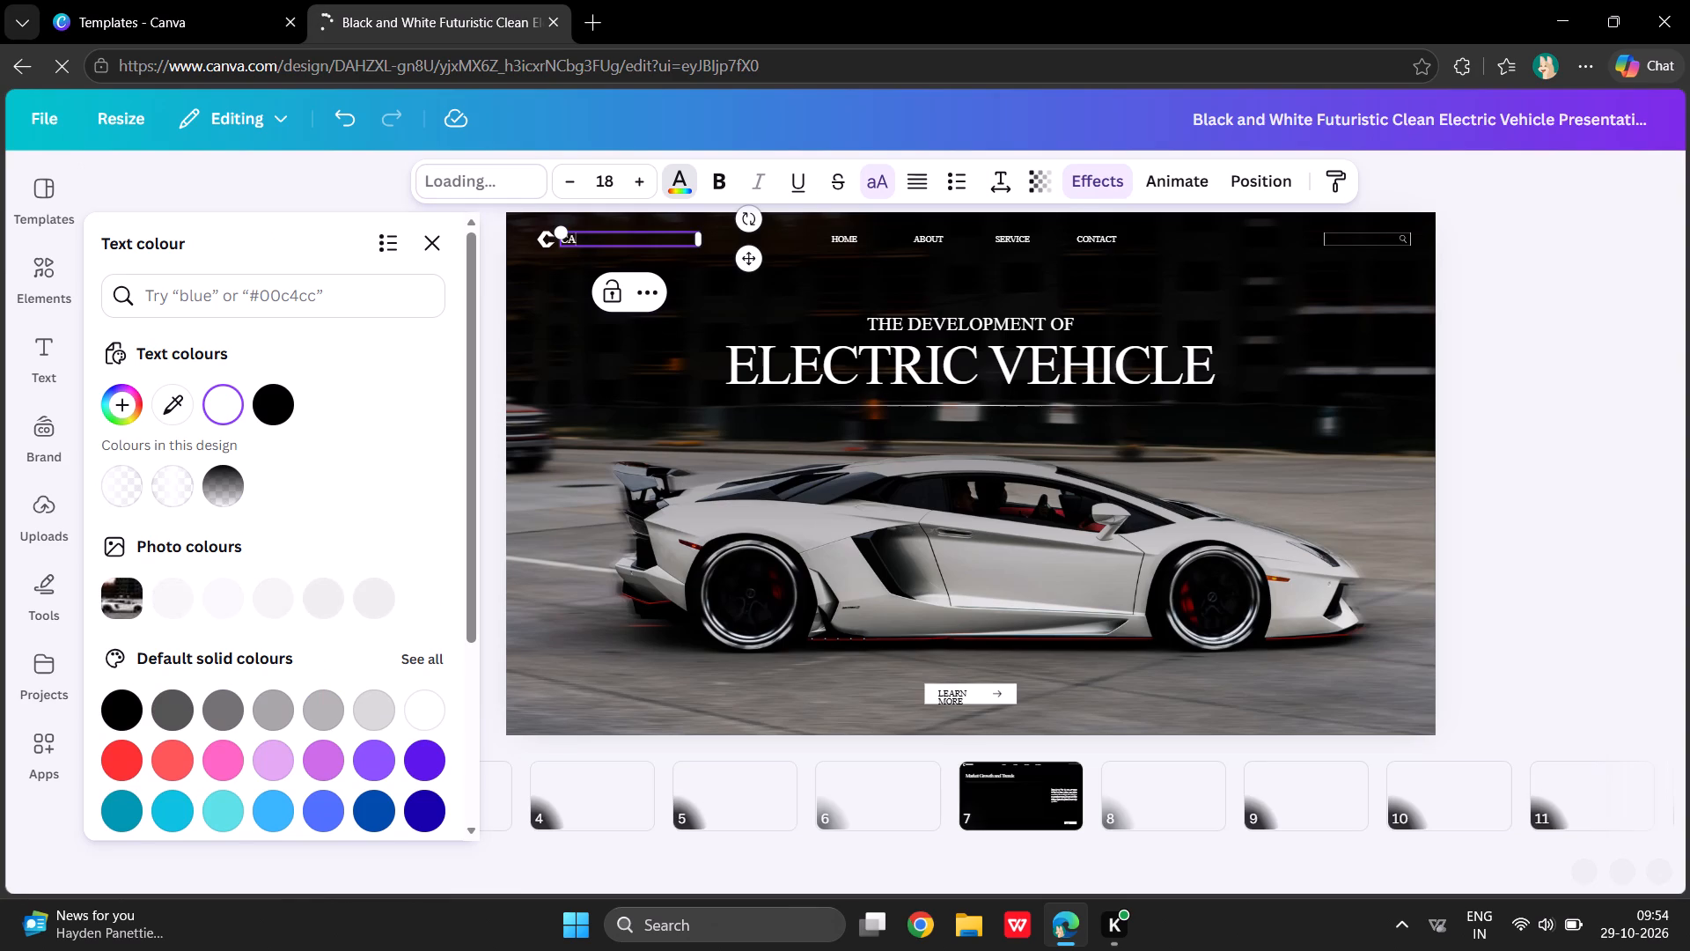
type("RENTAL SY")
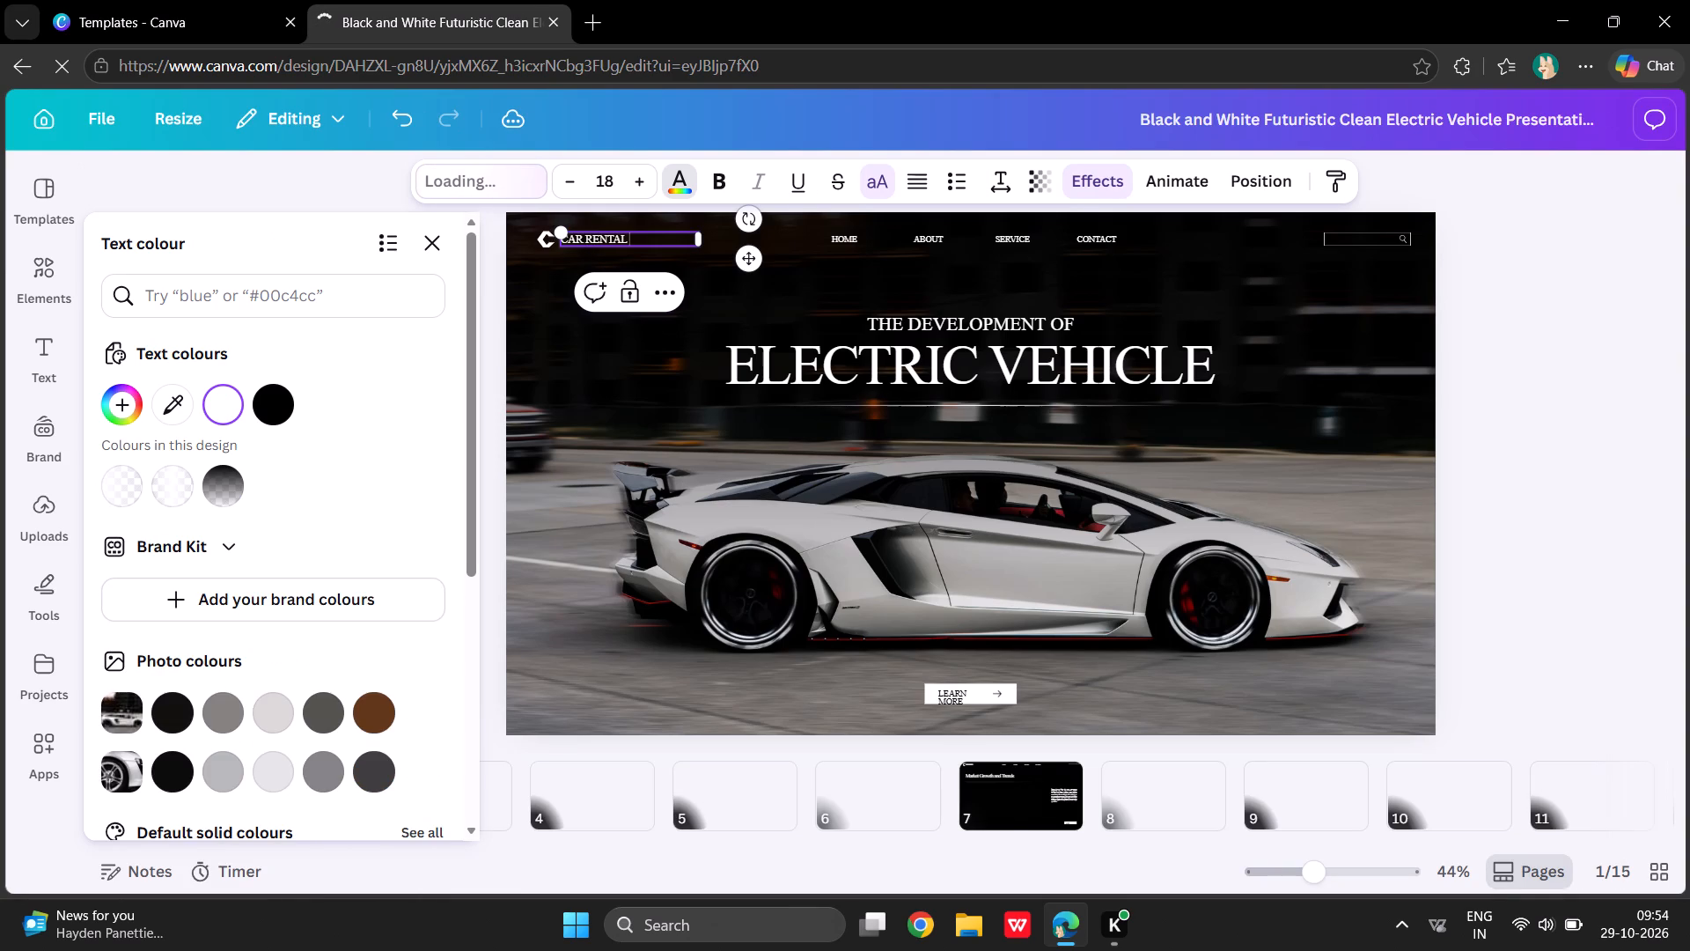
key("BackSpace")
key("BackSpace")
key("BackSpace")
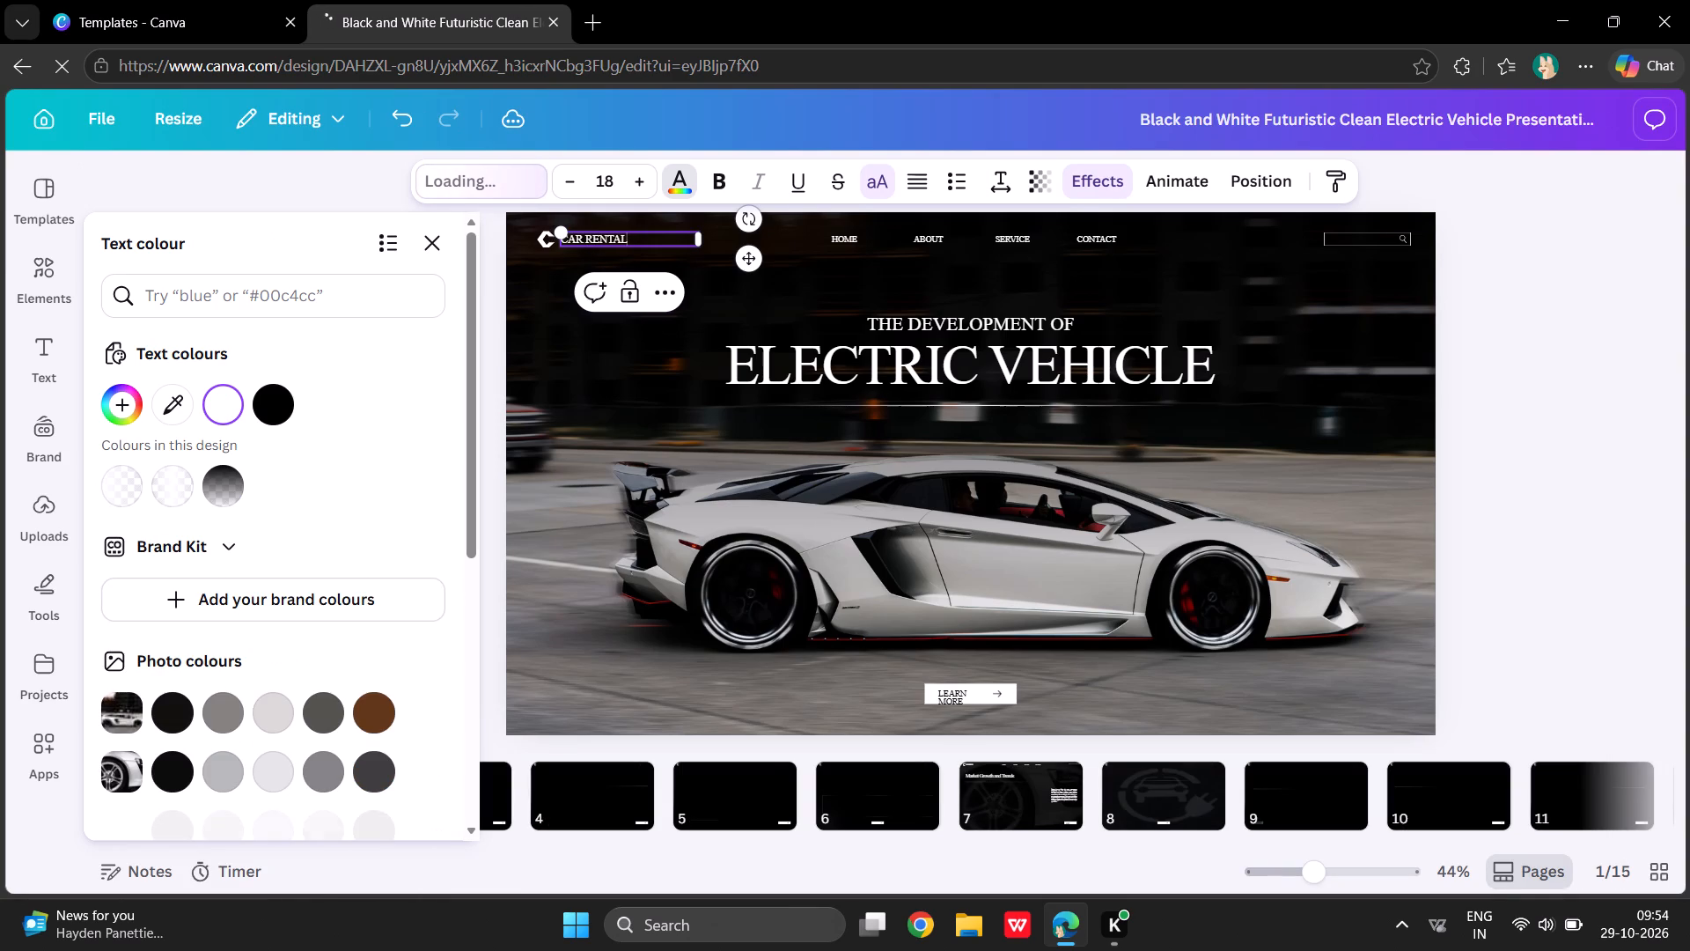
key("BackSpace")
key("BackSpace")
key("BackSpace")
key("BackSpace")
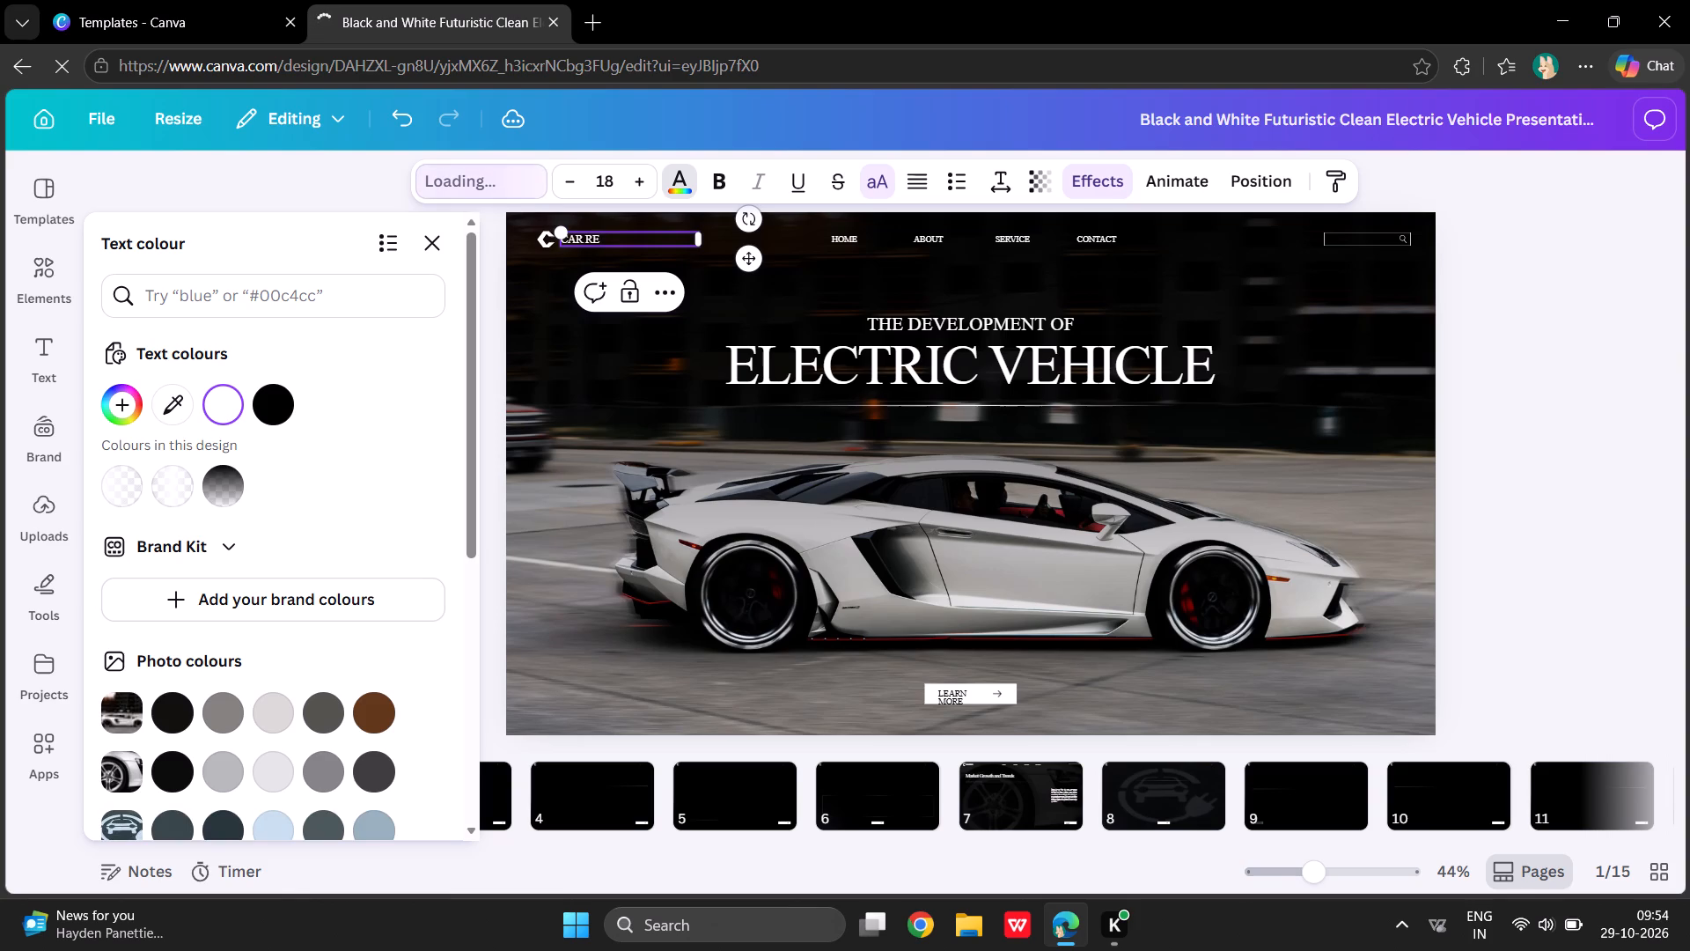
type("NTAL")
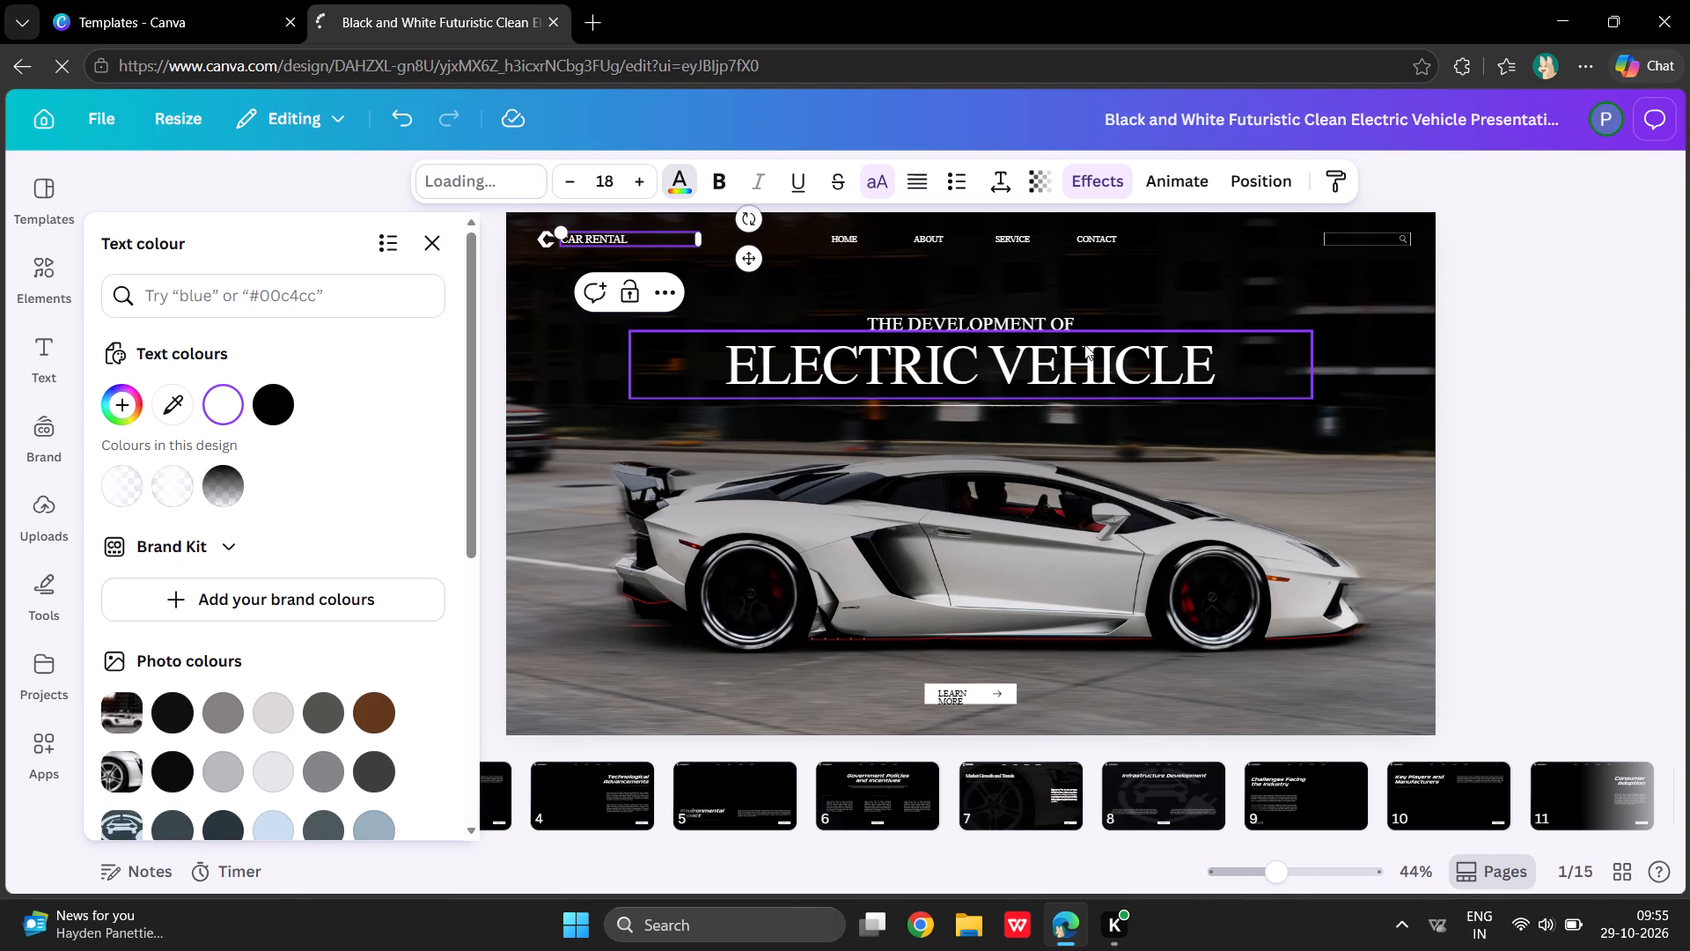
Replace the large headline ELECTRIC VEHICLE on the first page with RENTAL CAR.
left_click(1119, 365)
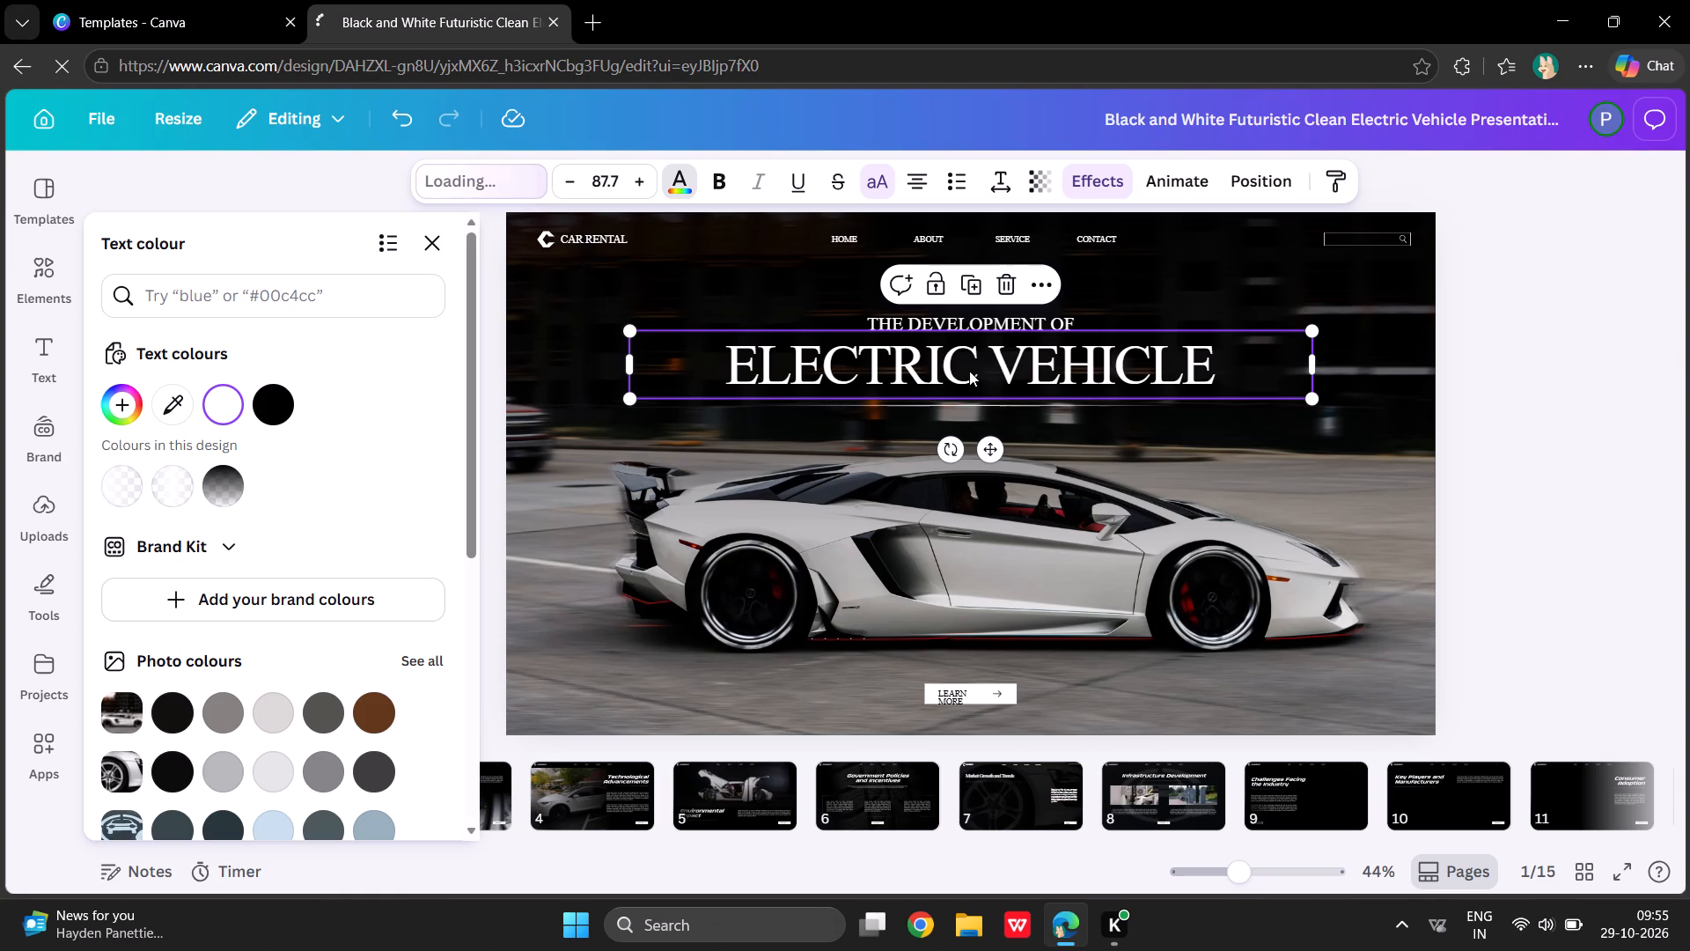
double_click(1119, 355)
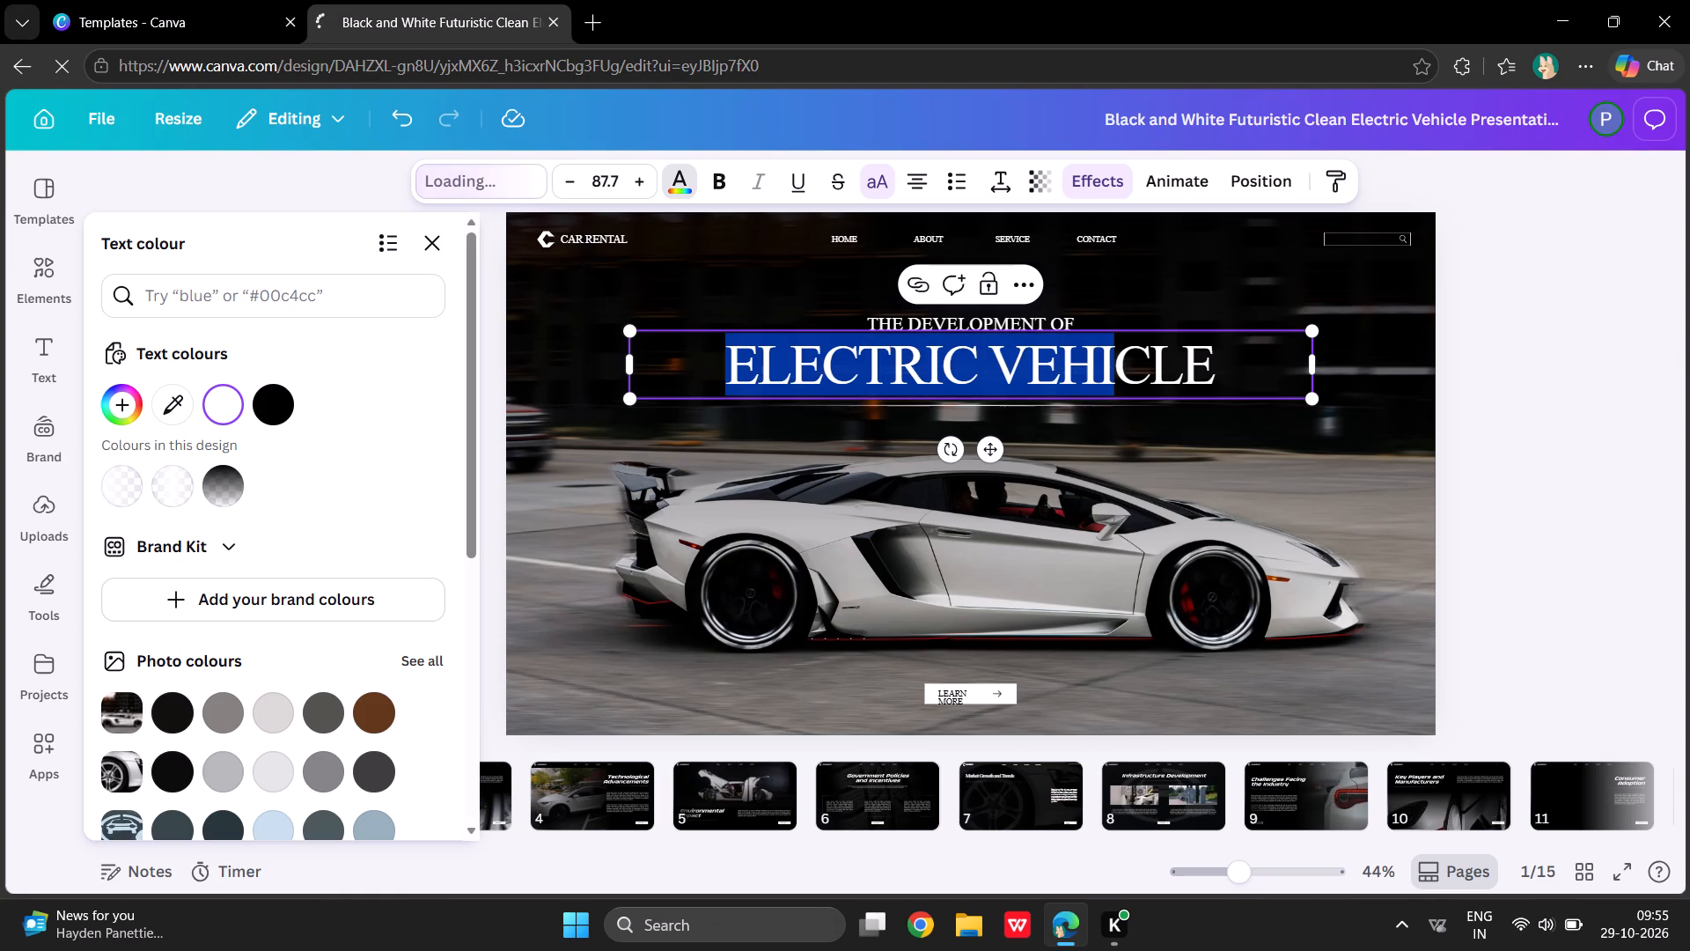
double_click(1201, 358)
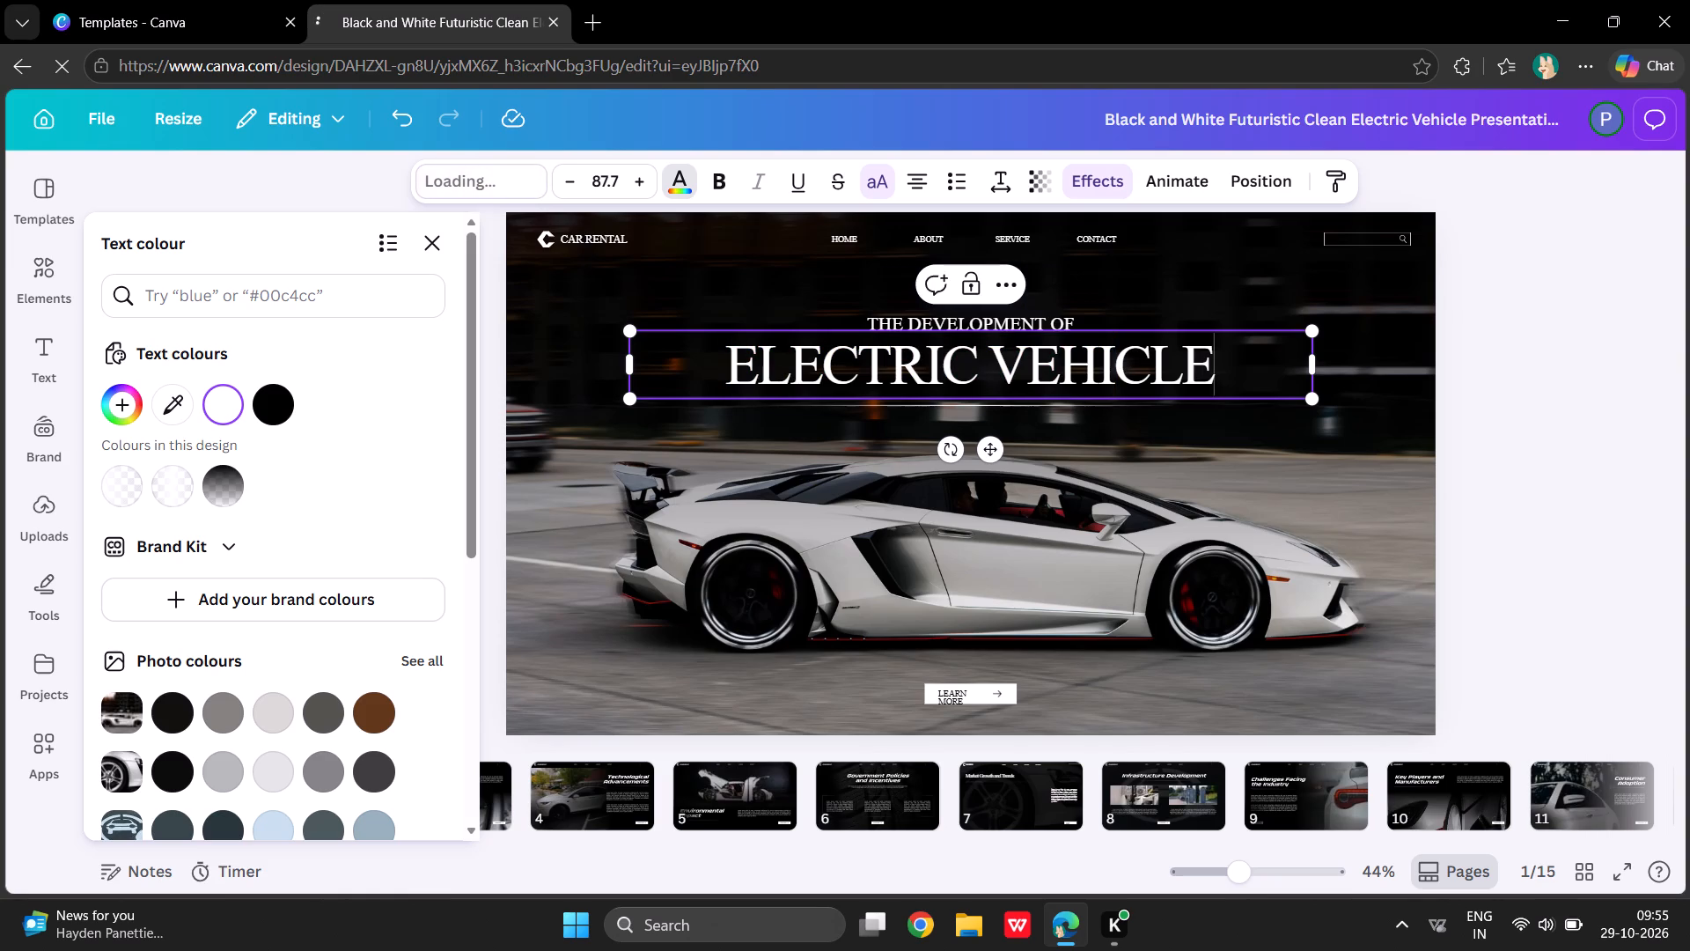
double_click(1201, 358)
triple_click(1201, 358)
left_click(1201, 358)
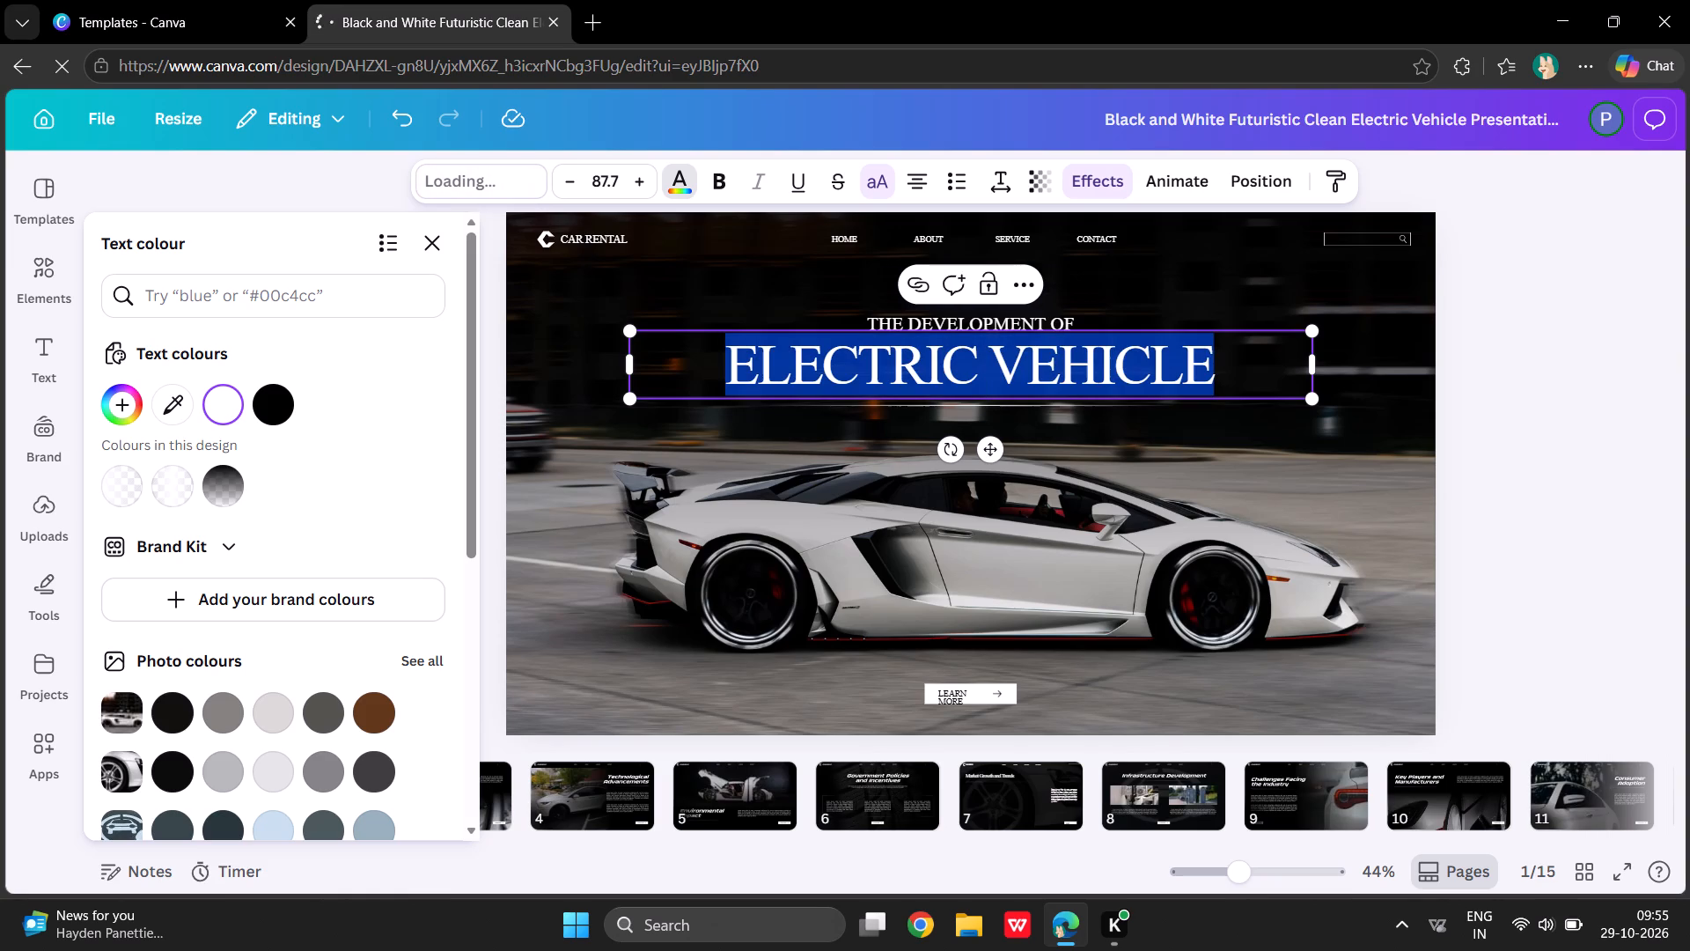
key("BackSpace")
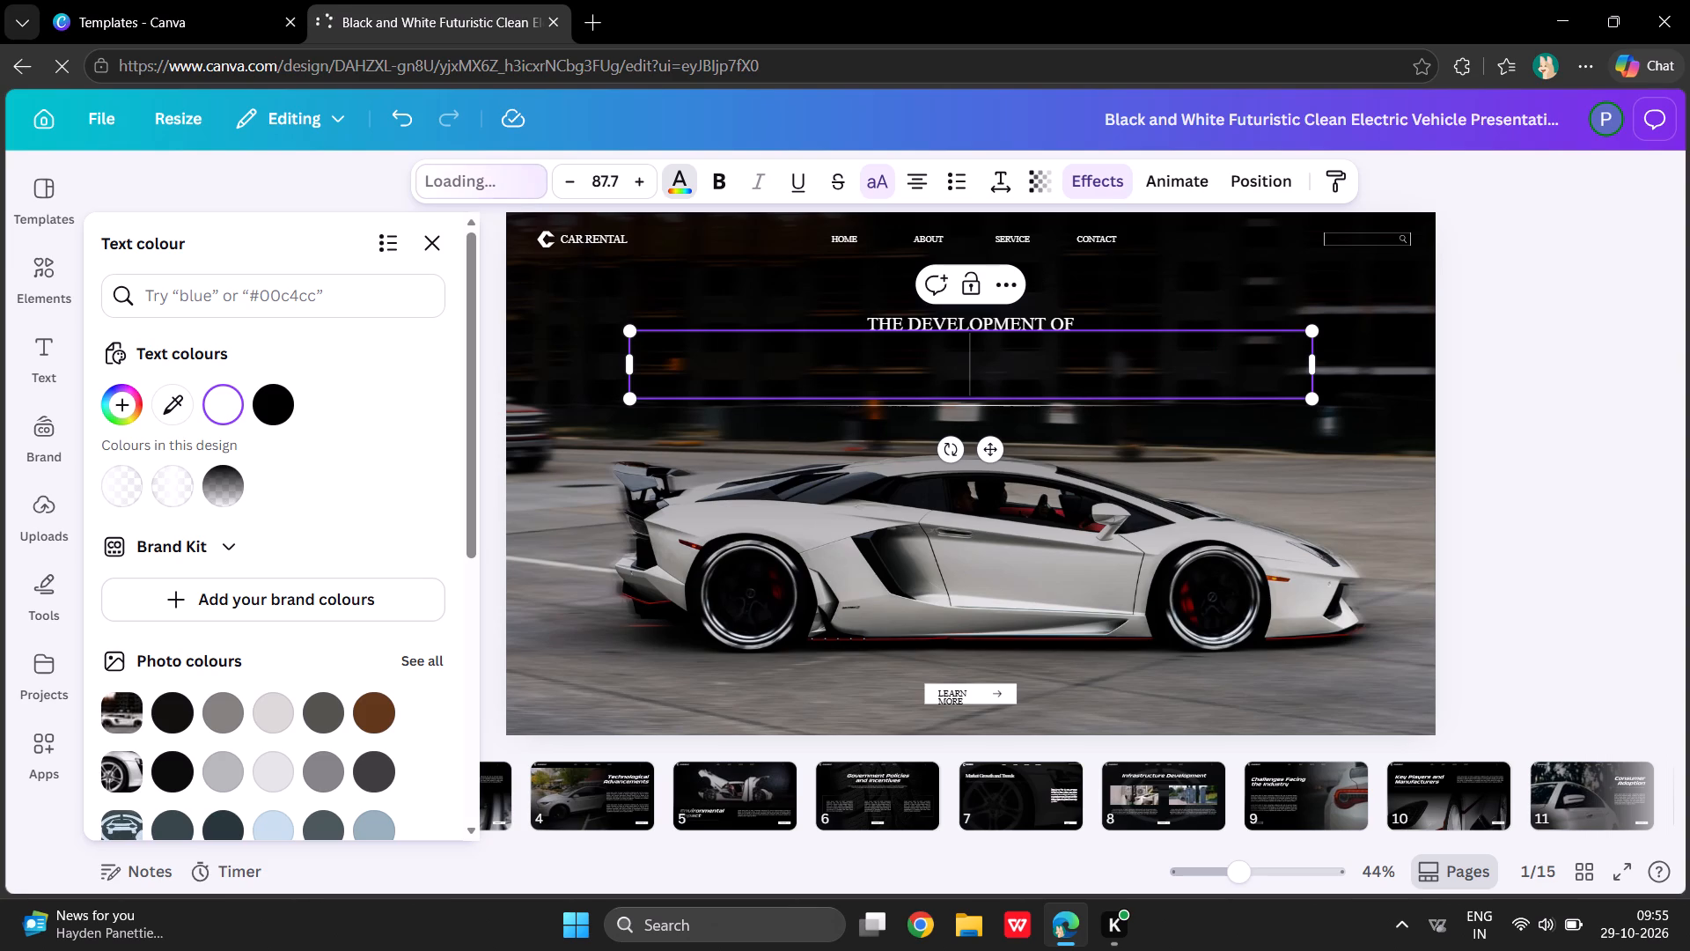
type("RENATL TH")
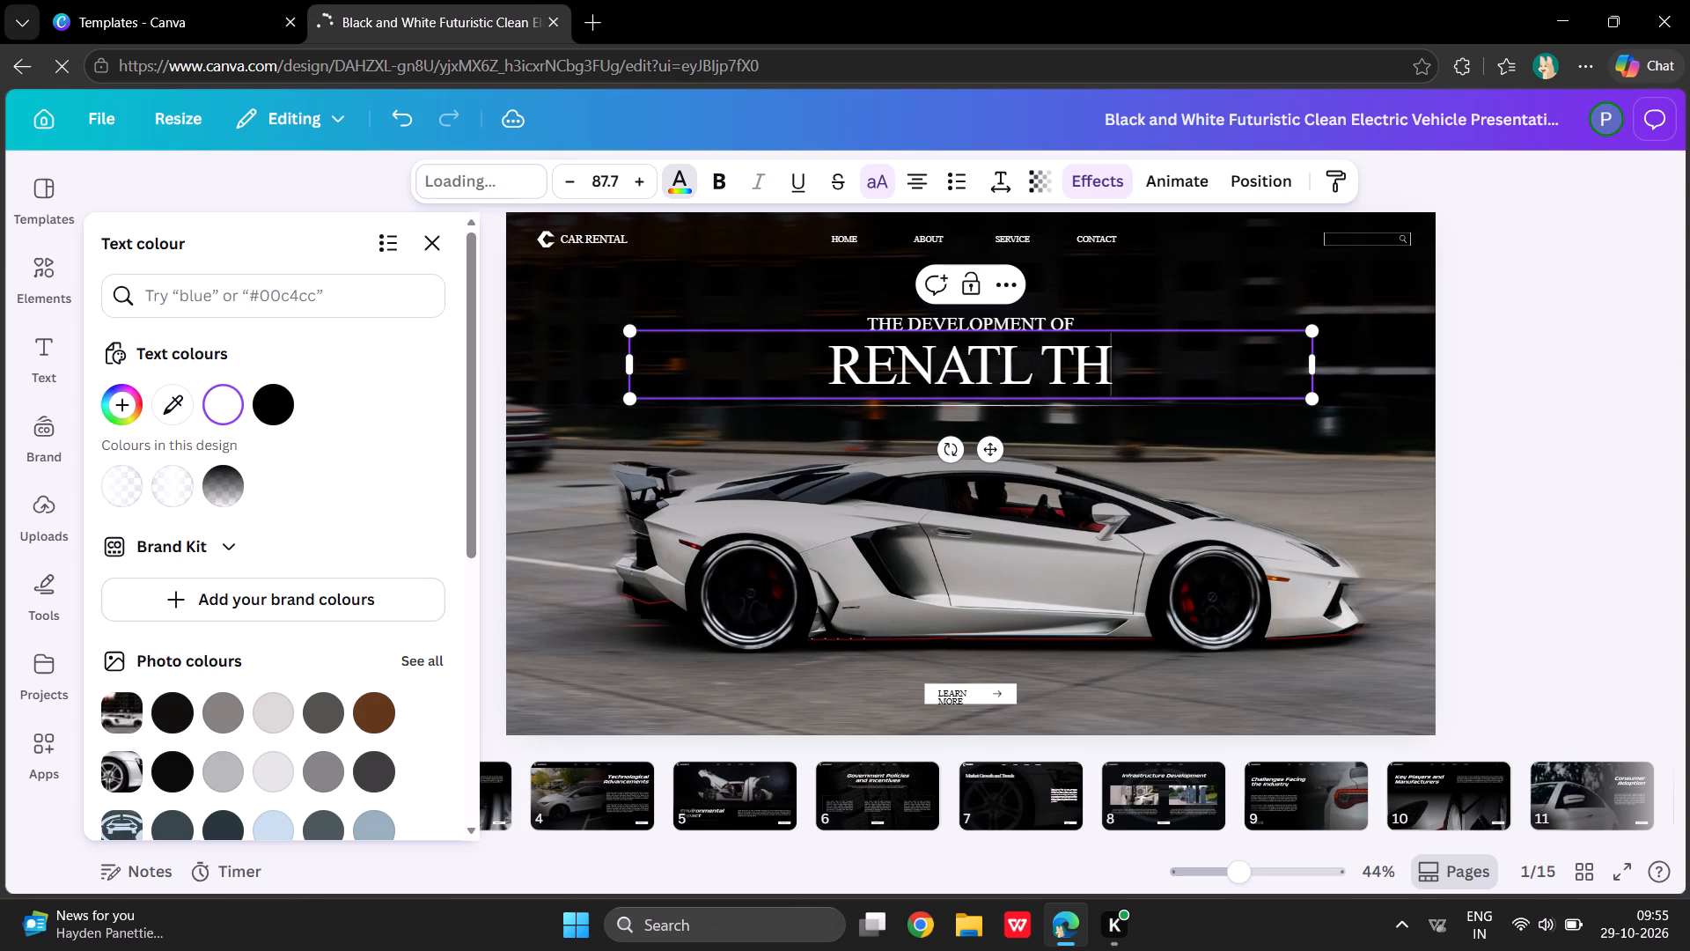
key("BackSpace")
key("BackSpace")
key("BackSpace")
key("BackSpace")
key("BackSpace")
key("BackSpace")
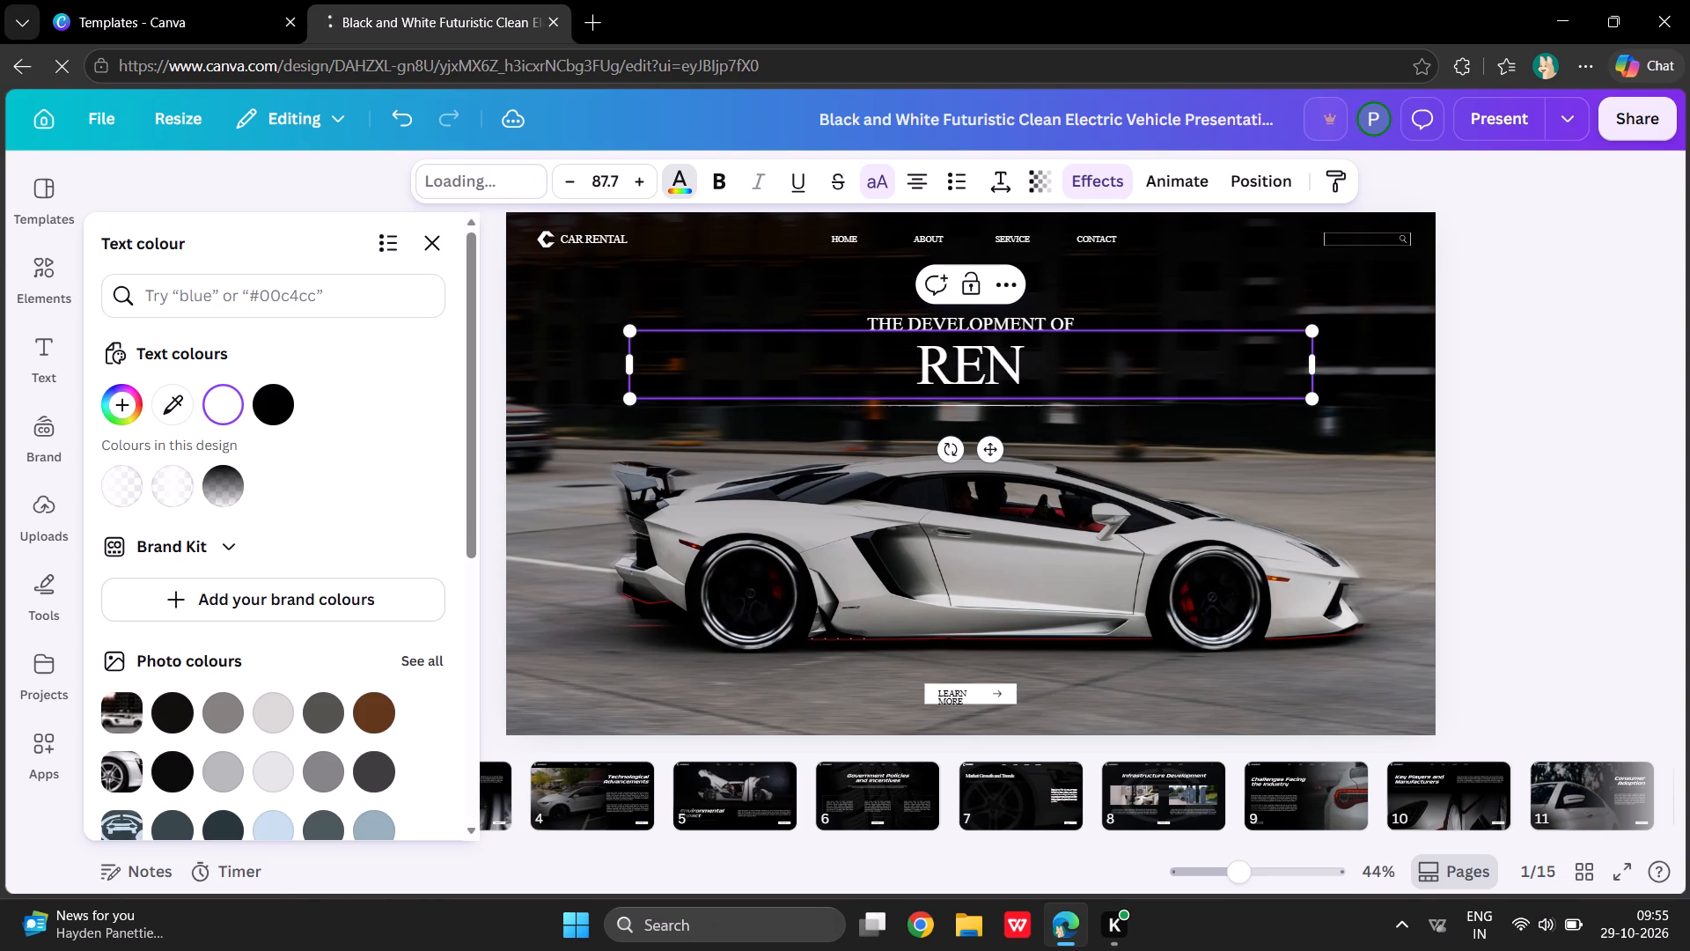
type("TAL")
key("space")
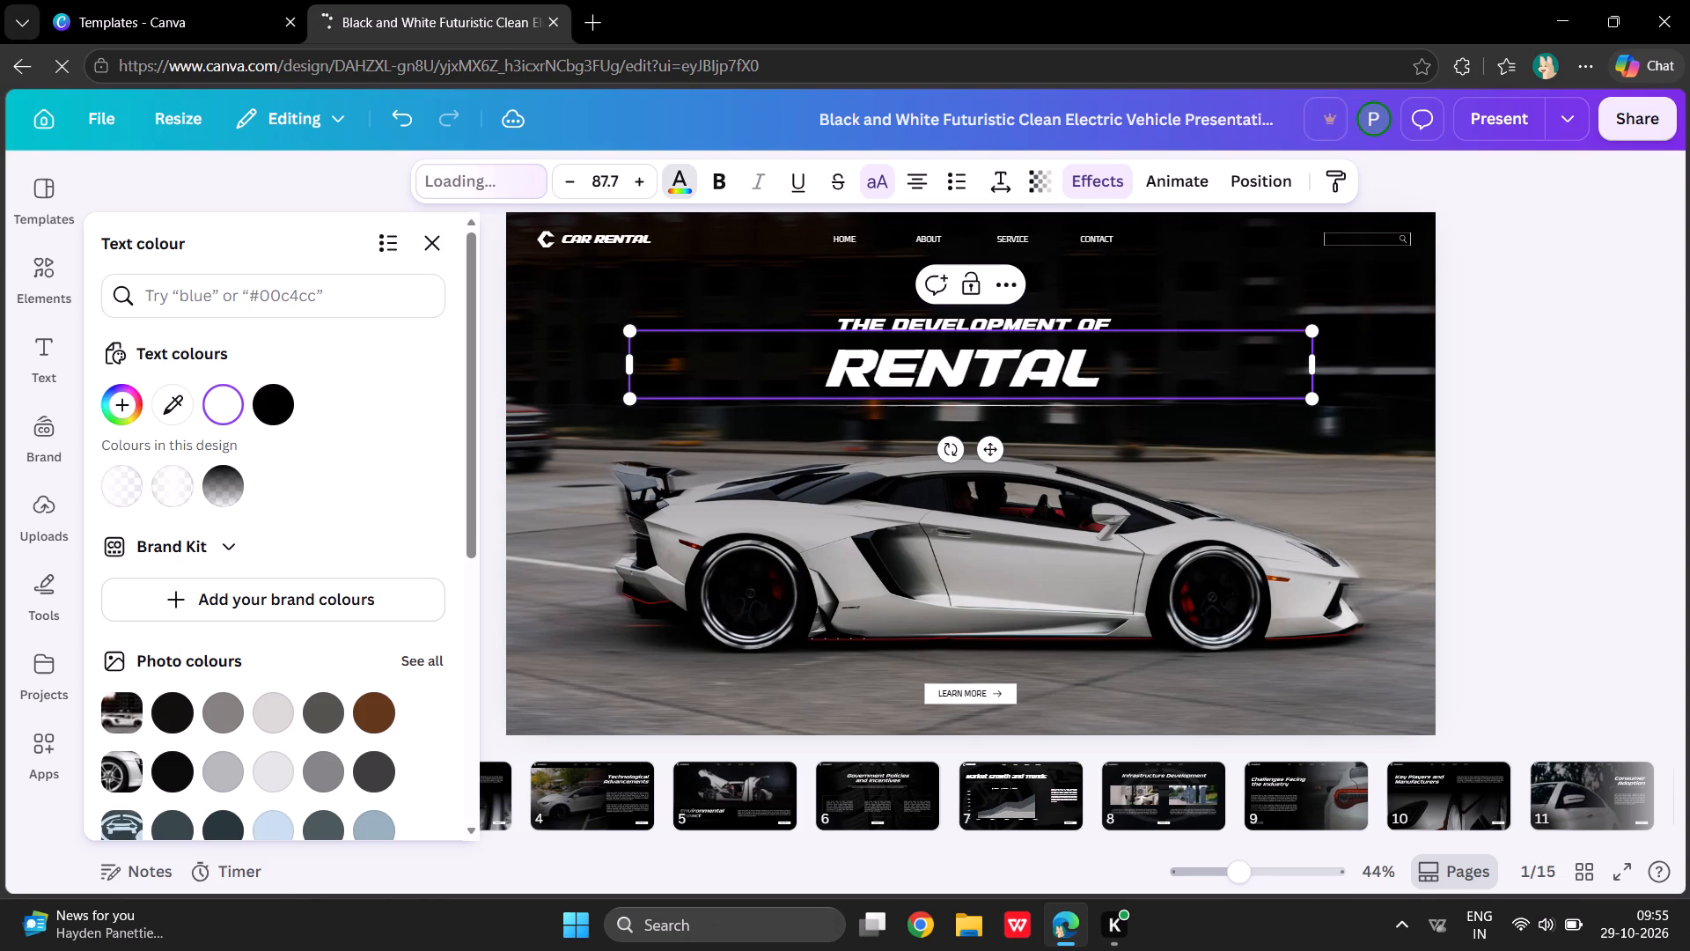
type("CAR")
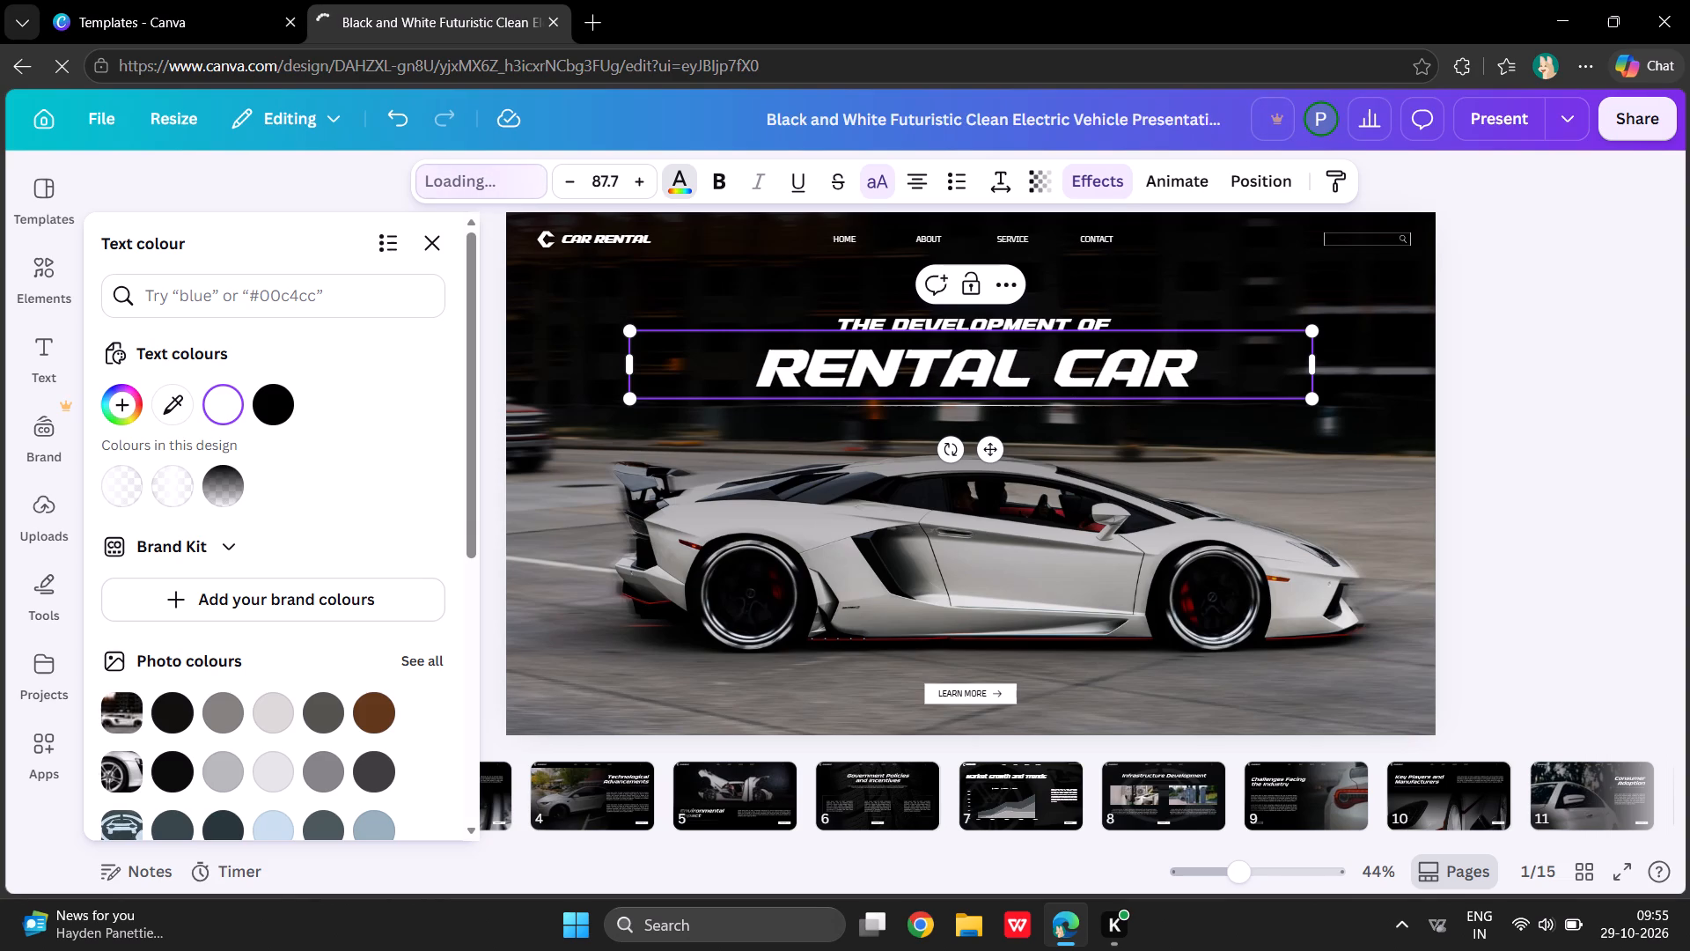
Replace the small line above the headline with YOU CAN RENT A CAR FROM OUR WEBSITE.
double_click(1112, 320)
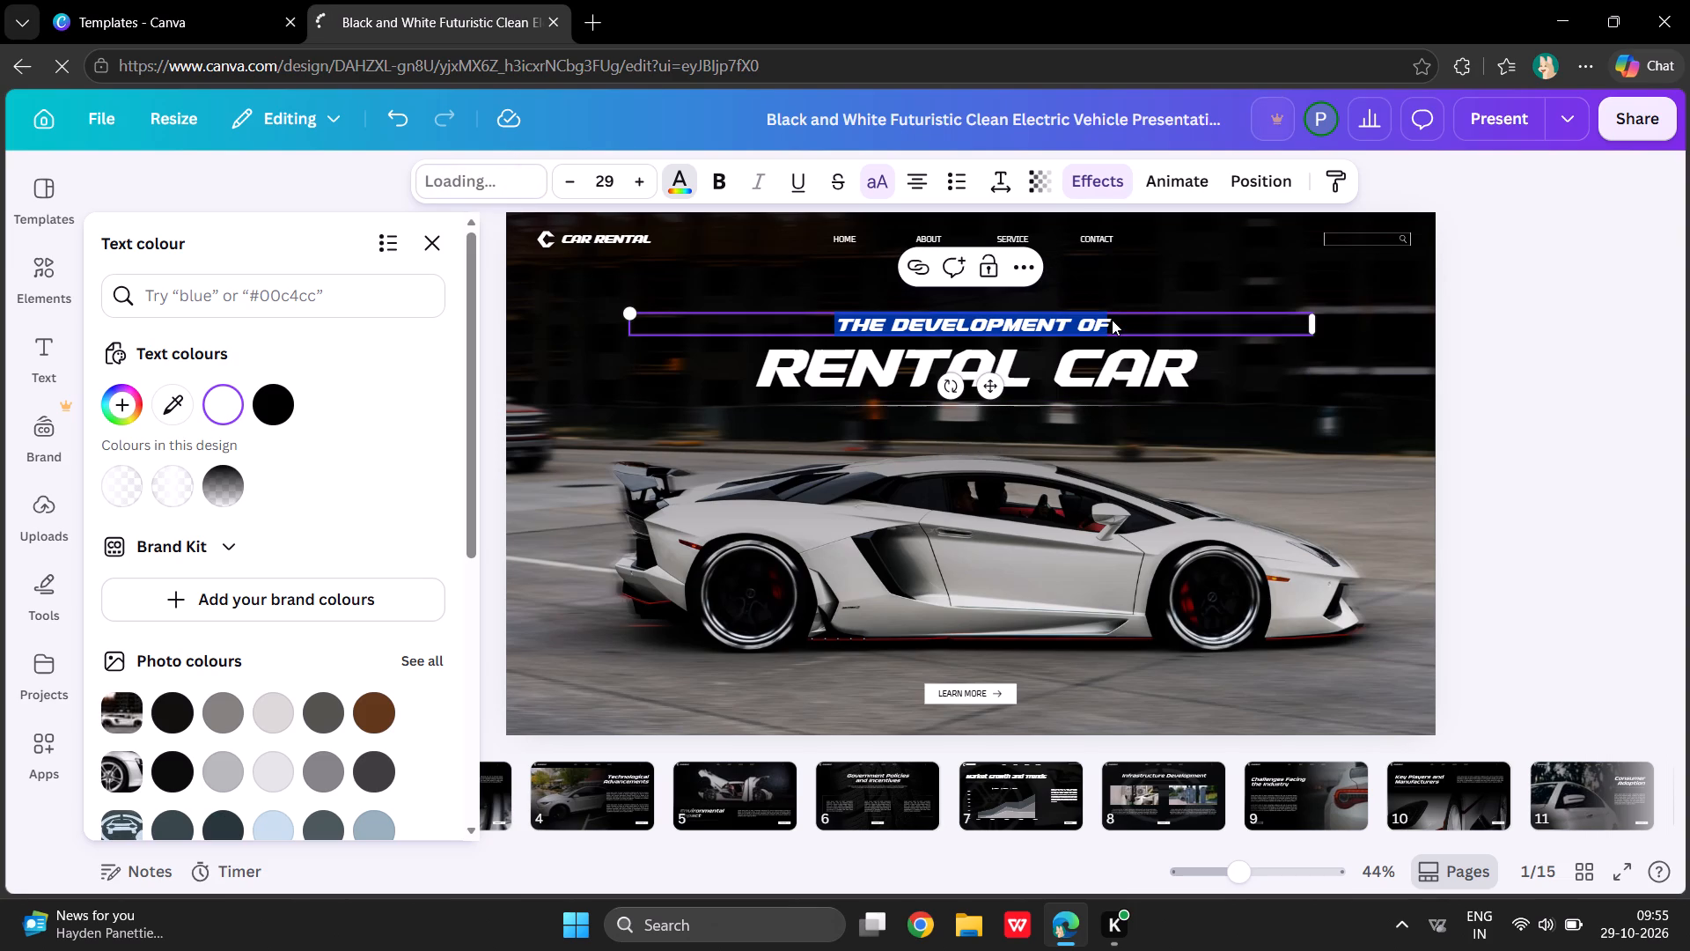
key("BackSpace")
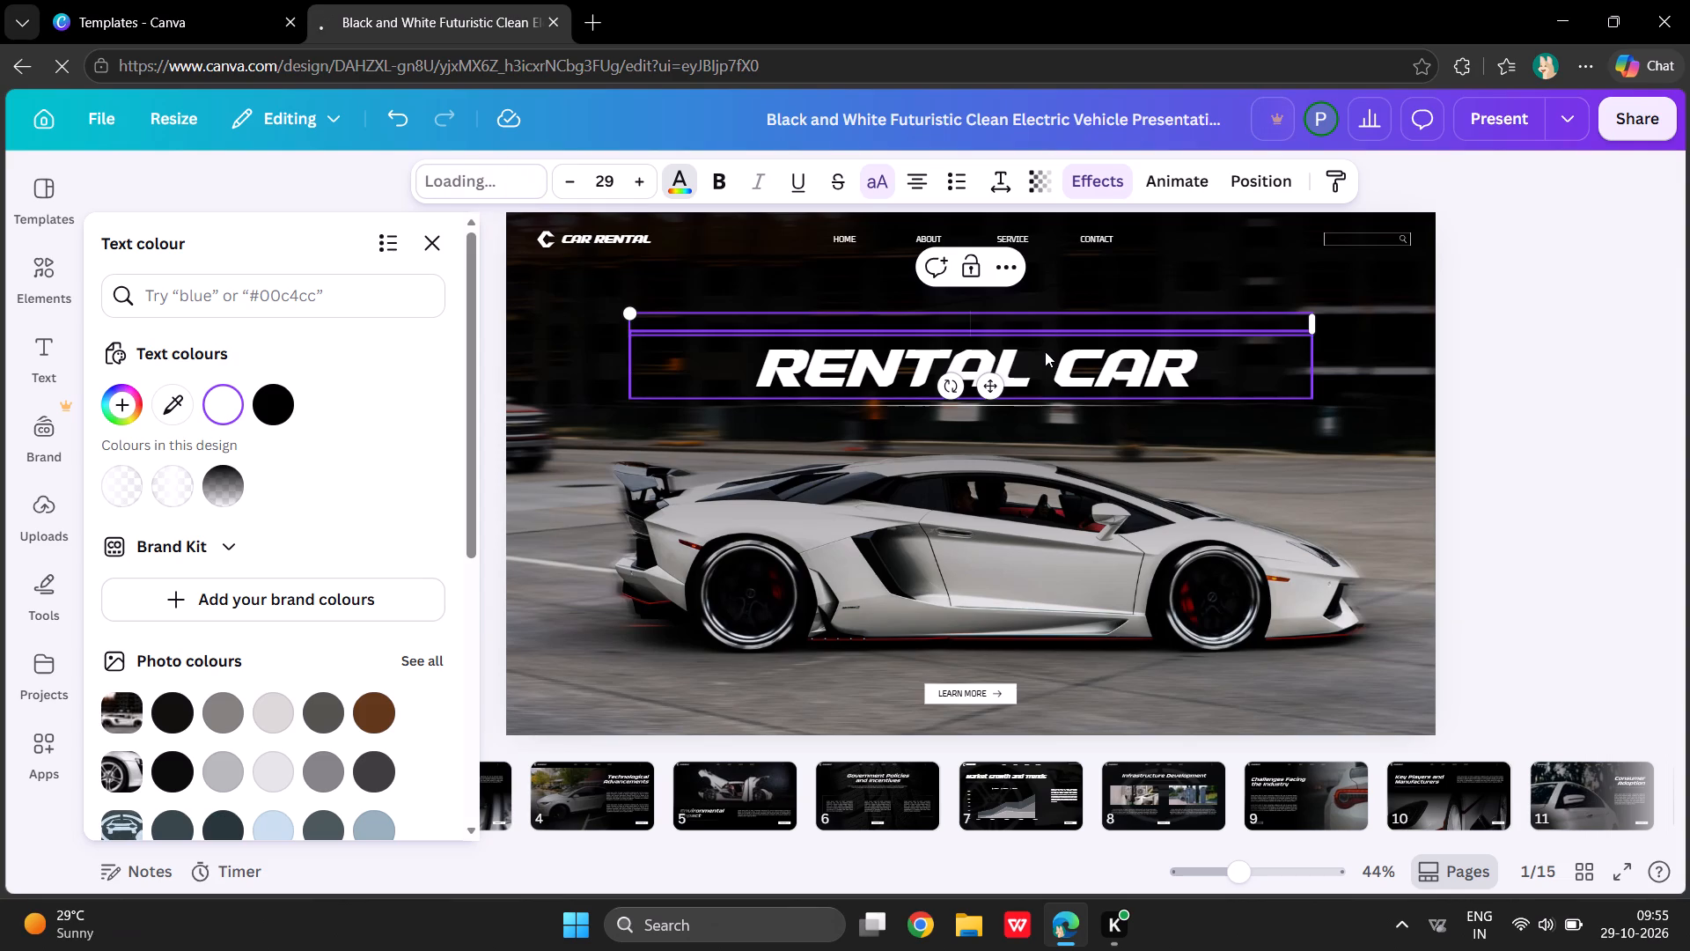
key("y")
type("OU CAN")
key("space")
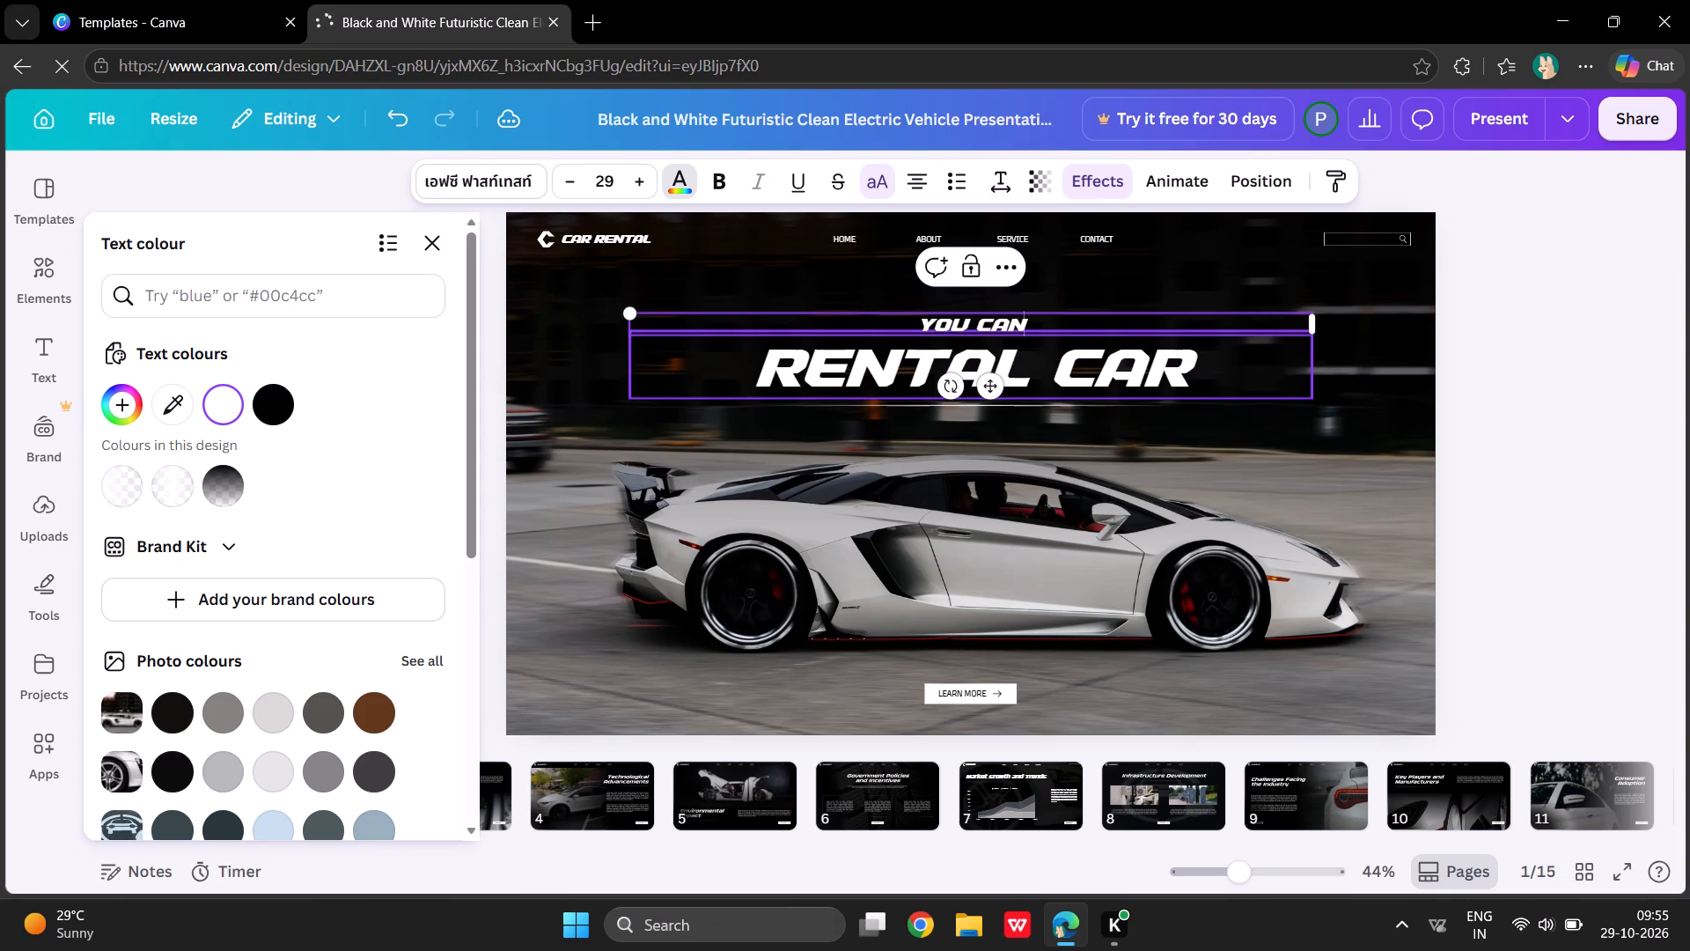
type("RENT A CAR")
key("space")
type("FROM")
key("space")
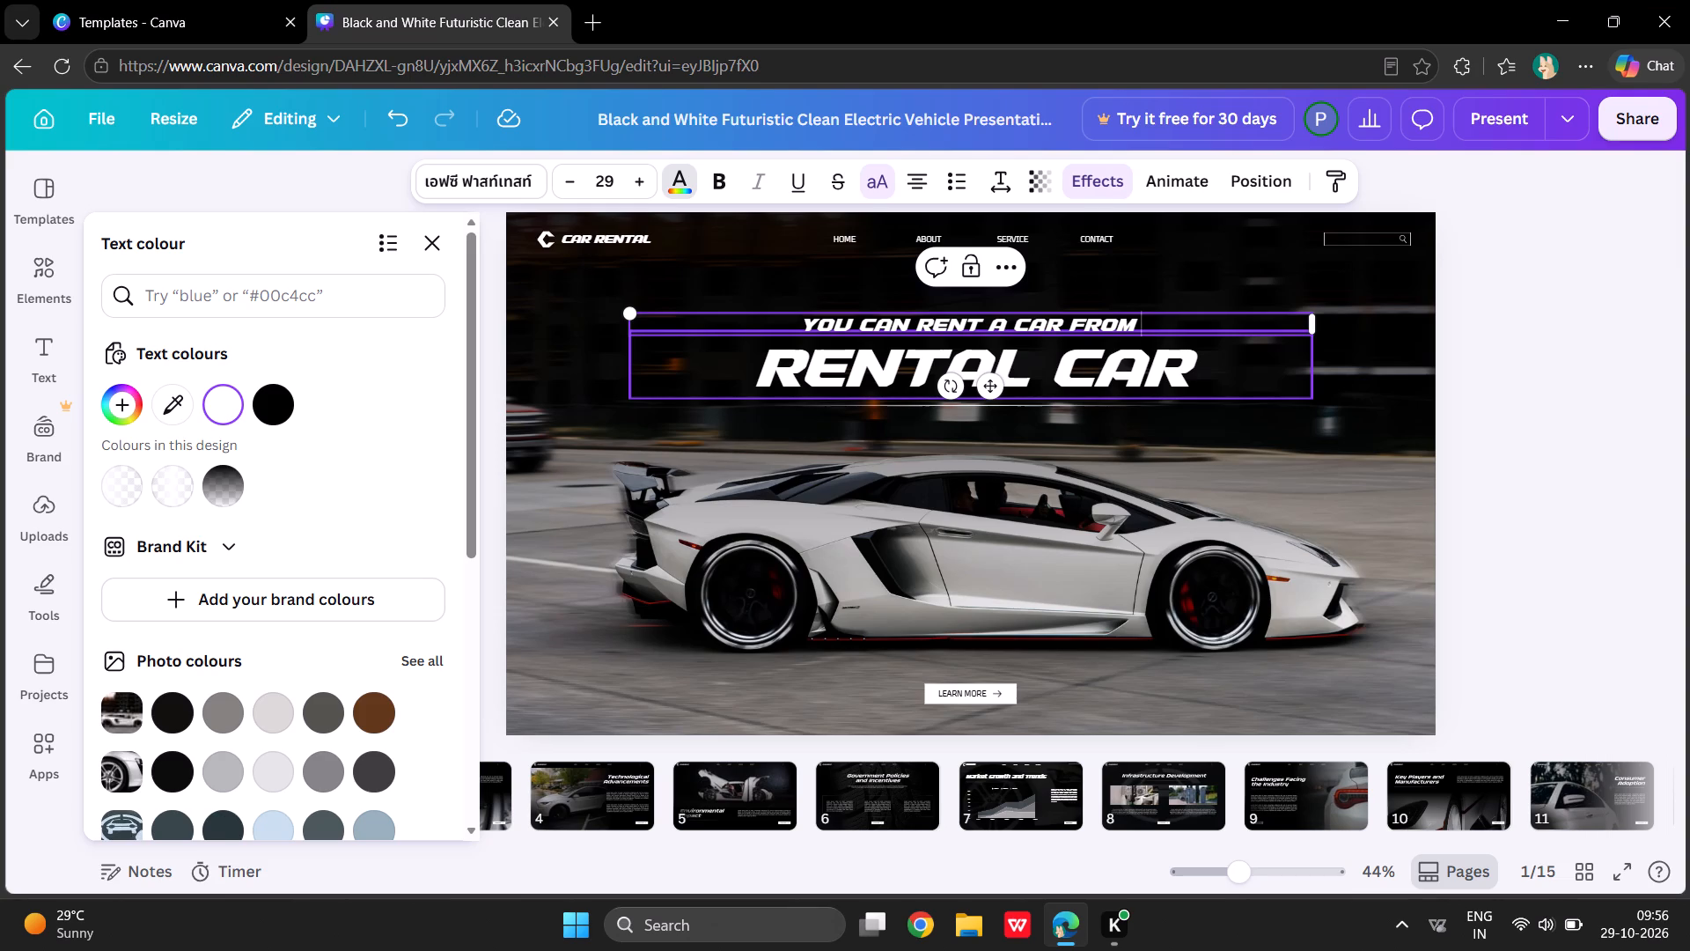
type("OUR")
key("space")
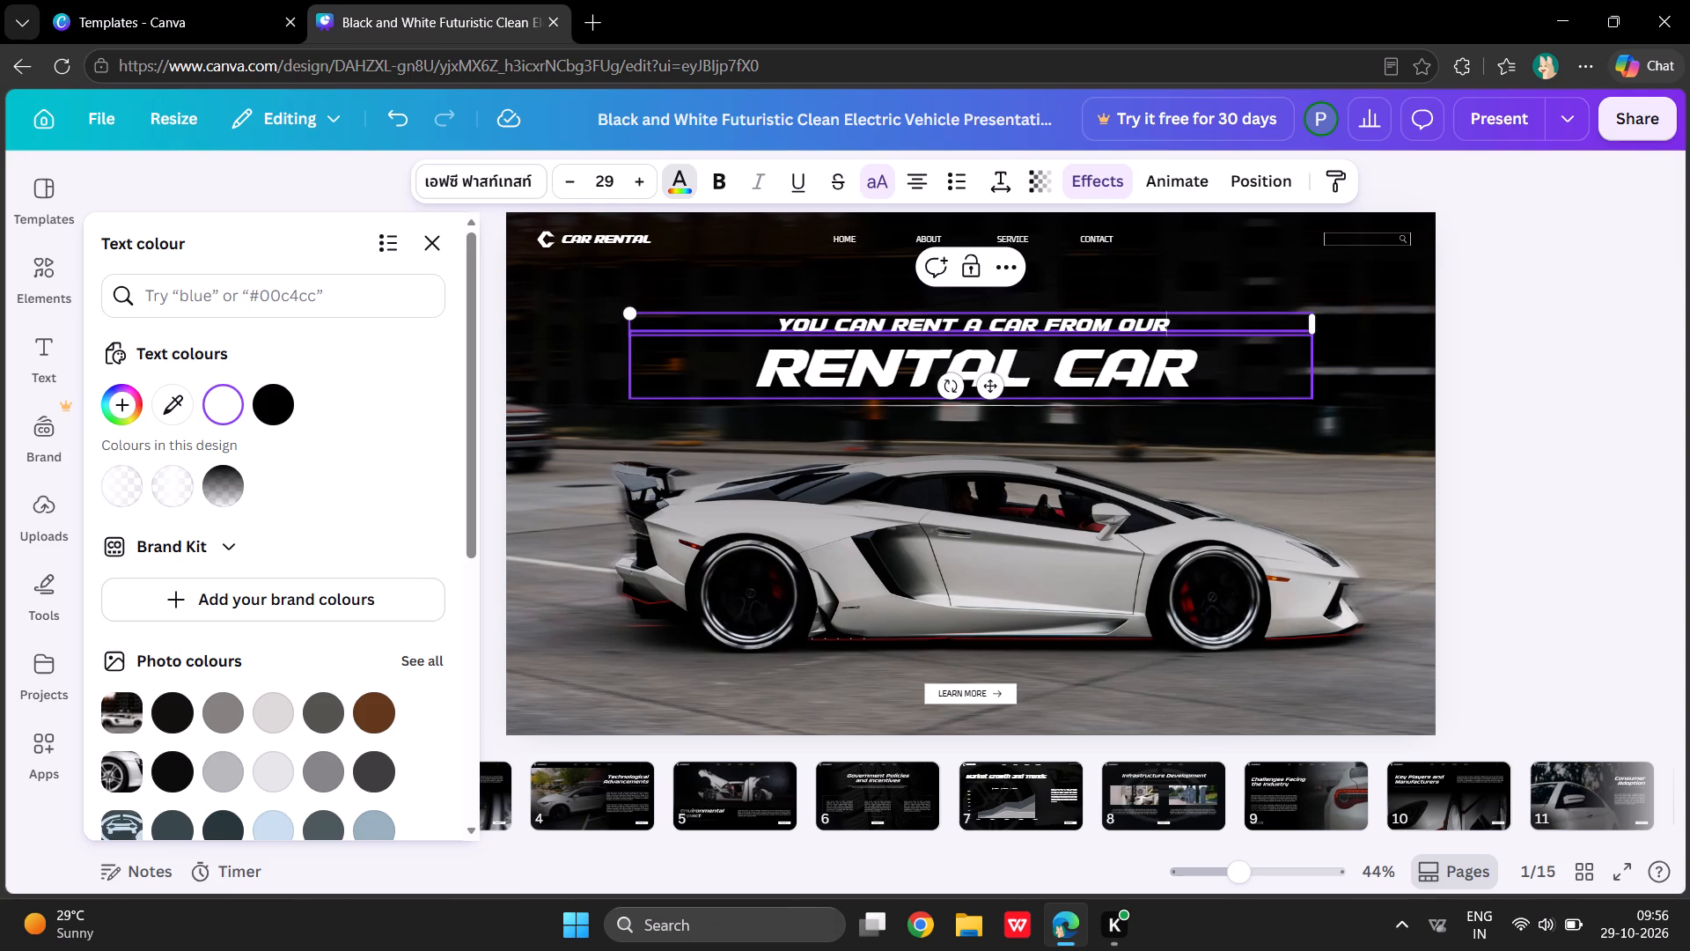
type("WEBSITE")
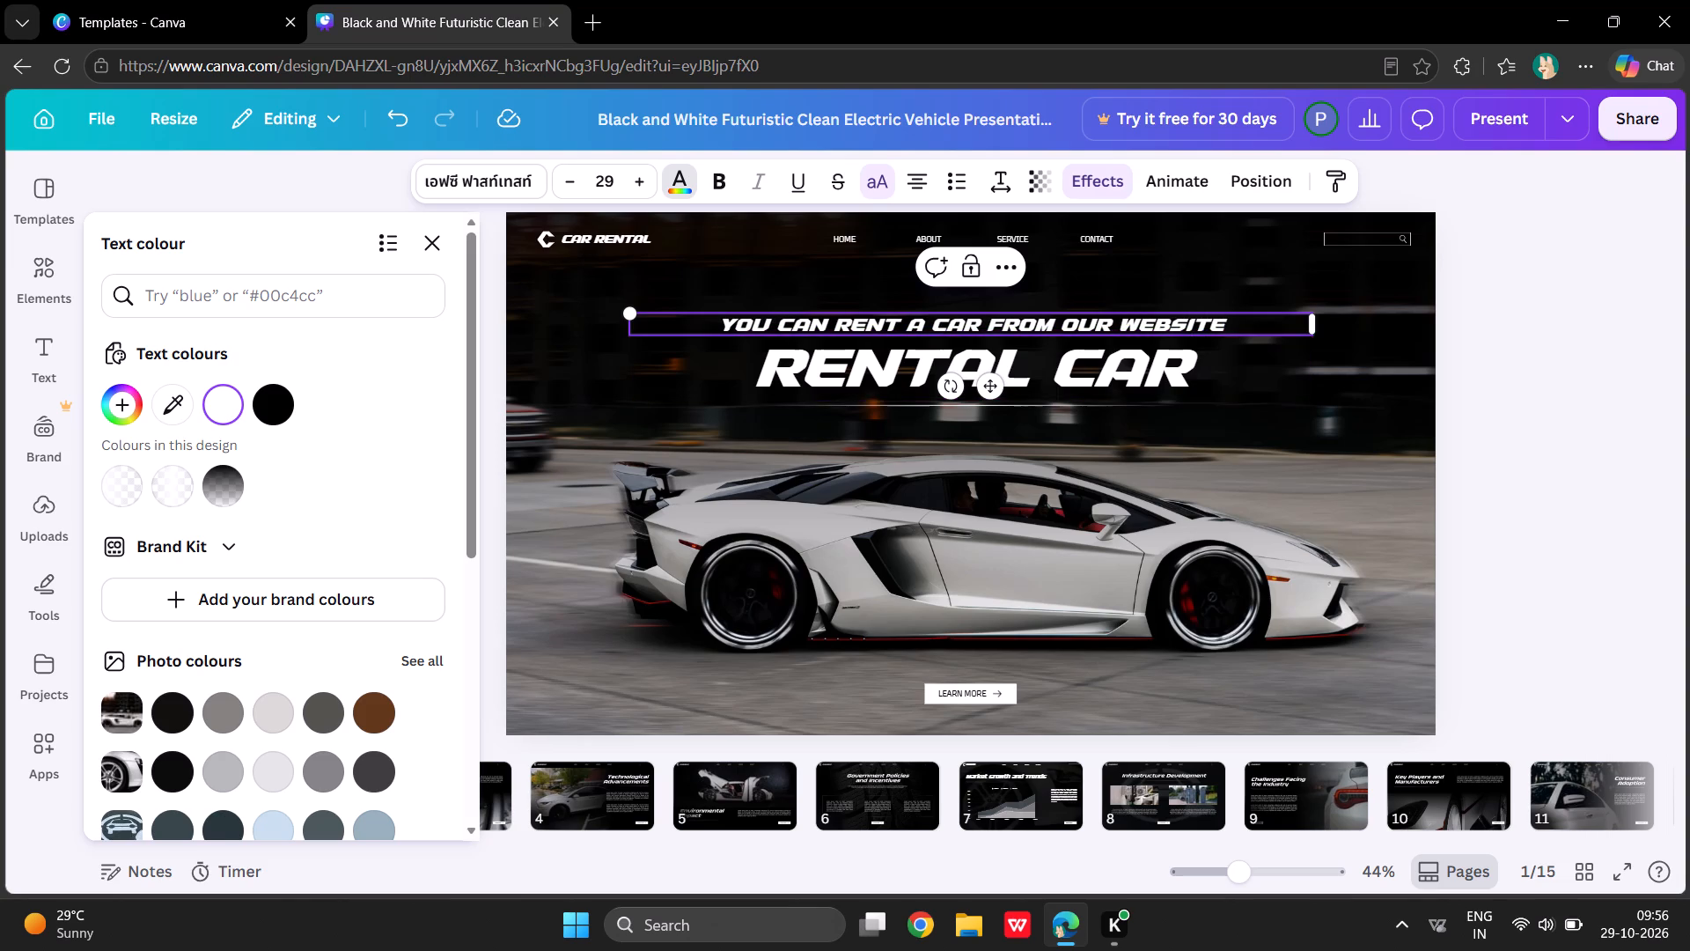
Change the first word of the large headline so that it reads RENT CAR.
left_click(1064, 379)
left_click(1018, 365)
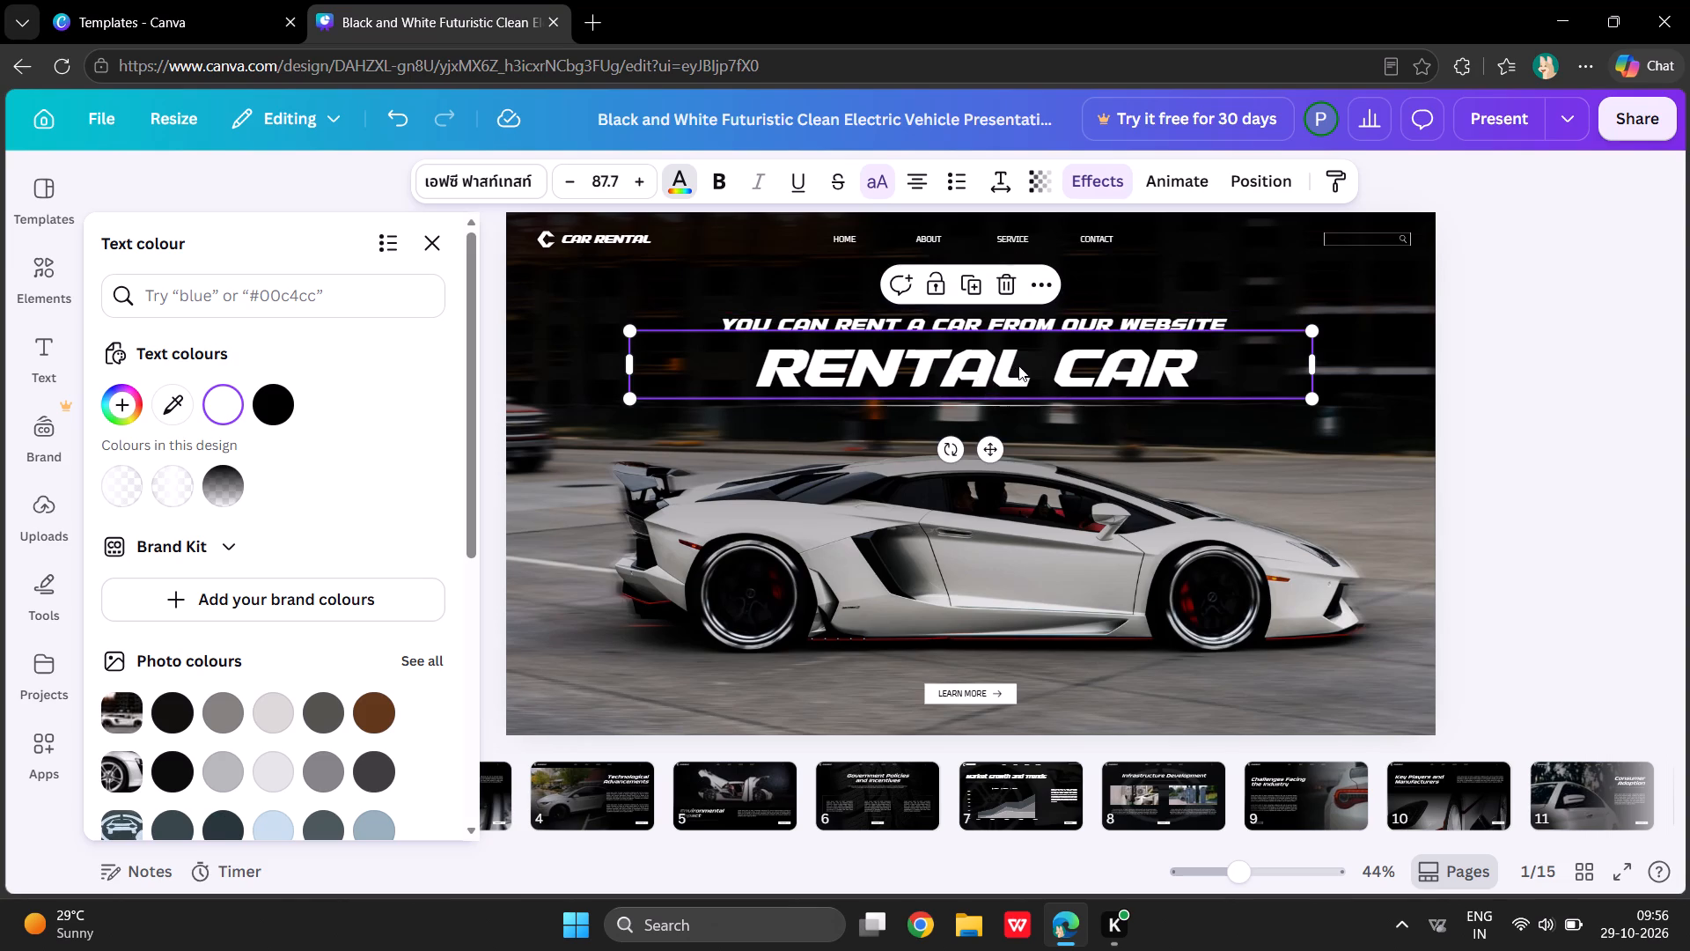
key("BackSpace")
key("BackSpace")
key("BackSpace")
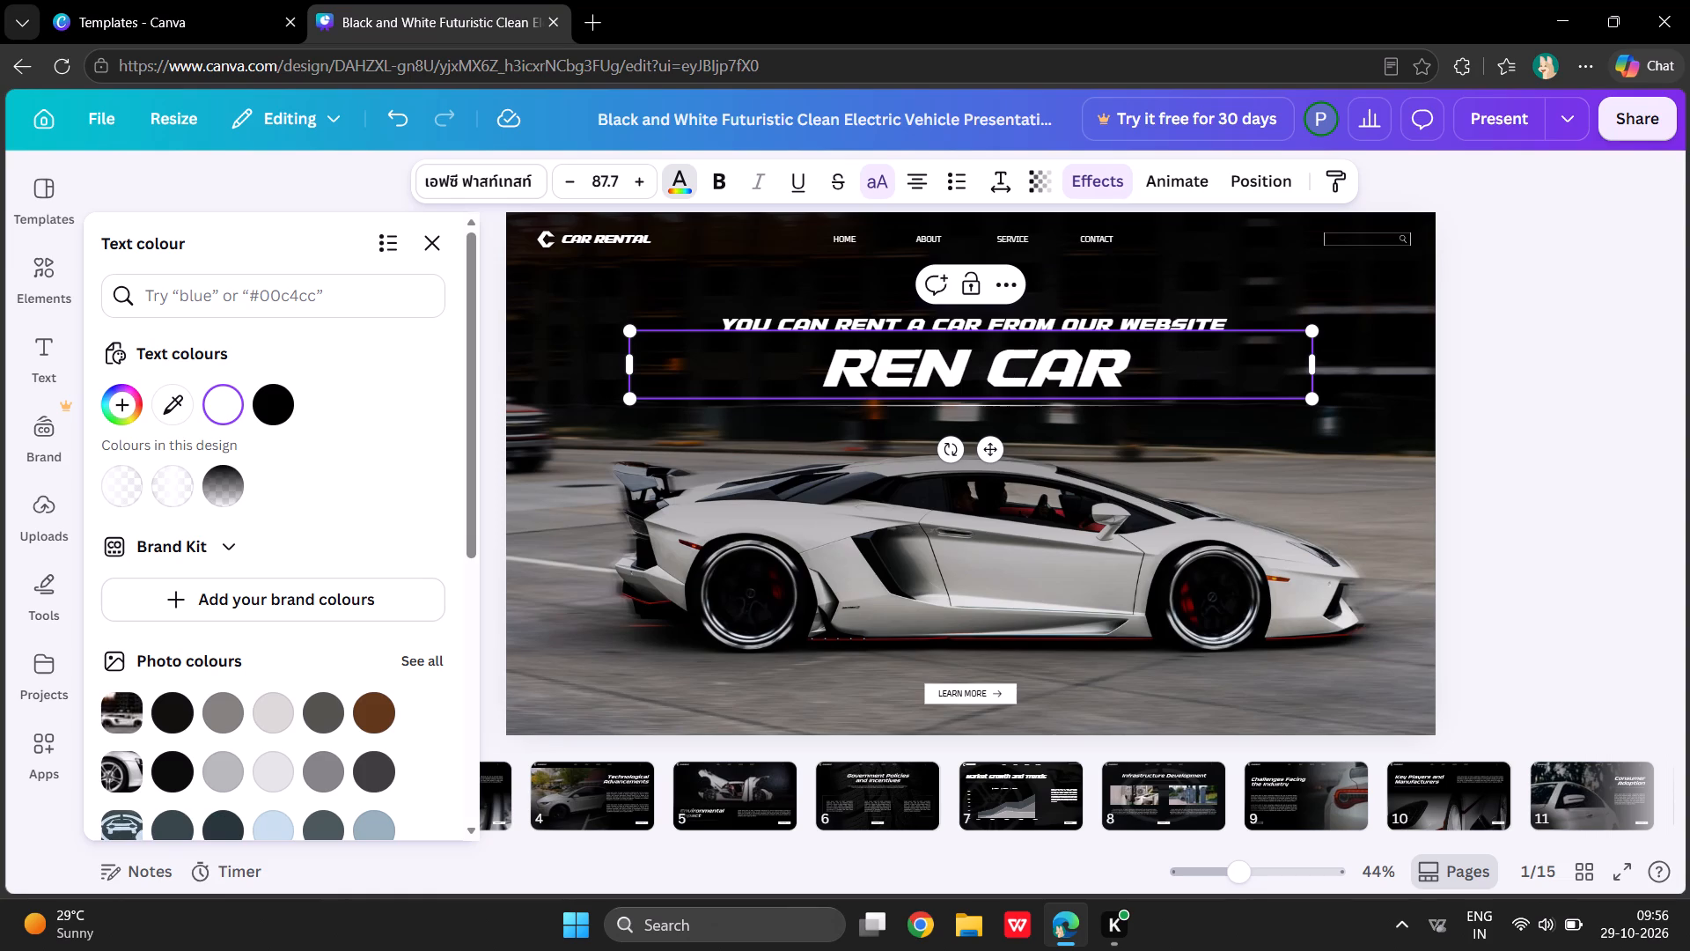
key("BackSpace")
type("NT")
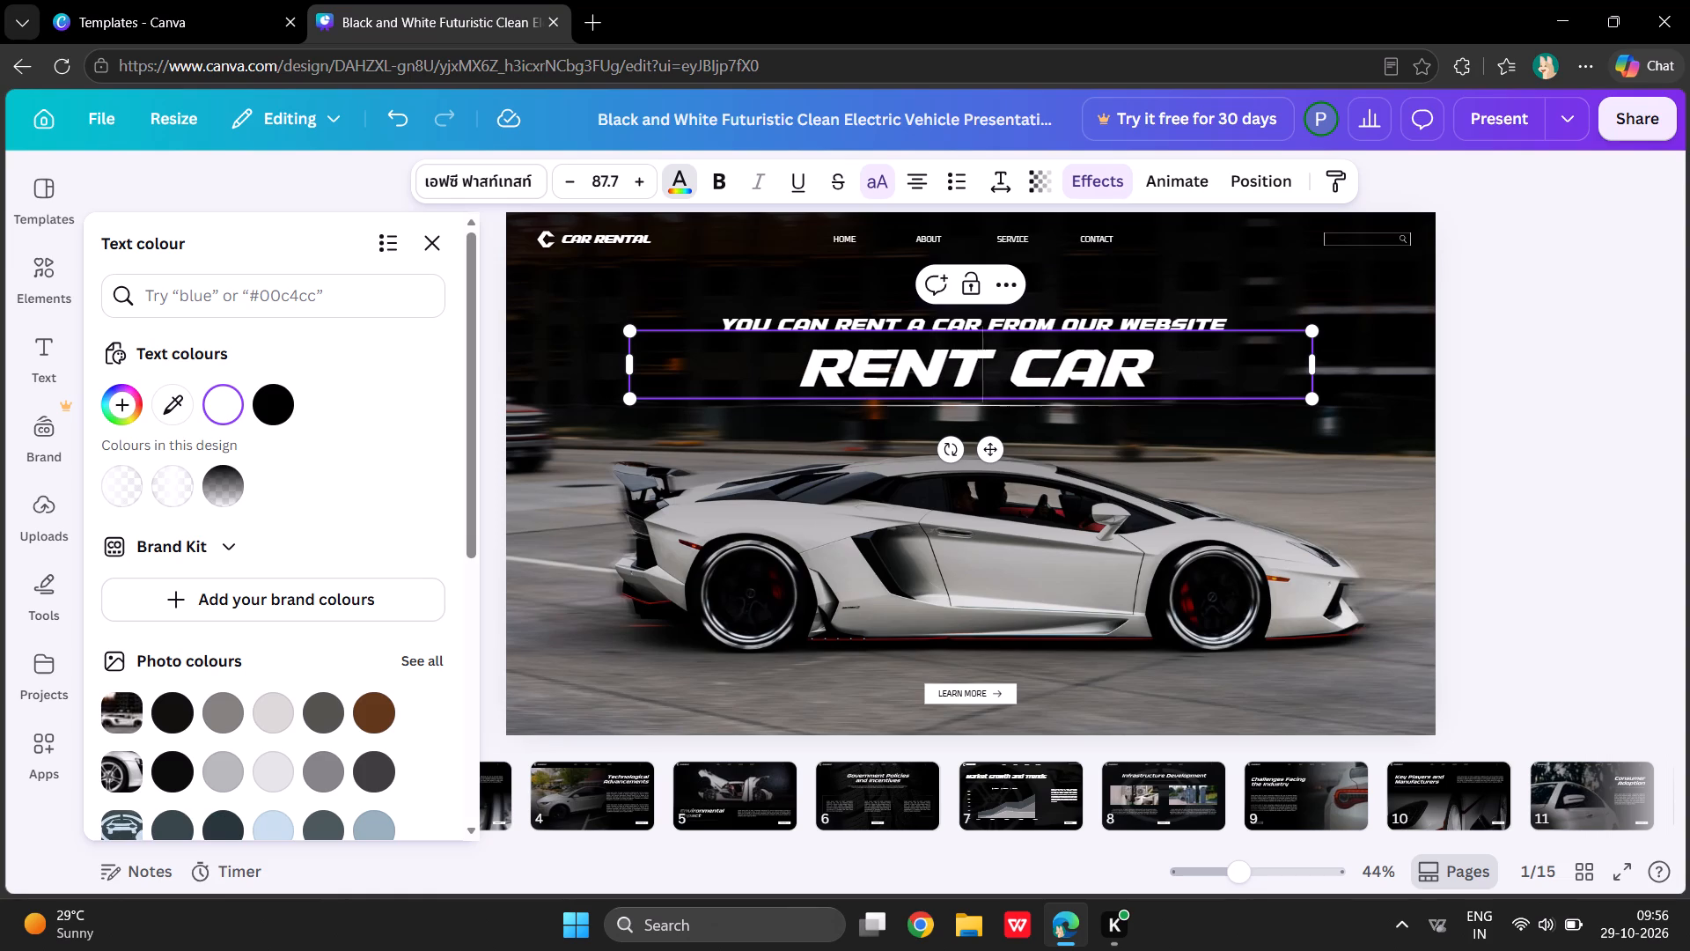
Add a second line reading !!AVALIABLE!! below RENT CAR in the large headline on the first page.
left_click(1206, 370)
key("Return")
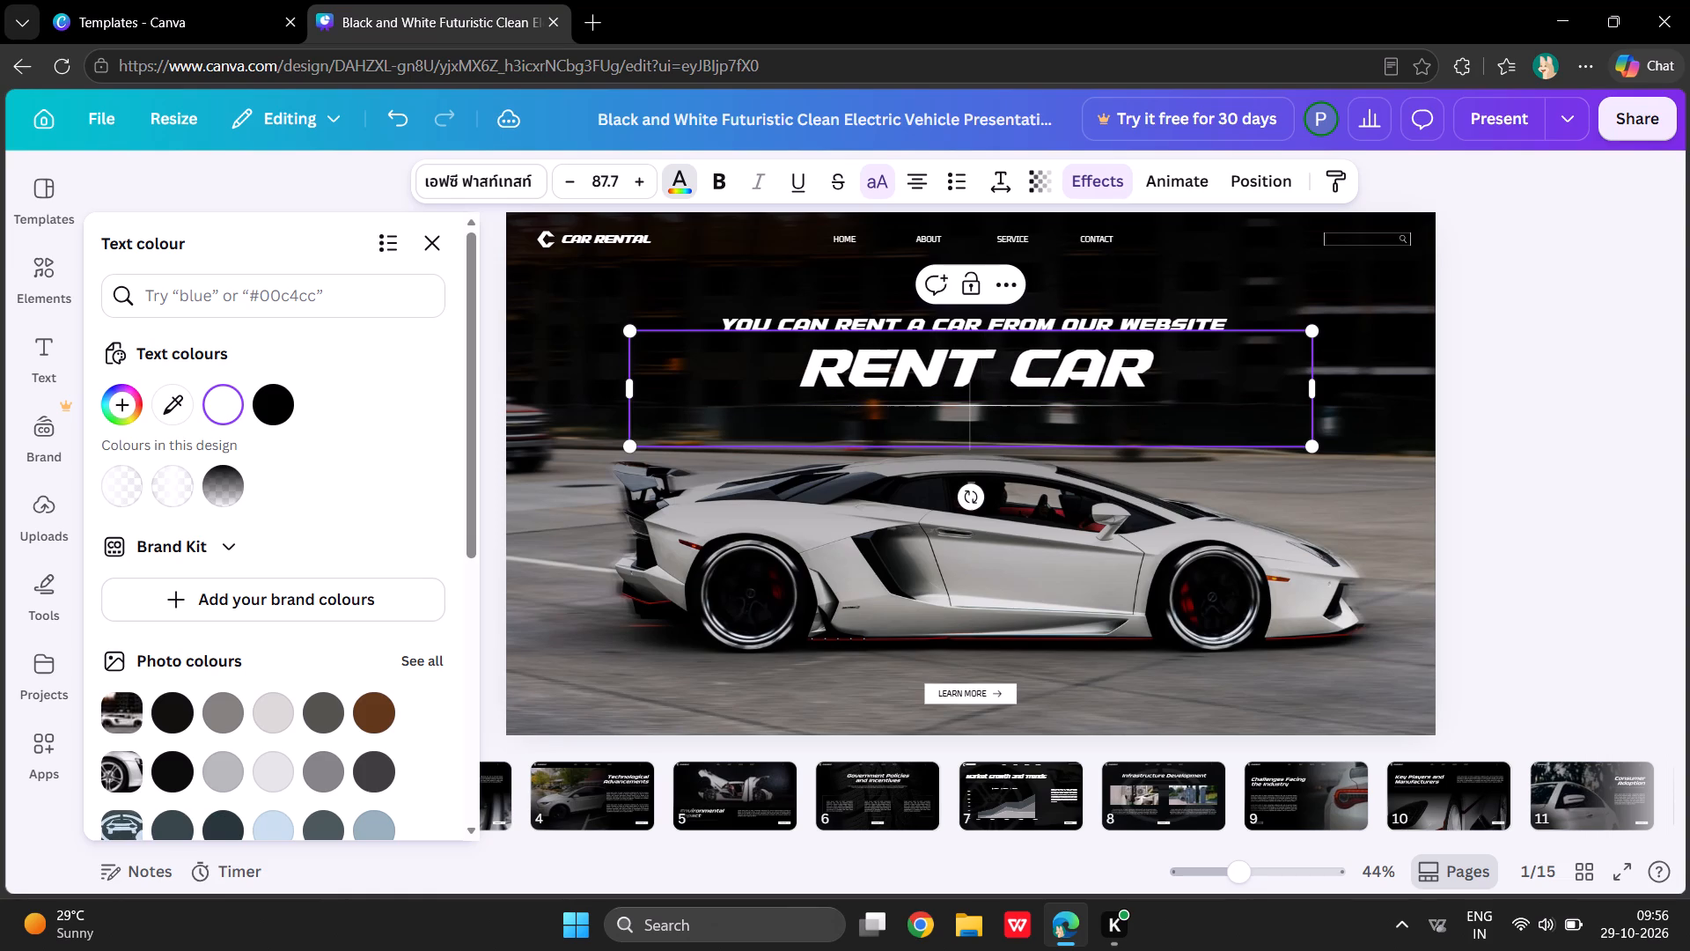
type("AVALIABLE")
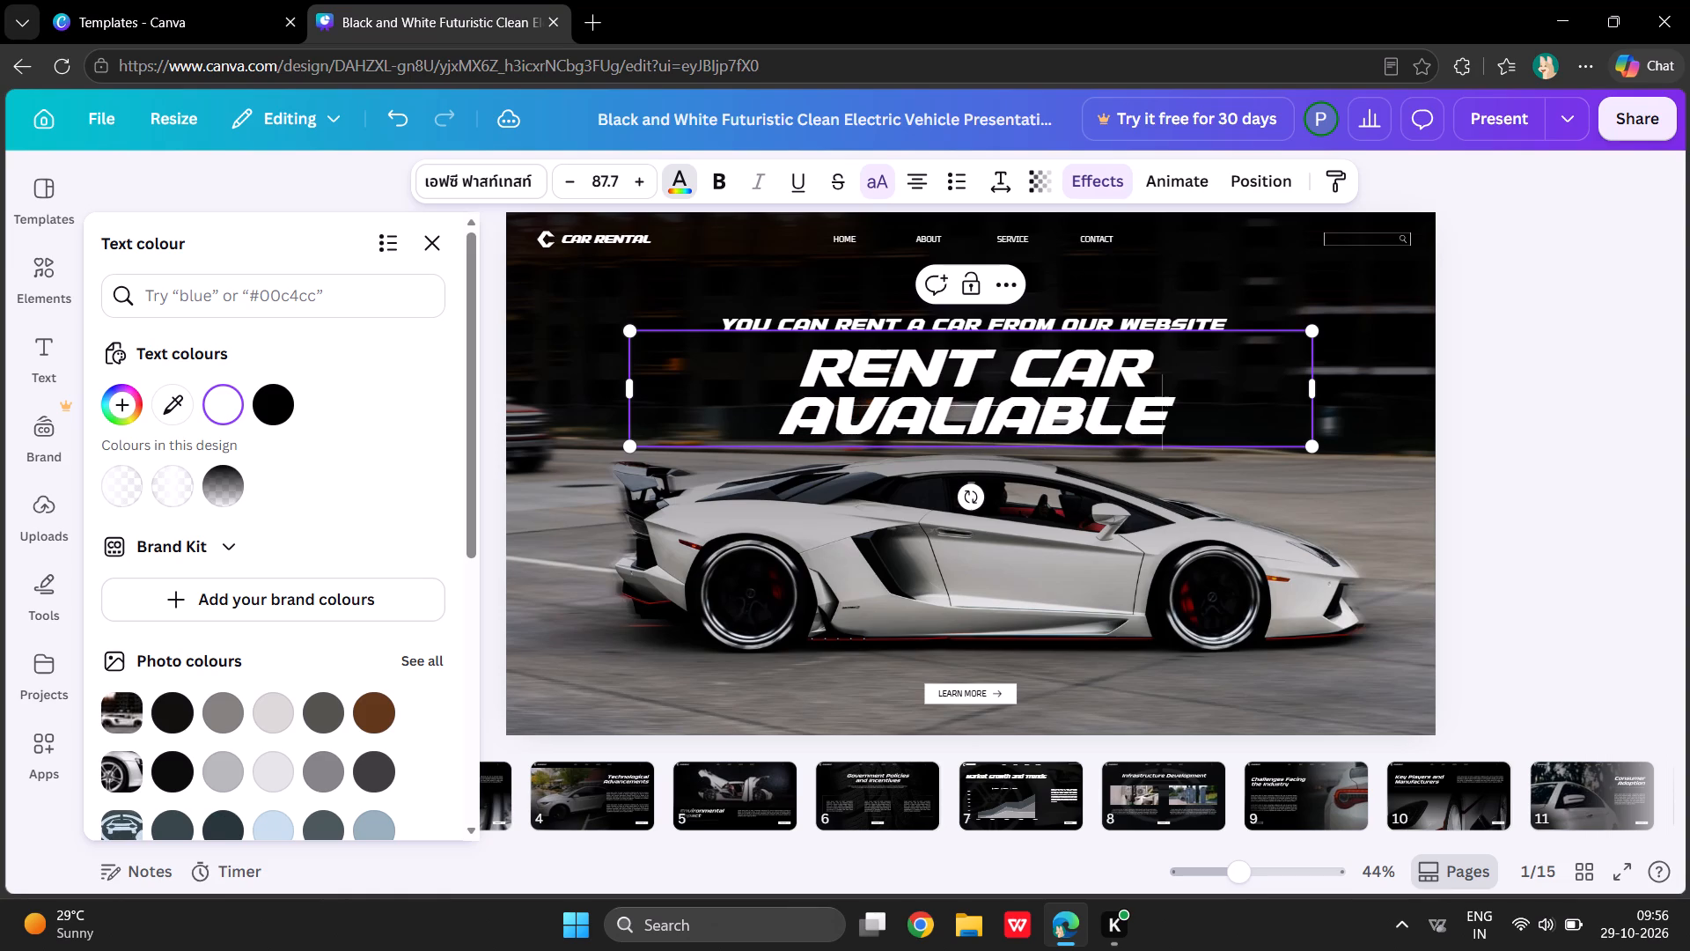
key("1")
key("BackSpace")
key("shift+exclam")
key("shift+exclam")
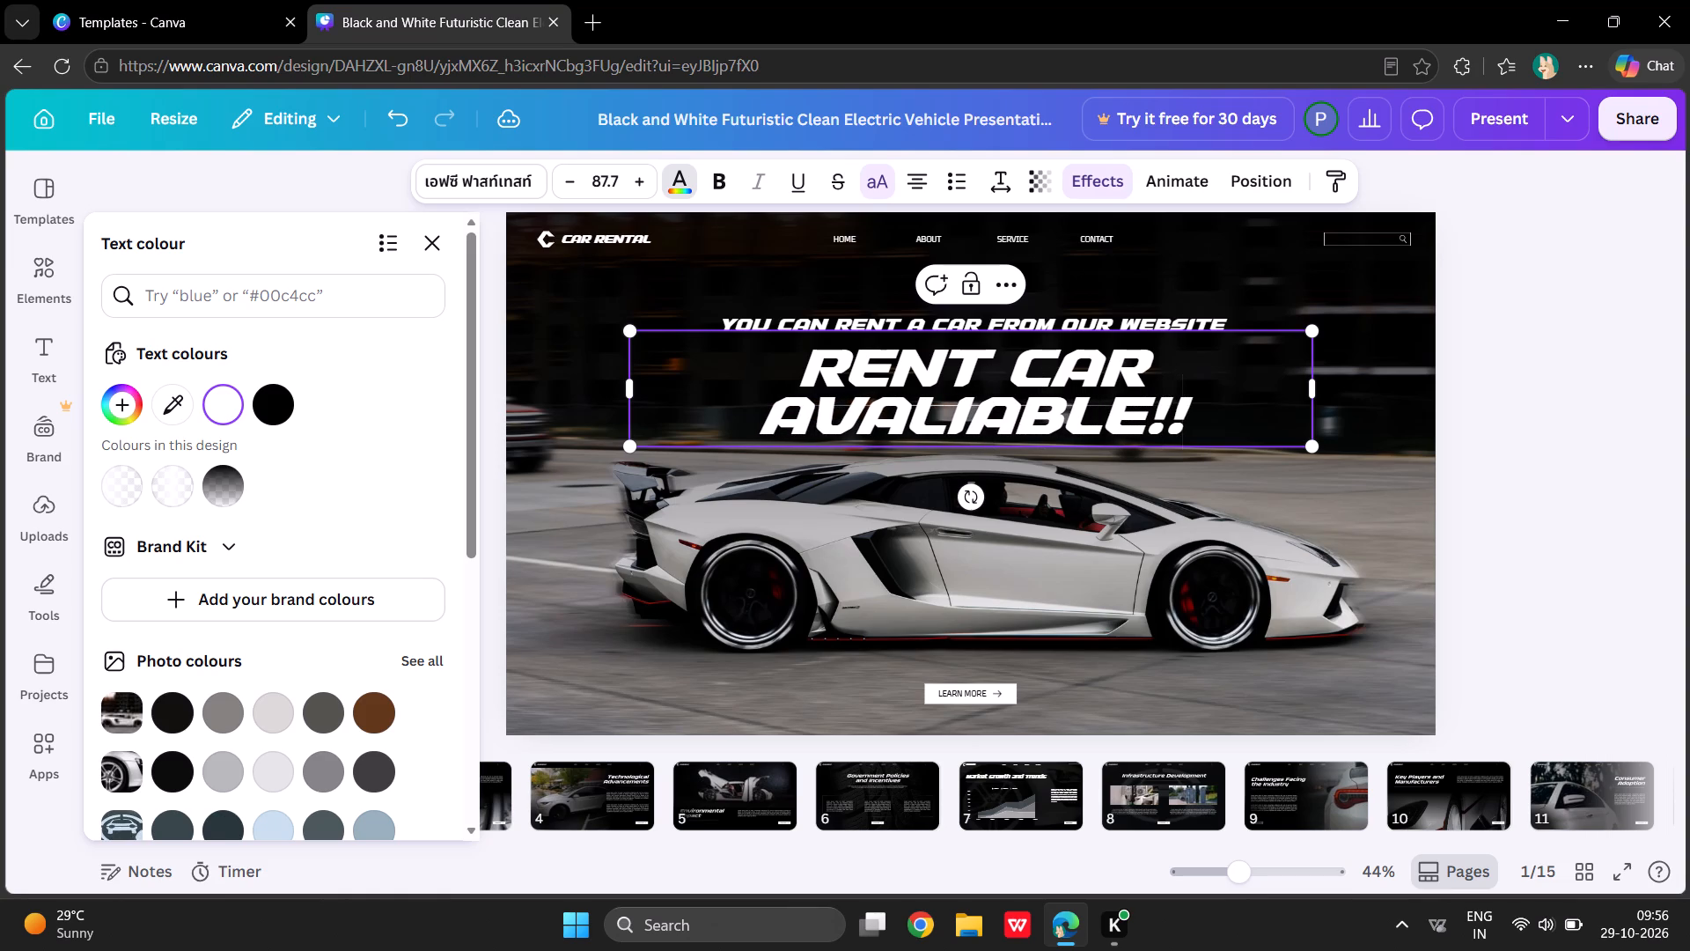
left_click(762, 415)
type("!!")
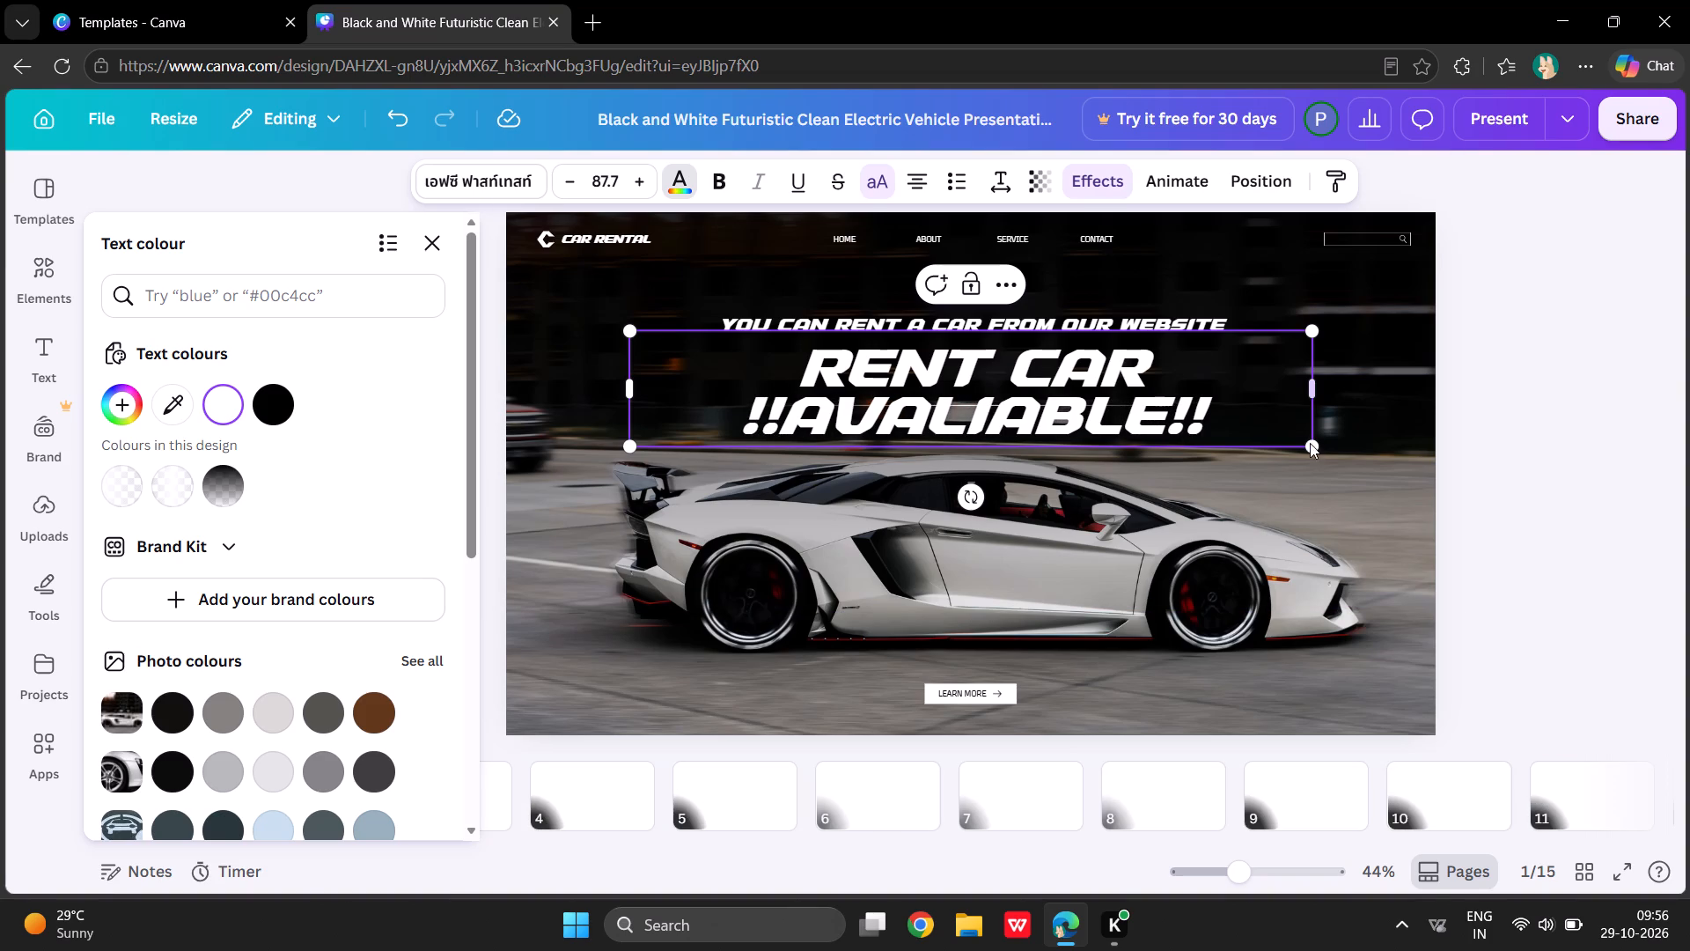
Move the two-line headline so it sits just beneath the small line YOU CAN RENT A CAR FROM OUR WEBSITE without overlapping it.
left_click_drag(971, 446, 967, 428)
triple_click(967, 429)
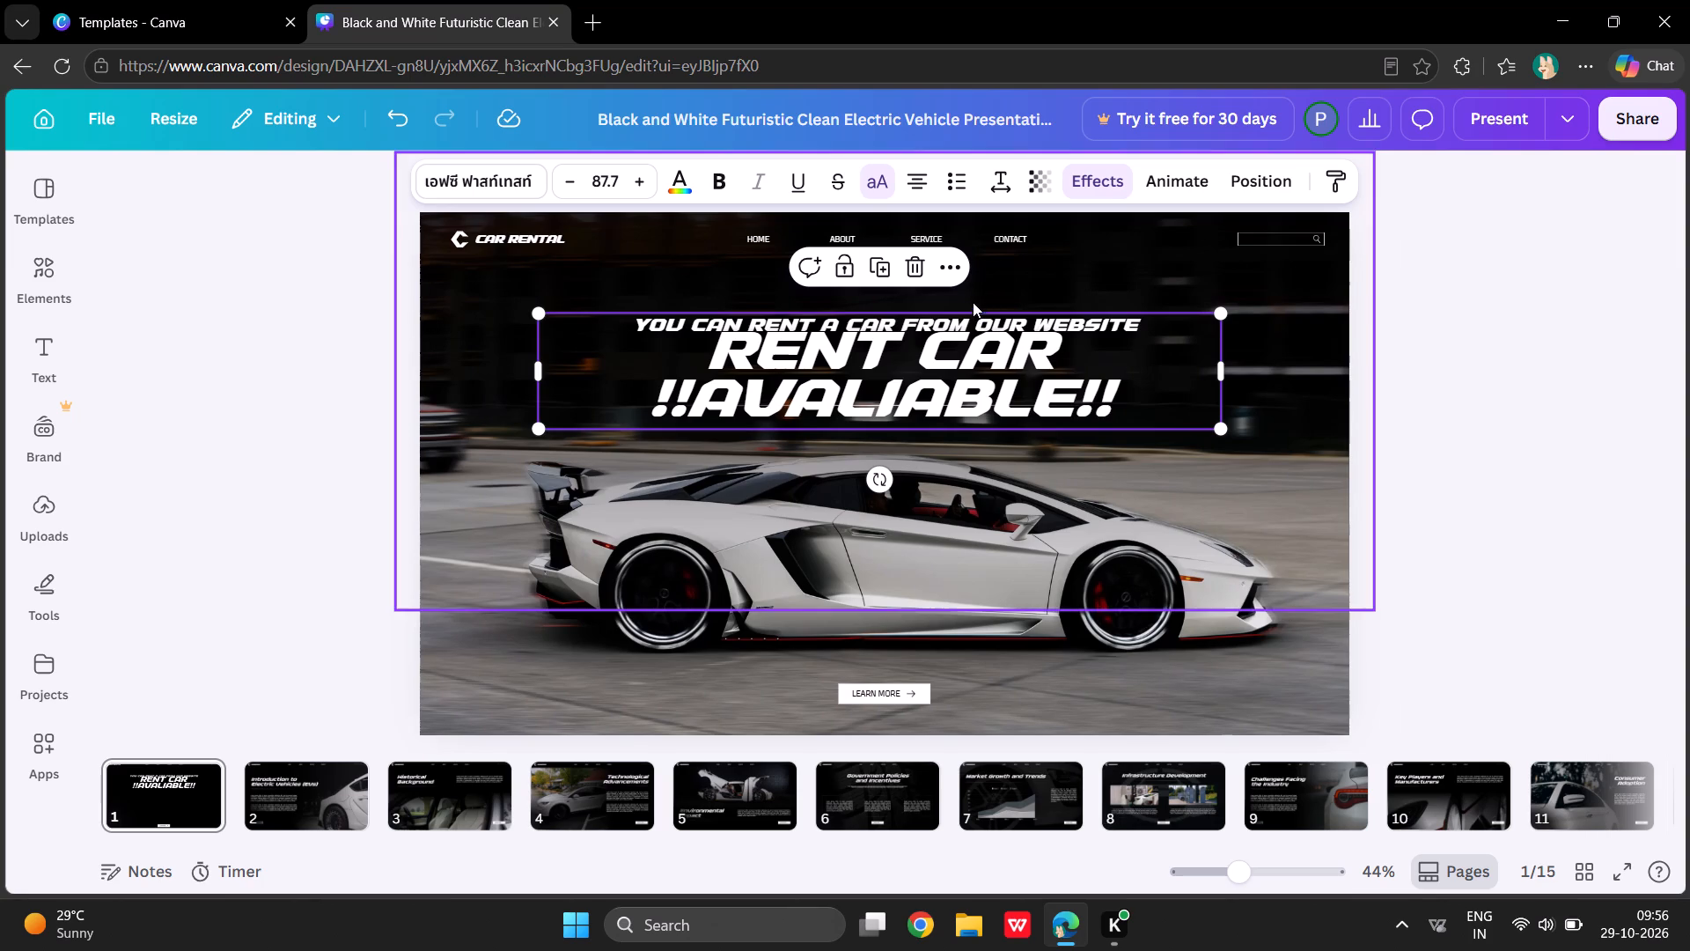
left_click(895, 327)
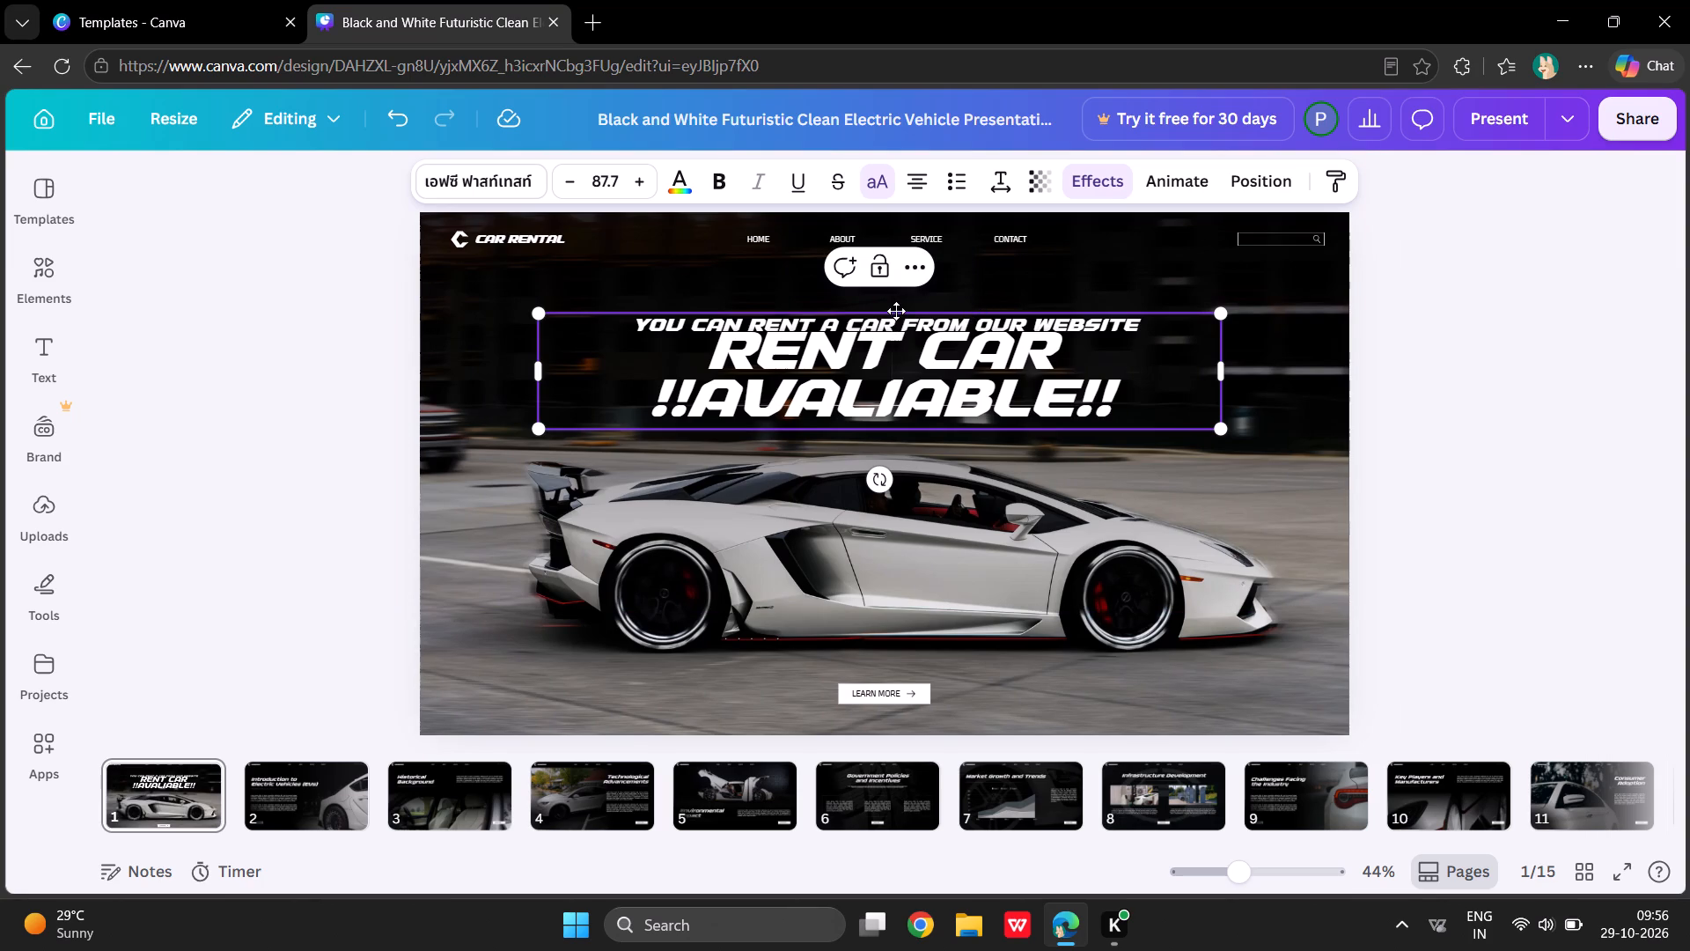
left_click(896, 311)
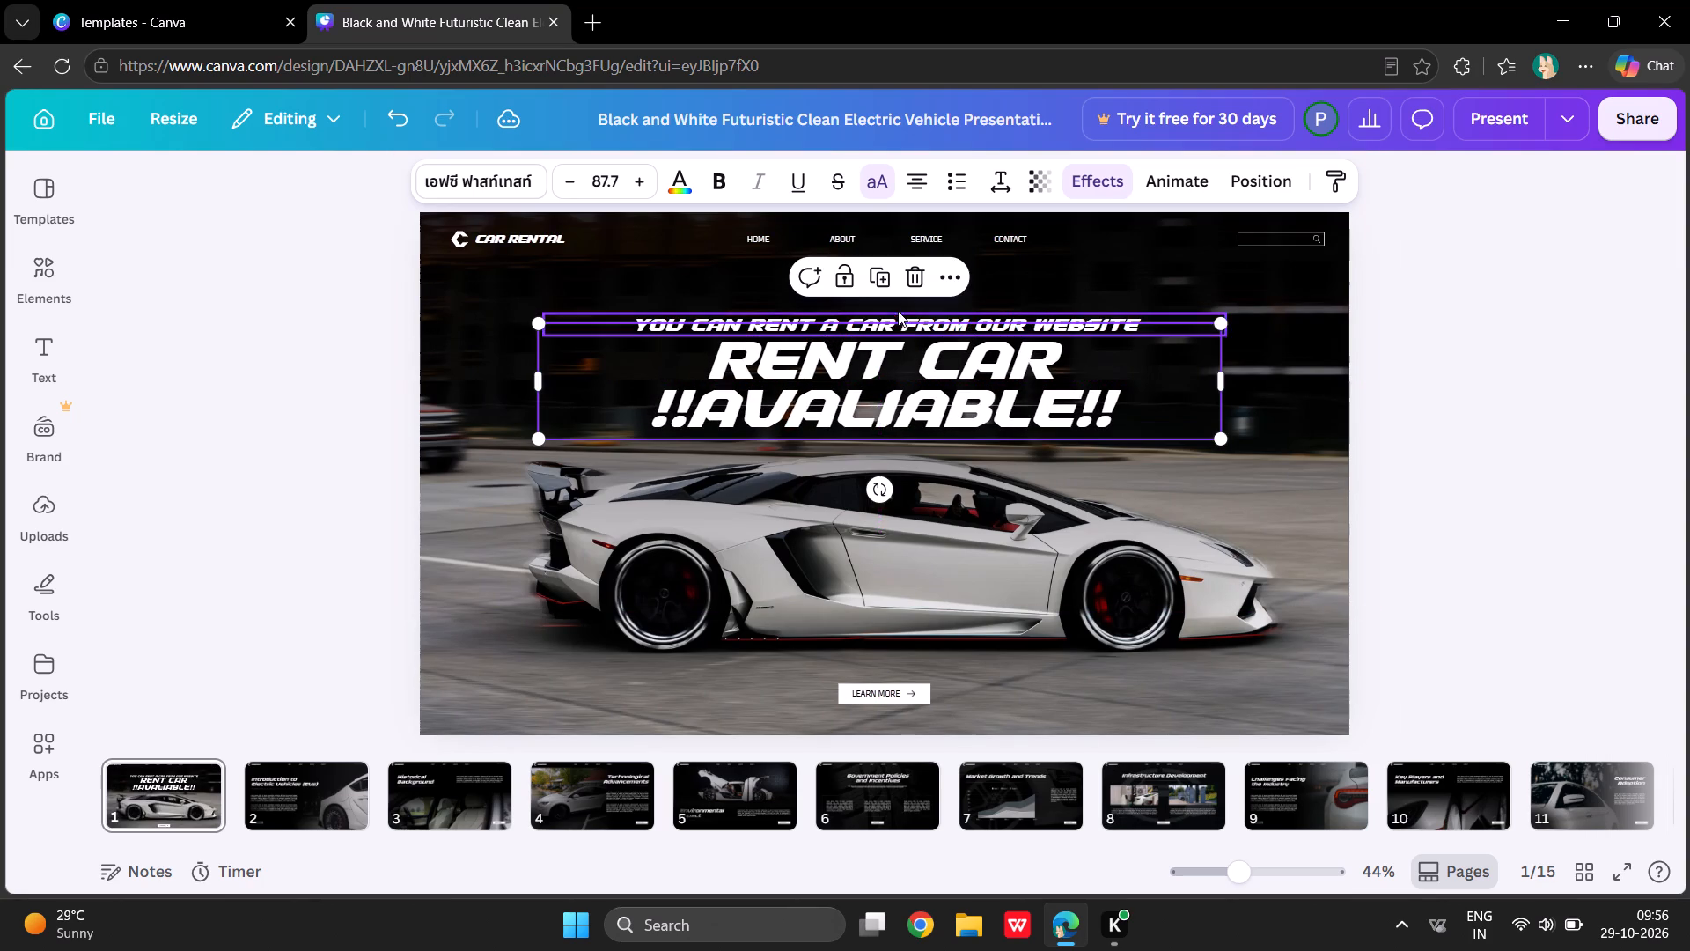
left_click(1066, 641)
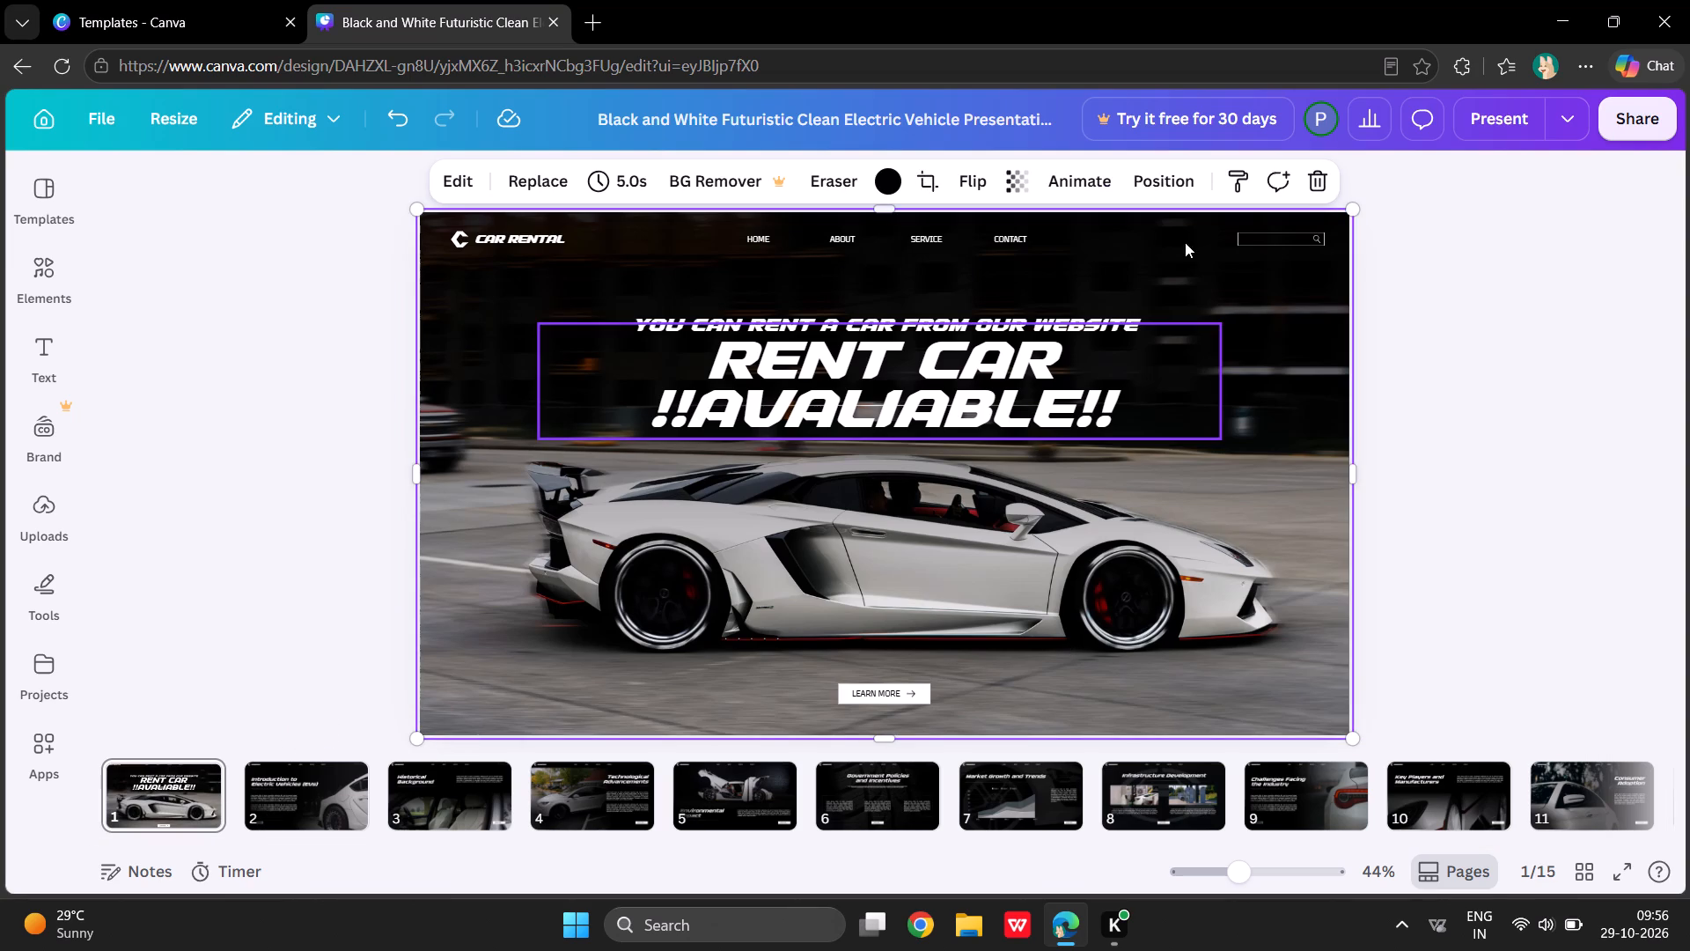
Enlarge the search box in the first page's header and align it vertically with the navigation labels.
left_click(1281, 241)
left_click_drag(1239, 243, 1185, 244)
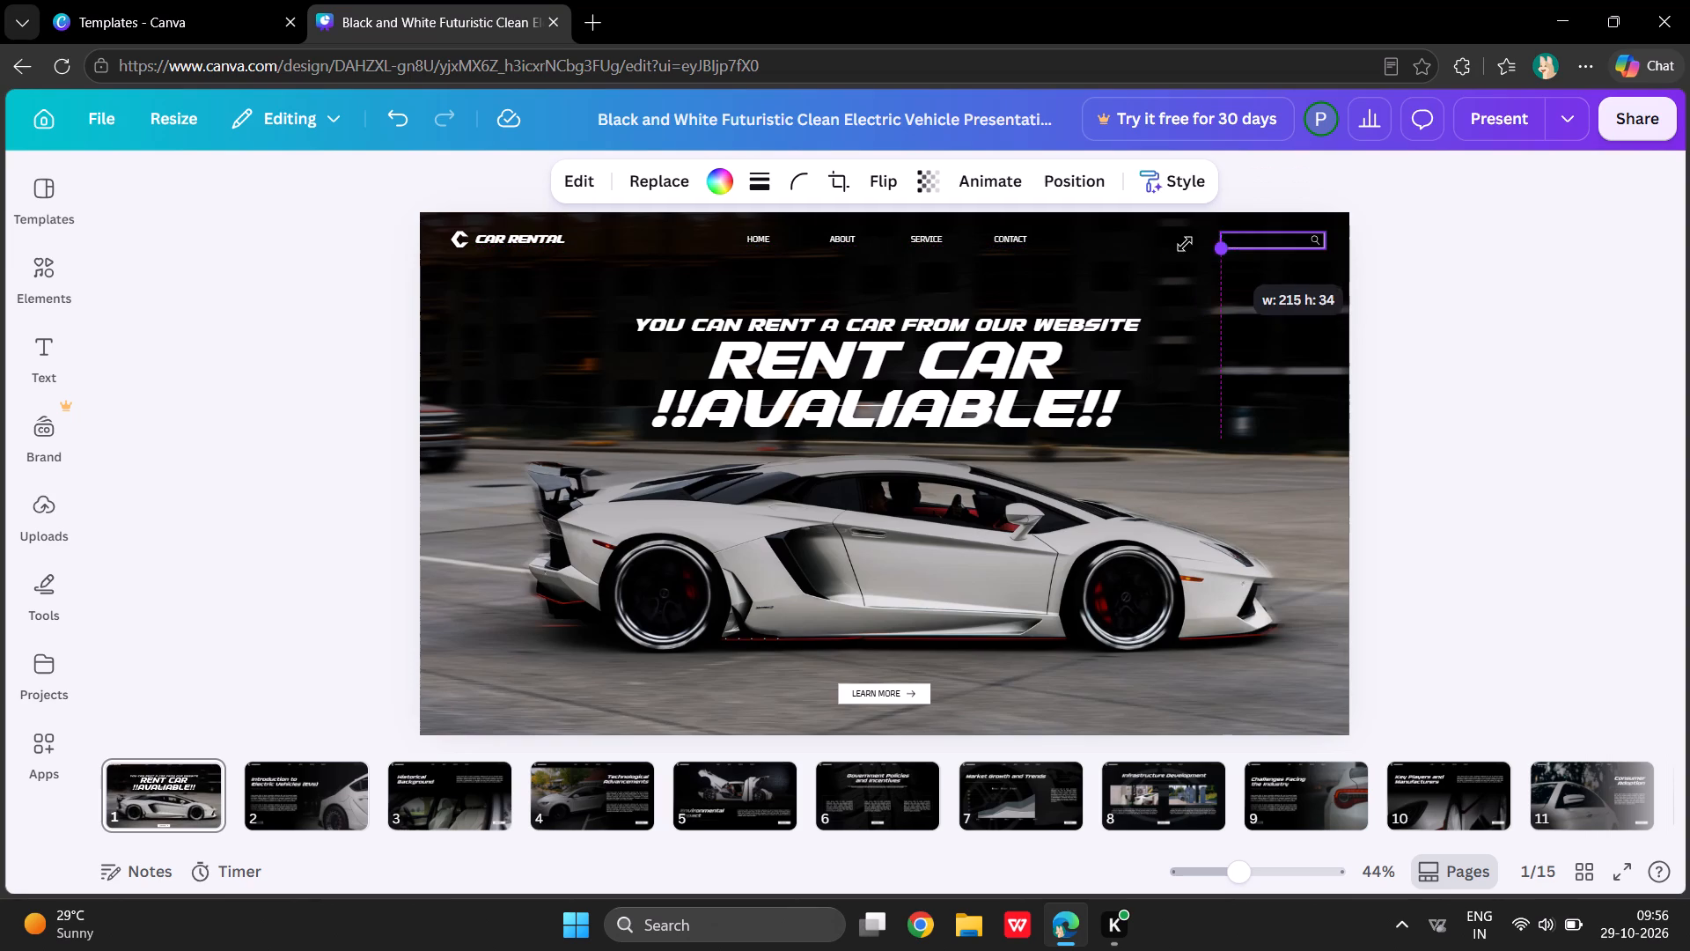
left_click_drag(1185, 244, 1134, 234)
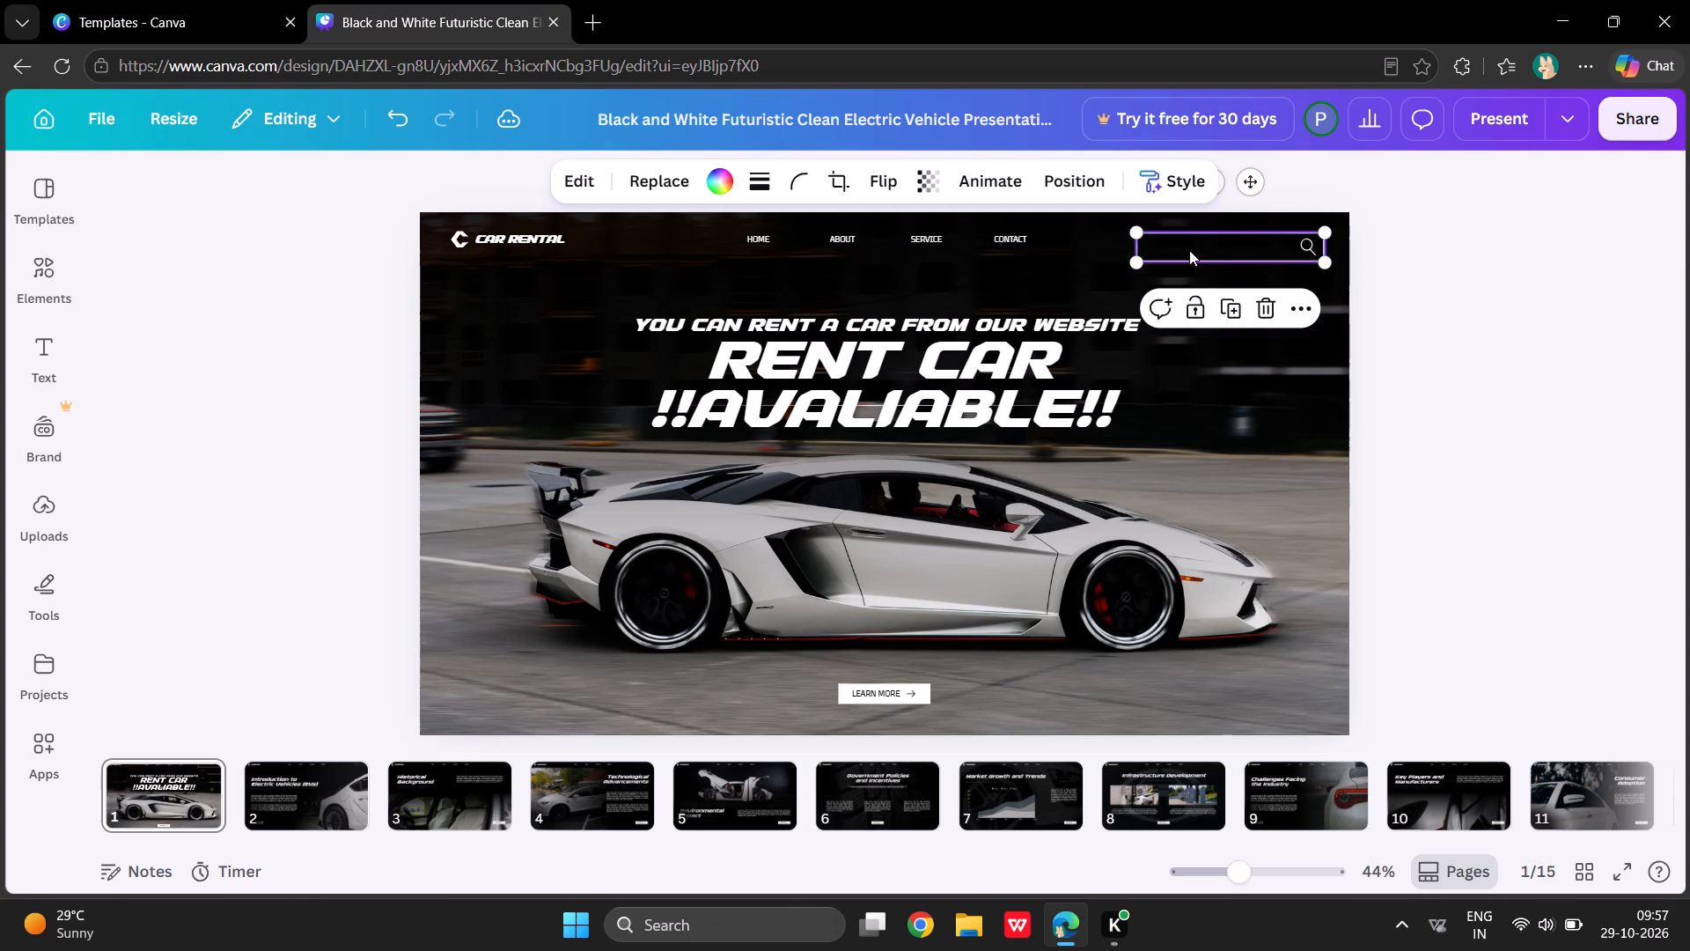
left_click(1193, 249)
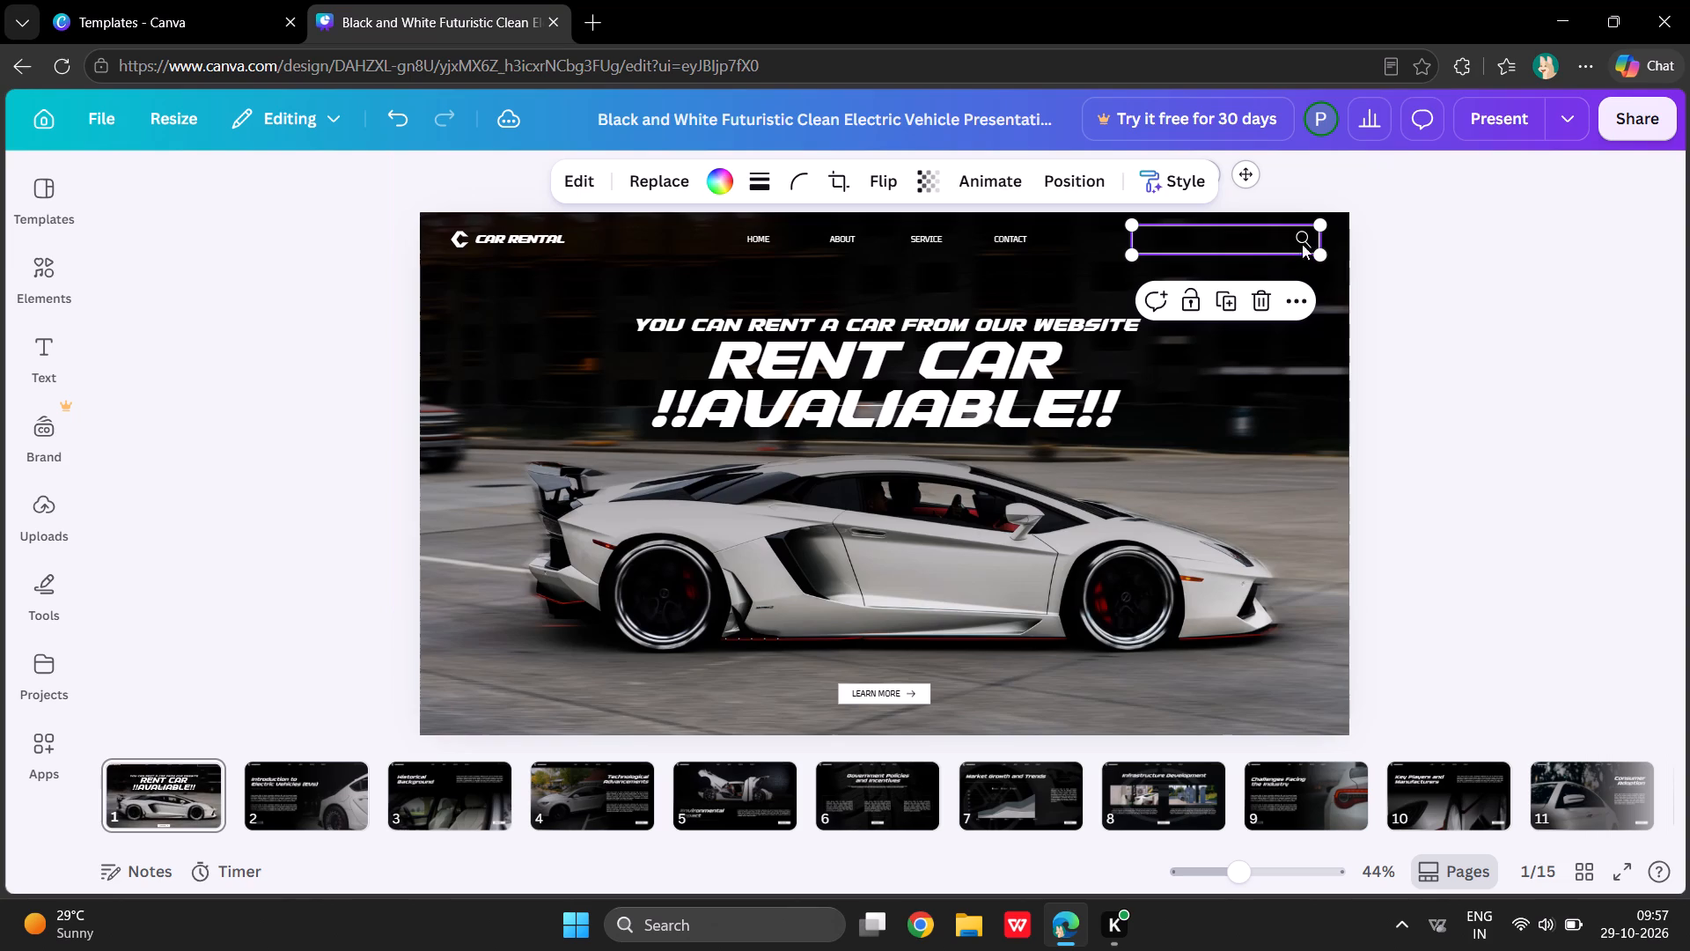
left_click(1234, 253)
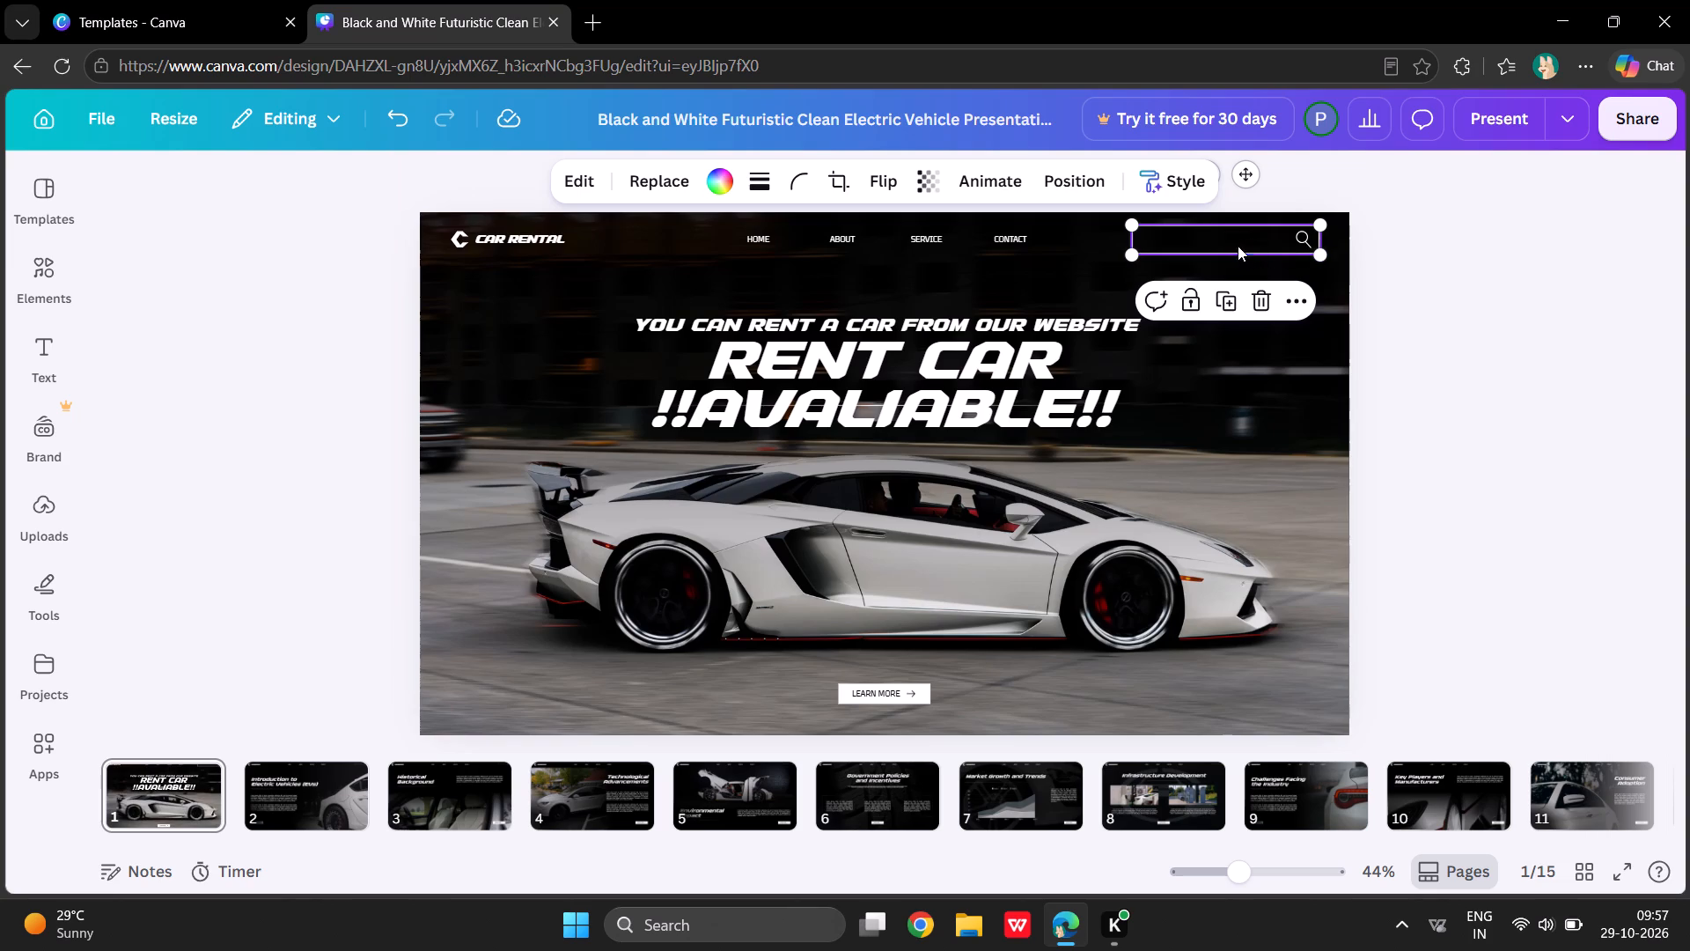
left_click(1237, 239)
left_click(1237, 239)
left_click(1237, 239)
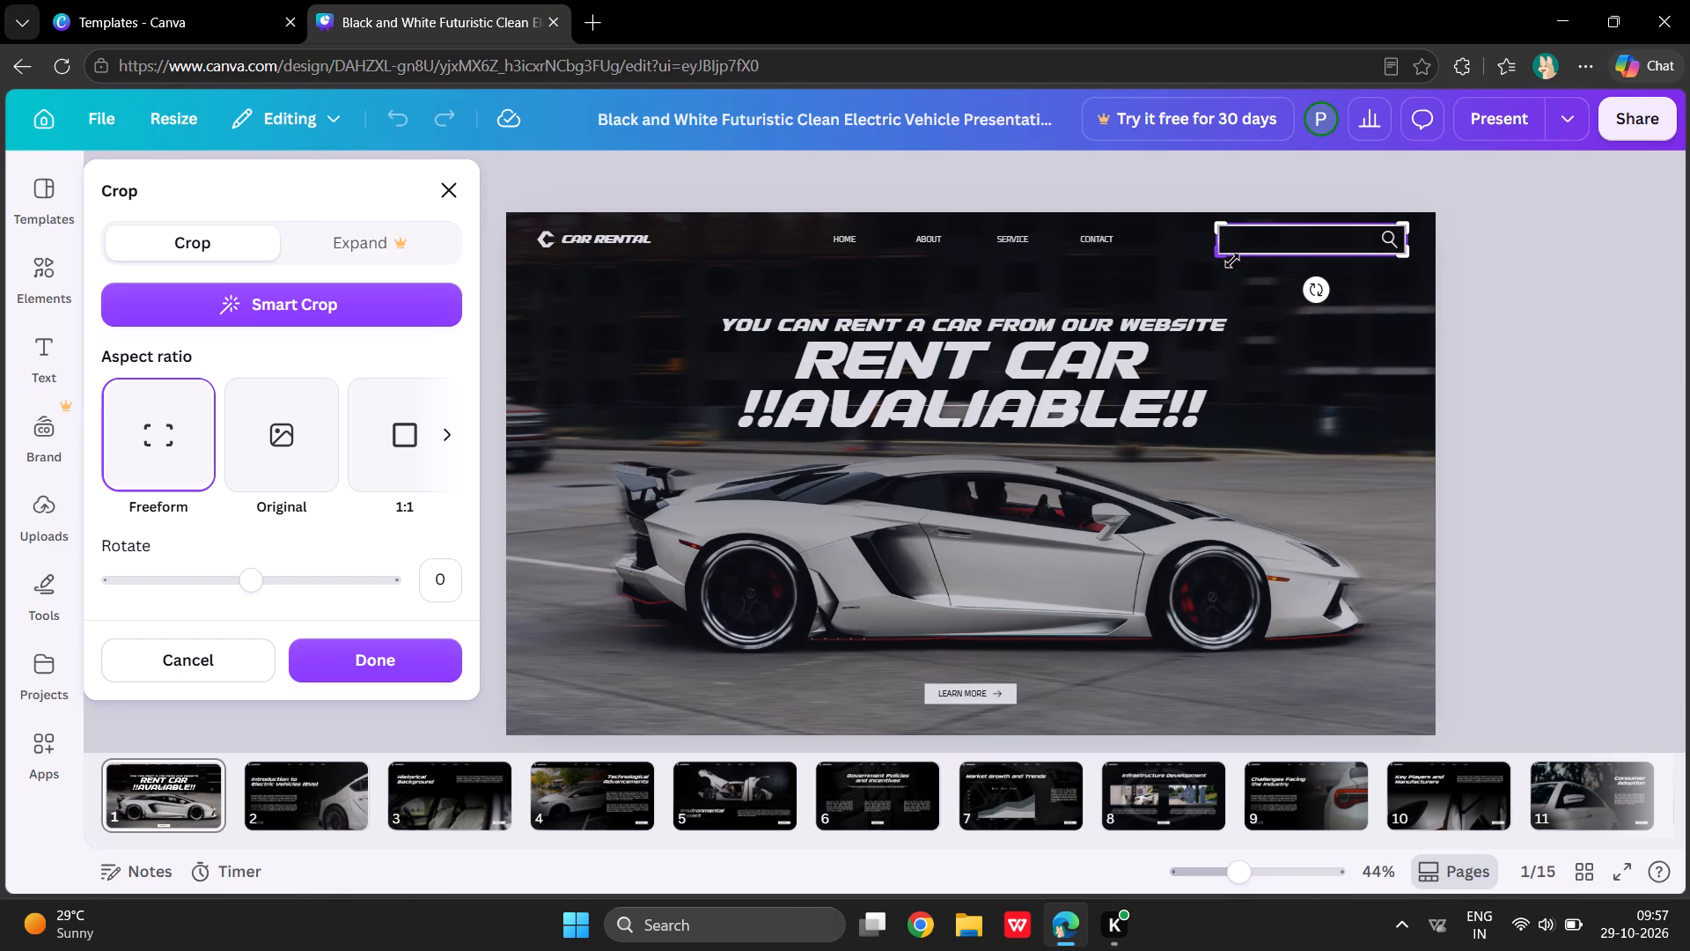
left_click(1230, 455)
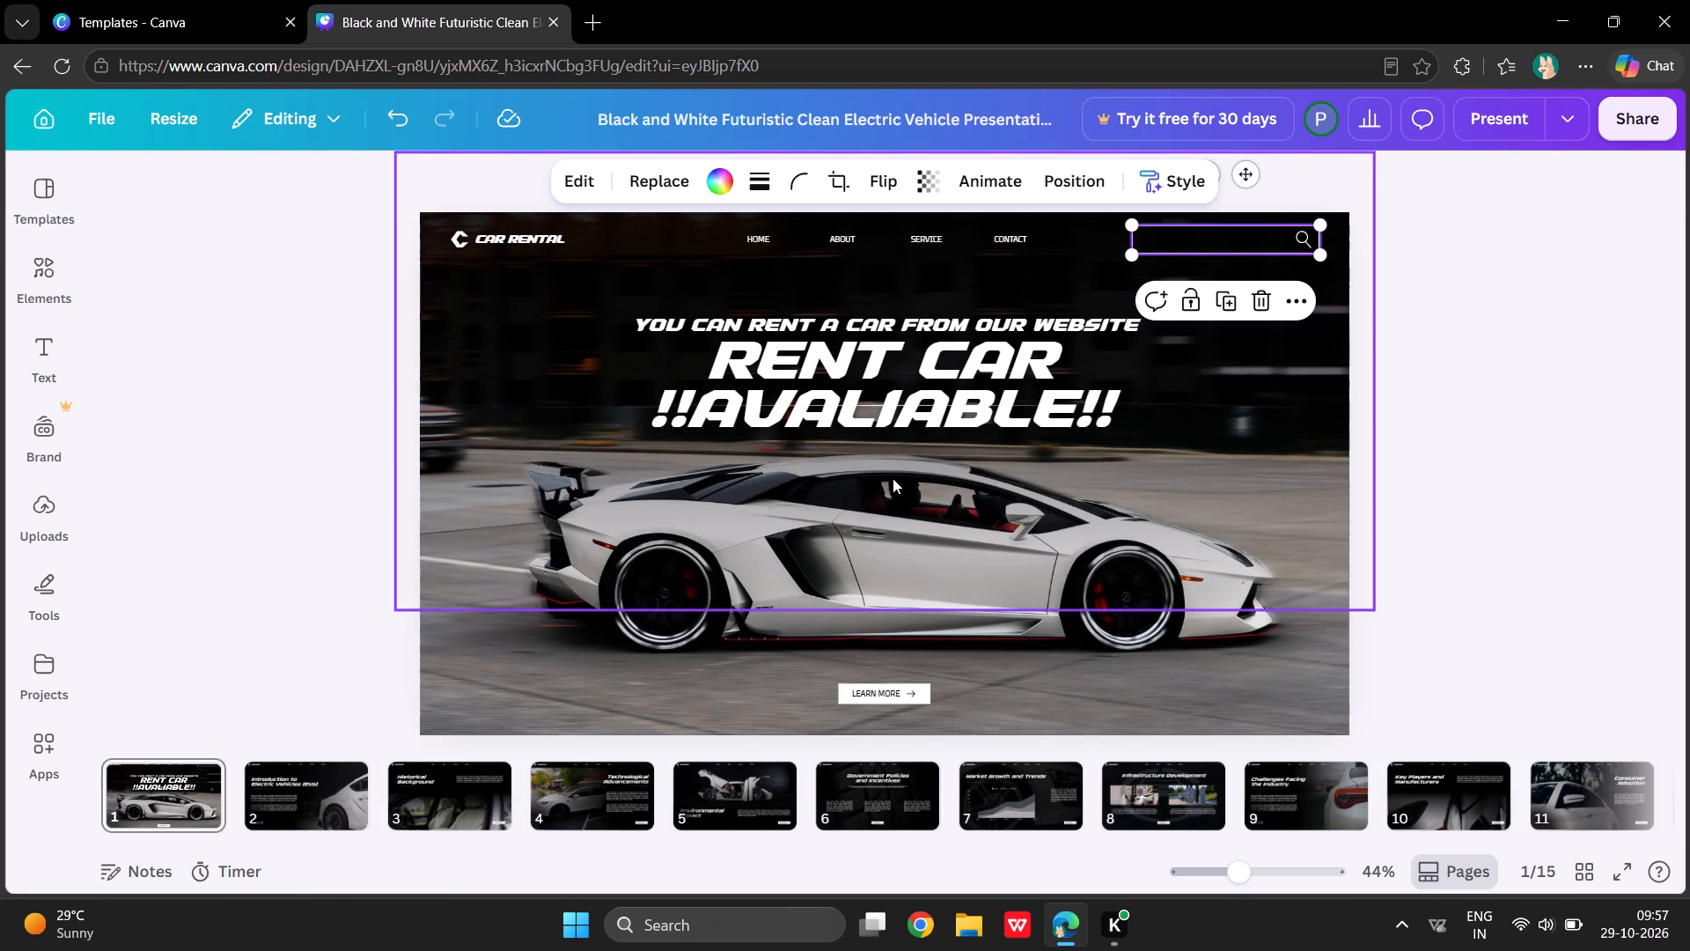
Set the font size of the HOME navigation label on the first page to 18.
left_click(756, 236)
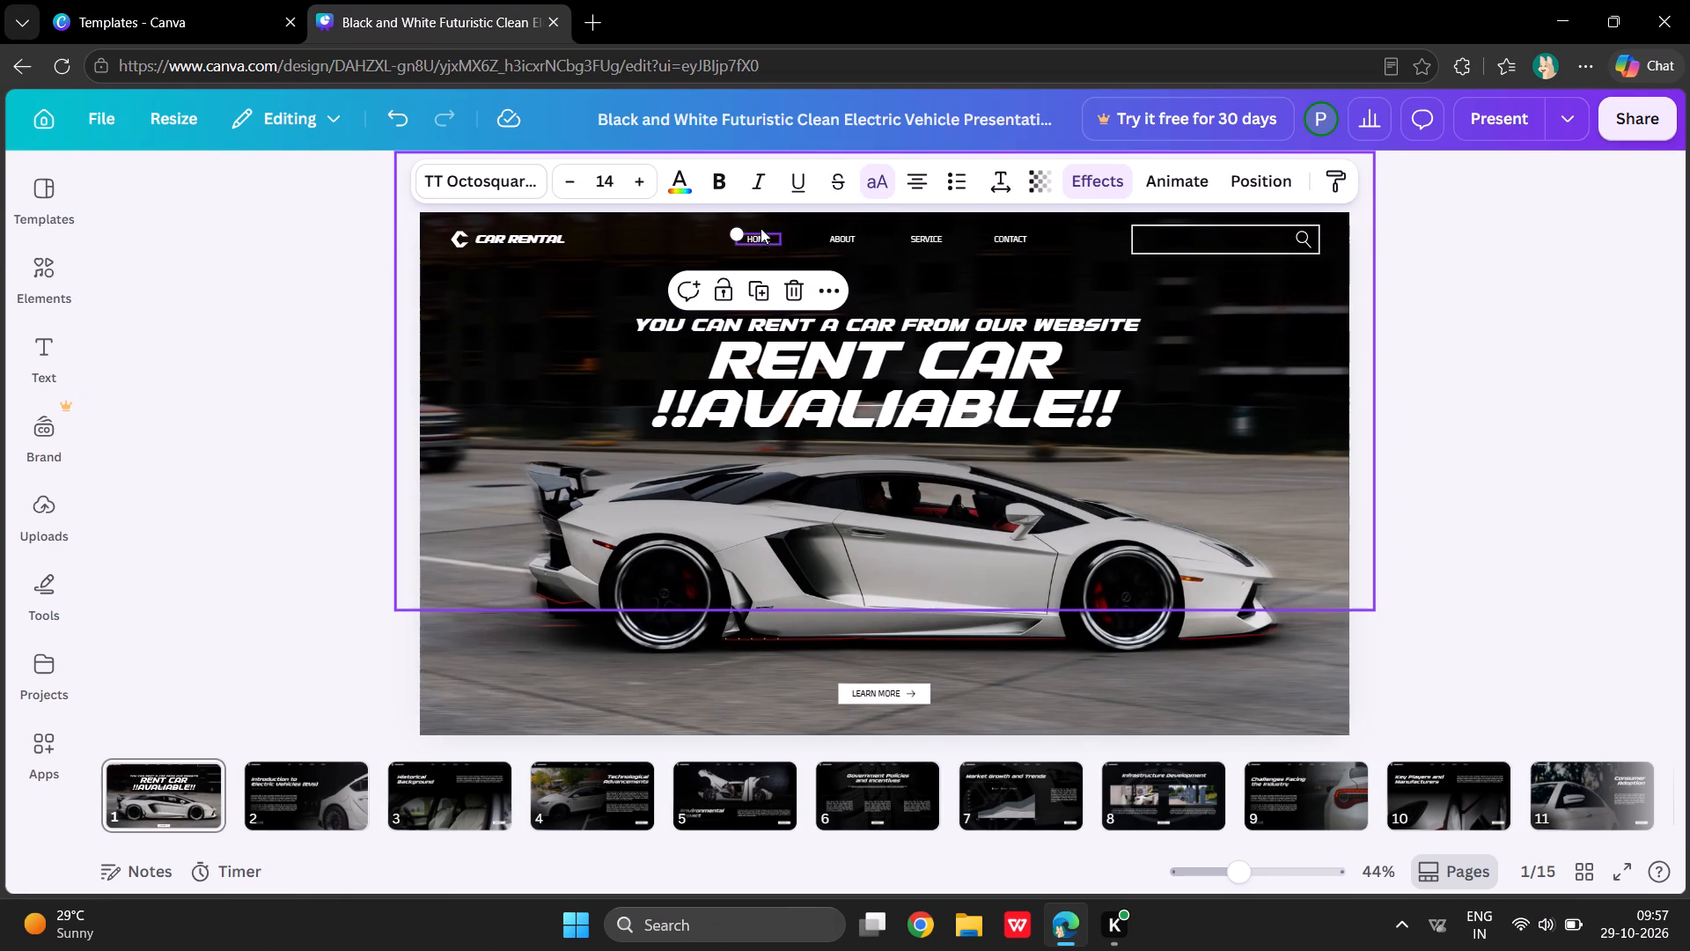
left_click(642, 185)
triple_click(642, 185)
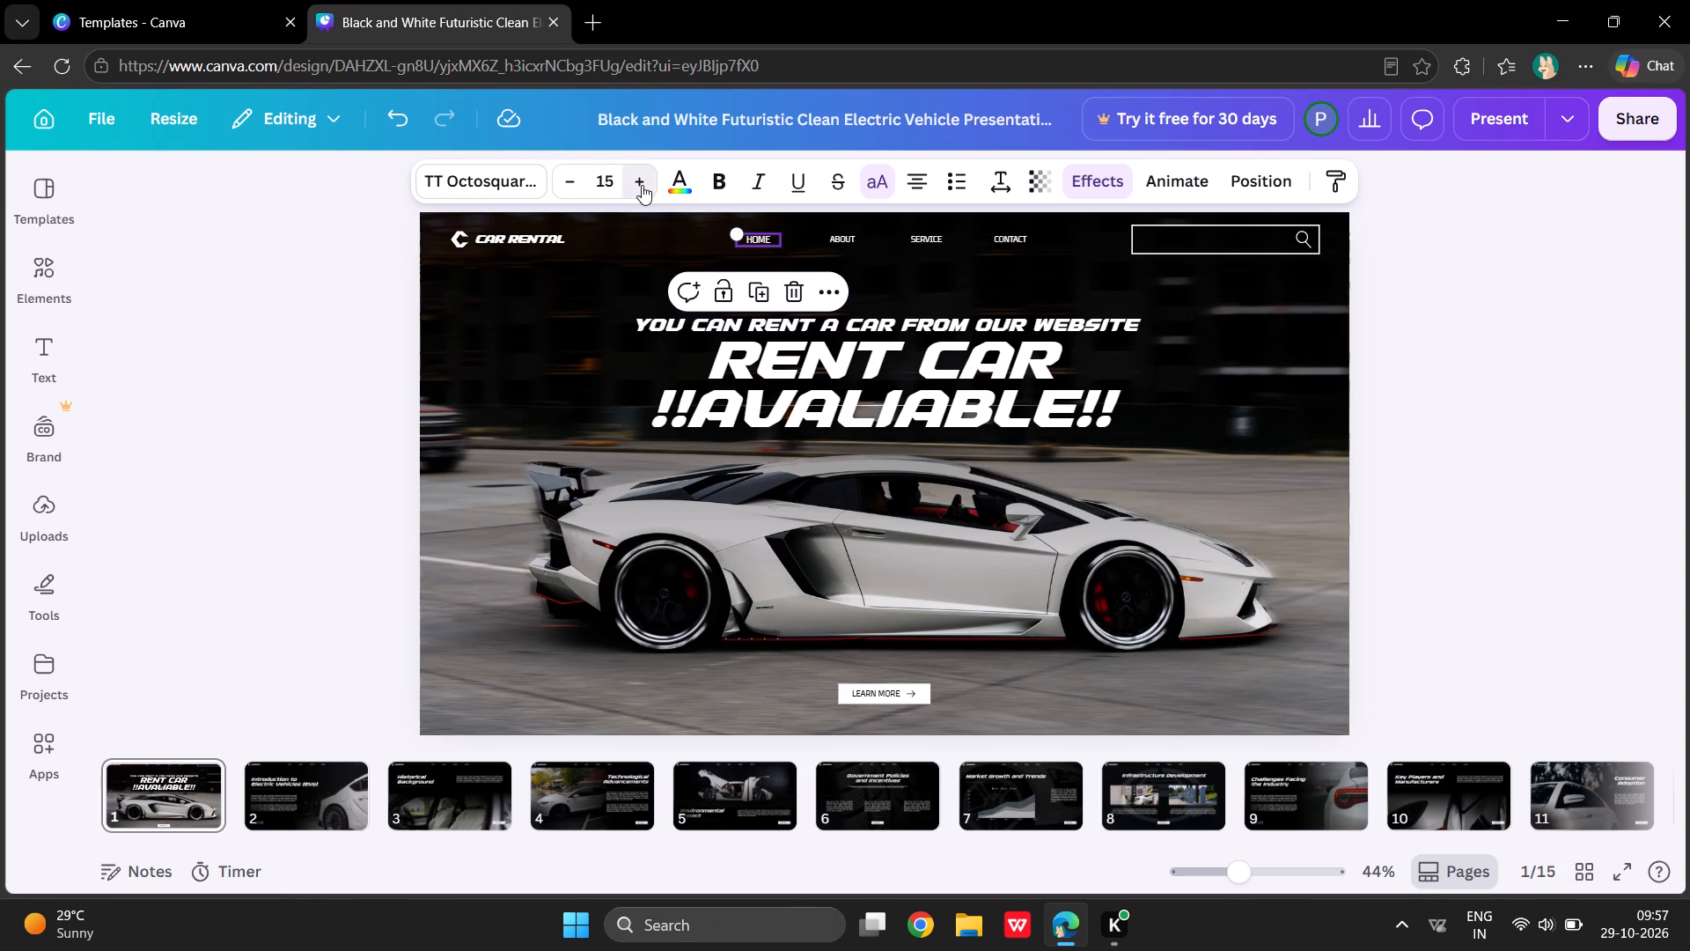
left_click(642, 185)
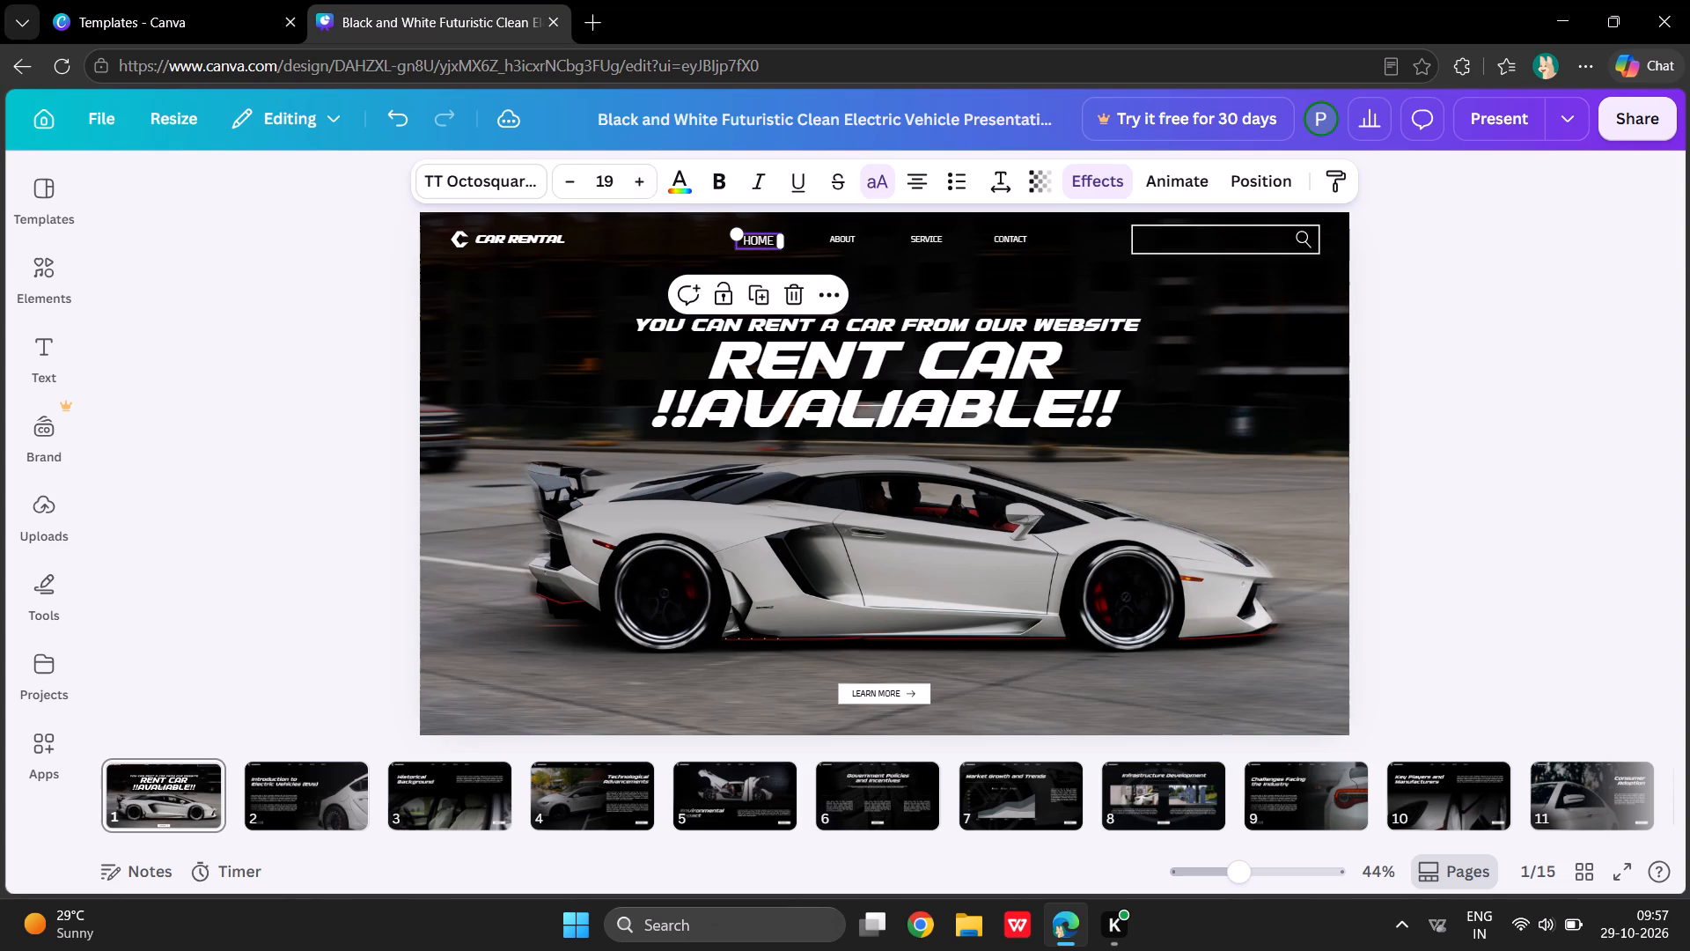
left_click(569, 187)
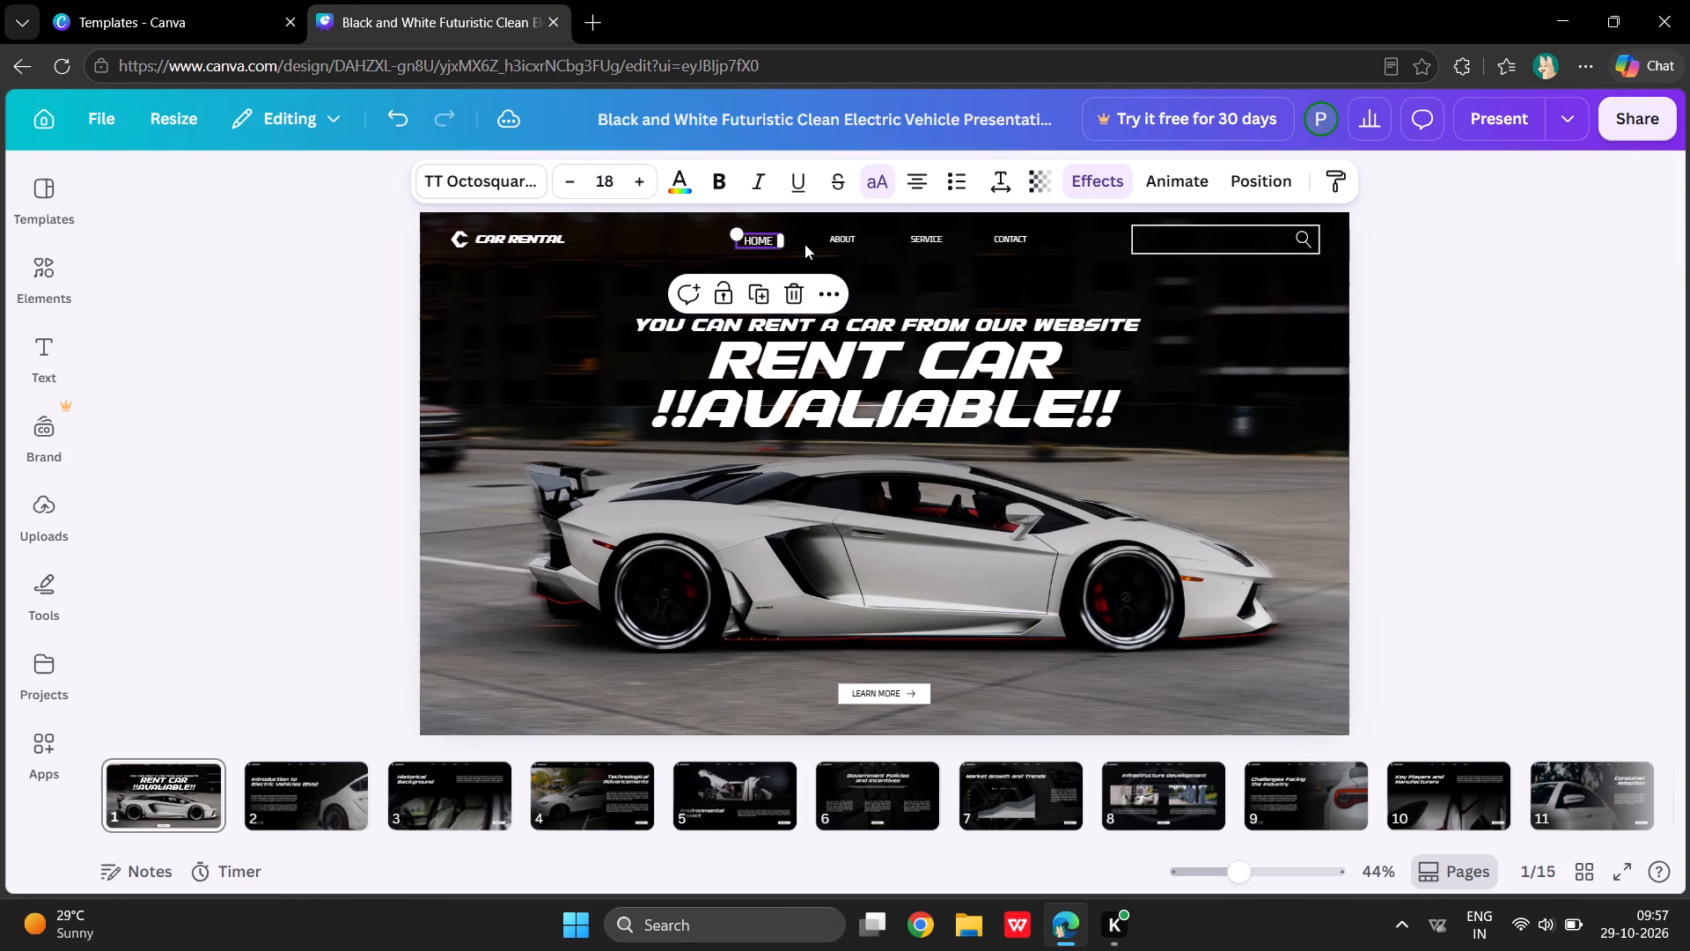
Set the font size of the ABOUT, SERVICE and CONTACT navigation labels to 18 as well.
left_click(851, 243)
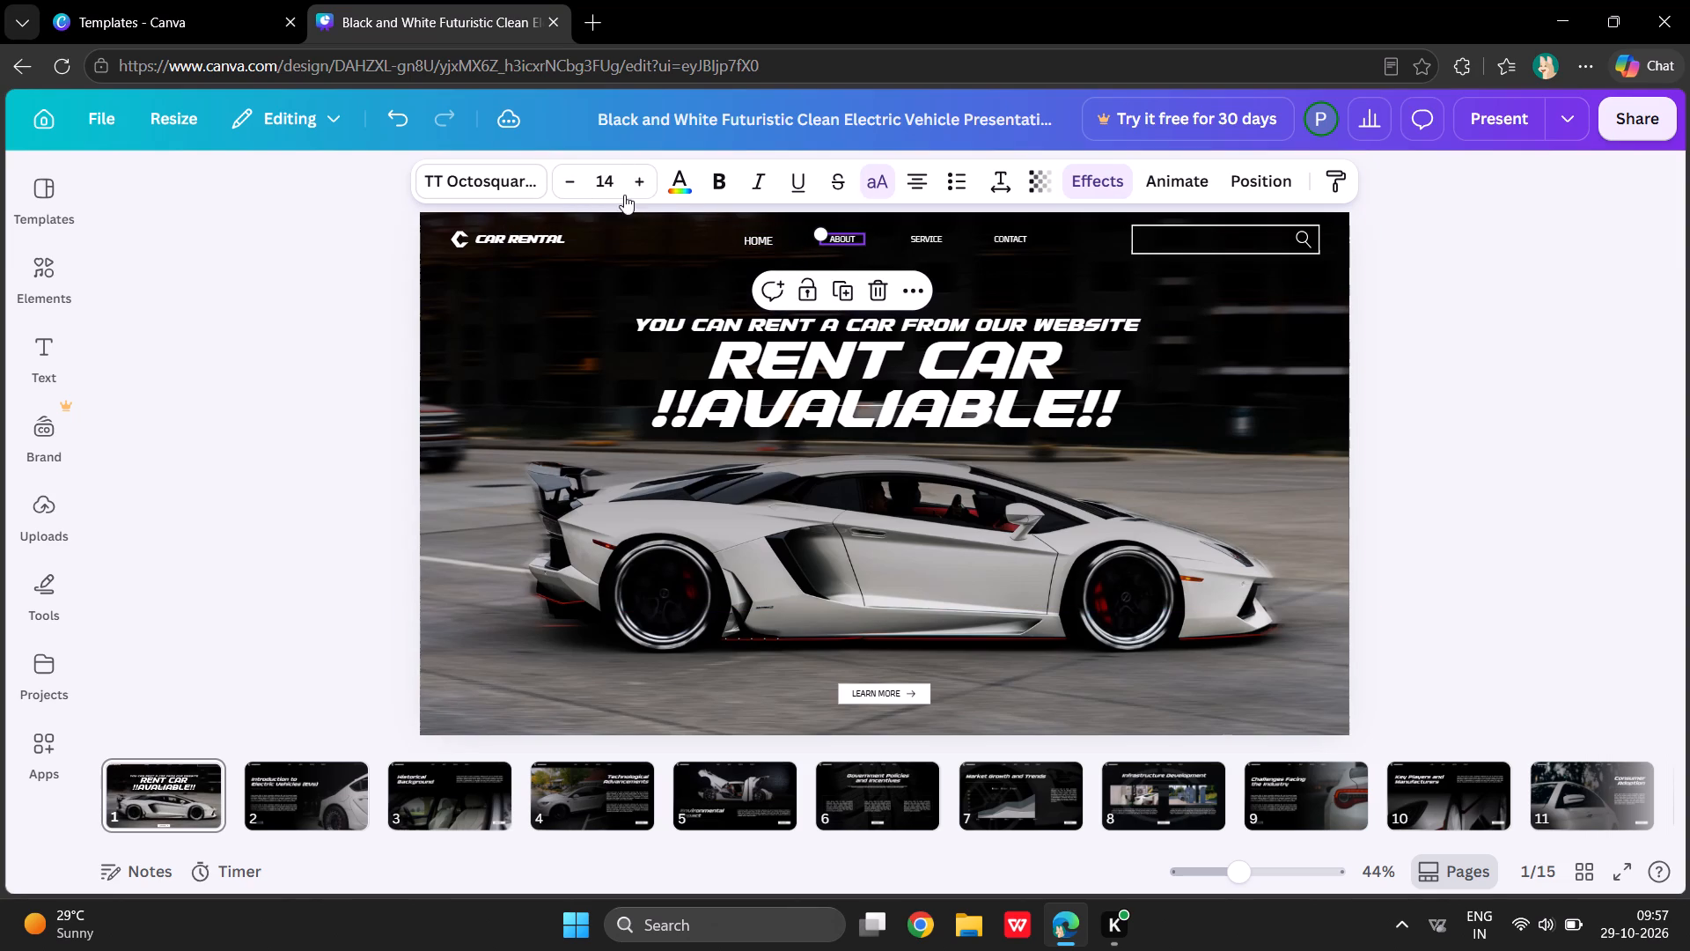
triple_click(634, 188)
left_click(634, 188)
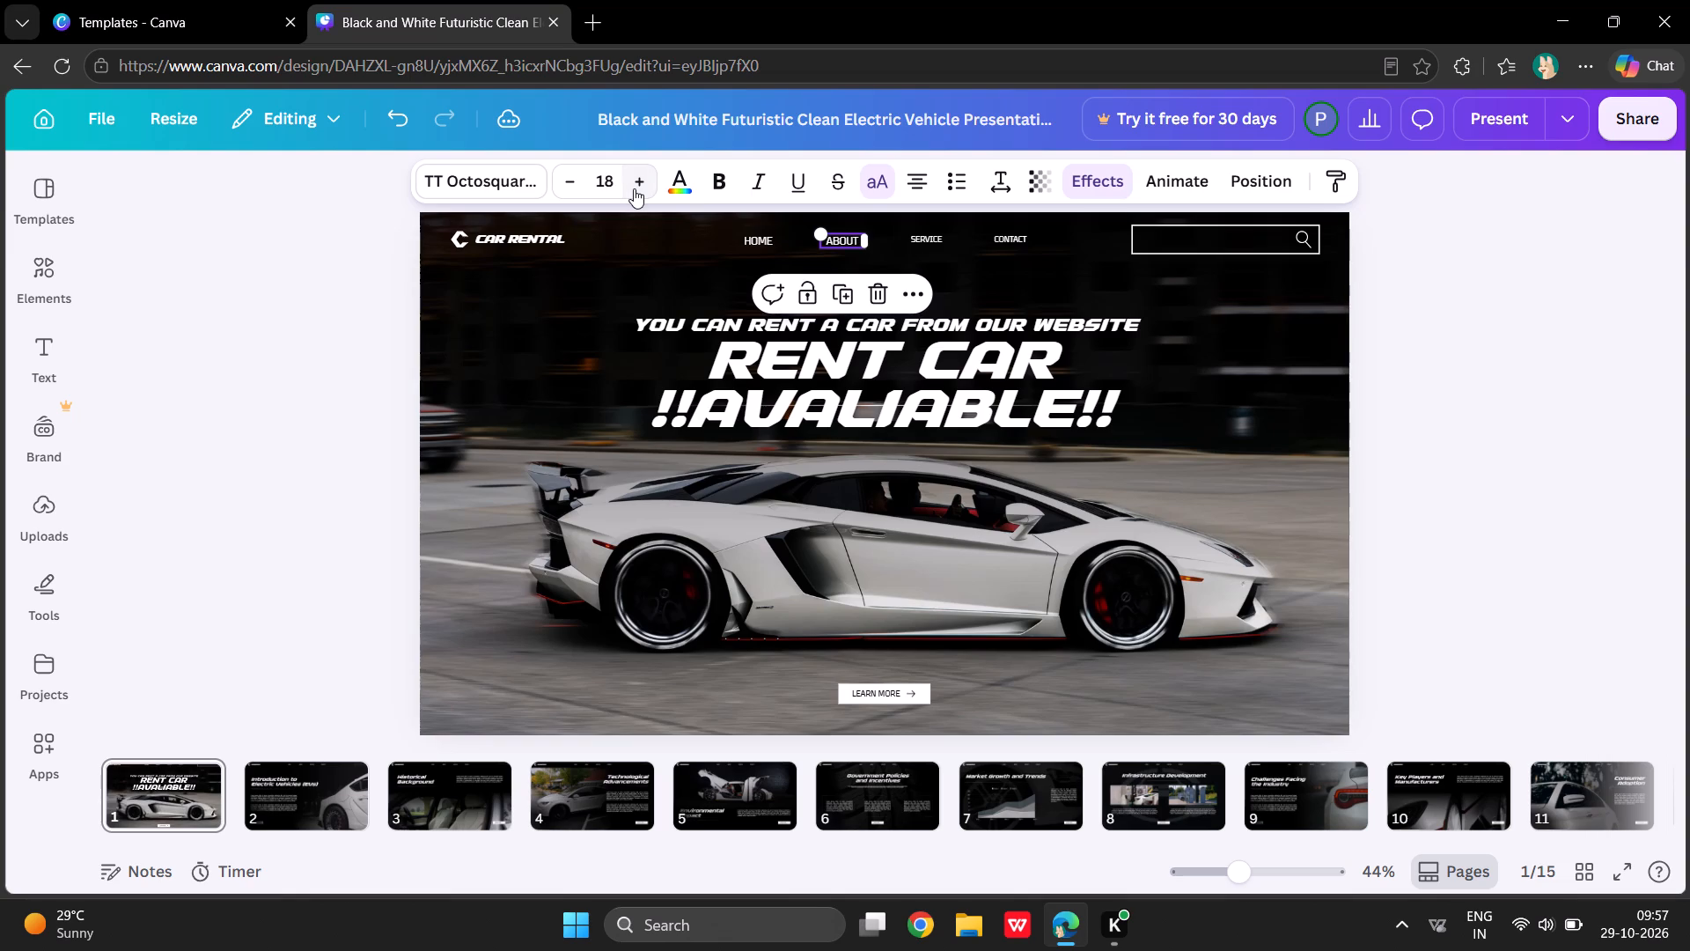
left_click(932, 237)
triple_click(640, 177)
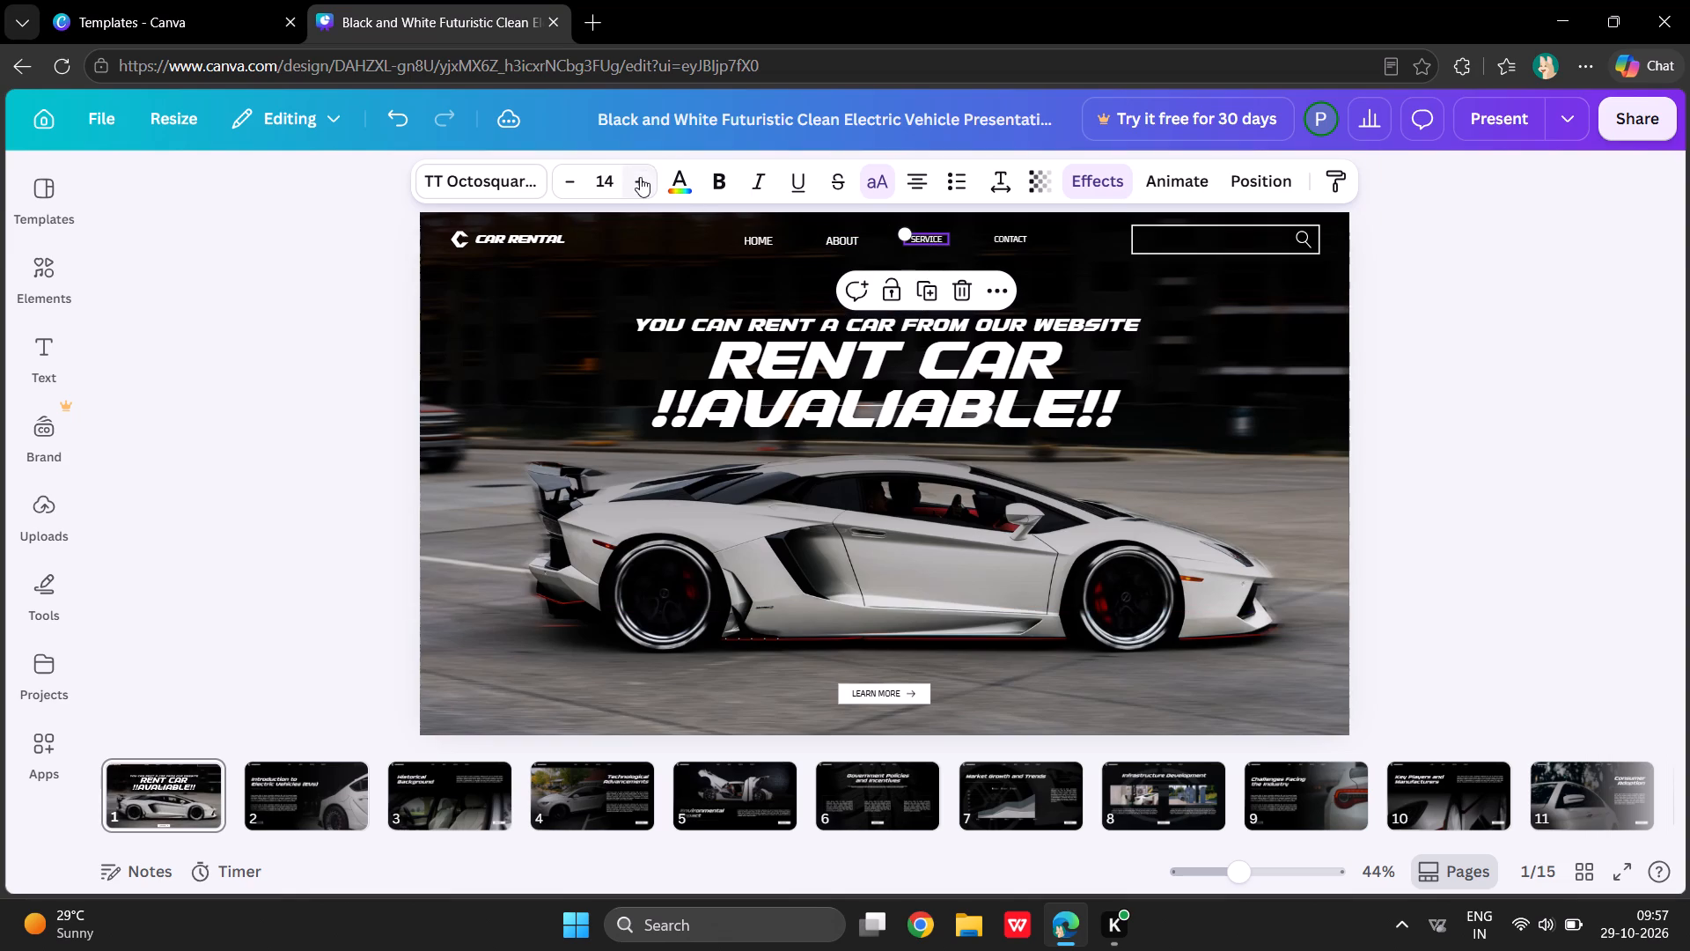
left_click(641, 174)
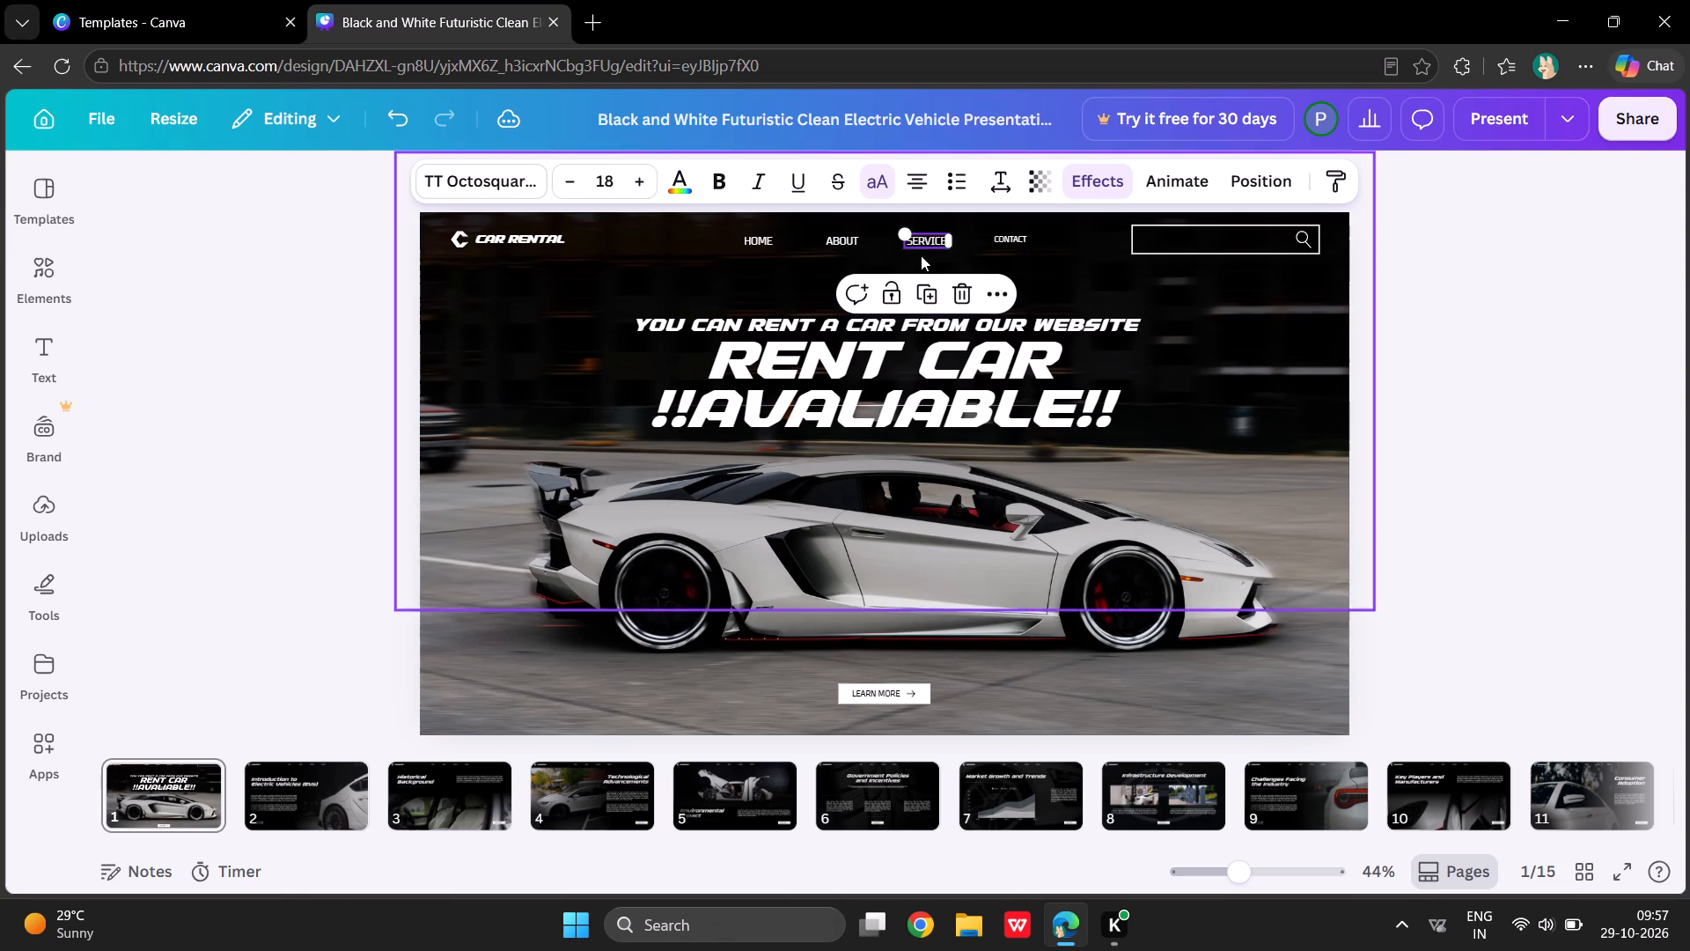
left_click(1011, 243)
triple_click(639, 182)
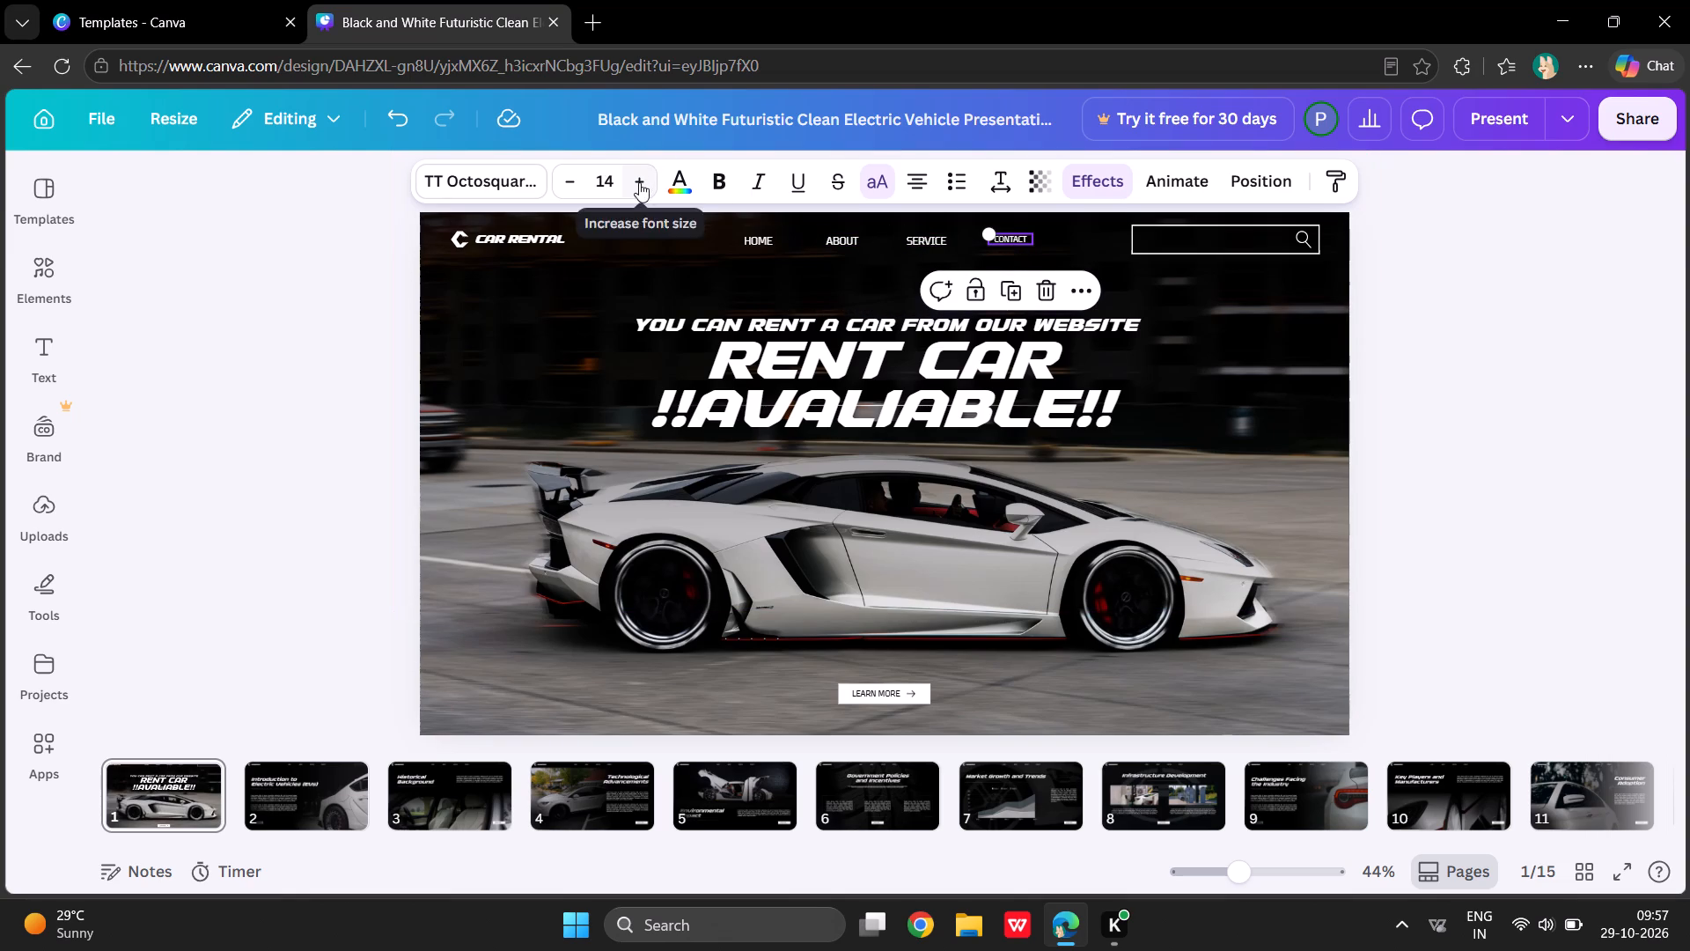
left_click(639, 182)
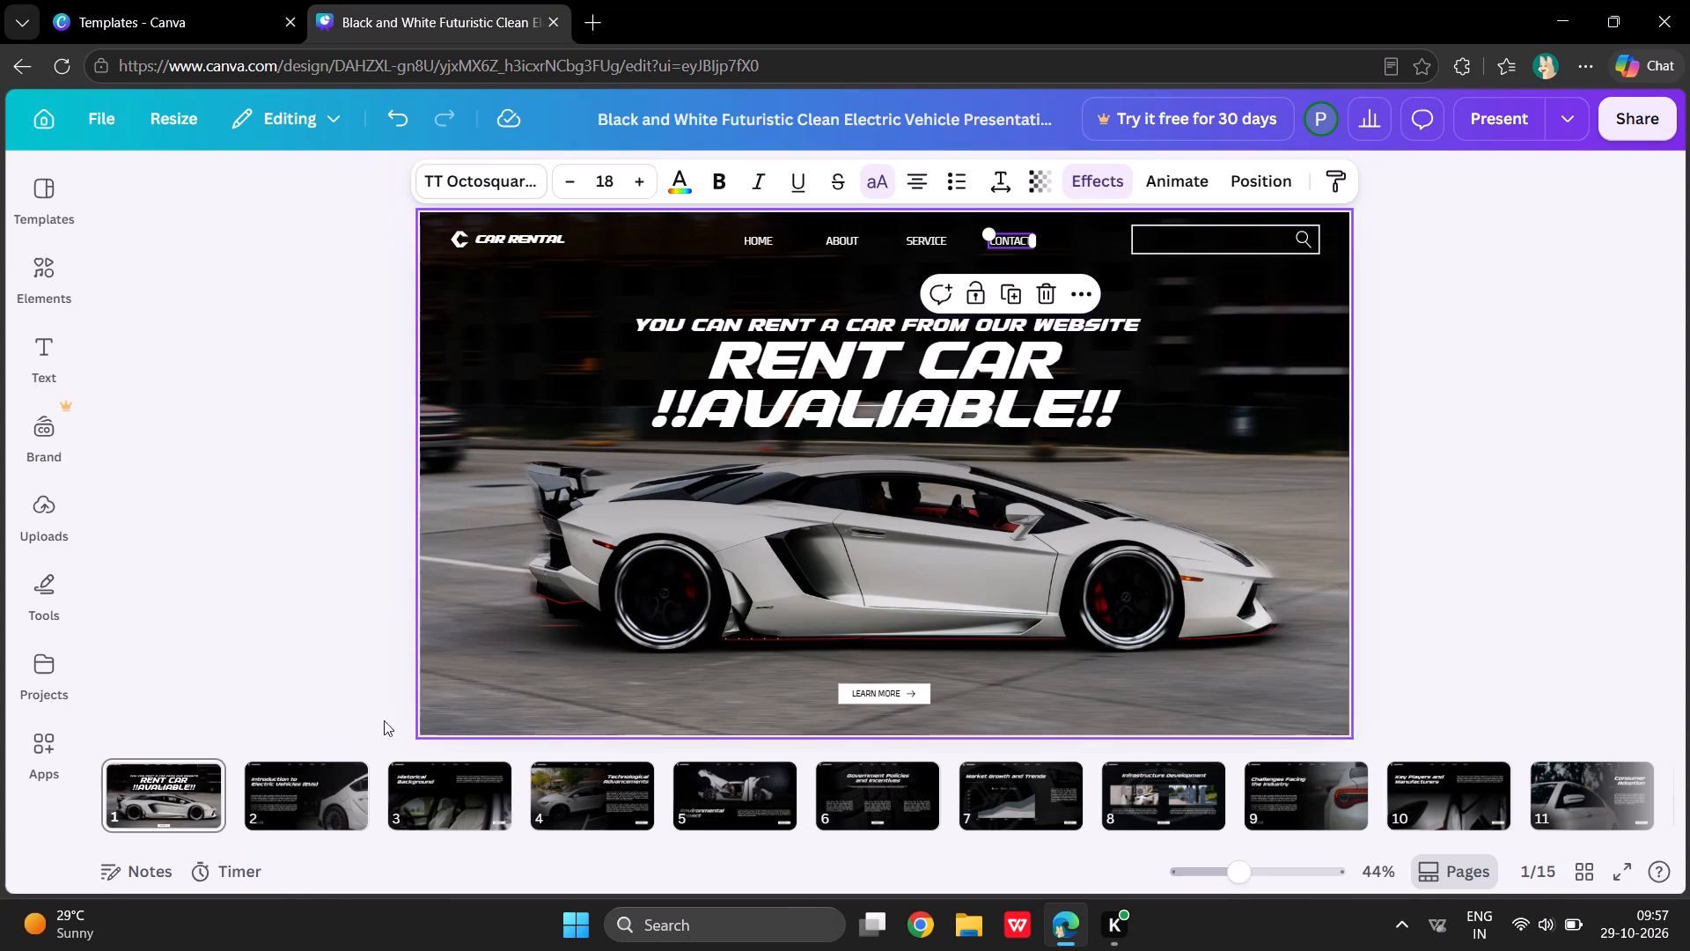
Delete the upper of the two lorem ipsum paragraphs on page 2.
left_click(327, 805)
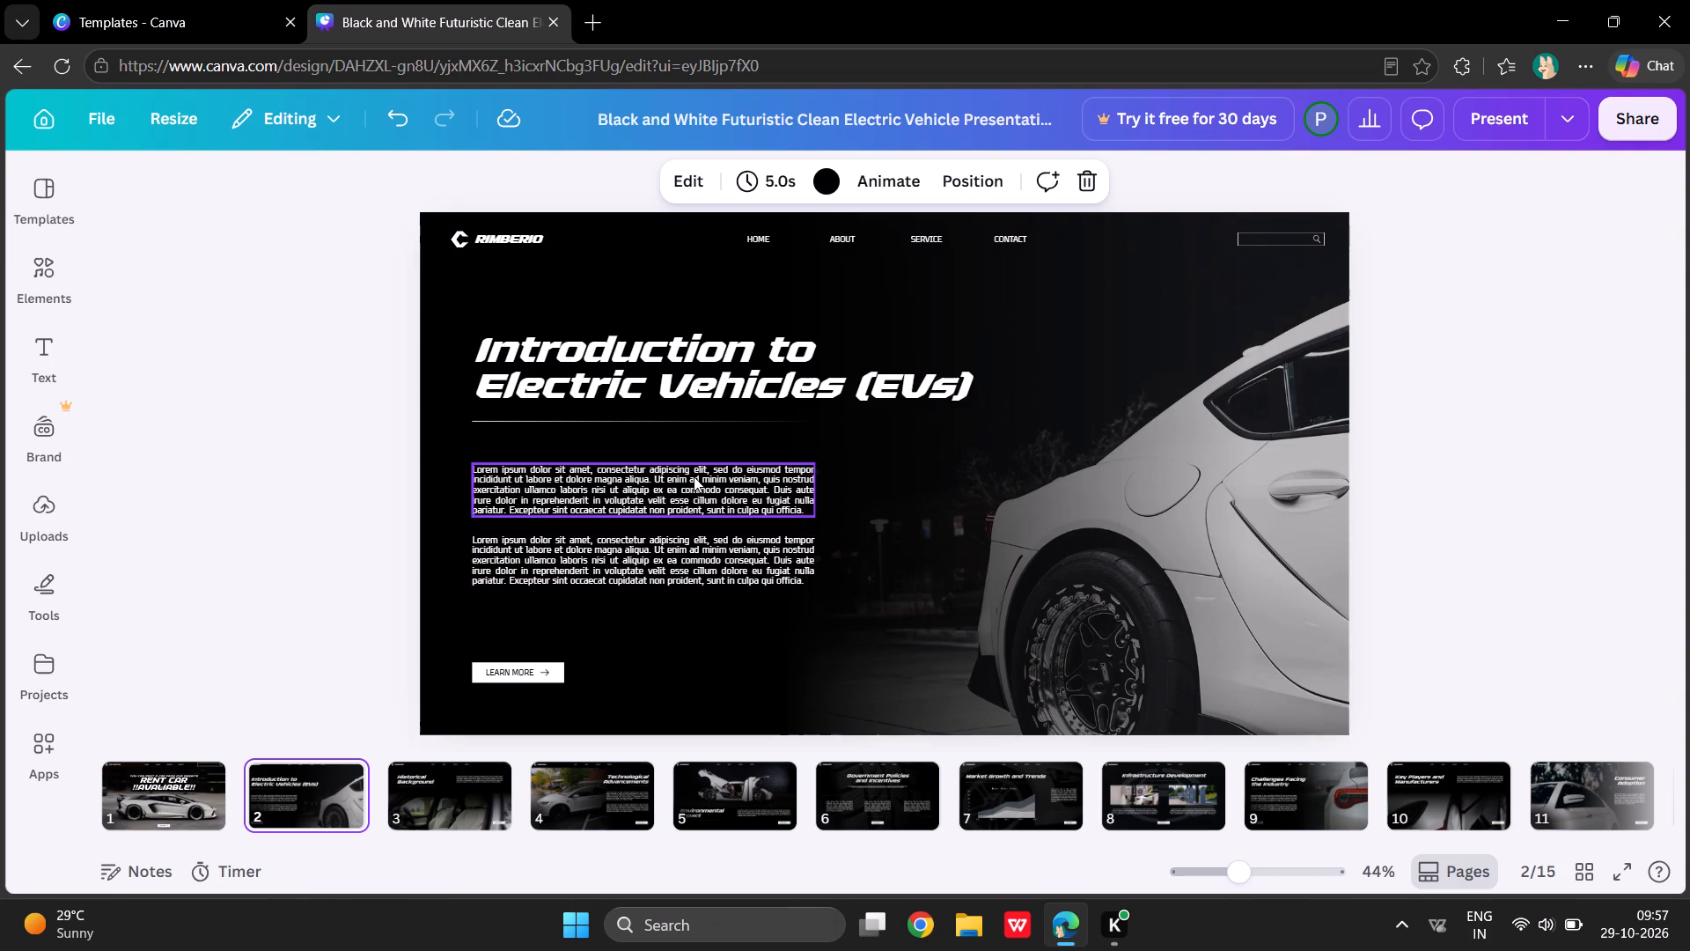
left_click(736, 475)
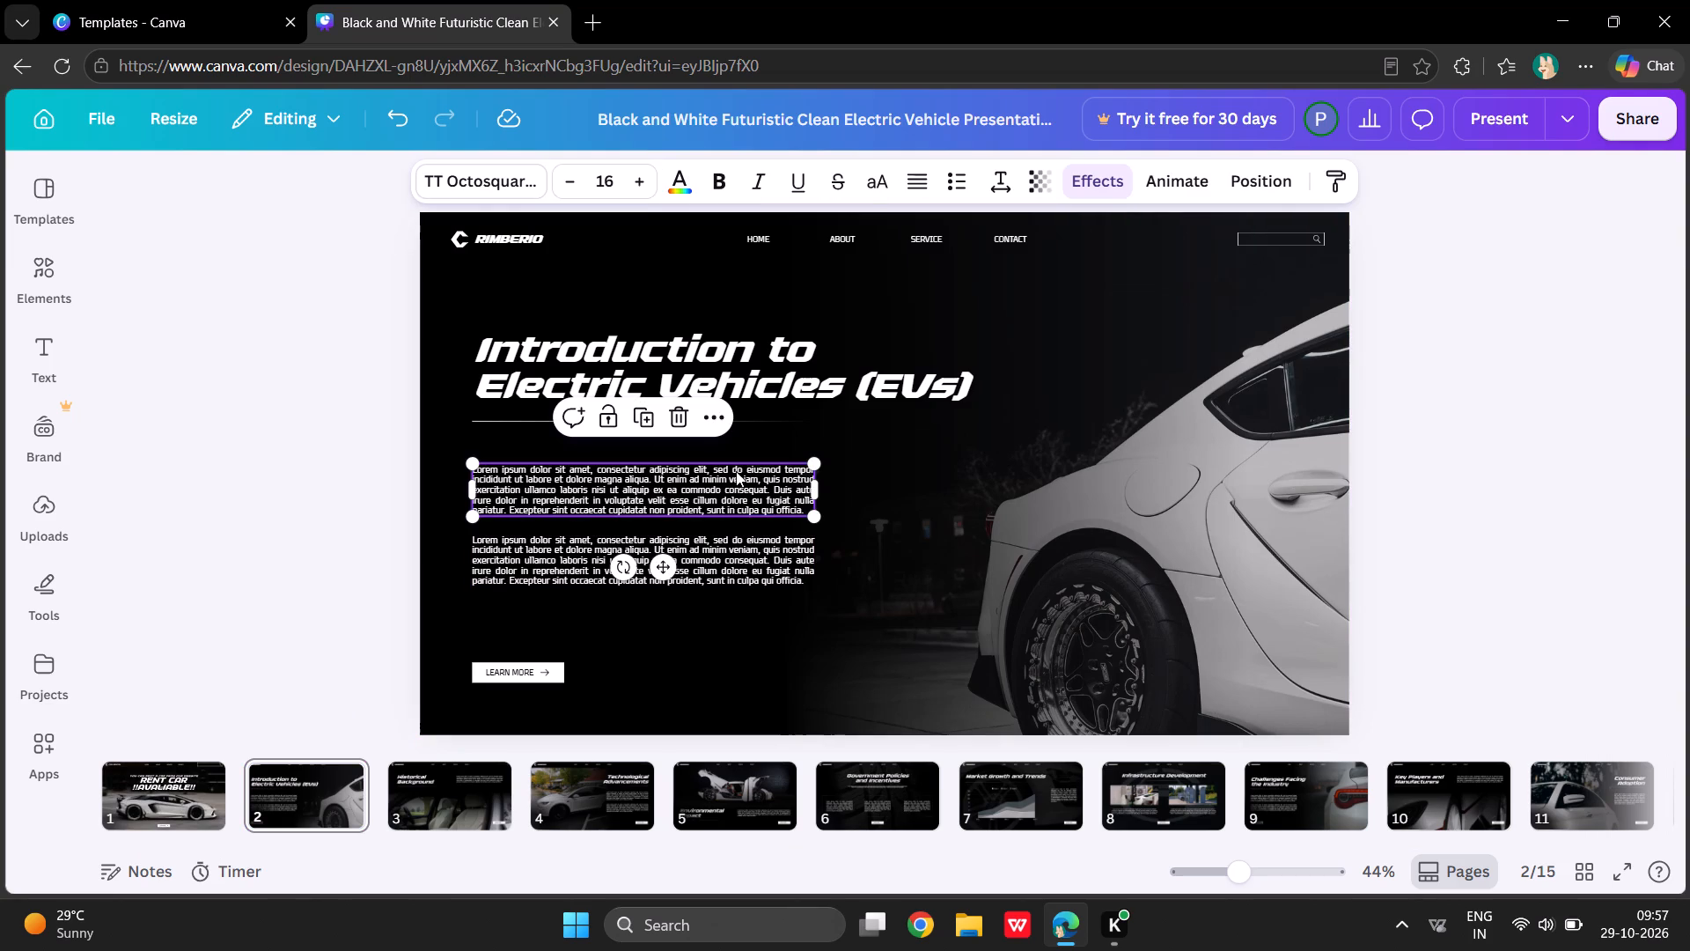
key("BackSpace")
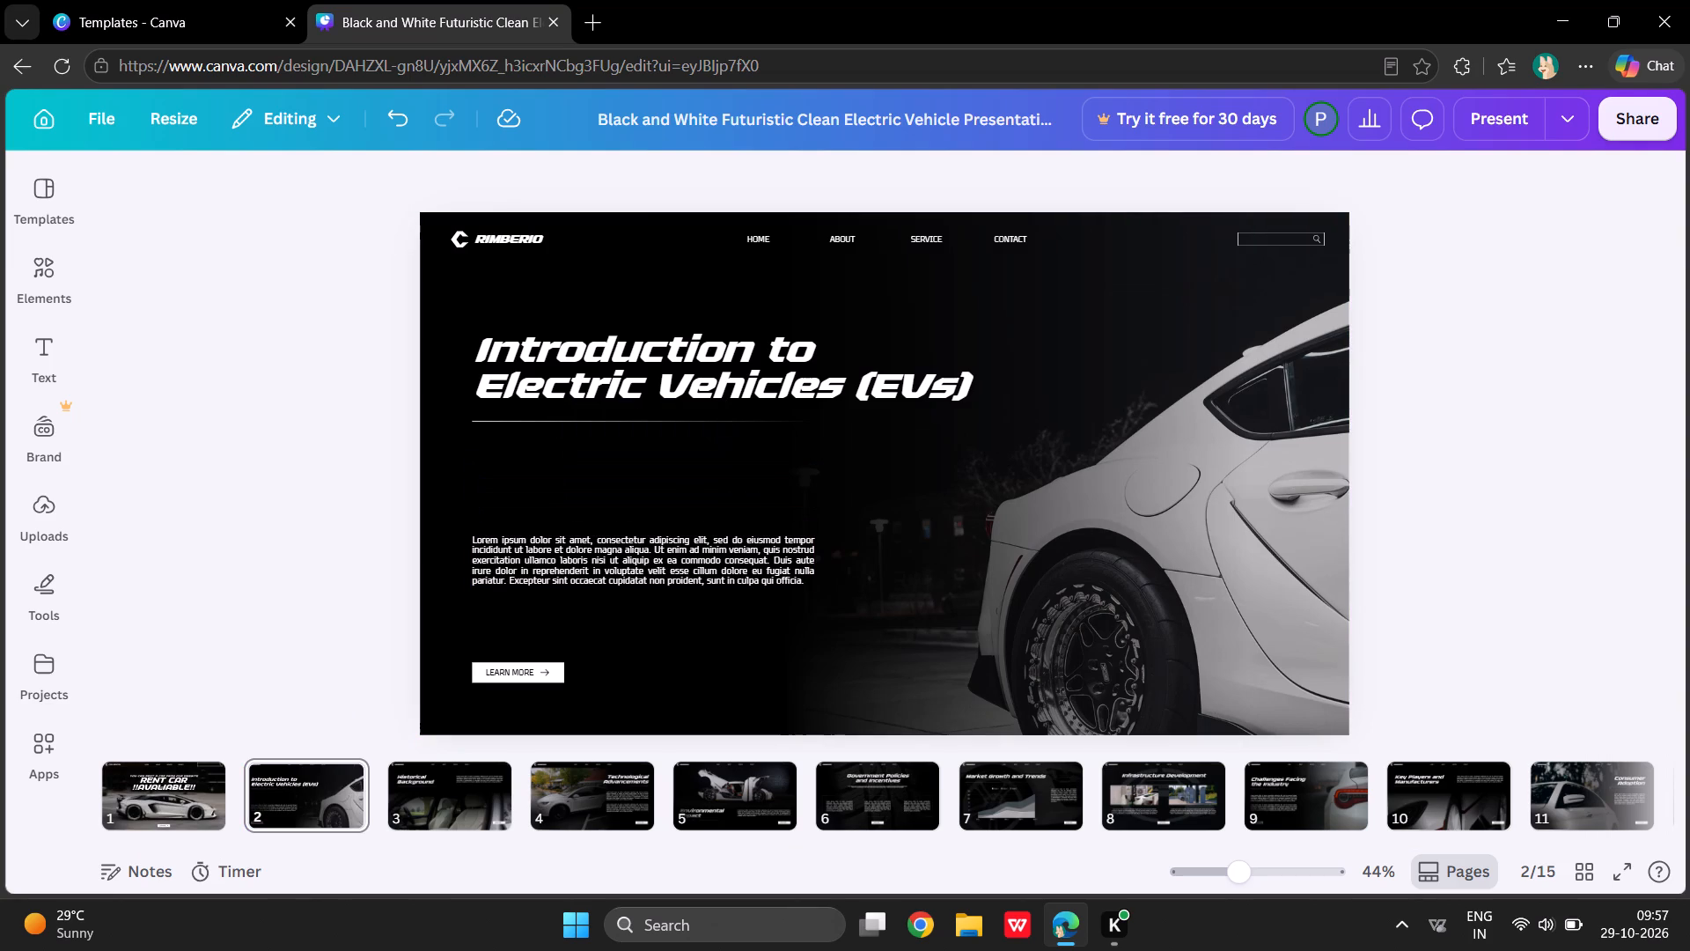
Move the remaining lorem ipsum paragraph on page 2 up to just below the divider line under the heading.
left_click(634, 535)
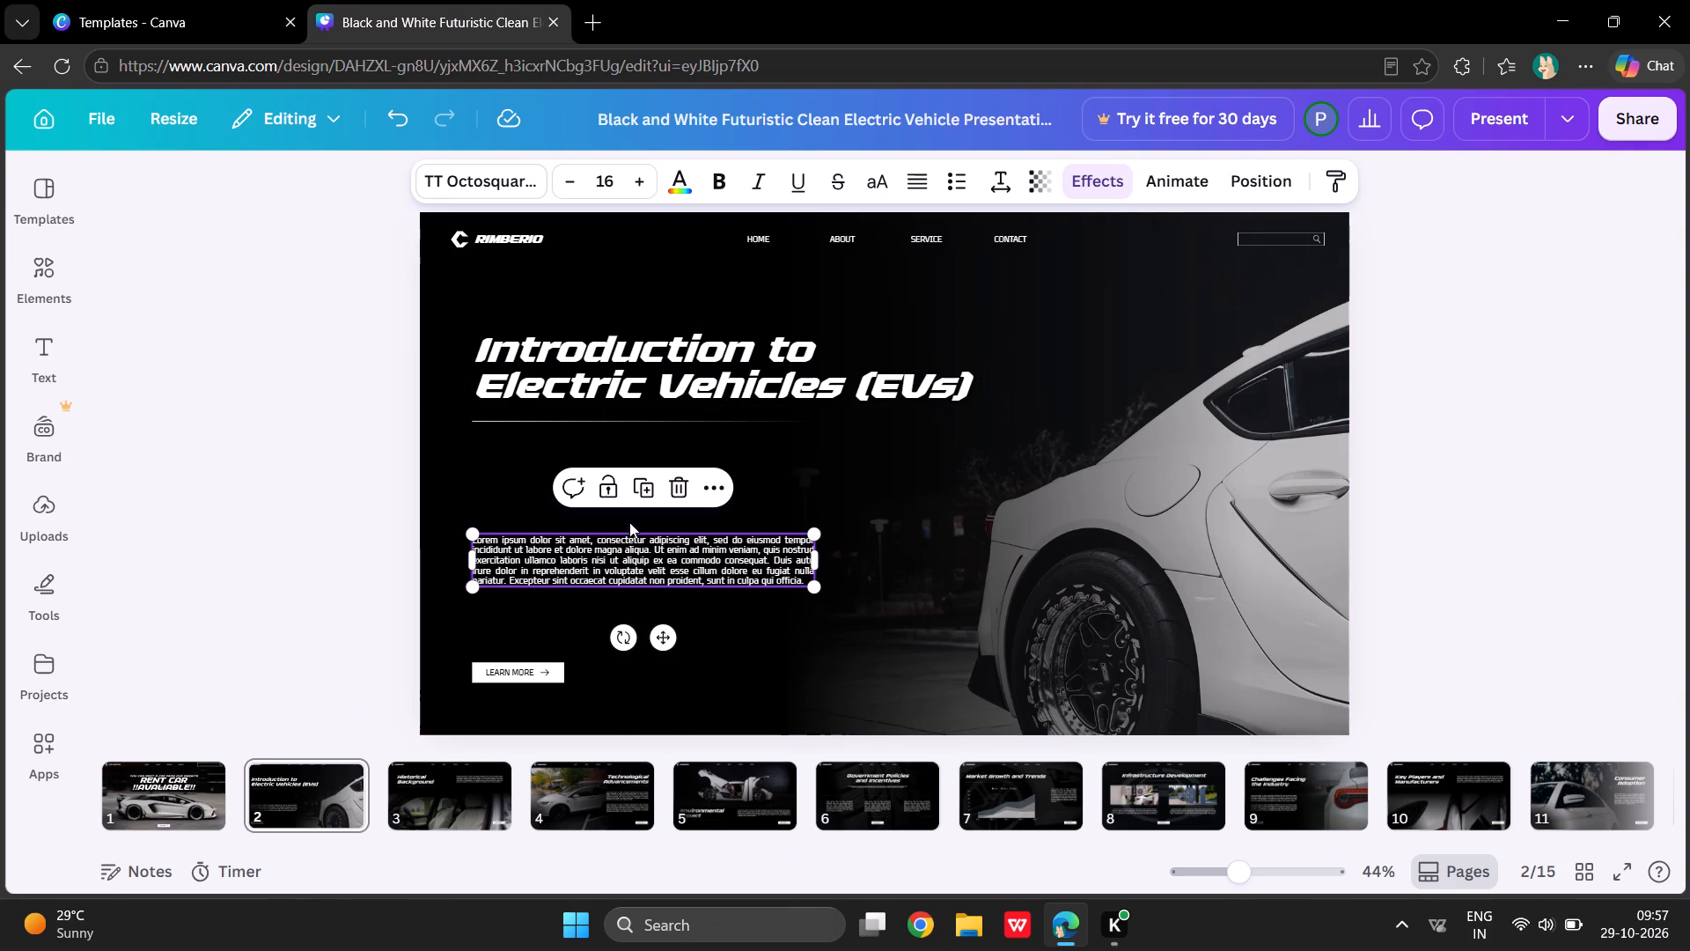
left_click_drag(474, 534, 472, 481)
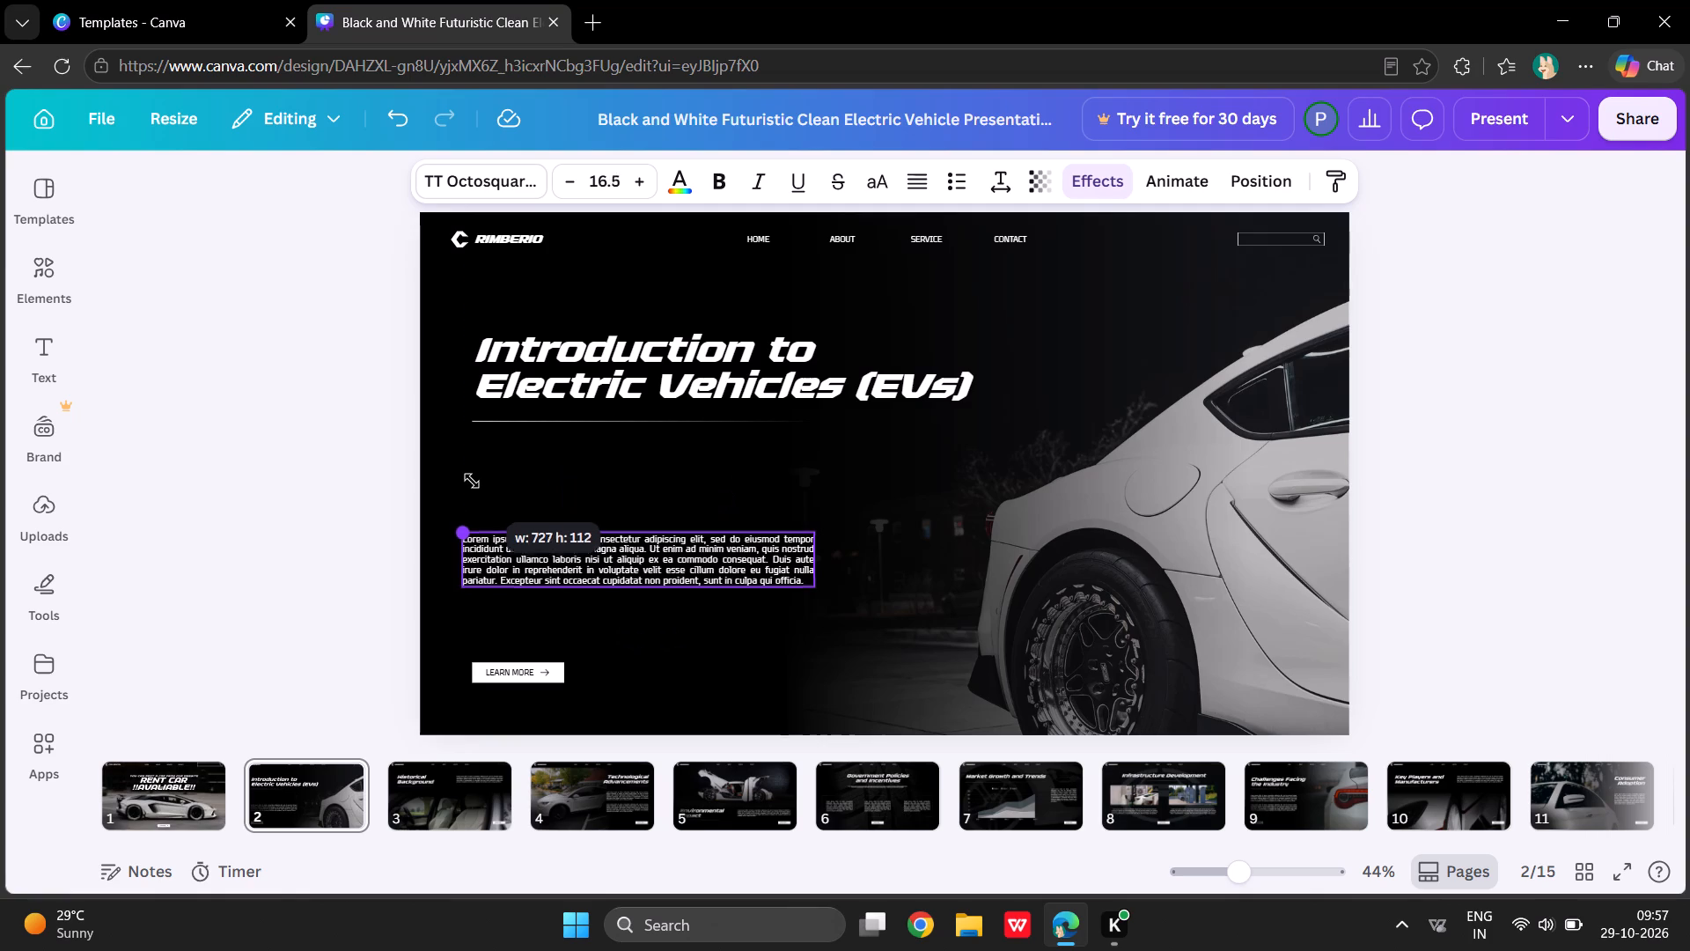
left_click_drag(472, 481, 481, 490)
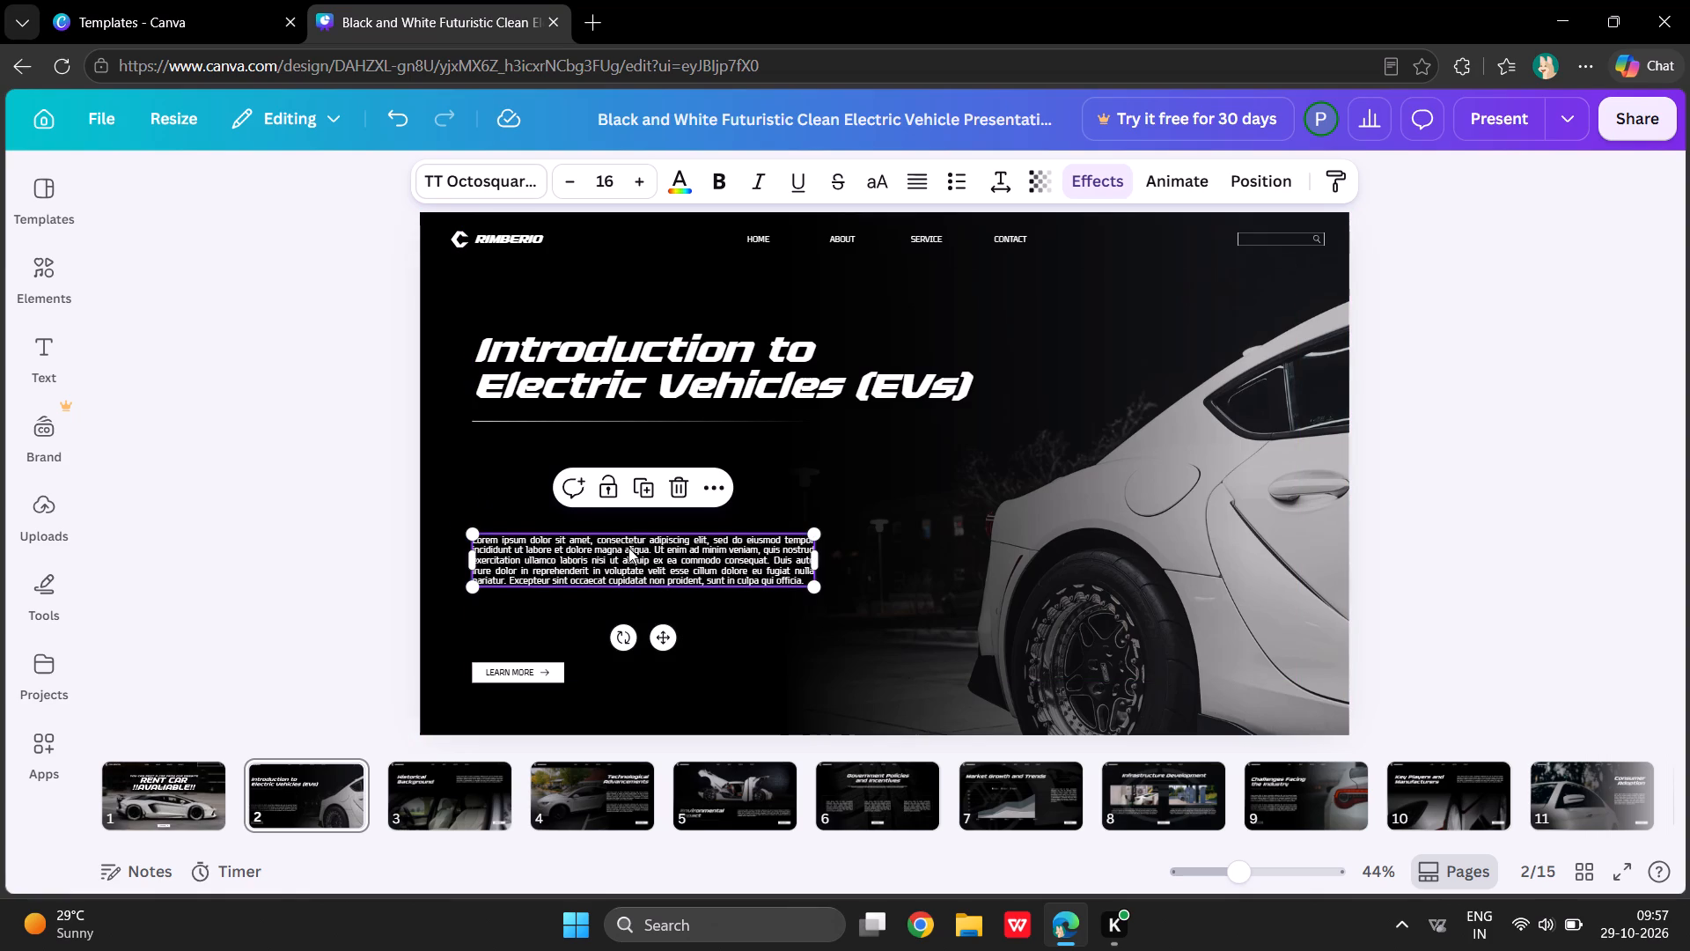
left_click_drag(628, 549, 632, 467)
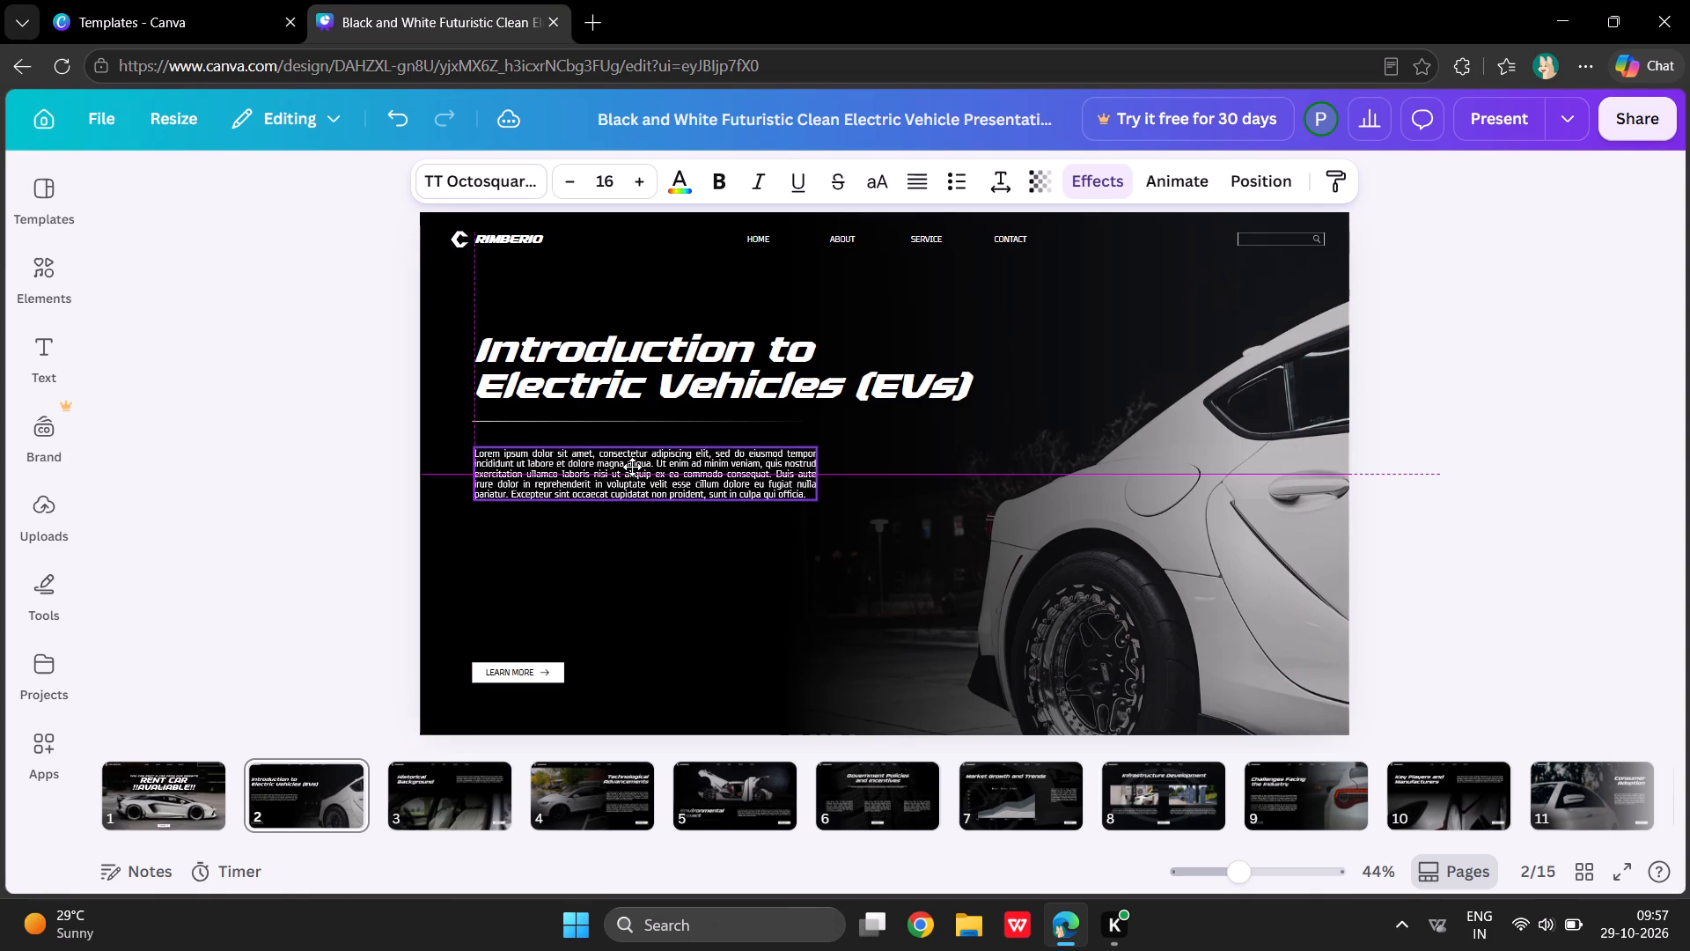
left_click_drag(632, 467, 629, 469)
Replace "Electric Vehicles" in the page 2 heading with "Car Rental System", keeping "Introduction to" before it.
double_click(796, 381)
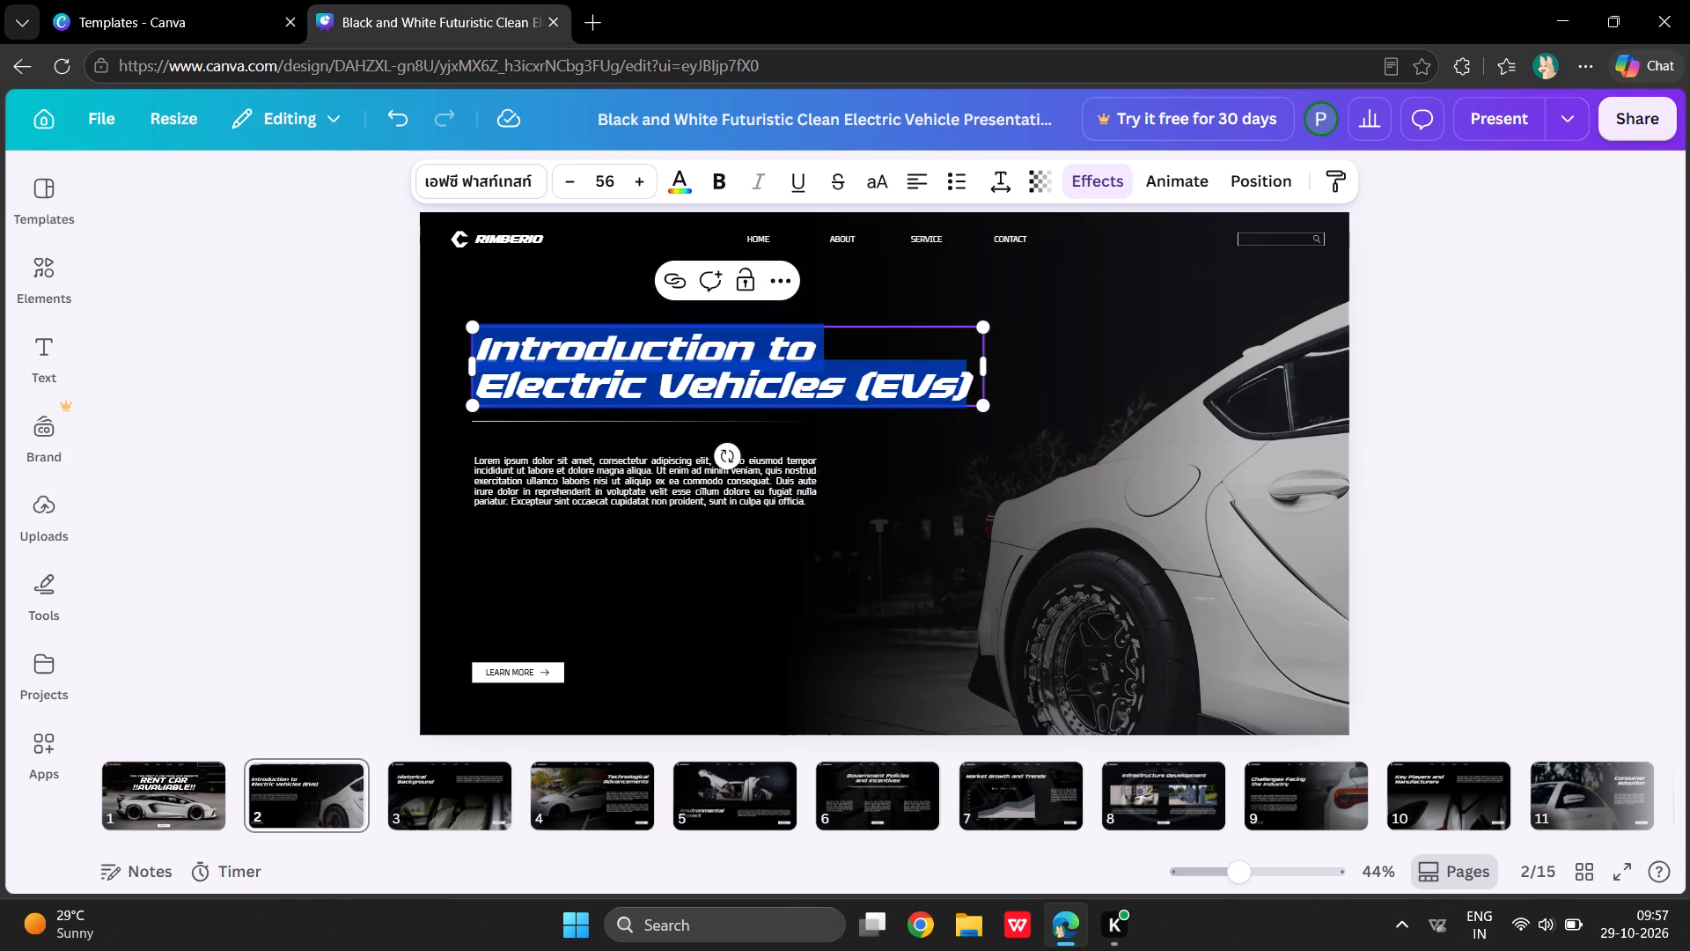
left_click(869, 387)
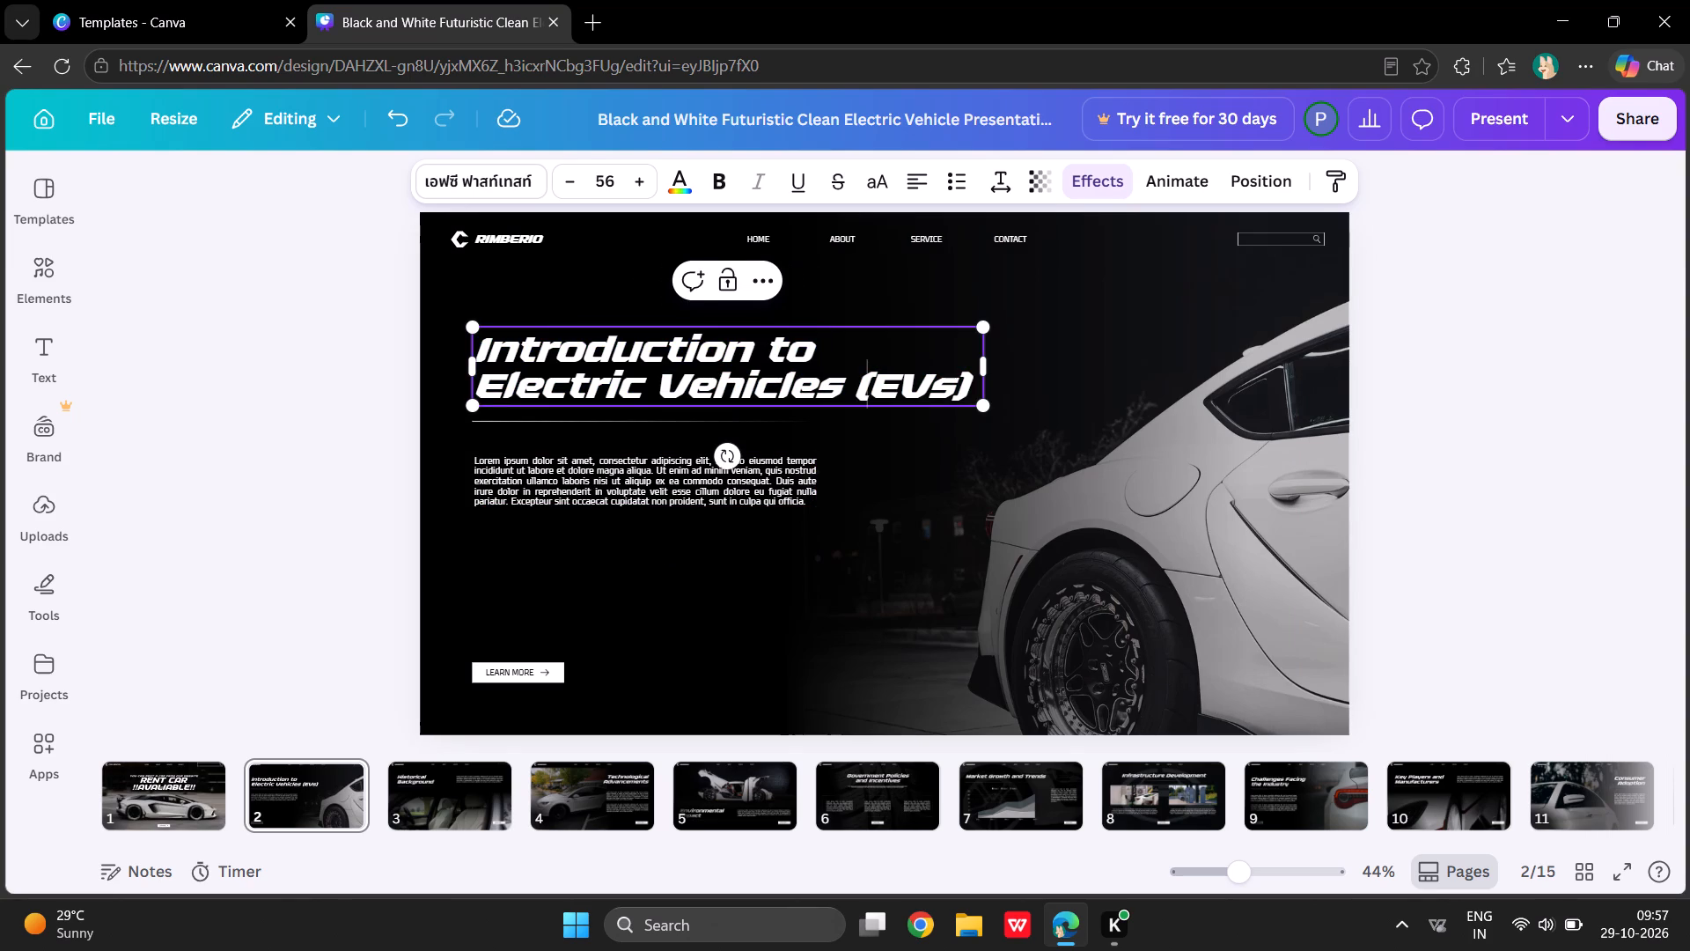
left_click(843, 387)
key("BackSpace")
key("BackSpace")
key("BackSpace")
key("BackSpace")
key("BackSpace")
key("BackSpace")
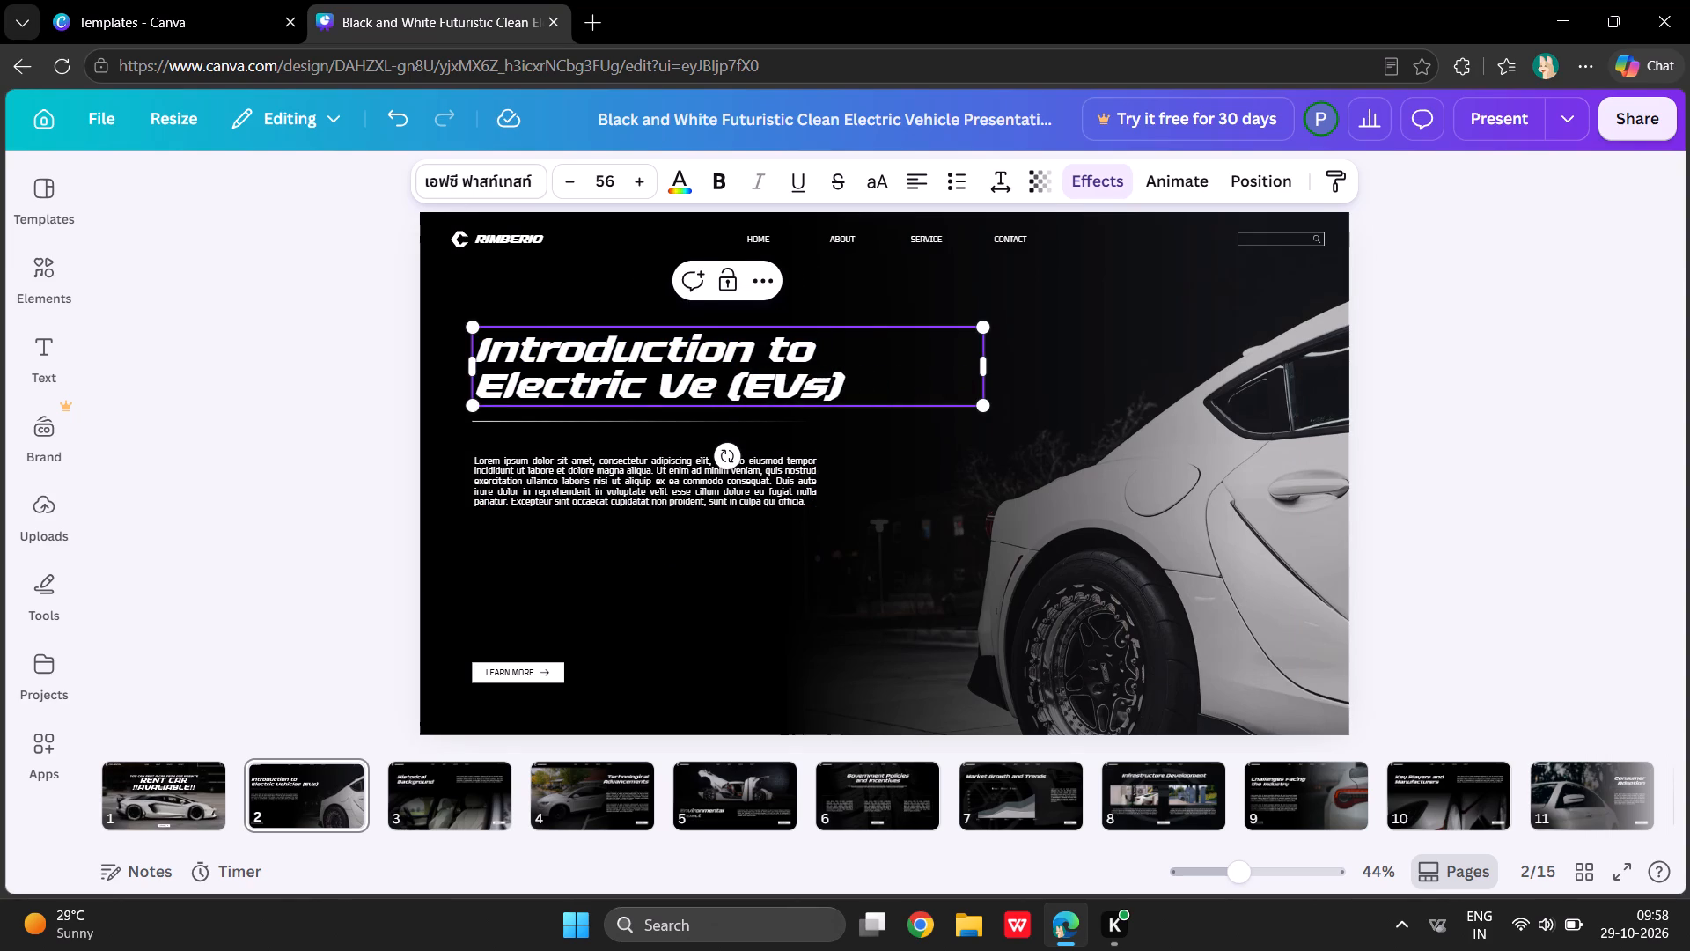
key("BackSpace")
key("BackSpace")
key("BackSpace")
key("BackSpace")
key("BackSpace")
key("BackSpace")
key("BackSpace")
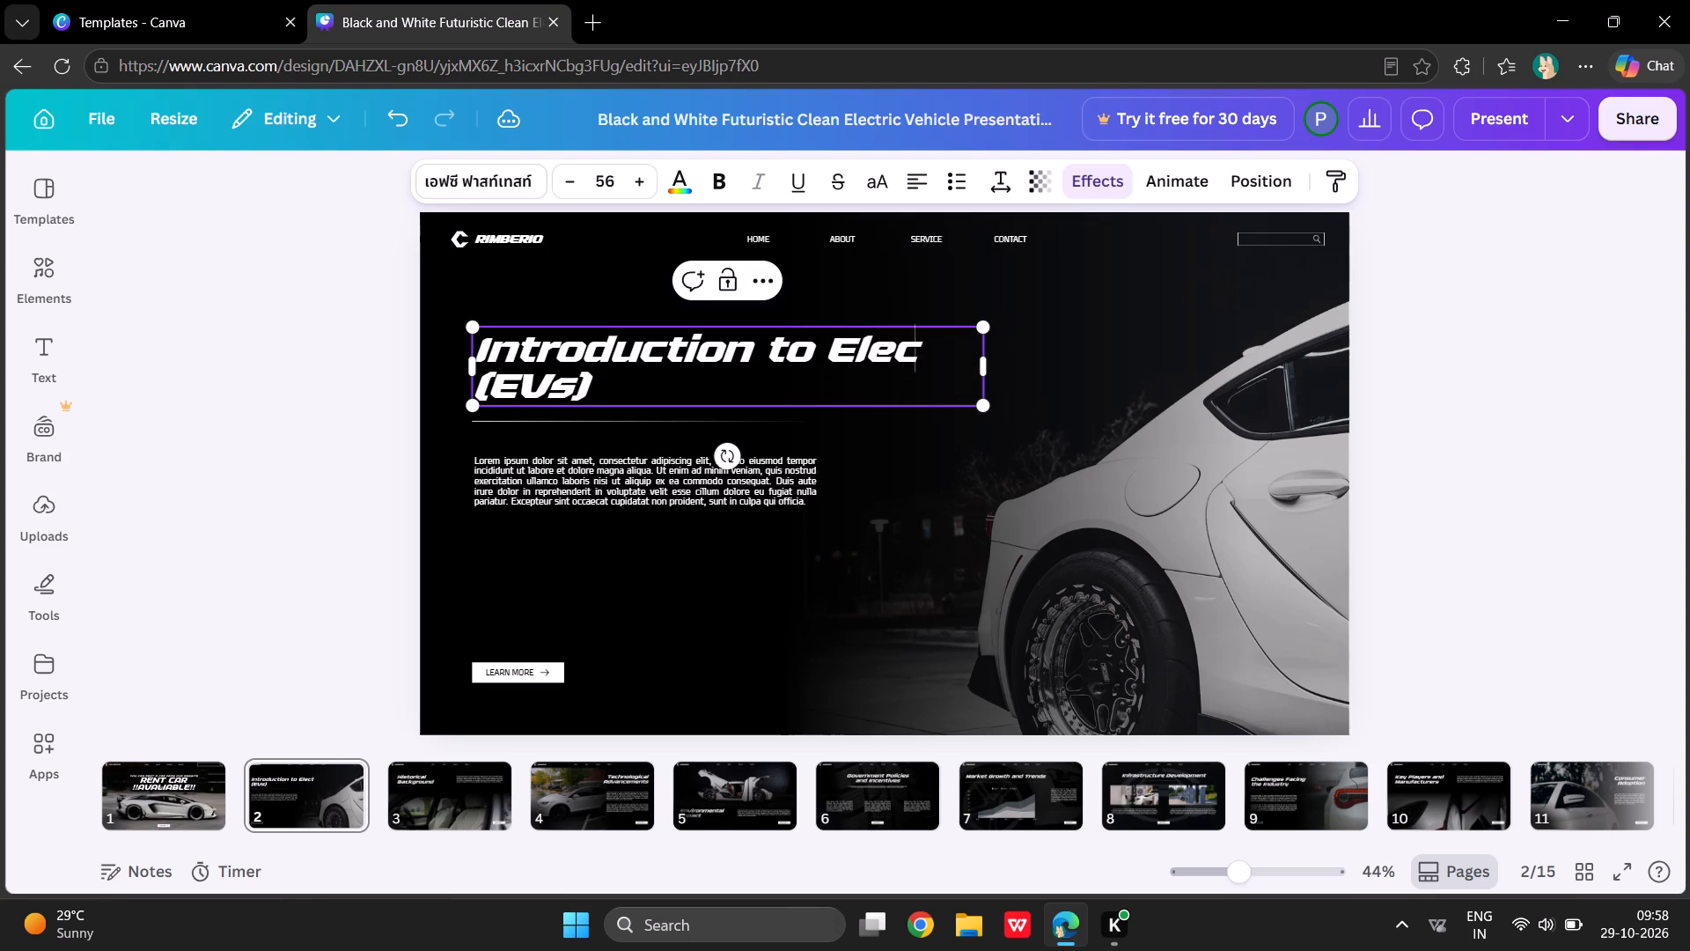
key("BackSpace")
key("BackSpace")
key("BackSpace")
key("BackSpace")
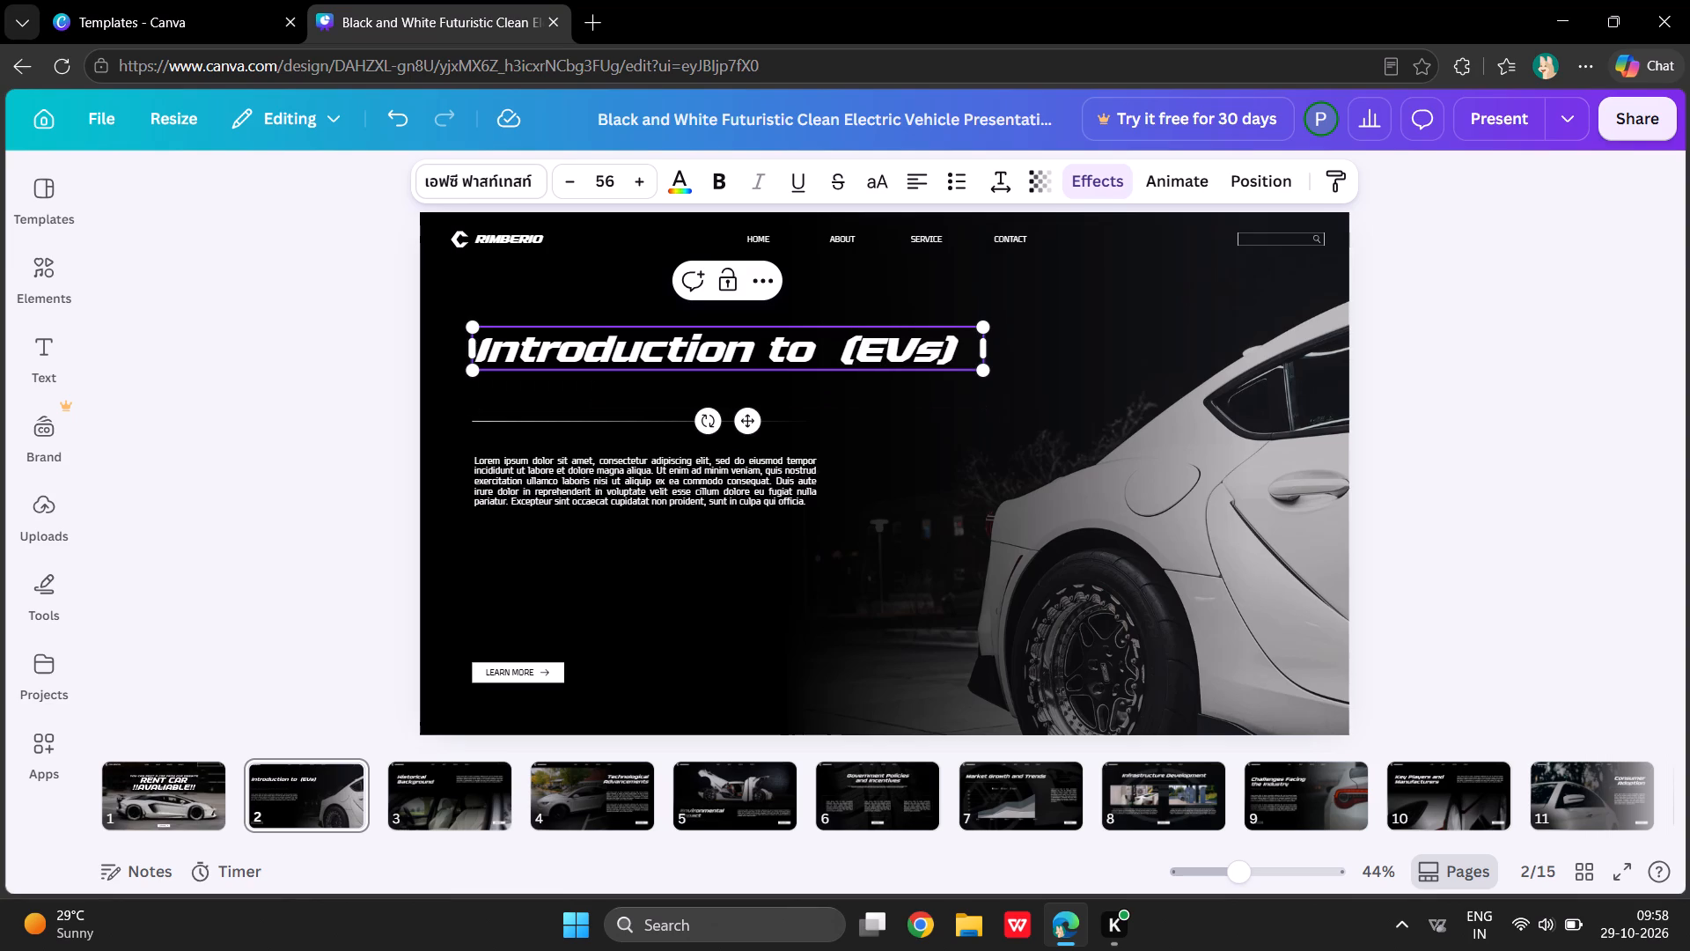
type("CAR")
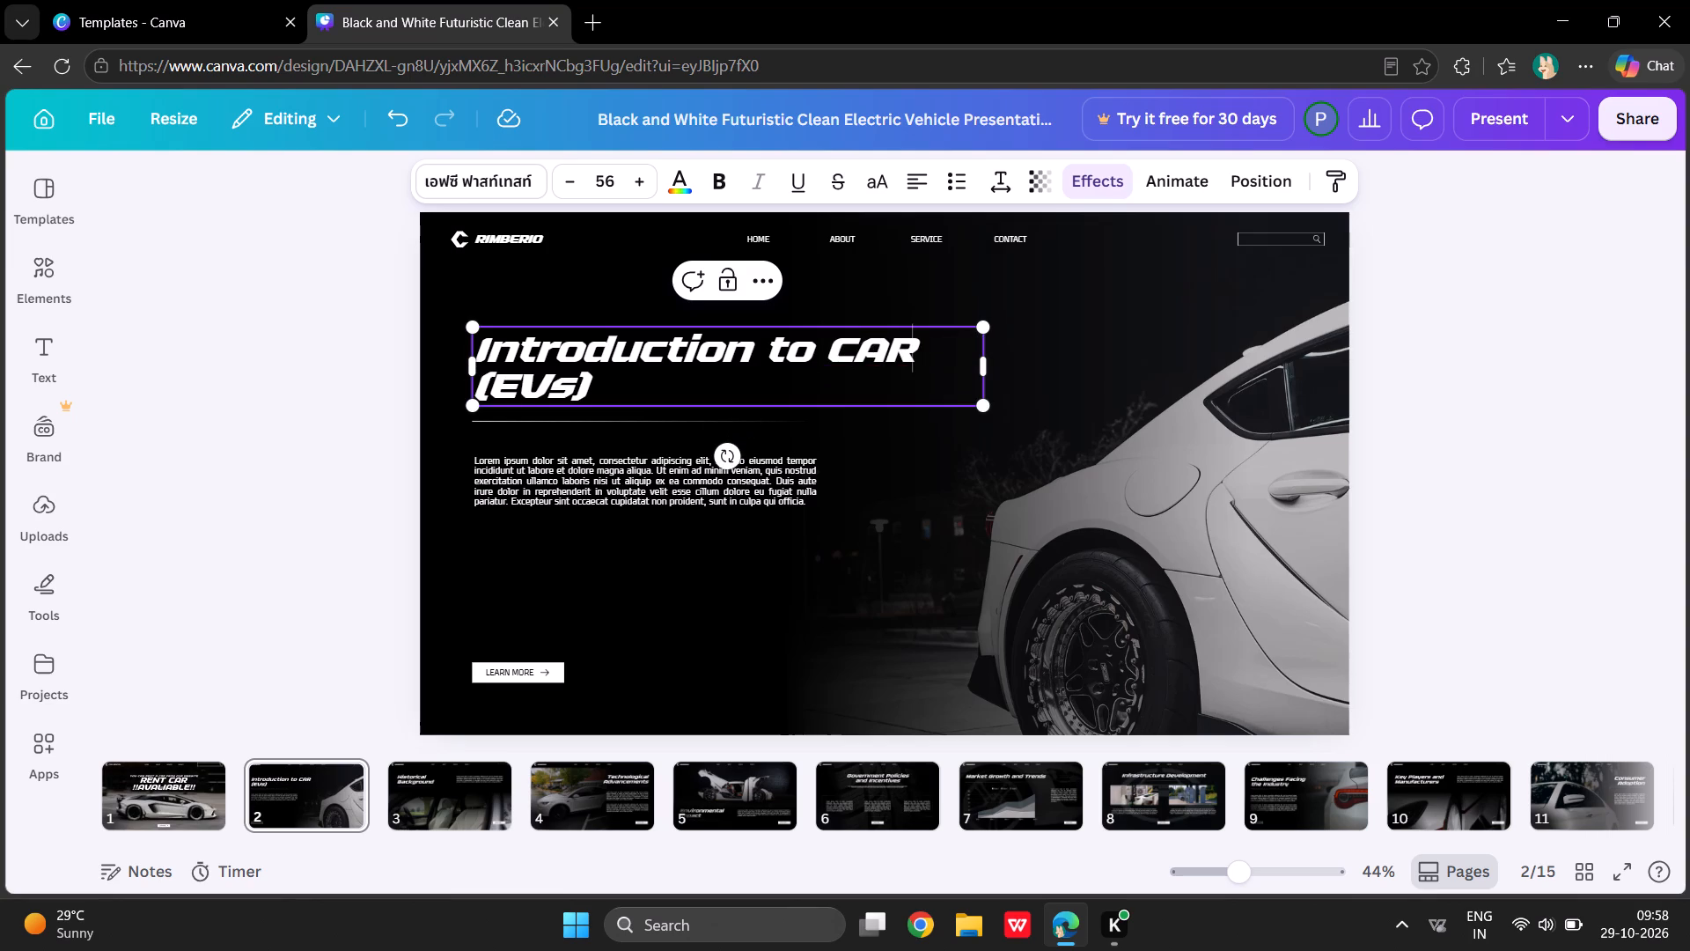
key("BackSpace")
key("BackSpace")
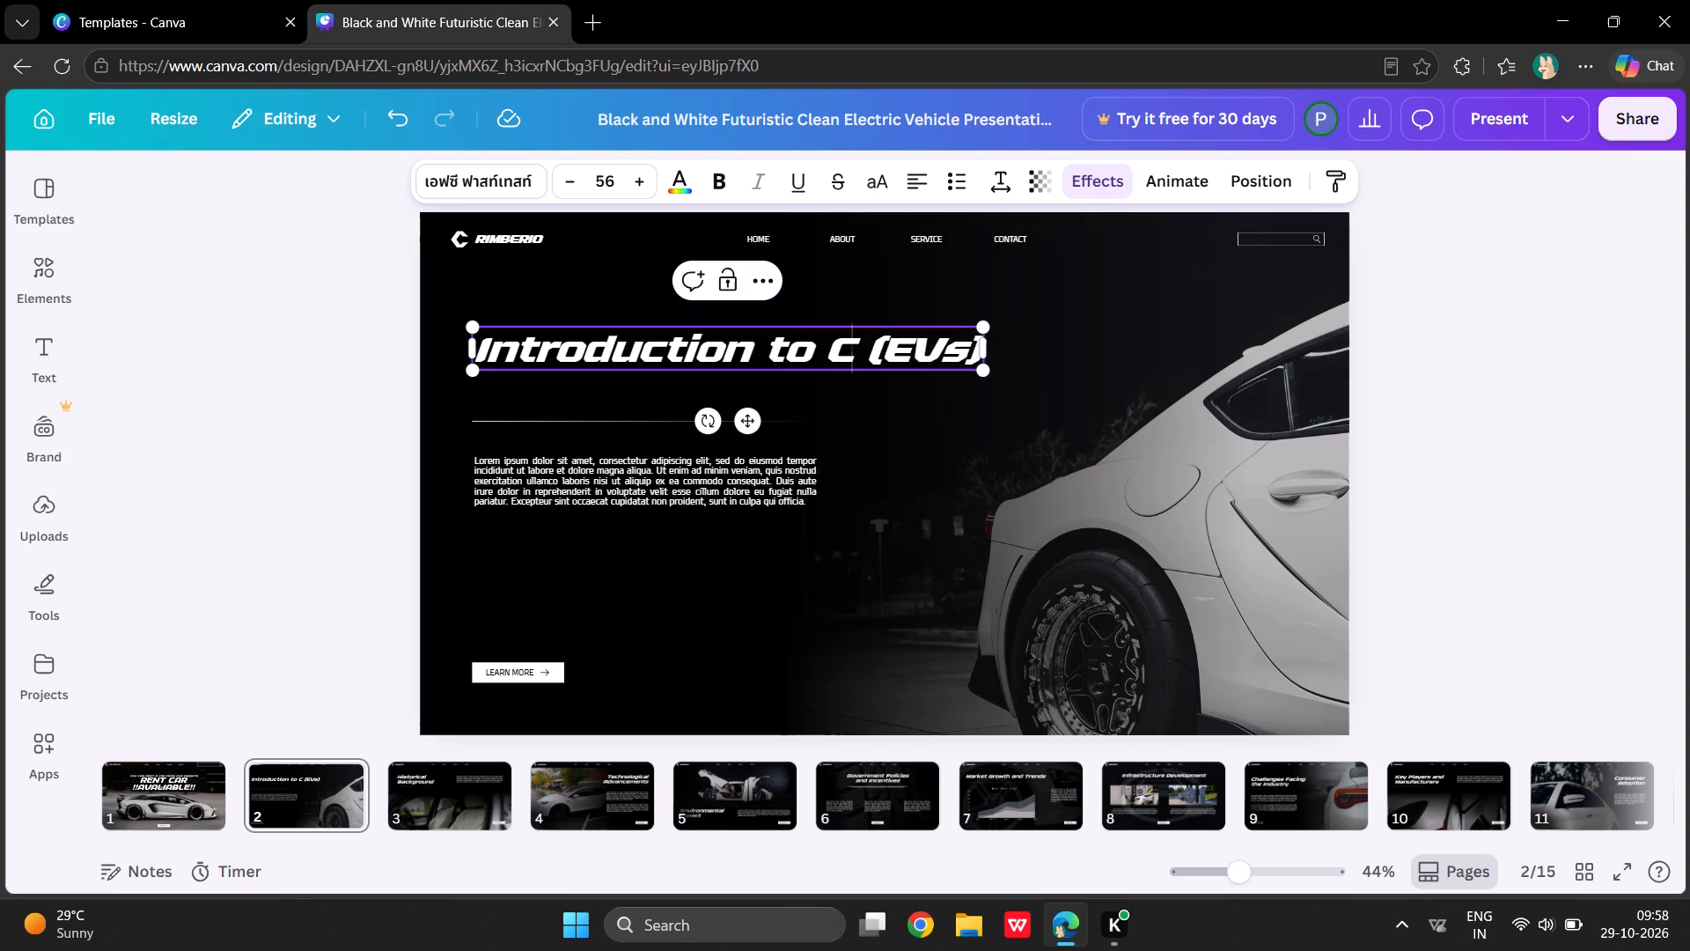
type("RE")
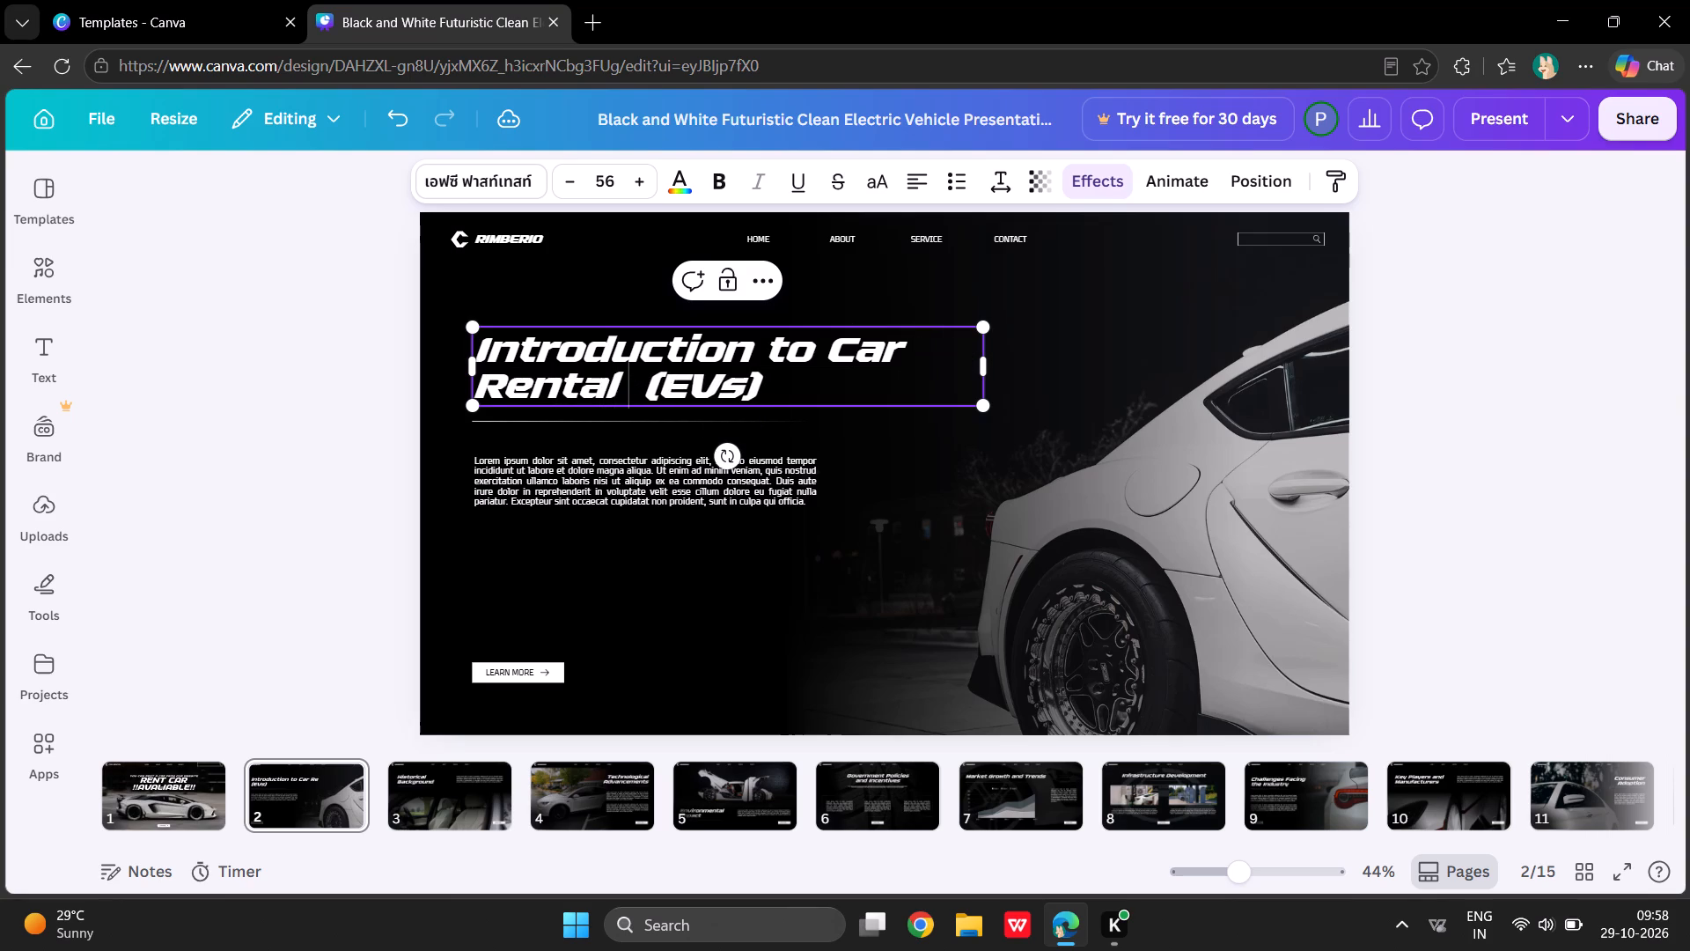
key("s")
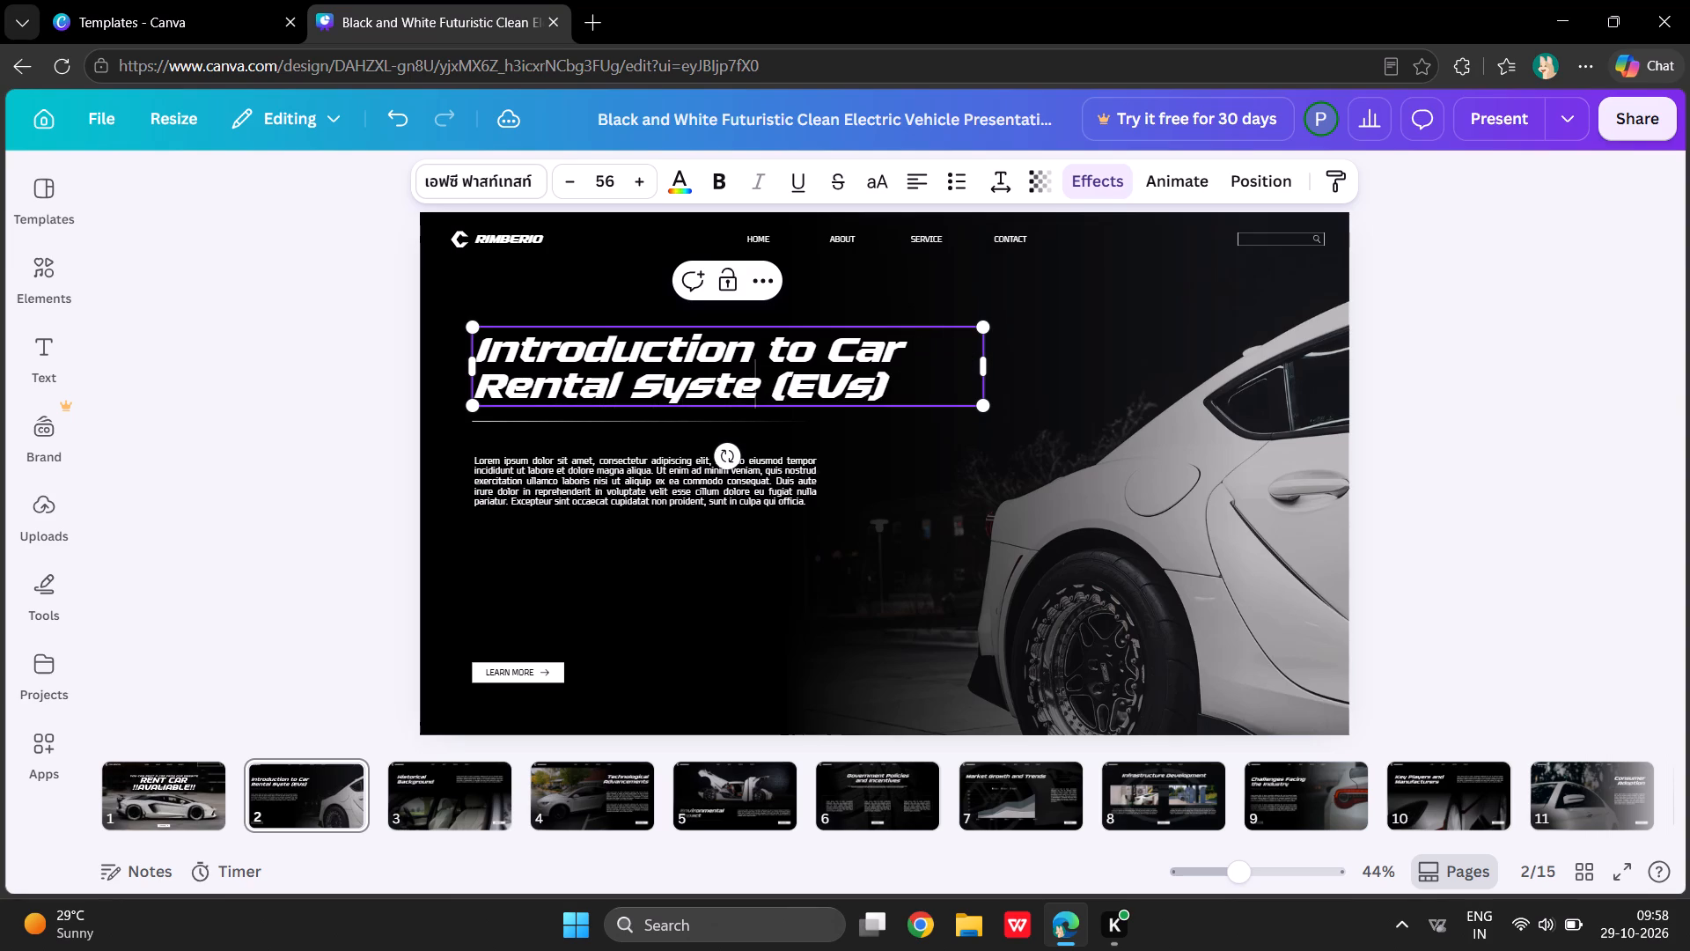
key("m")
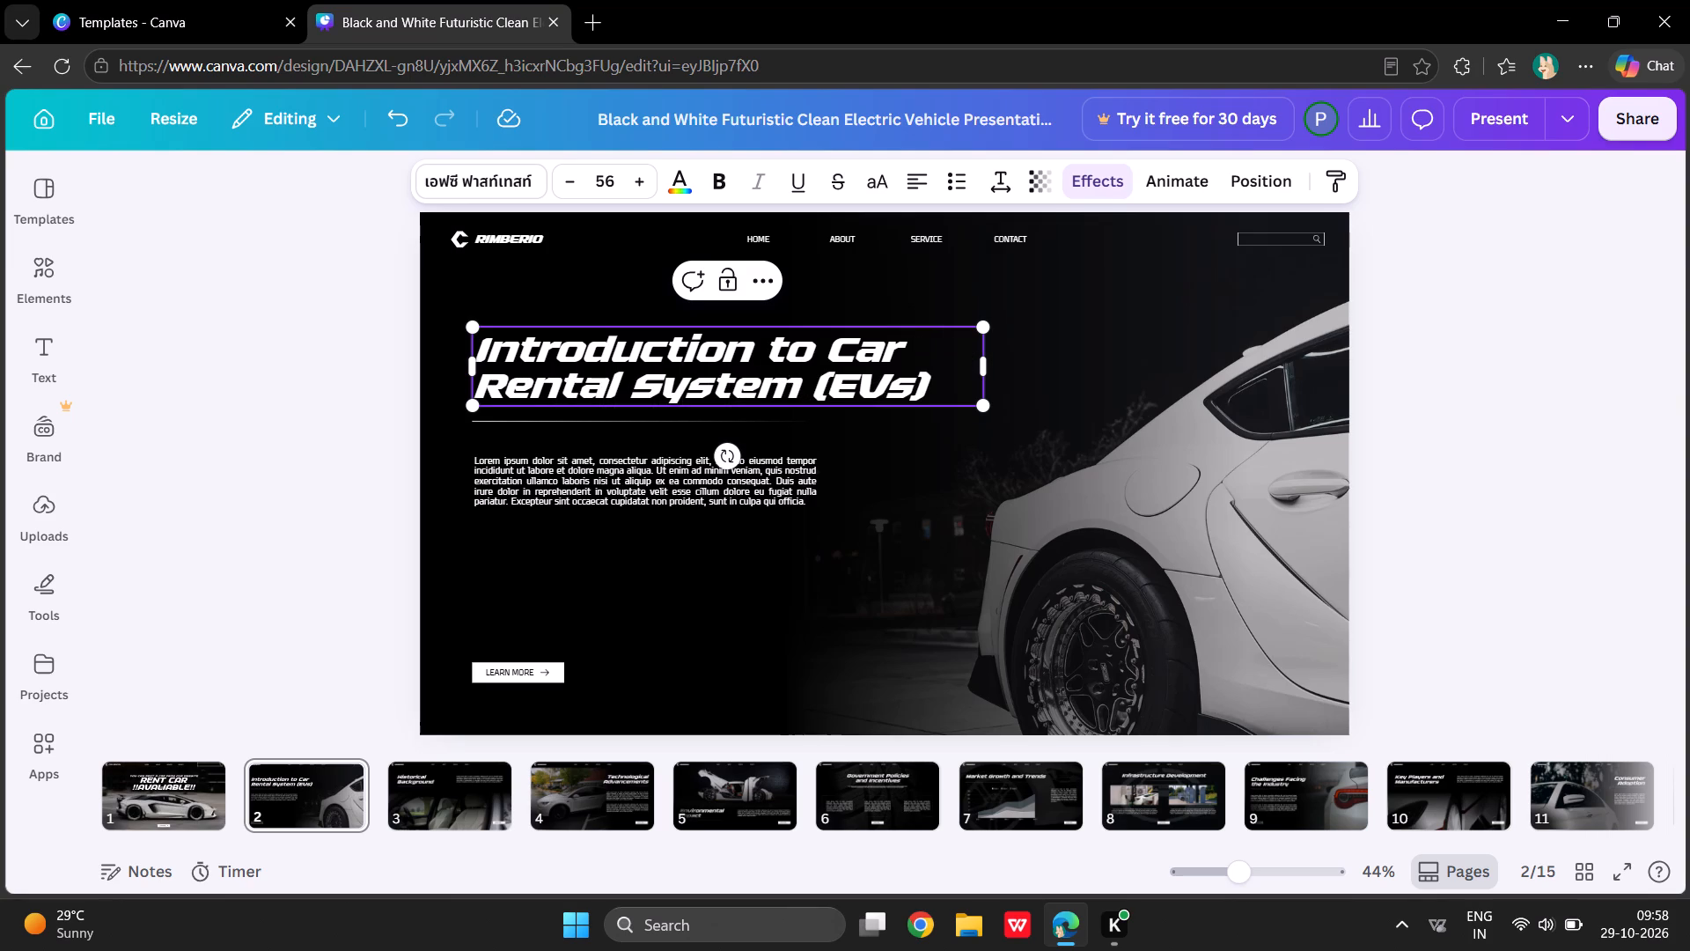
Change the abbreviation in the parentheses of the page 2 heading to "CRS".
left_click(907, 388)
key("BackSpace")
key("BackSpace")
key("BackSpace")
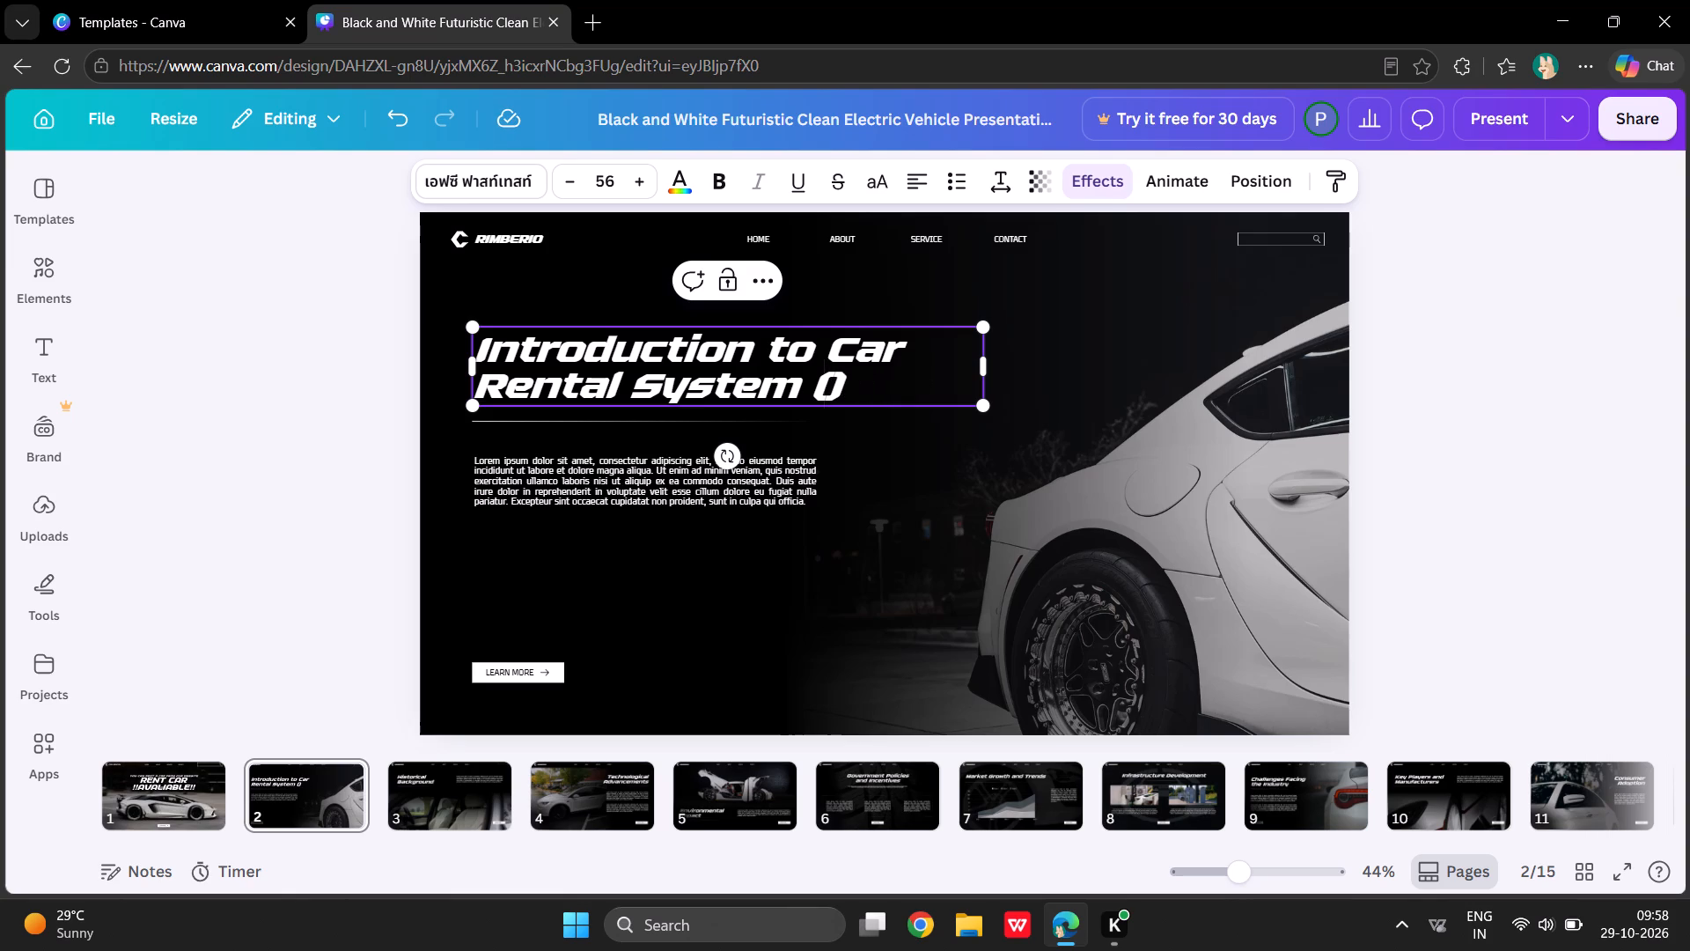
type("CRS")
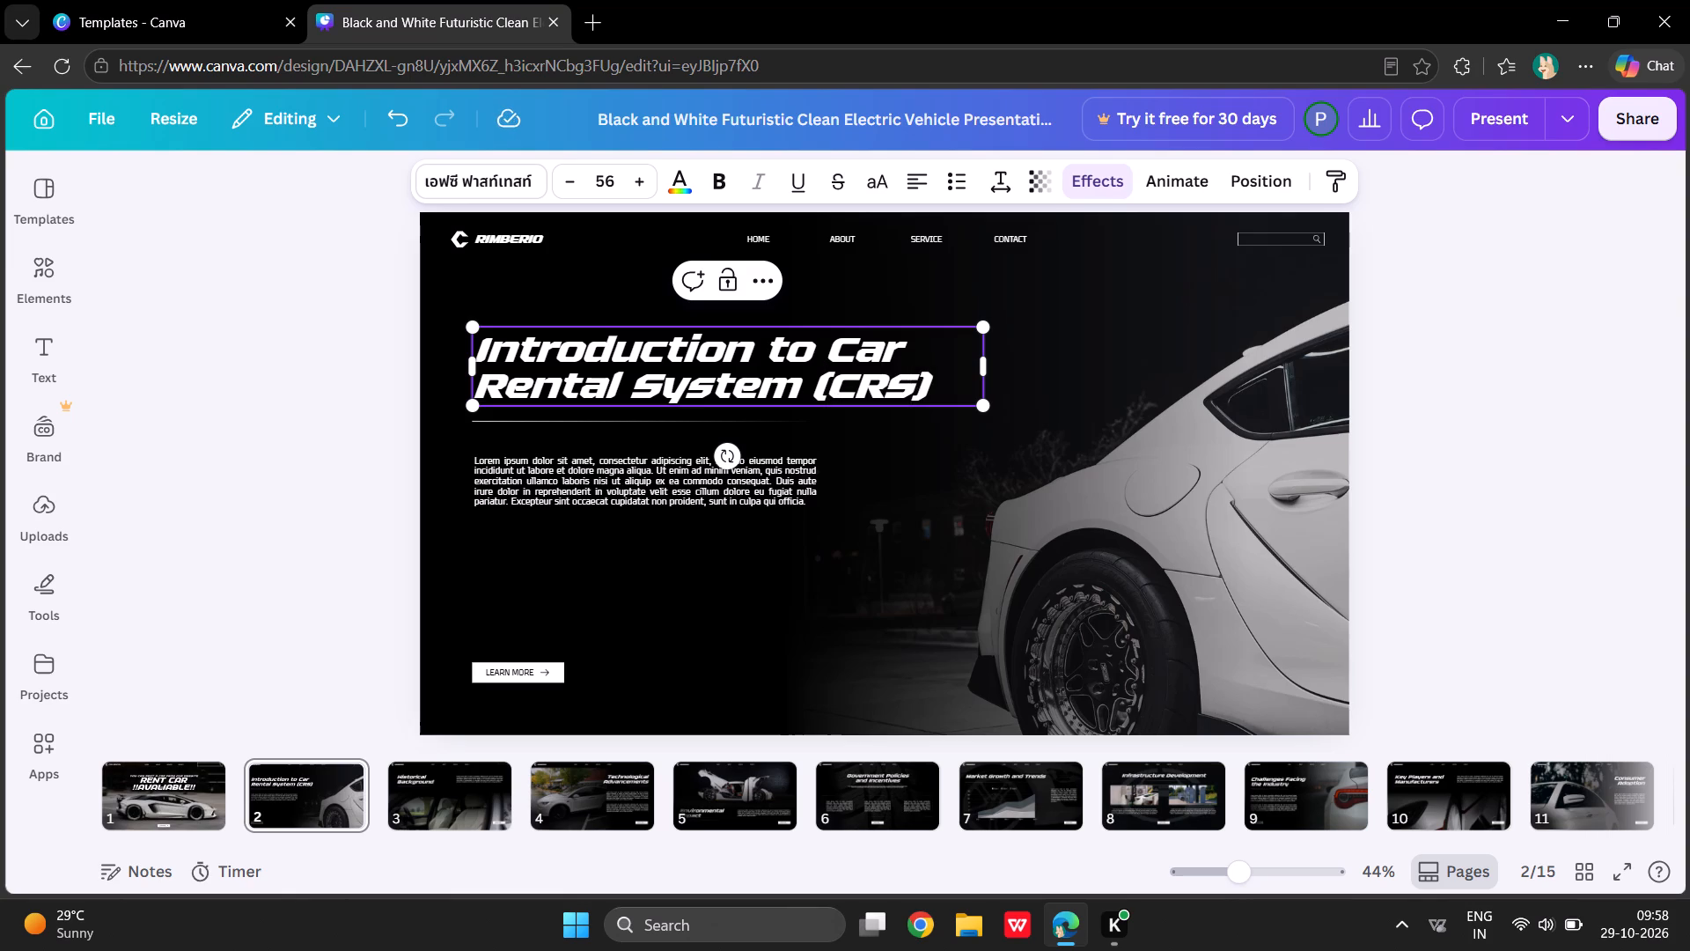
Clear all the lorem ipsum text from the paragraph on page 2, keeping its text box open for editing.
left_click(724, 498)
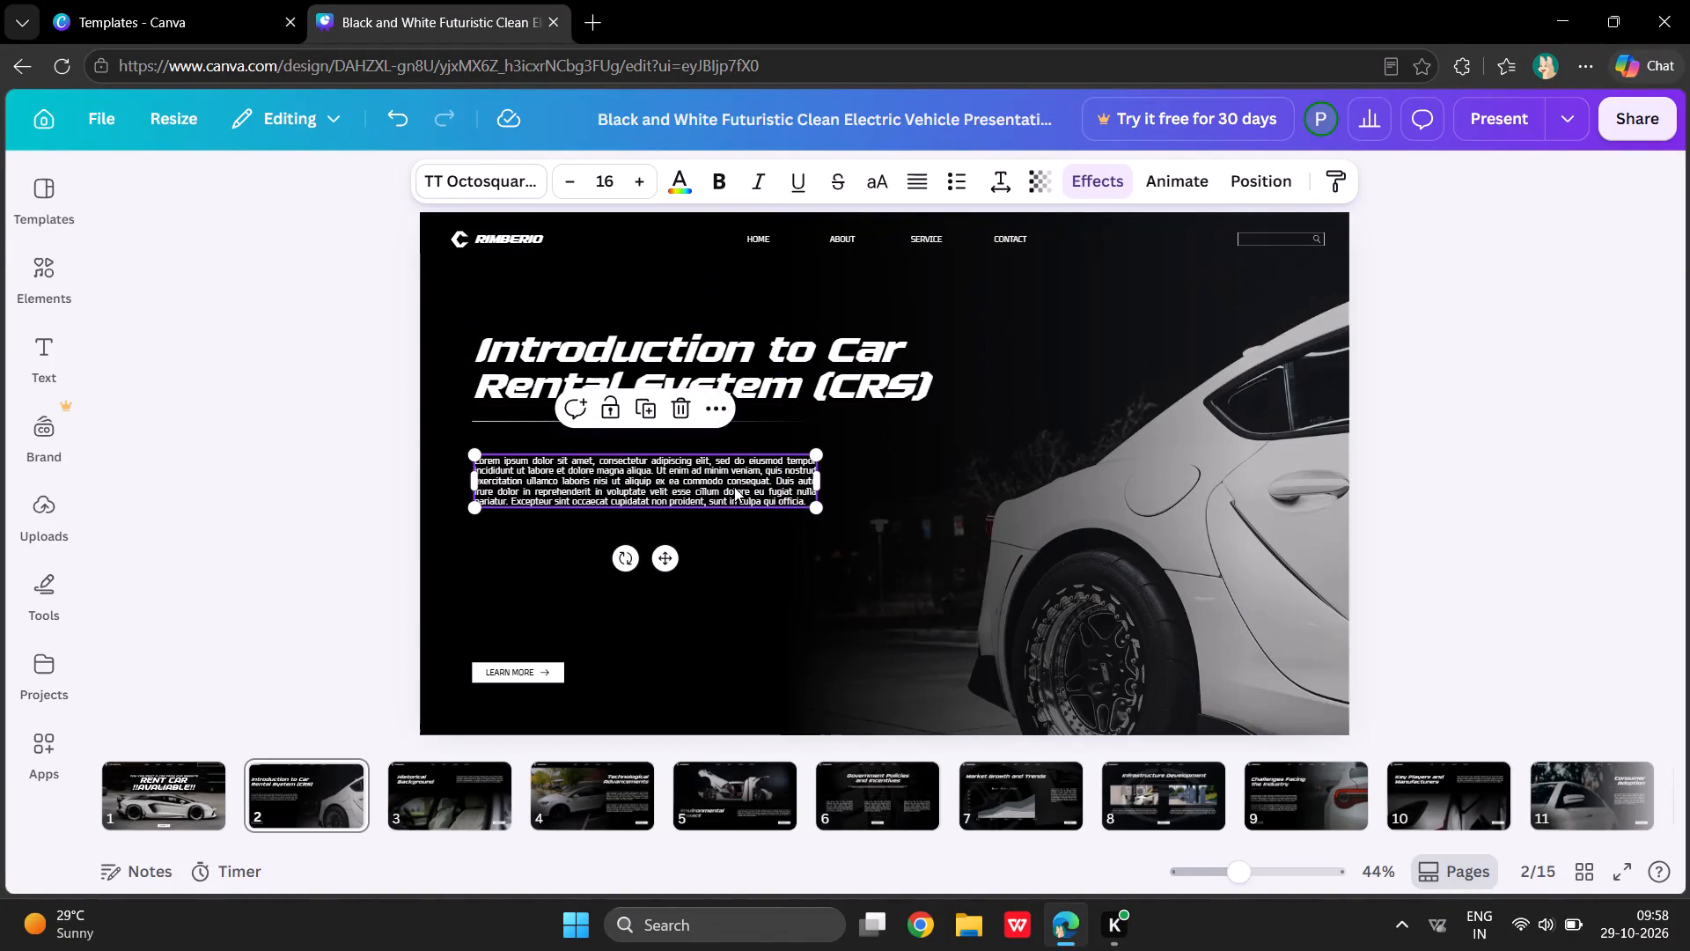
double_click(734, 486)
key("BackSpace")
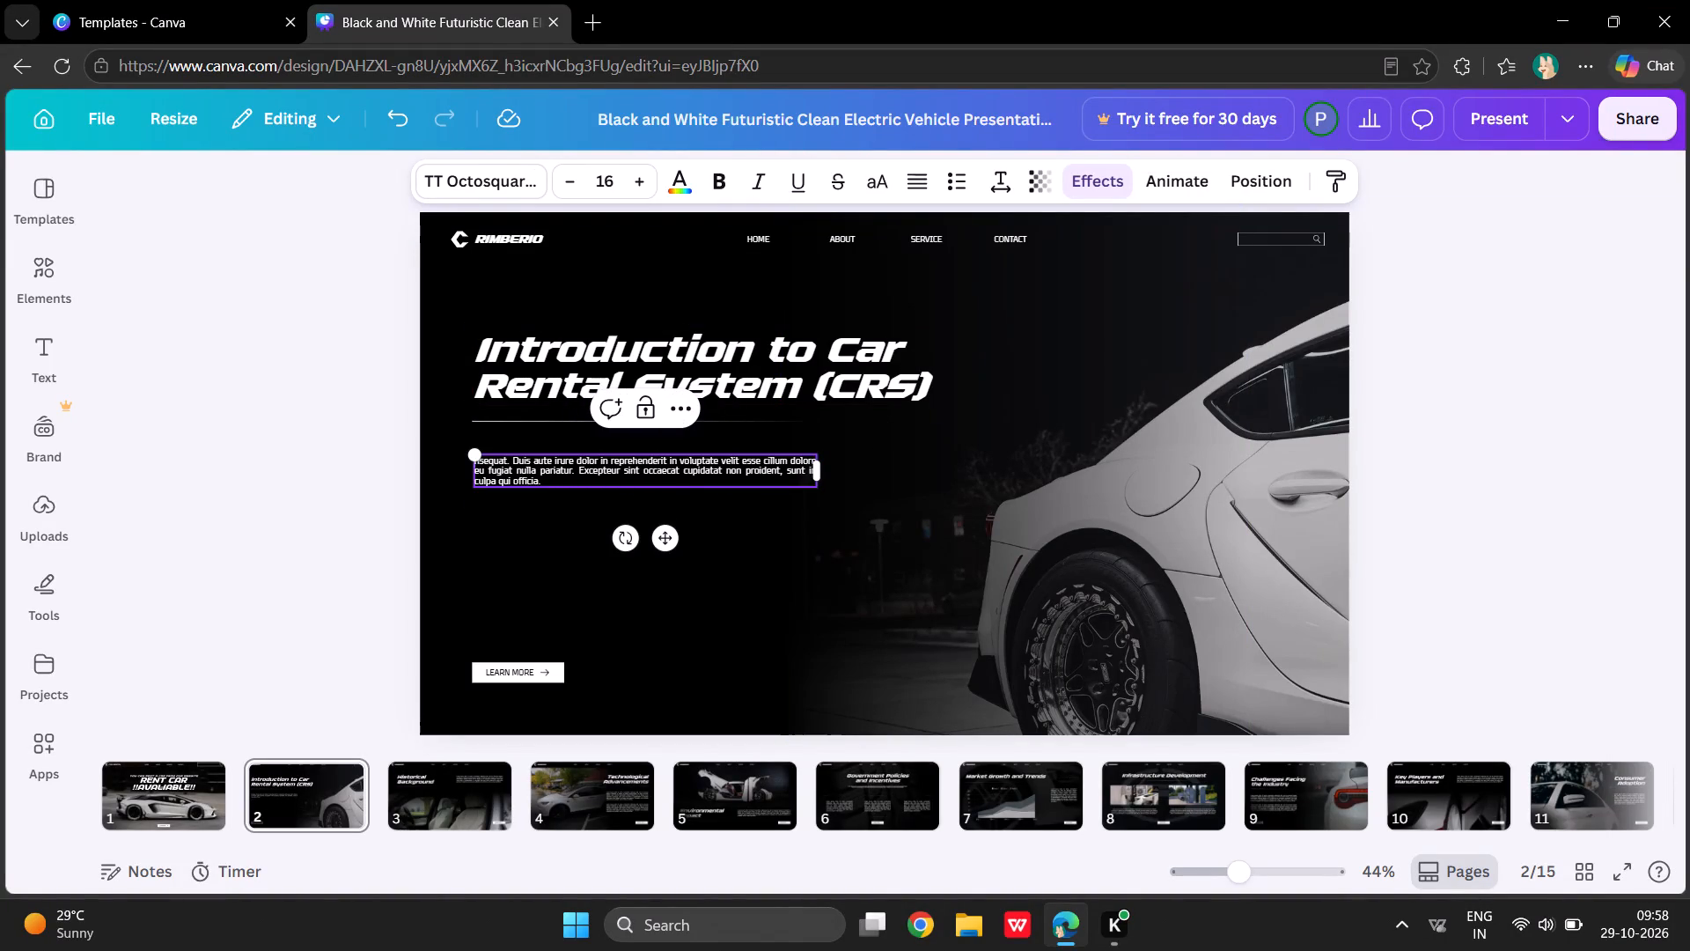
left_click_drag(540, 480, 490, 462)
key("BackSpace")
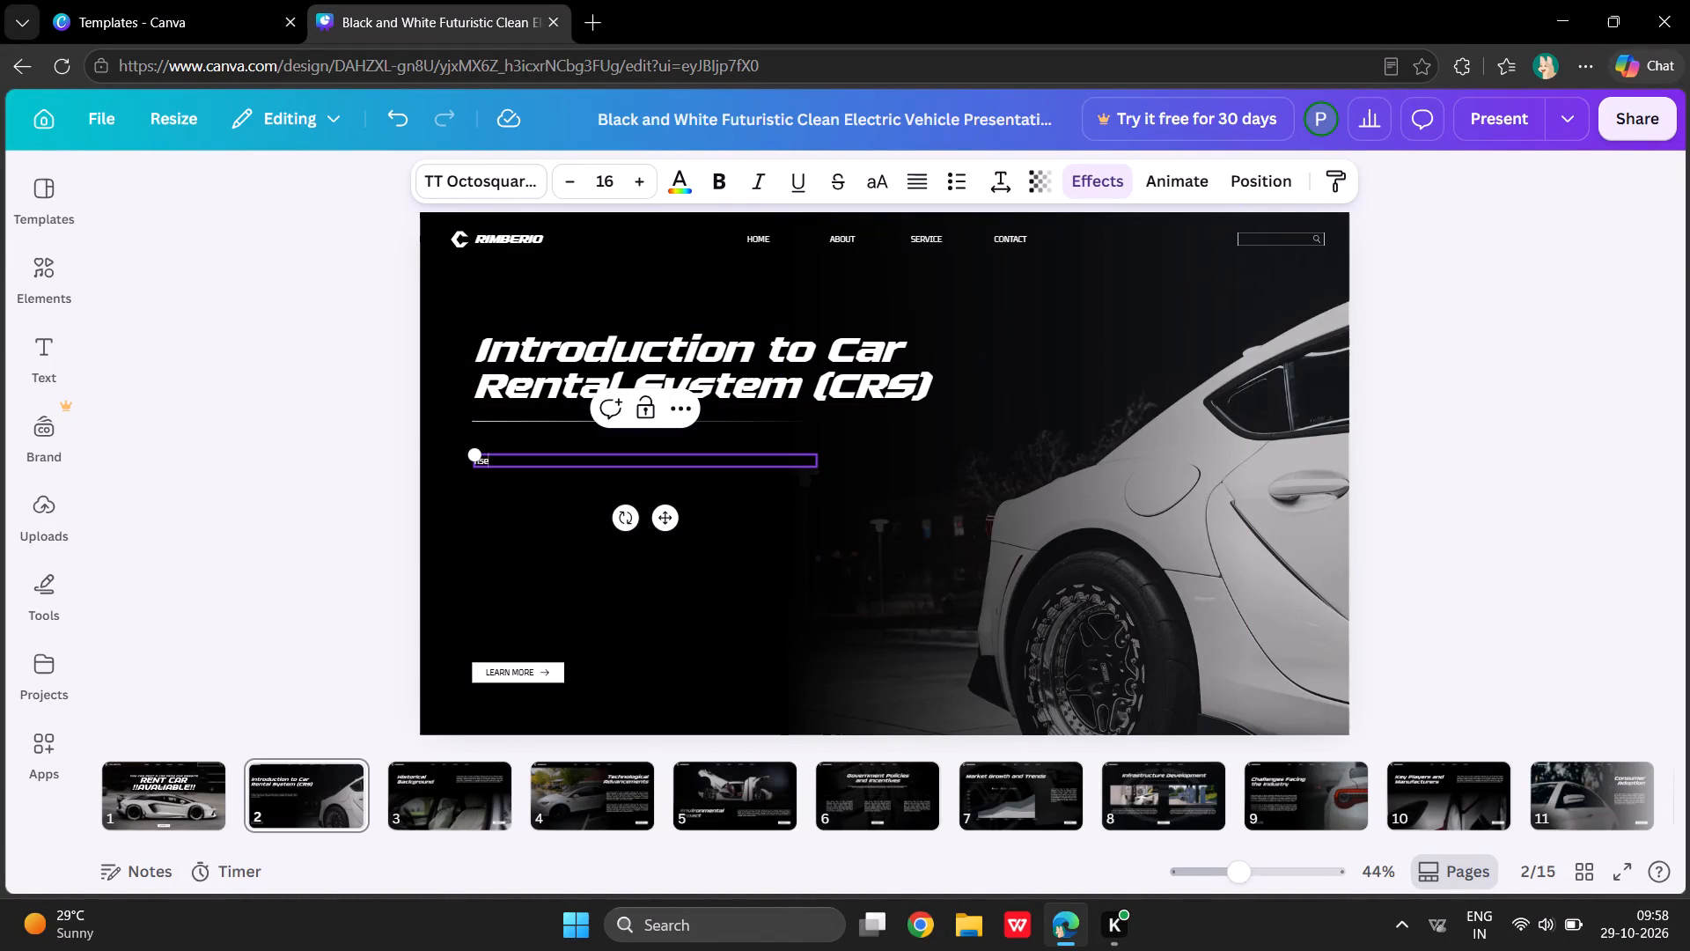
key("BackSpace")
key("BackSpace")
key("BackSpace")
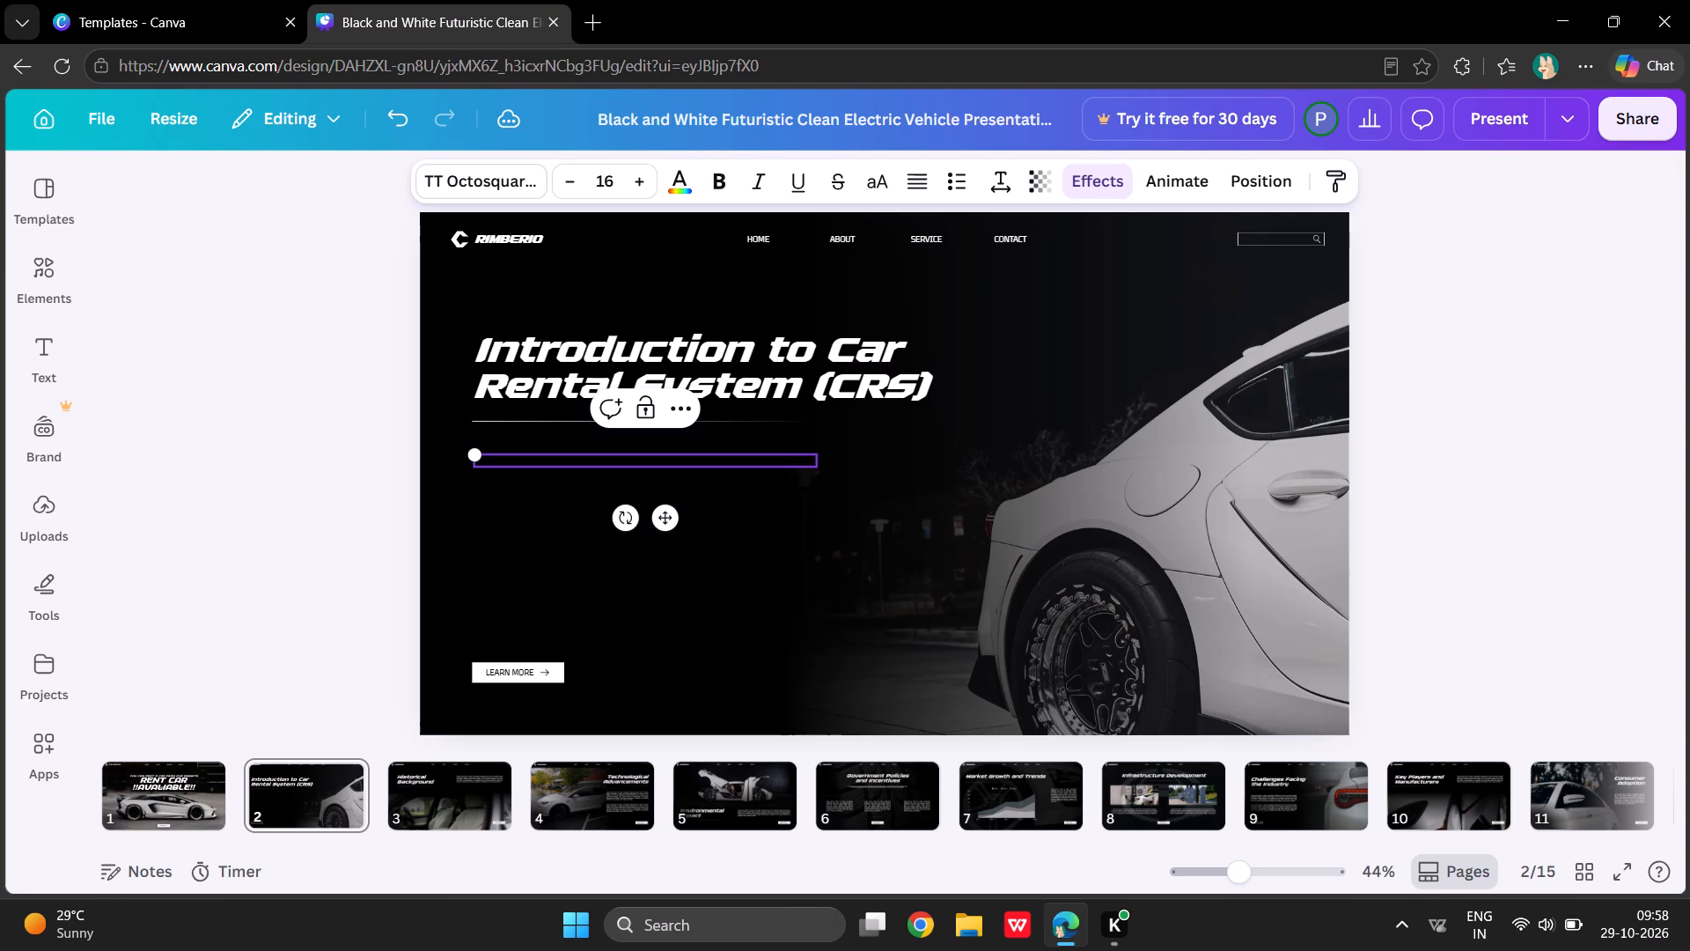
Enter "This is the car rental system in which we introduced the concept" in the emptied paragraph on page 2.
type("th")
key("BackSpace")
type("is the car rental syt")
key("BackSpace")
type("stem in which we introduced the")
key("space")
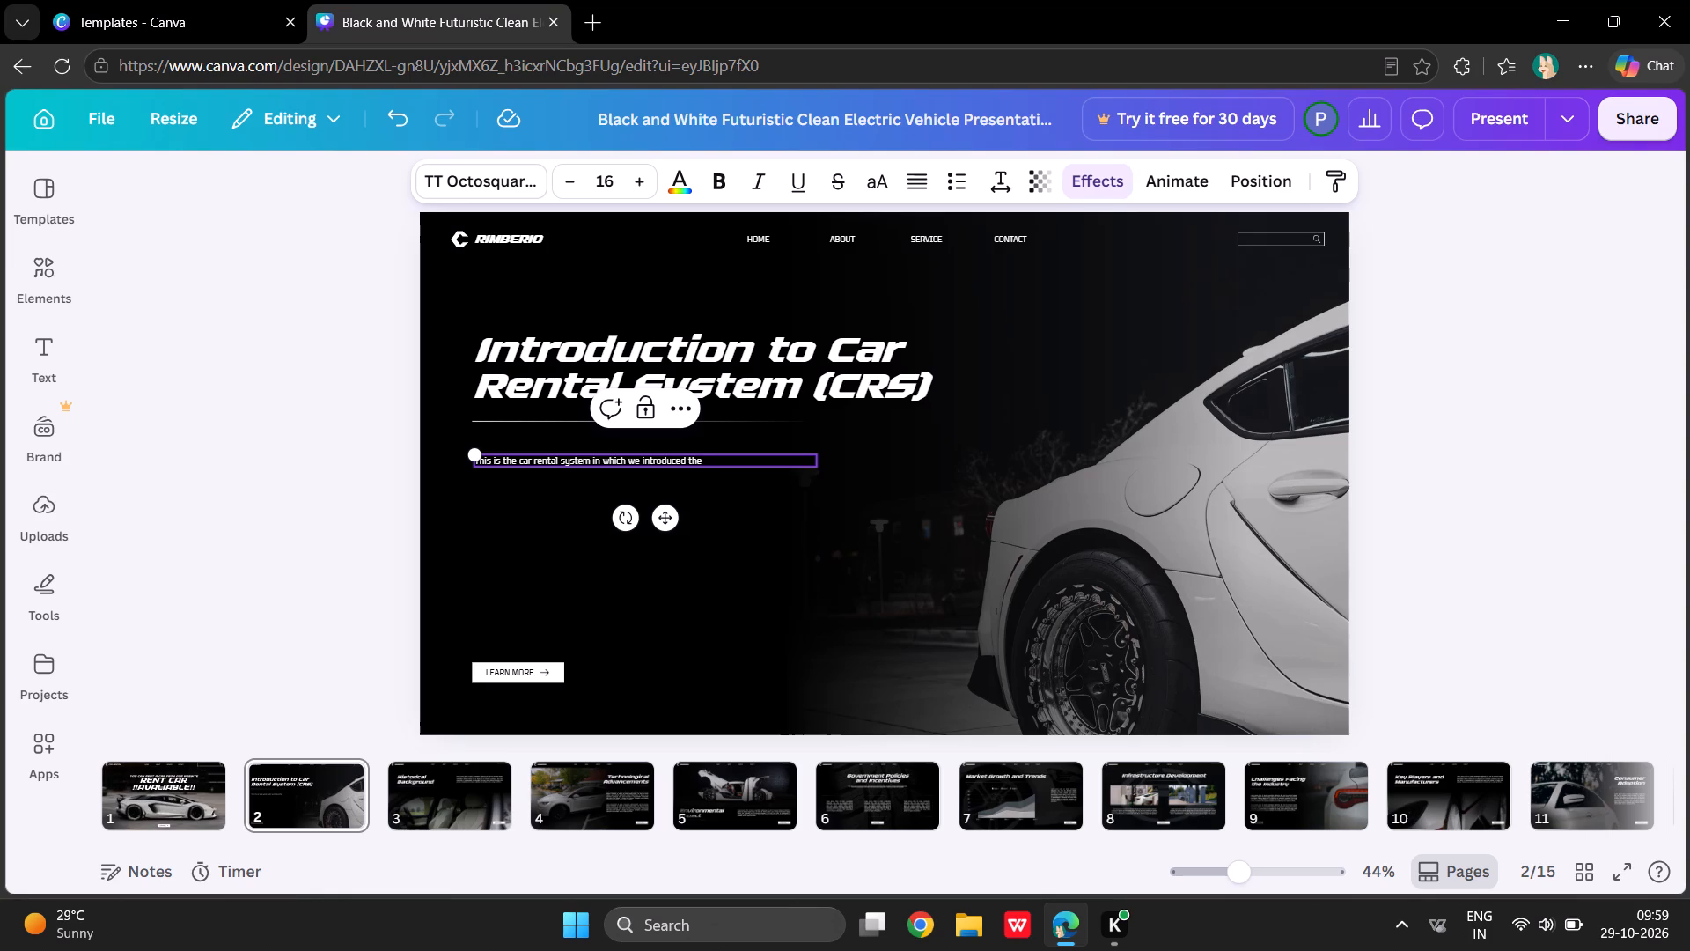
type("concept")
key("space")
key("space")
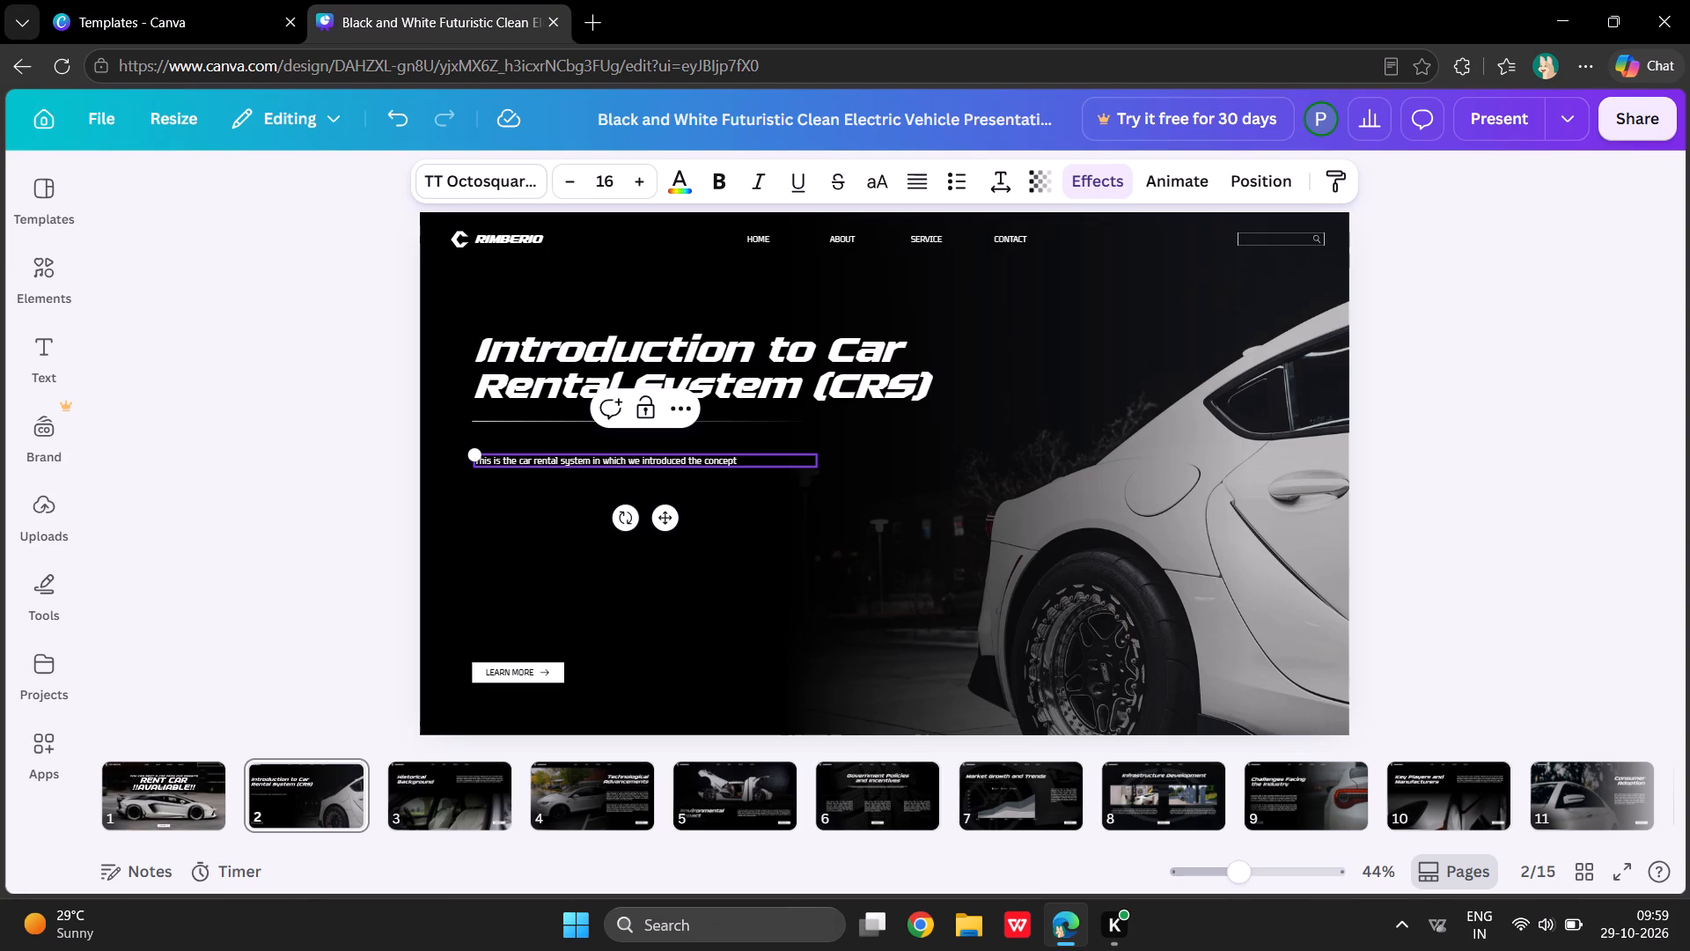
Continue the page 2 paragraph with "that people can give there vehicle to the persons".
type("that")
key("space")
type("peo")
type("ple")
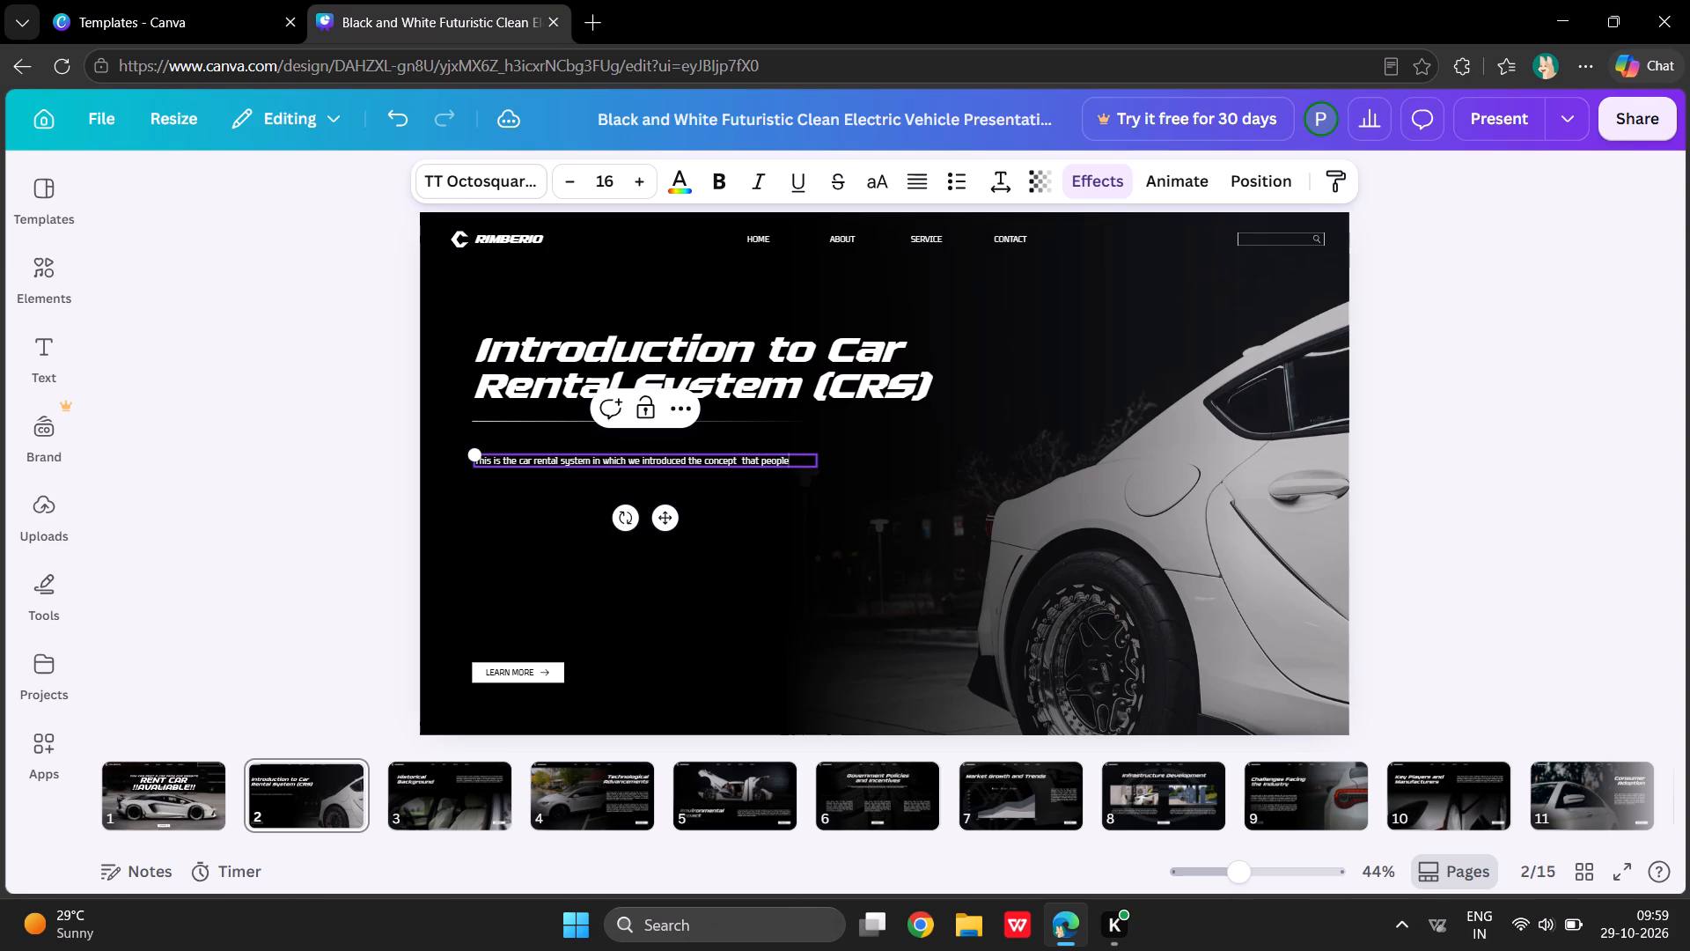
key("space")
type("can")
key("space")
type("give")
key("space")
type("there vehicle to the")
key("space")
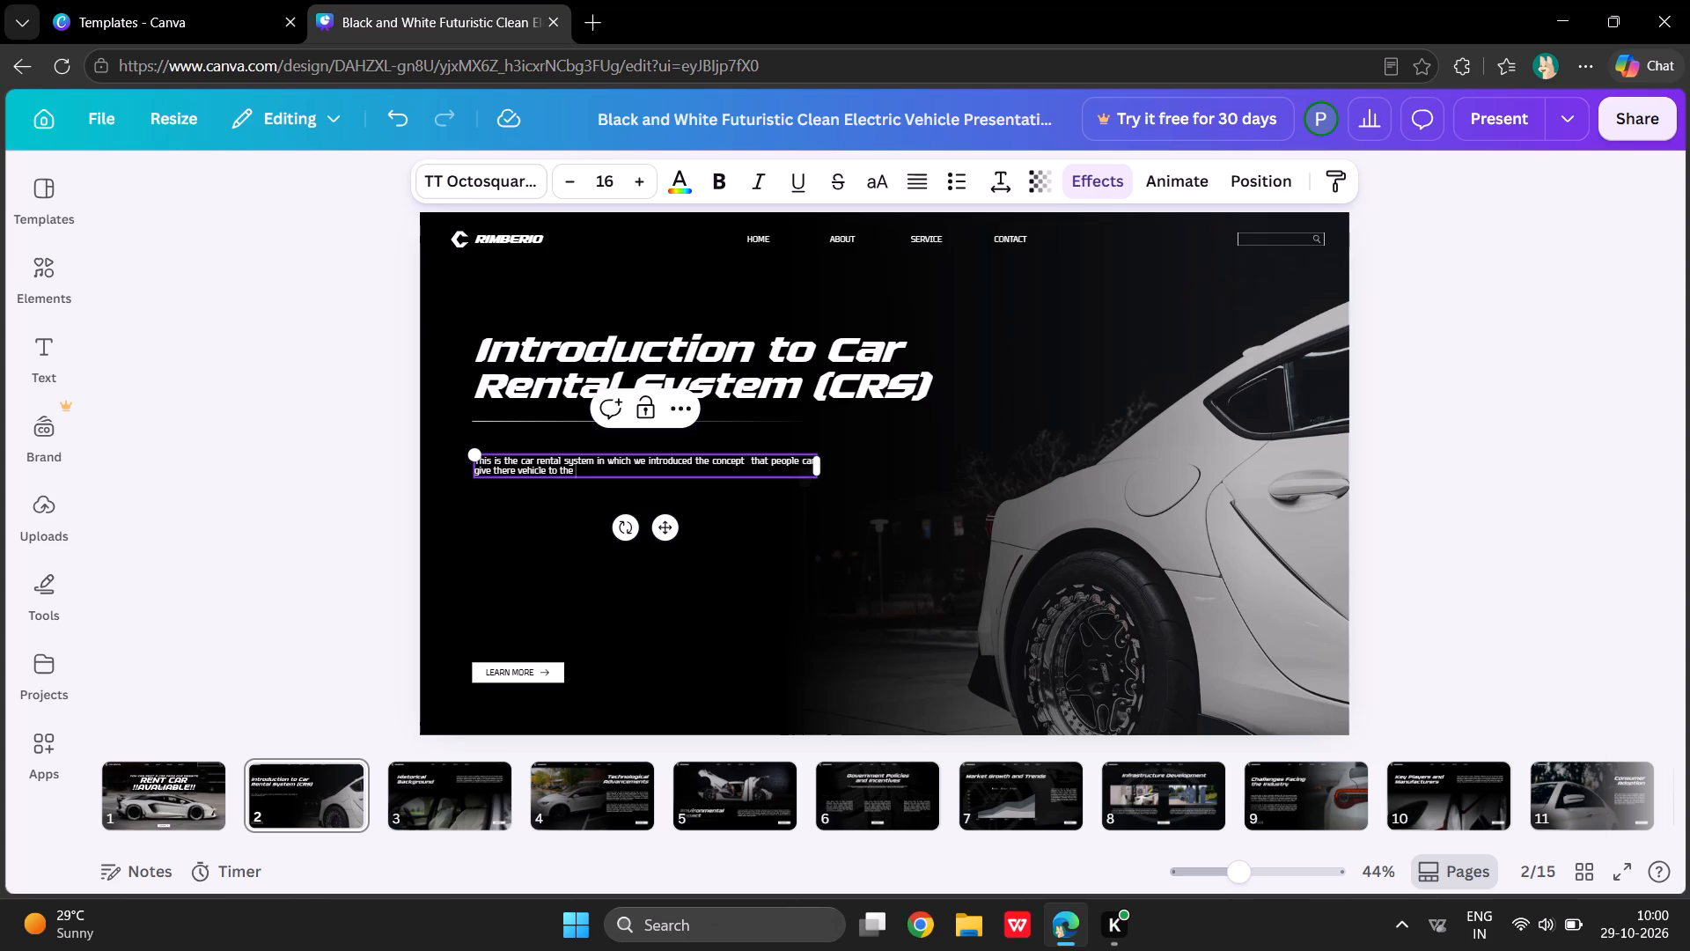
type("person")
type("s")
Continue the page 2 paragraph after "persons" with "who need to rent a bike".
key("space")
key("w")
type("ho")
key("space")
type("need")
key("space")
type("to")
key("space")
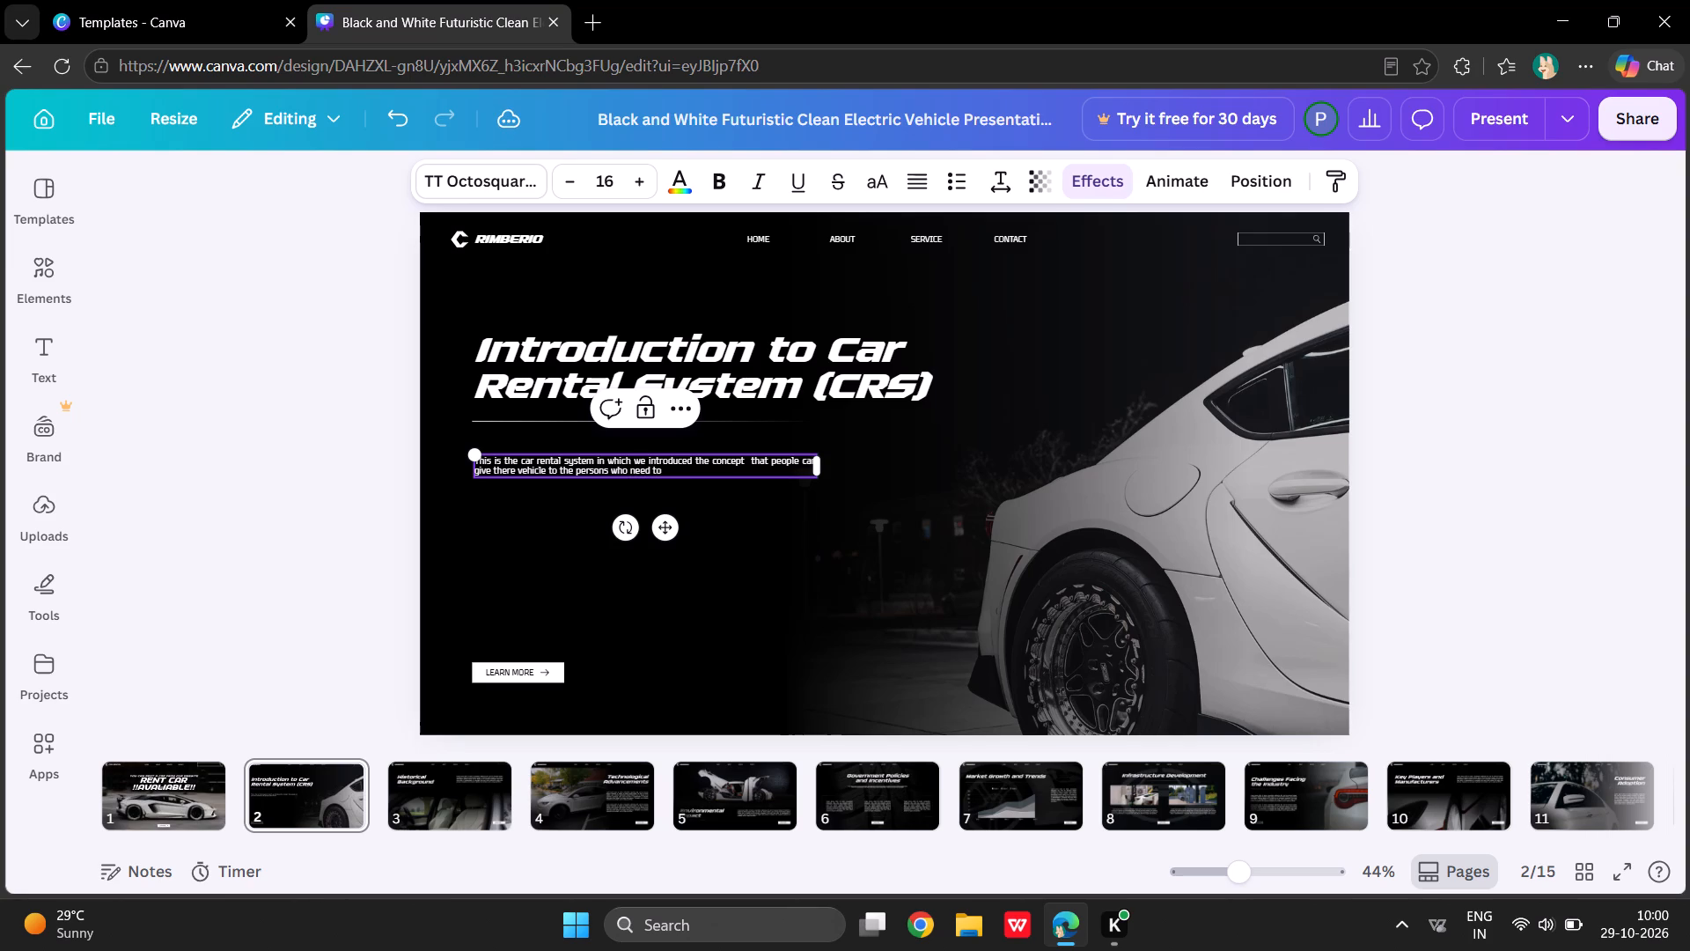
type("re")
type("nt")
key("space")
key("space")
type("a bike")
Extend the vehicle list in the page 2 paragraph with ",car ,etc".
key("space")
key("comma")
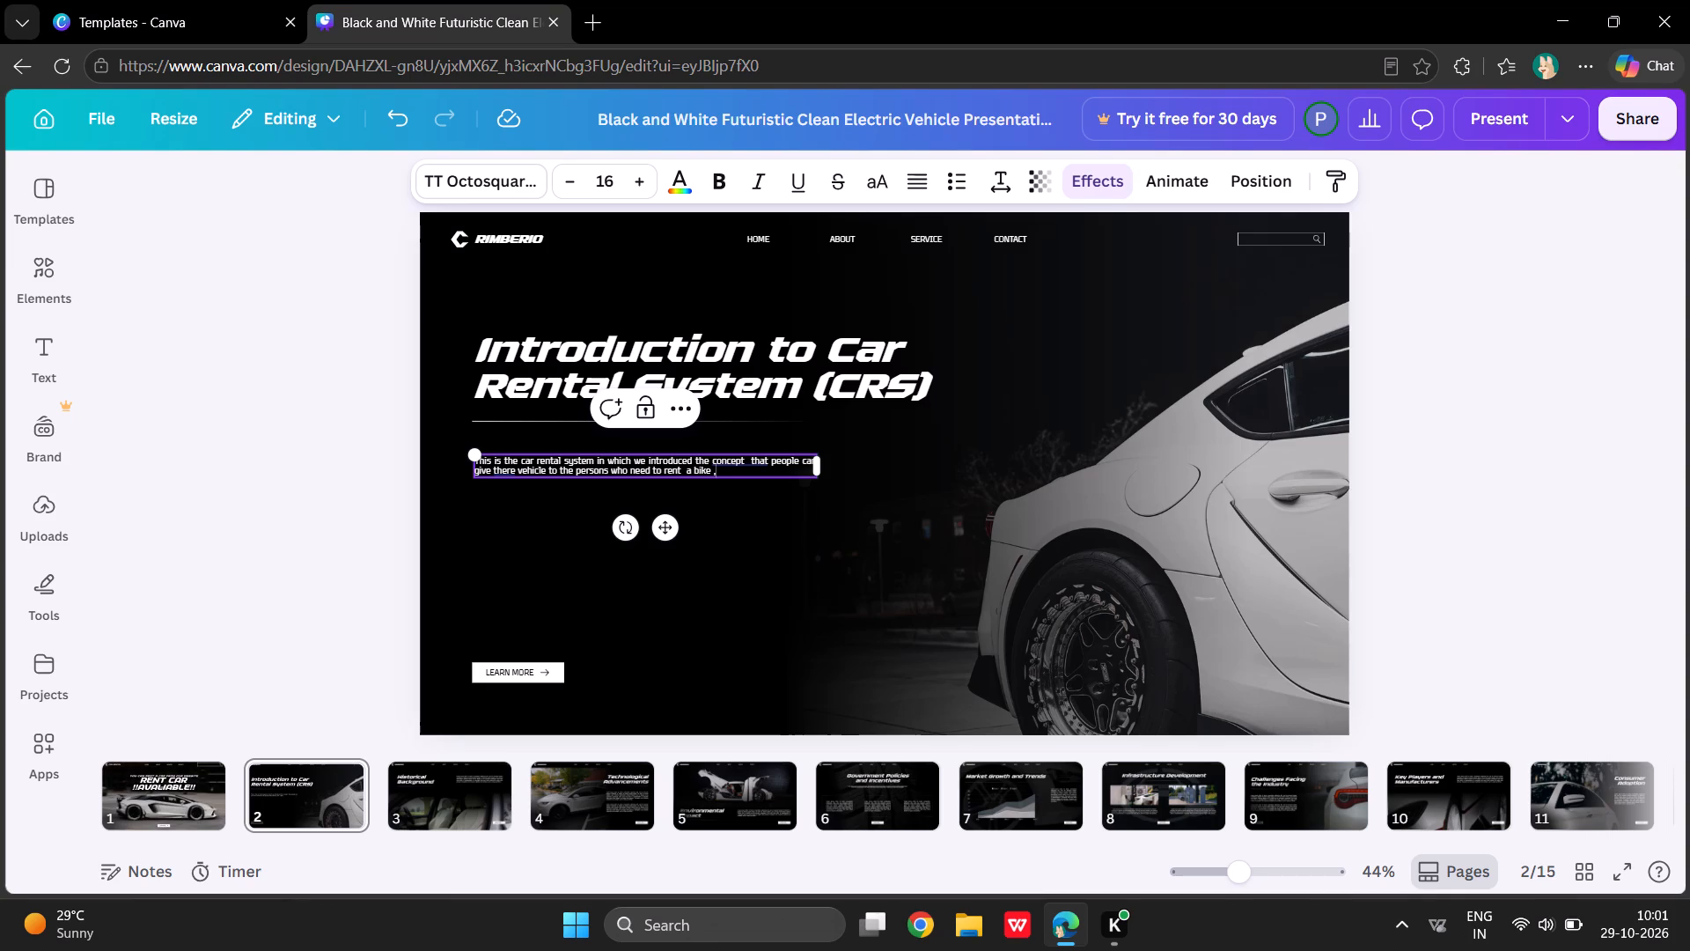
type("car")
key("space")
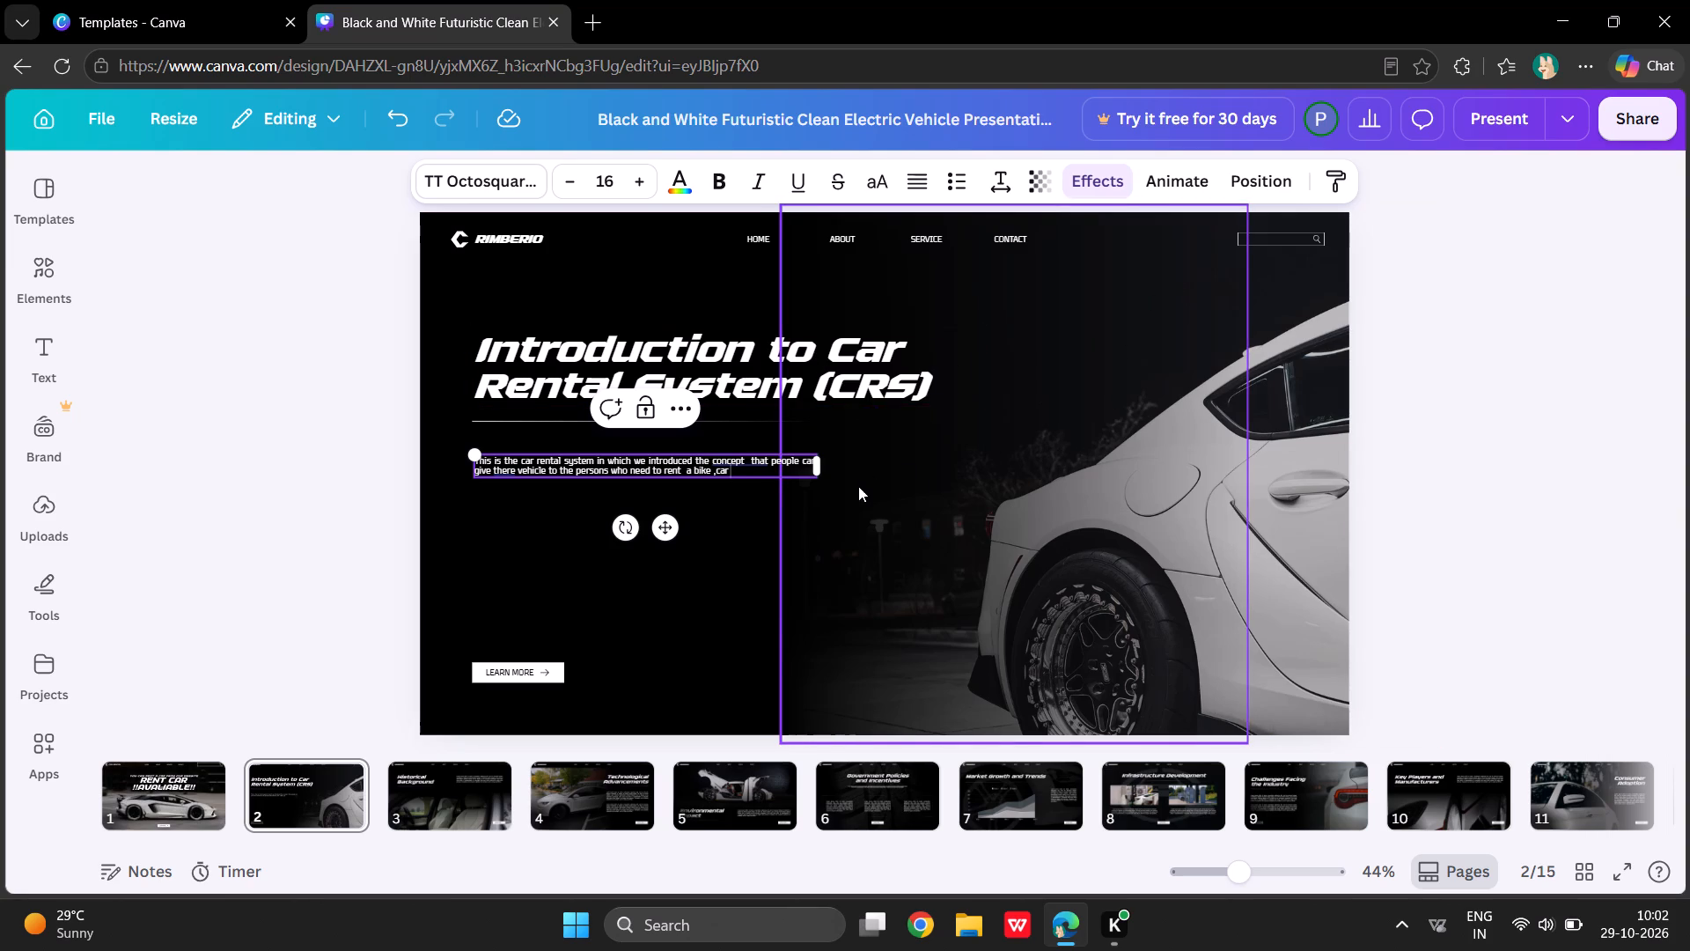
left_click(757, 472)
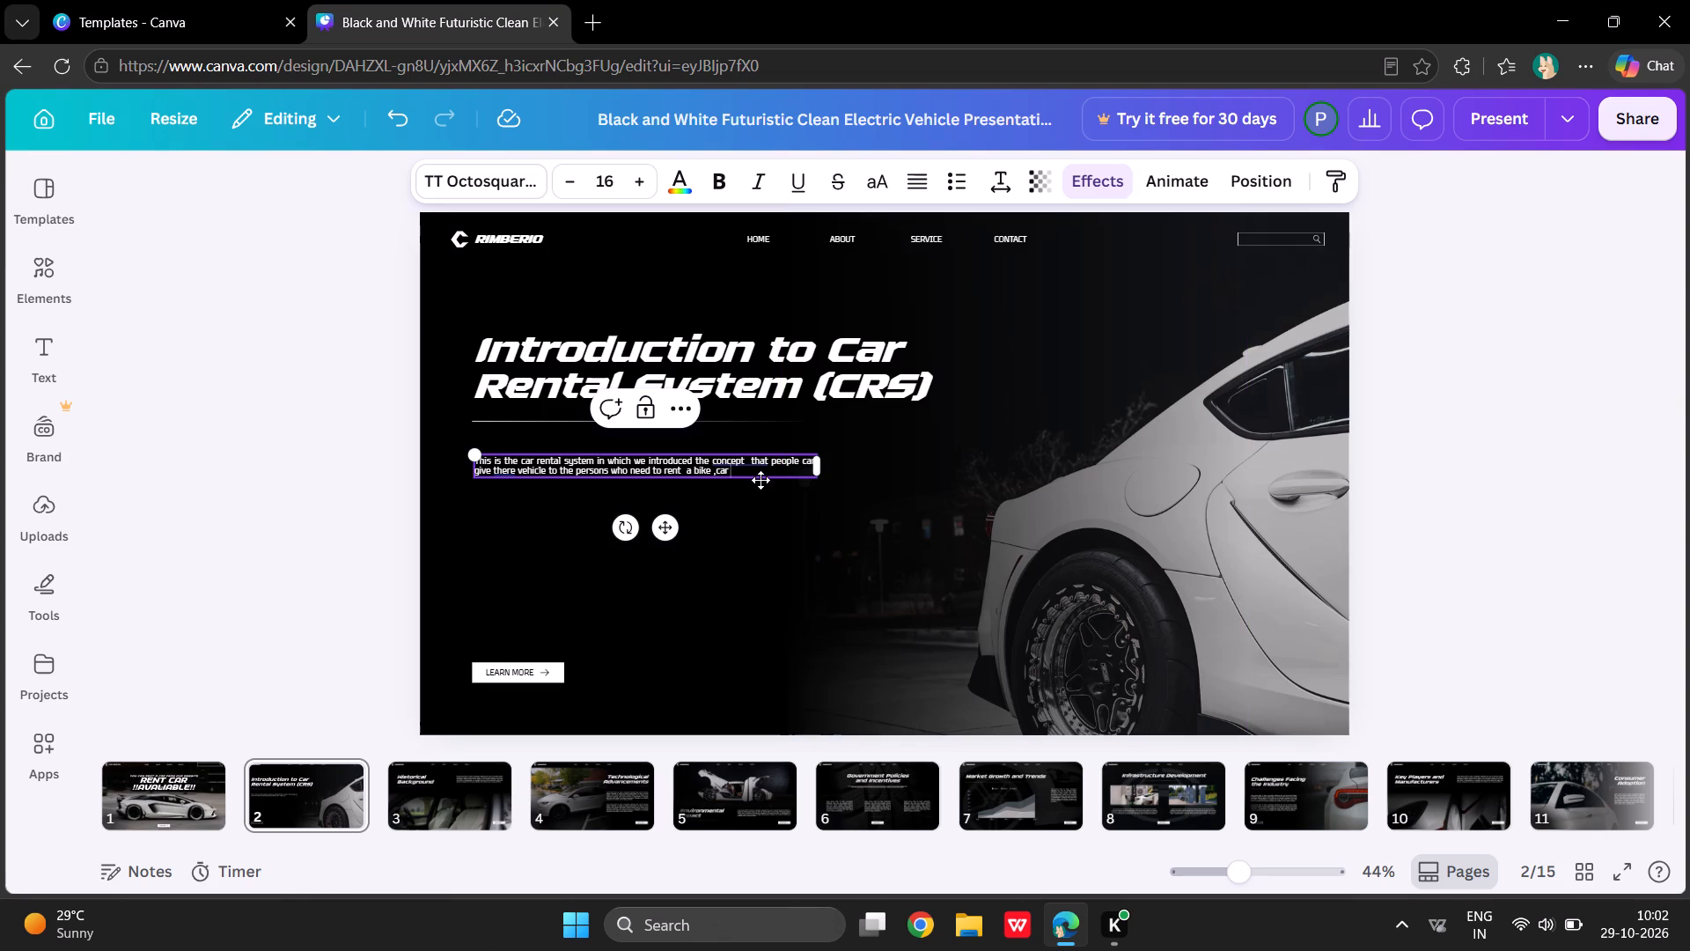
key("comma")
type("et")
type("c")
key("space")
Add "it help the people" to the end of the page 2 paragraph, with a space between "the" and "people".
key("space")
type("it")
key("space")
type("hep")
key("BackSpace")
type("lp the")
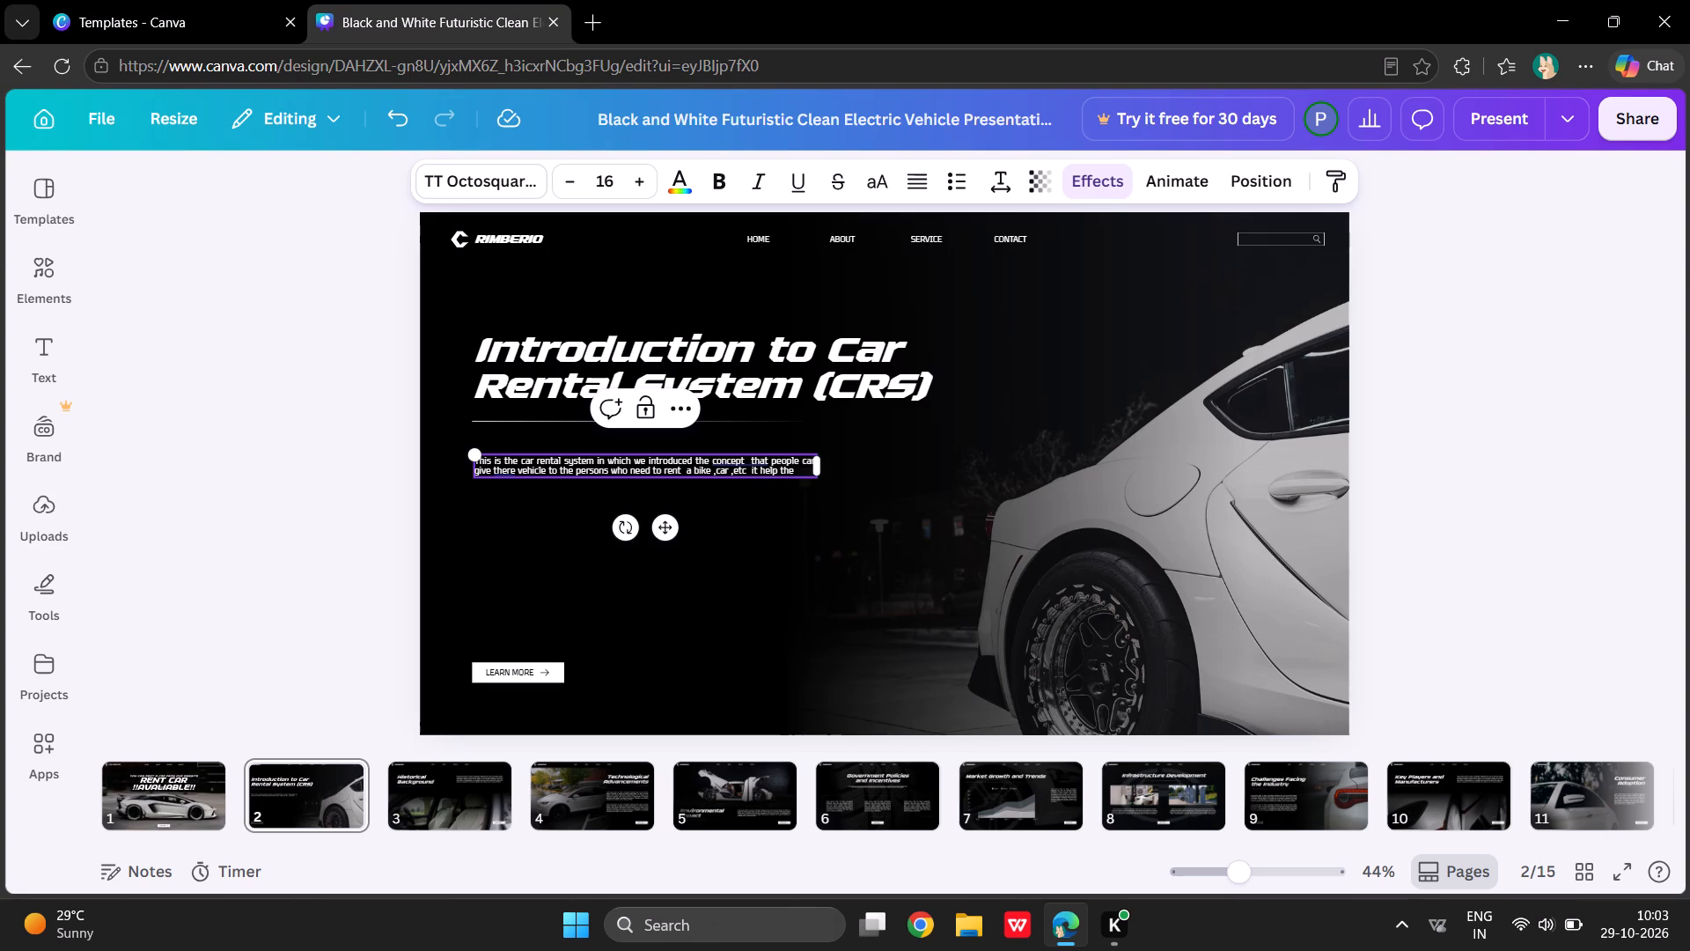
type("people")
key("space")
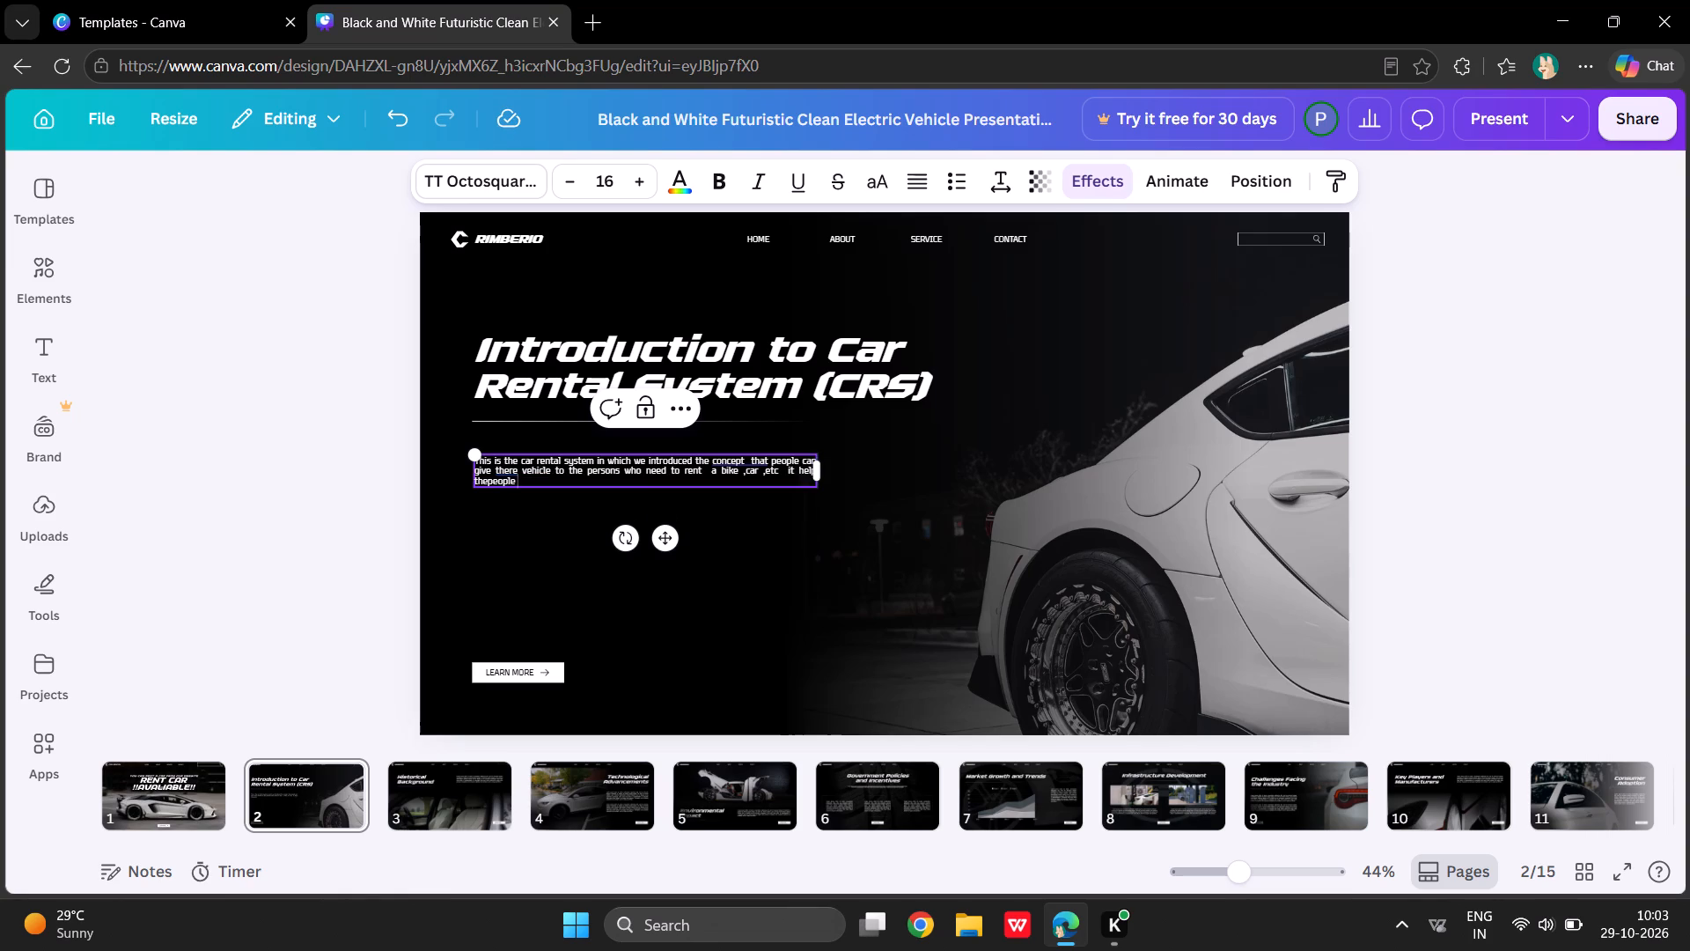
key("BackSpace")
key("BackSpace")
key("BackSpace")
key("BackSpace")
key("BackSpace")
key("BackSpace")
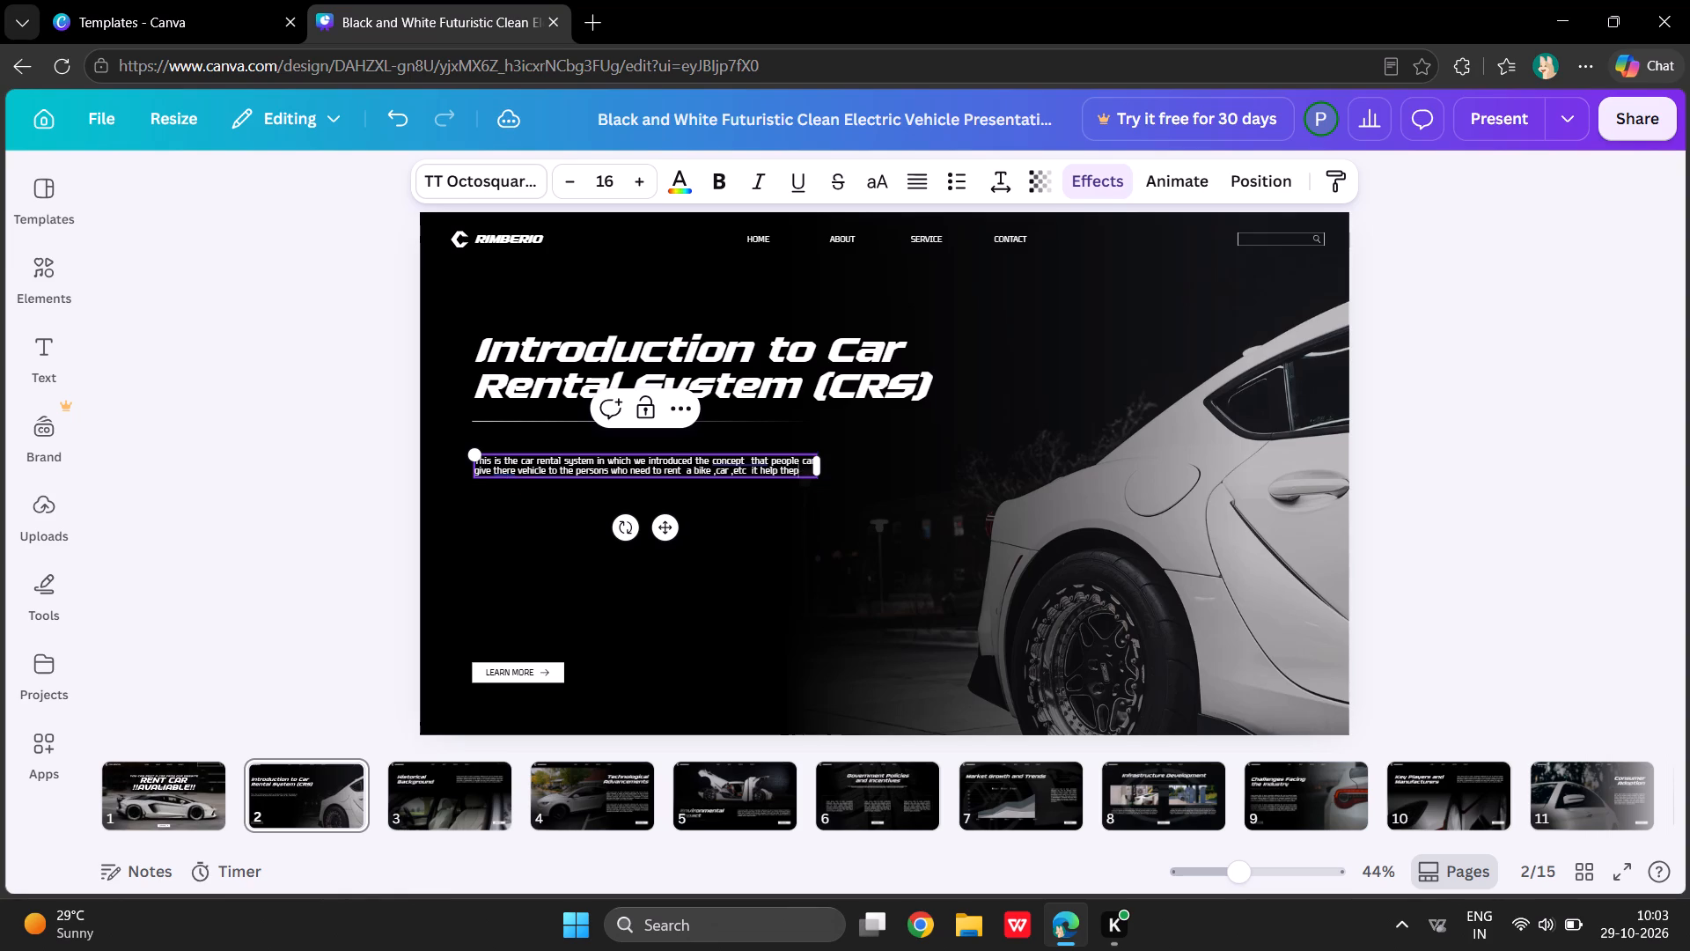
key("BackSpace")
key("space")
type("people")
key("space")
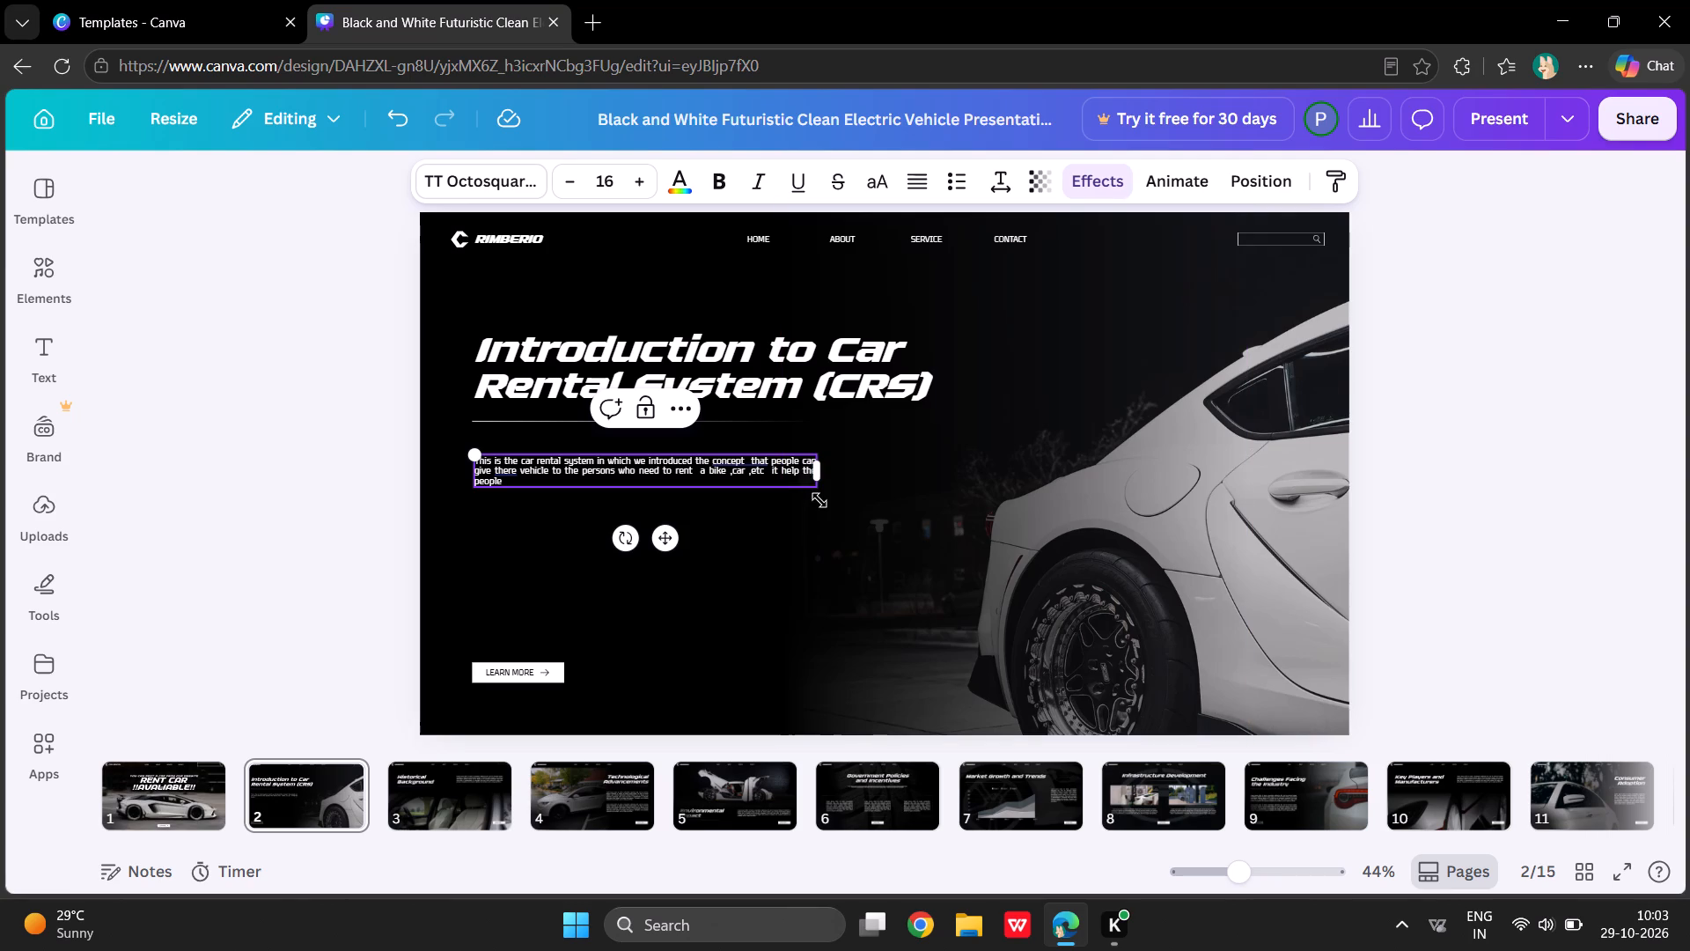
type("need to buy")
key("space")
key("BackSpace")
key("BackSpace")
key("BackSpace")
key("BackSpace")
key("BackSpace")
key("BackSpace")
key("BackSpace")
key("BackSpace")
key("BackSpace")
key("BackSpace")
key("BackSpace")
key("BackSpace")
Continue the page 2 paragraph with "cant't buy the car they can rent the car easily".
type("cant")
type("'t")
key("space")
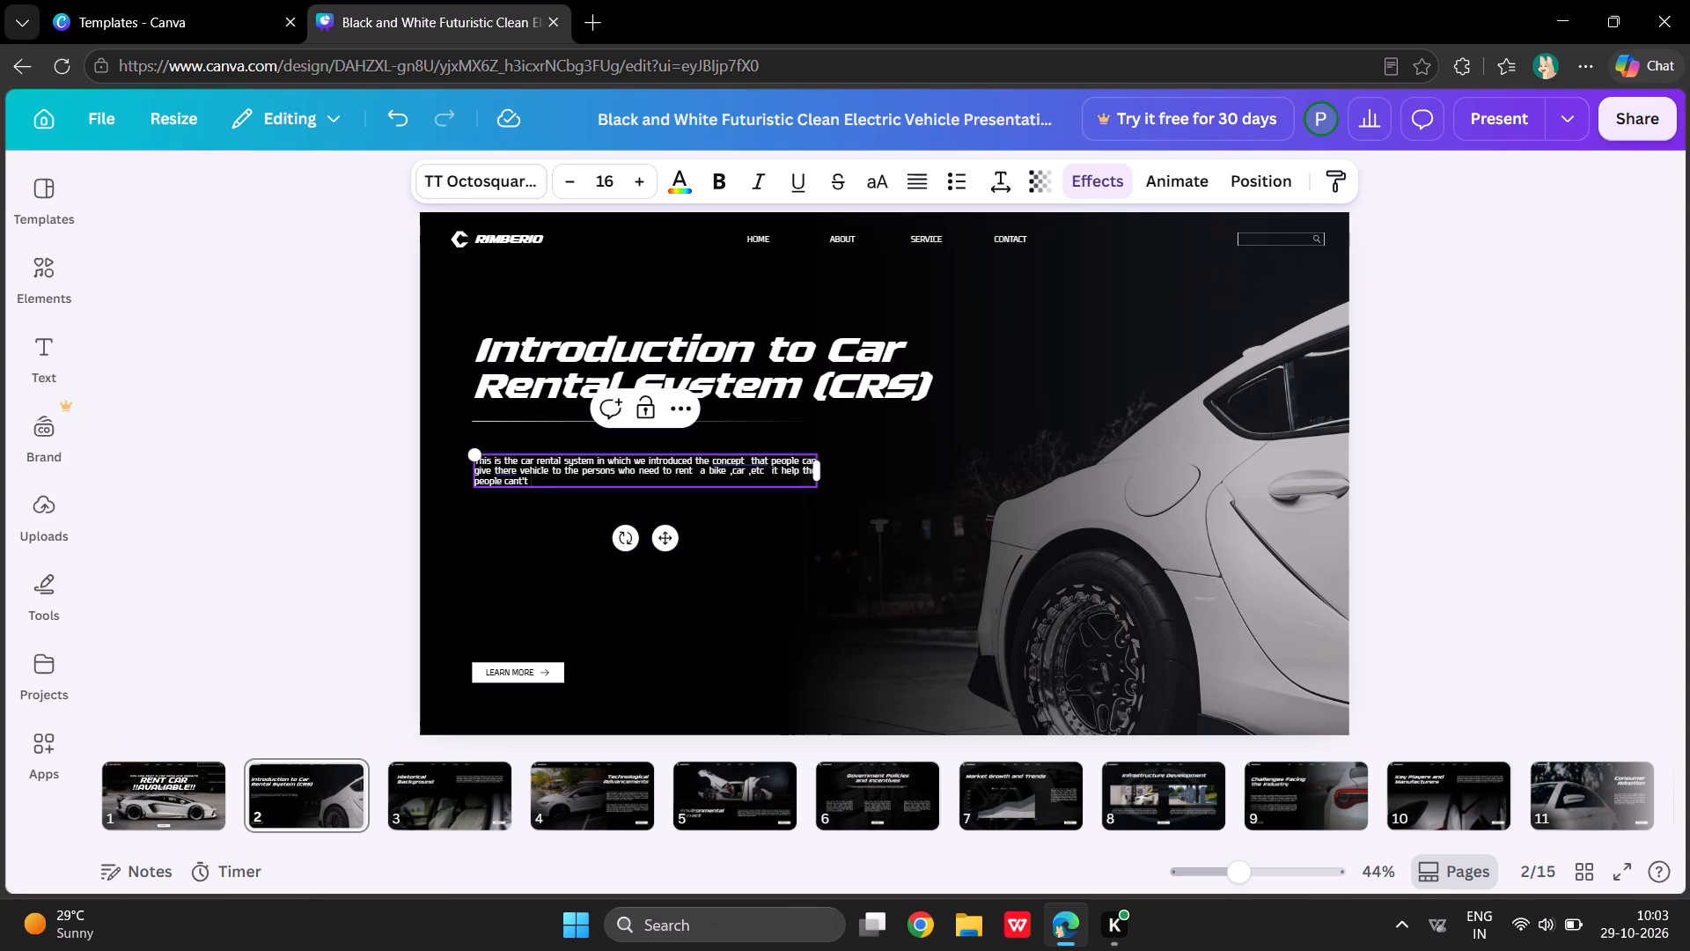
type("buy the car")
key("space")
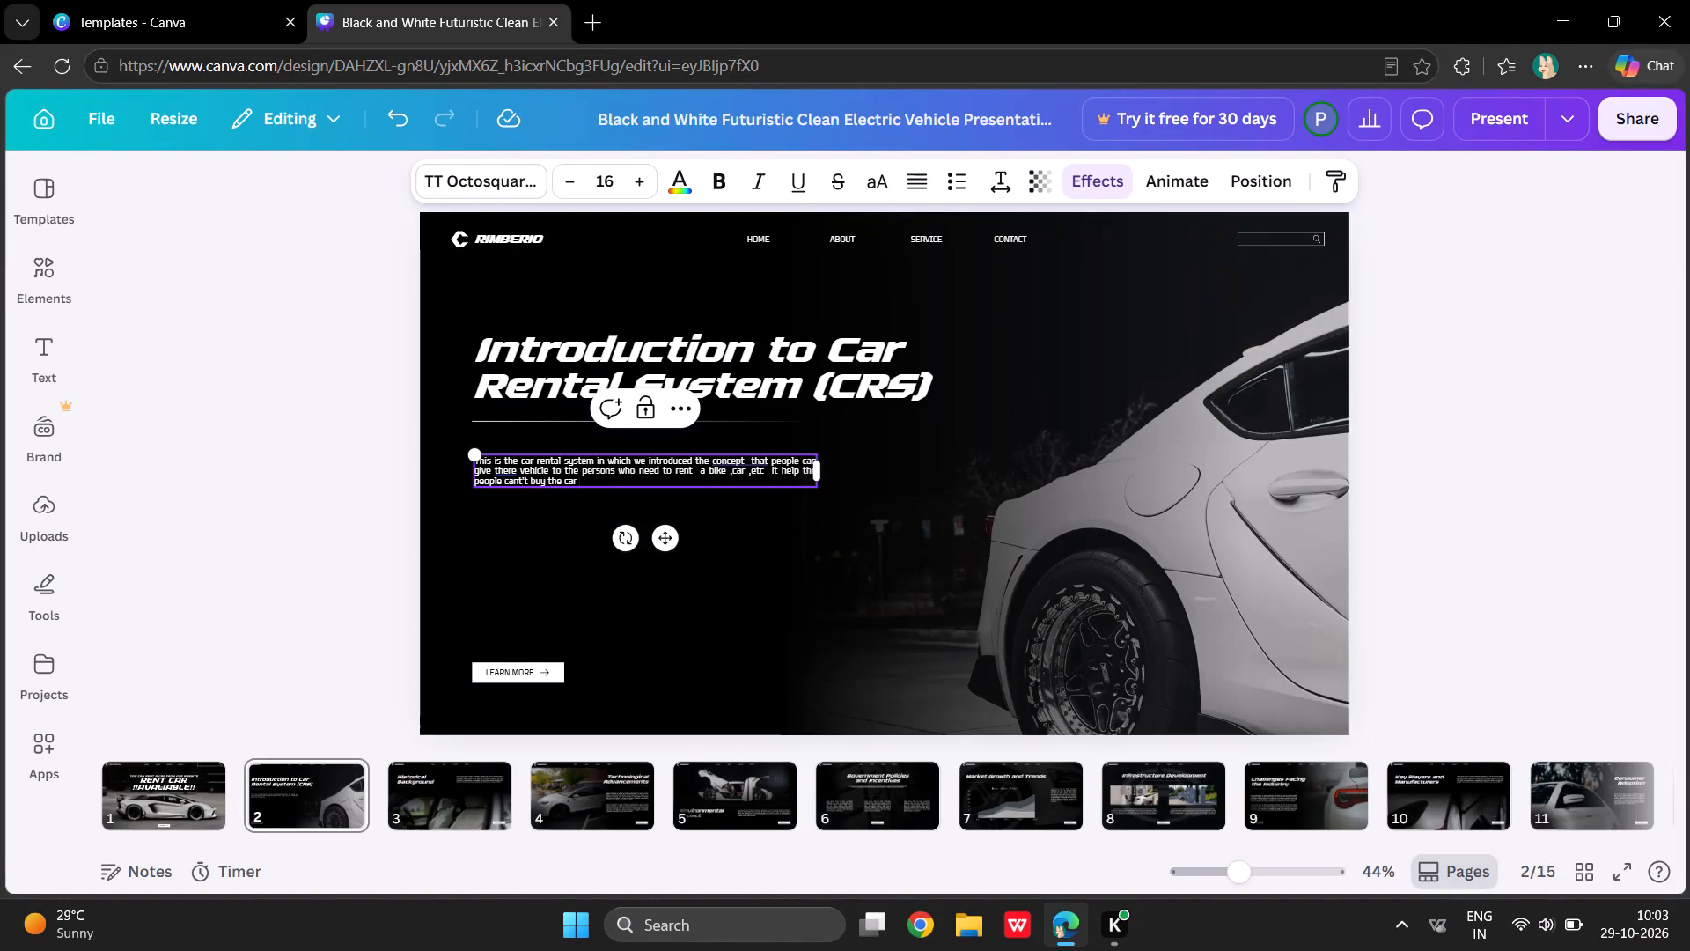
key("t")
type("hey can rent the car easl")
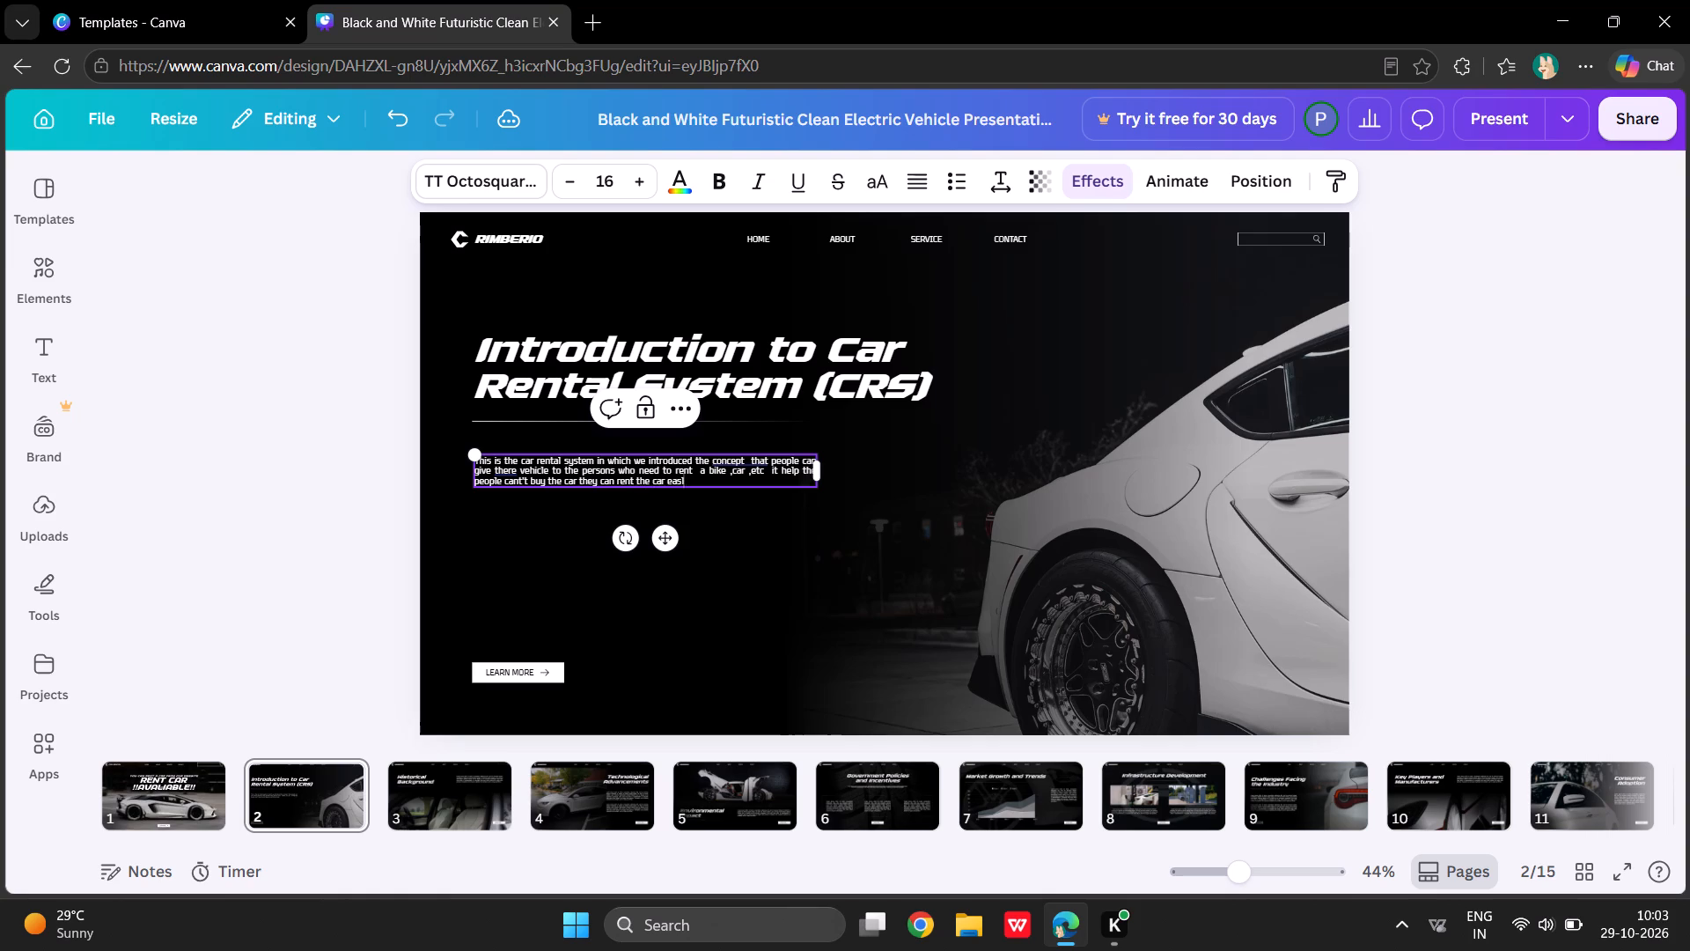
key("BackSpace")
type("ily")
key("space")
Append "from the owner of the vegicle" to the page 2 paragraph.
type("from the owner of the")
key("space")
type("vegicle")
key("space")
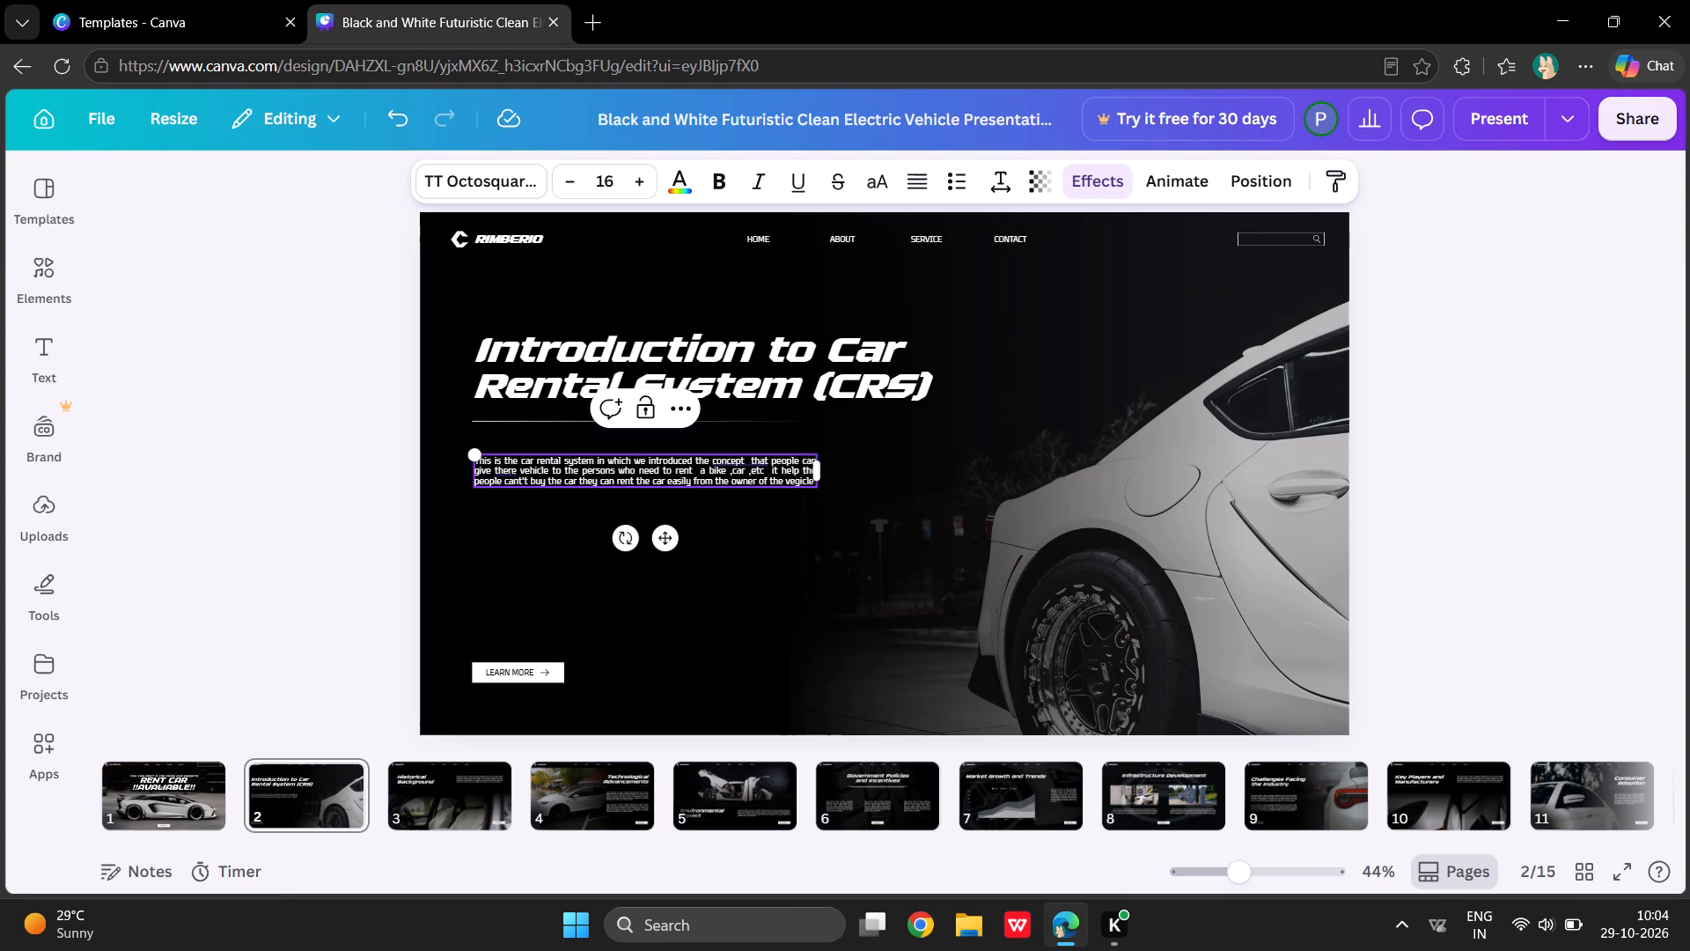
key("space")
Continue the page 2 paragraph with "the rent was depended on the vehicle".
type("the rent was depended on")
key("space")
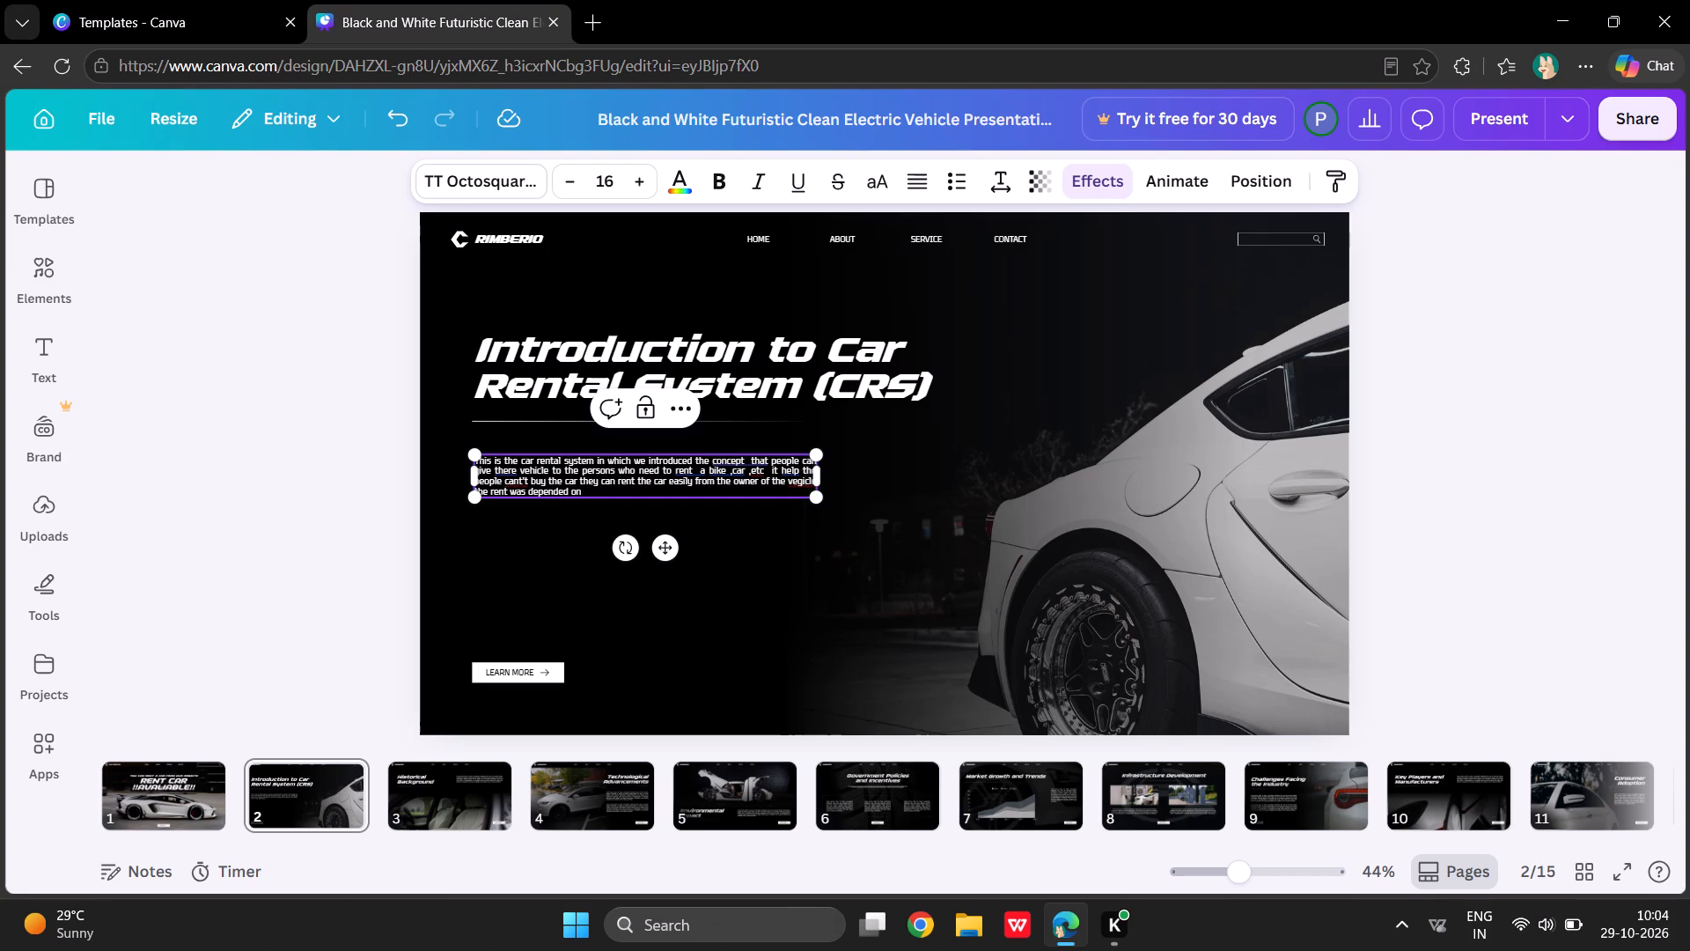
type("the")
key("space")
type("vehiccl")
key("BackSpace")
key("BackSpace")
type("le")
key("space")
key("space")
Append "owner that how to charge perticular vehicle" to the page 2 paragraph.
type("ow")
type("ner that ho")
key("space")
key("BackSpace")
type("w to charge perticular")
key("space")
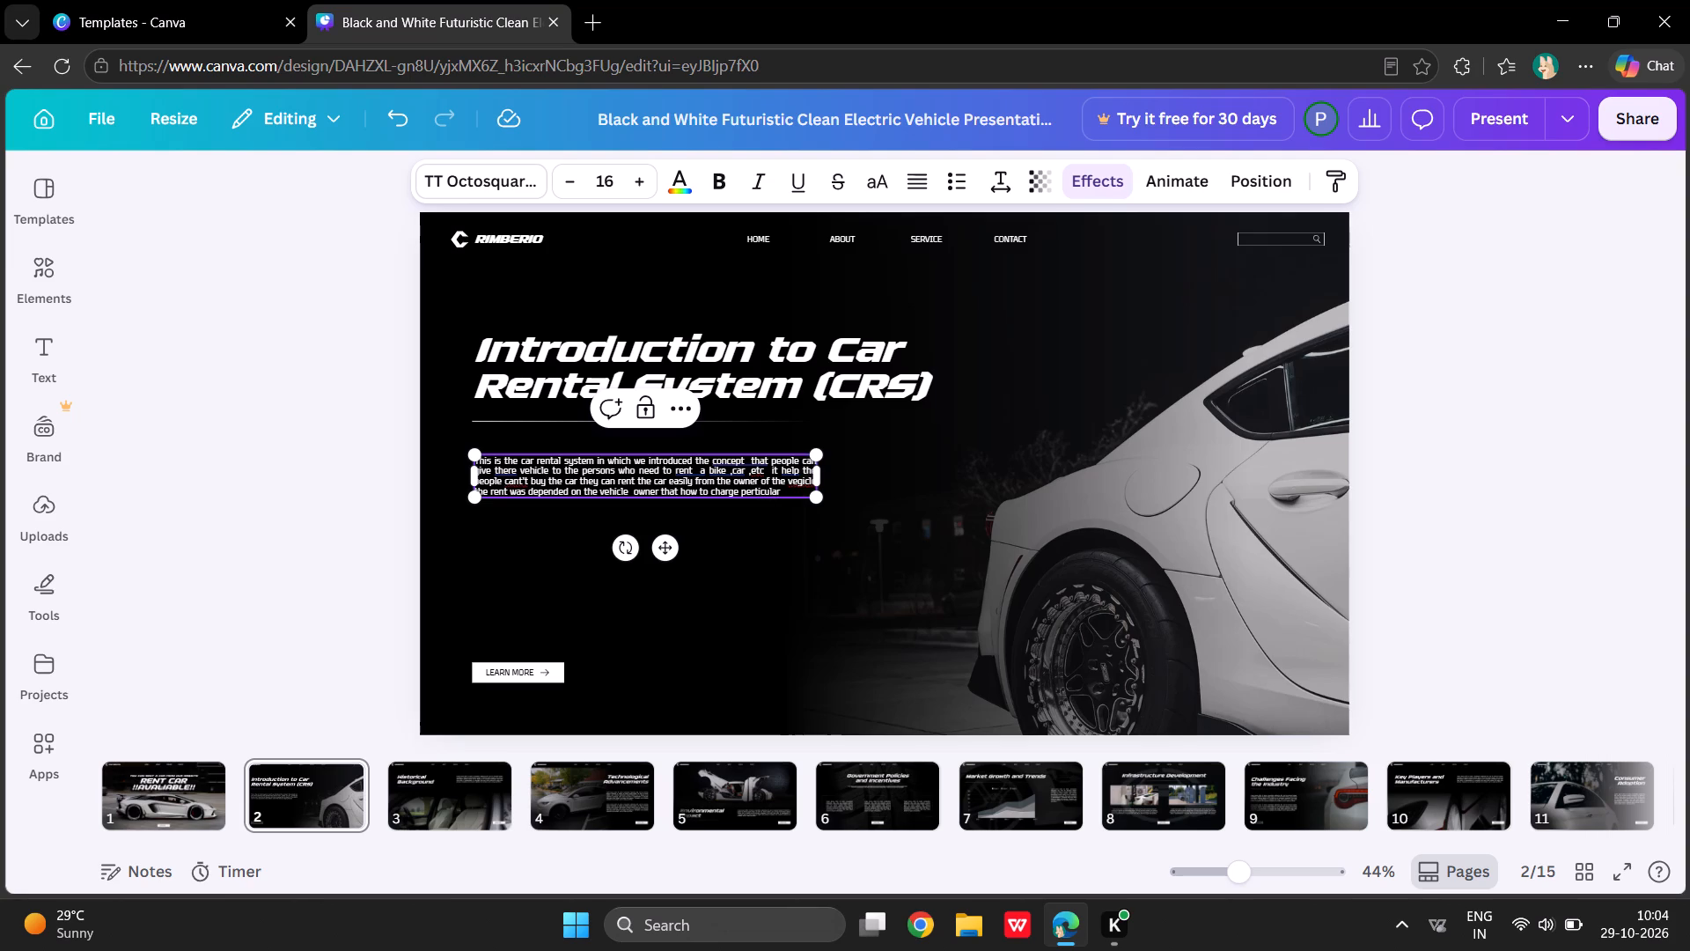
type("veh")
type("icle")
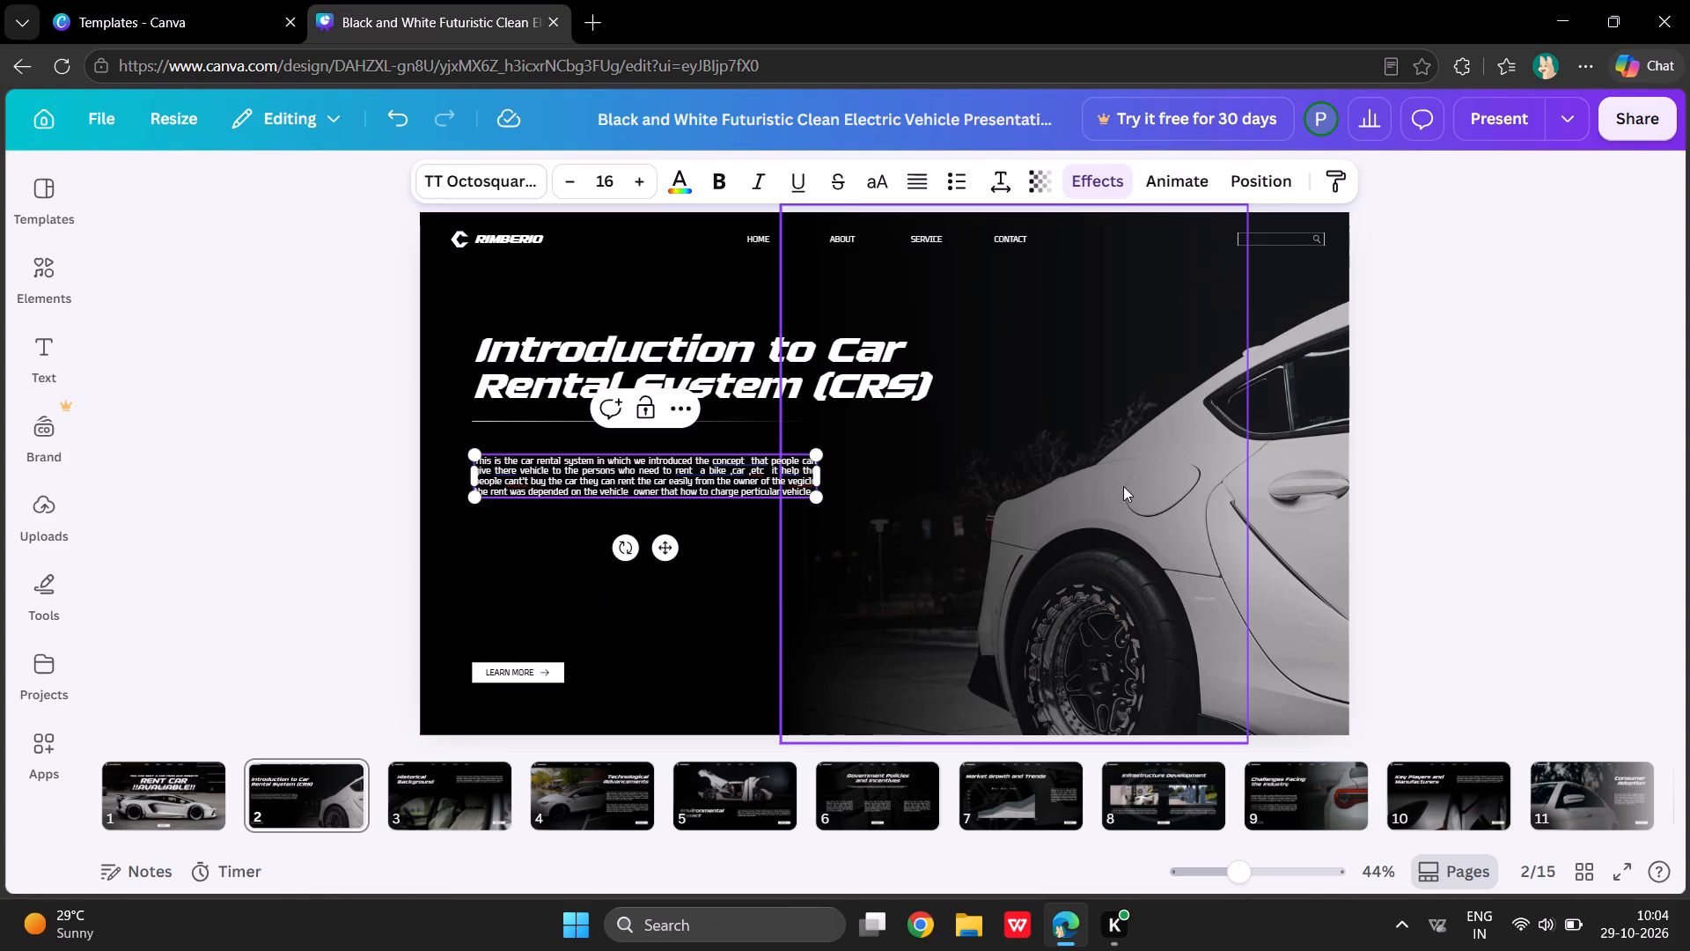
Set the font size of the HOME and ABOUT labels in the page 2 header to 18.
left_click(764, 232)
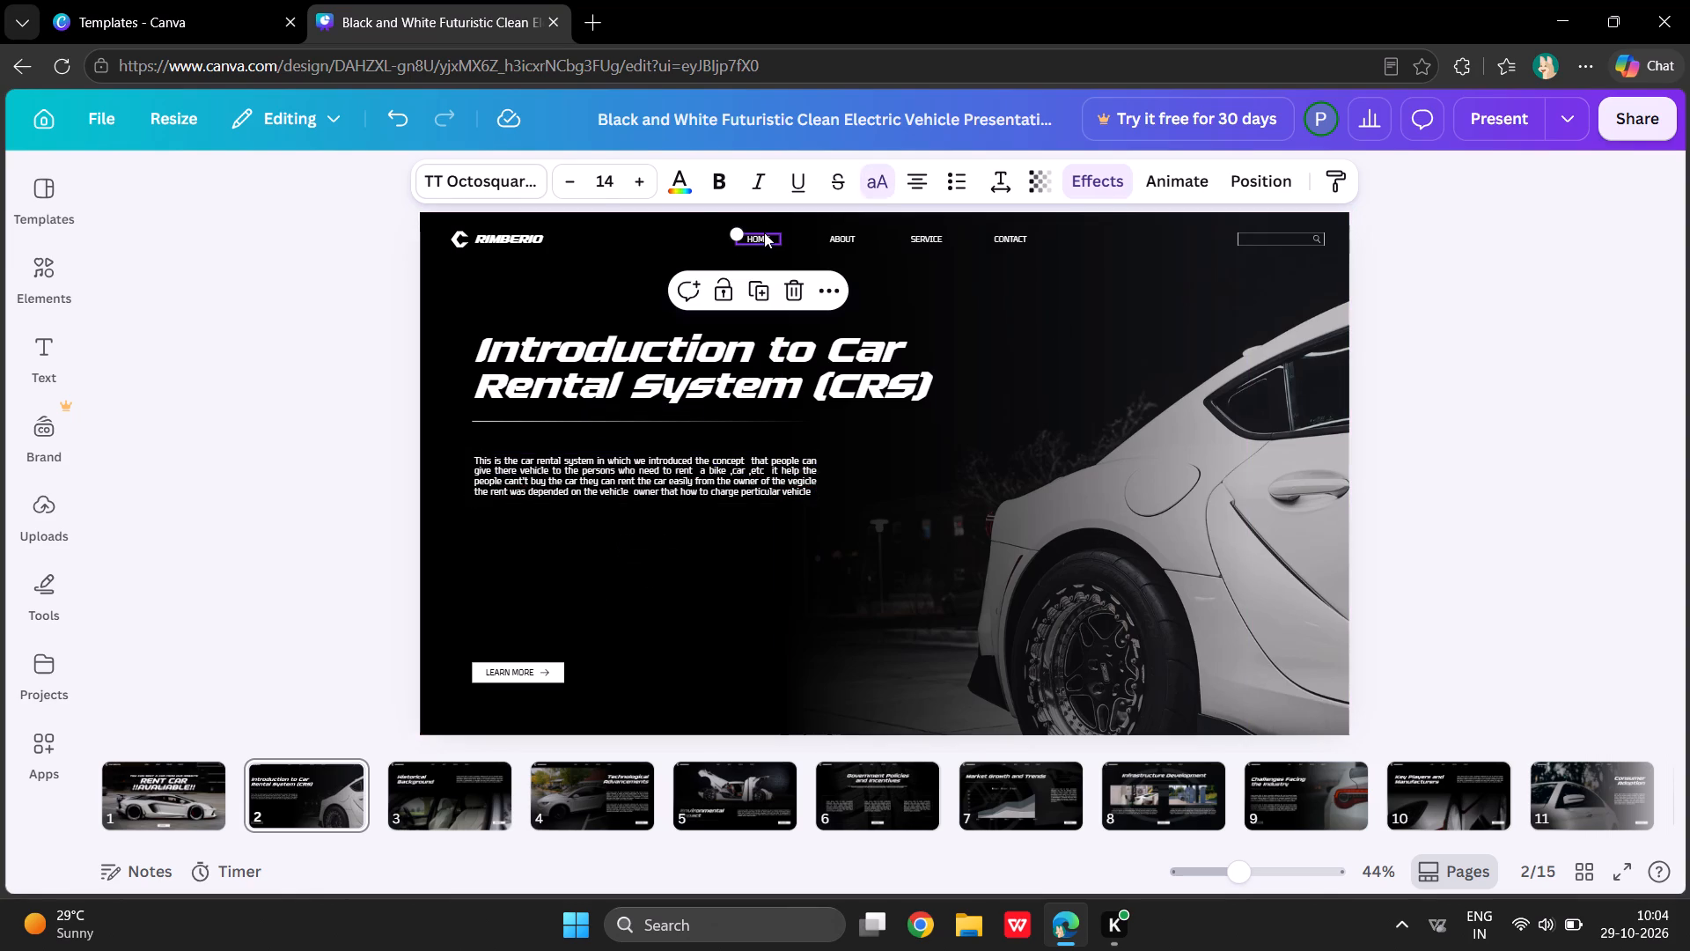
triple_click(635, 176)
left_click(634, 176)
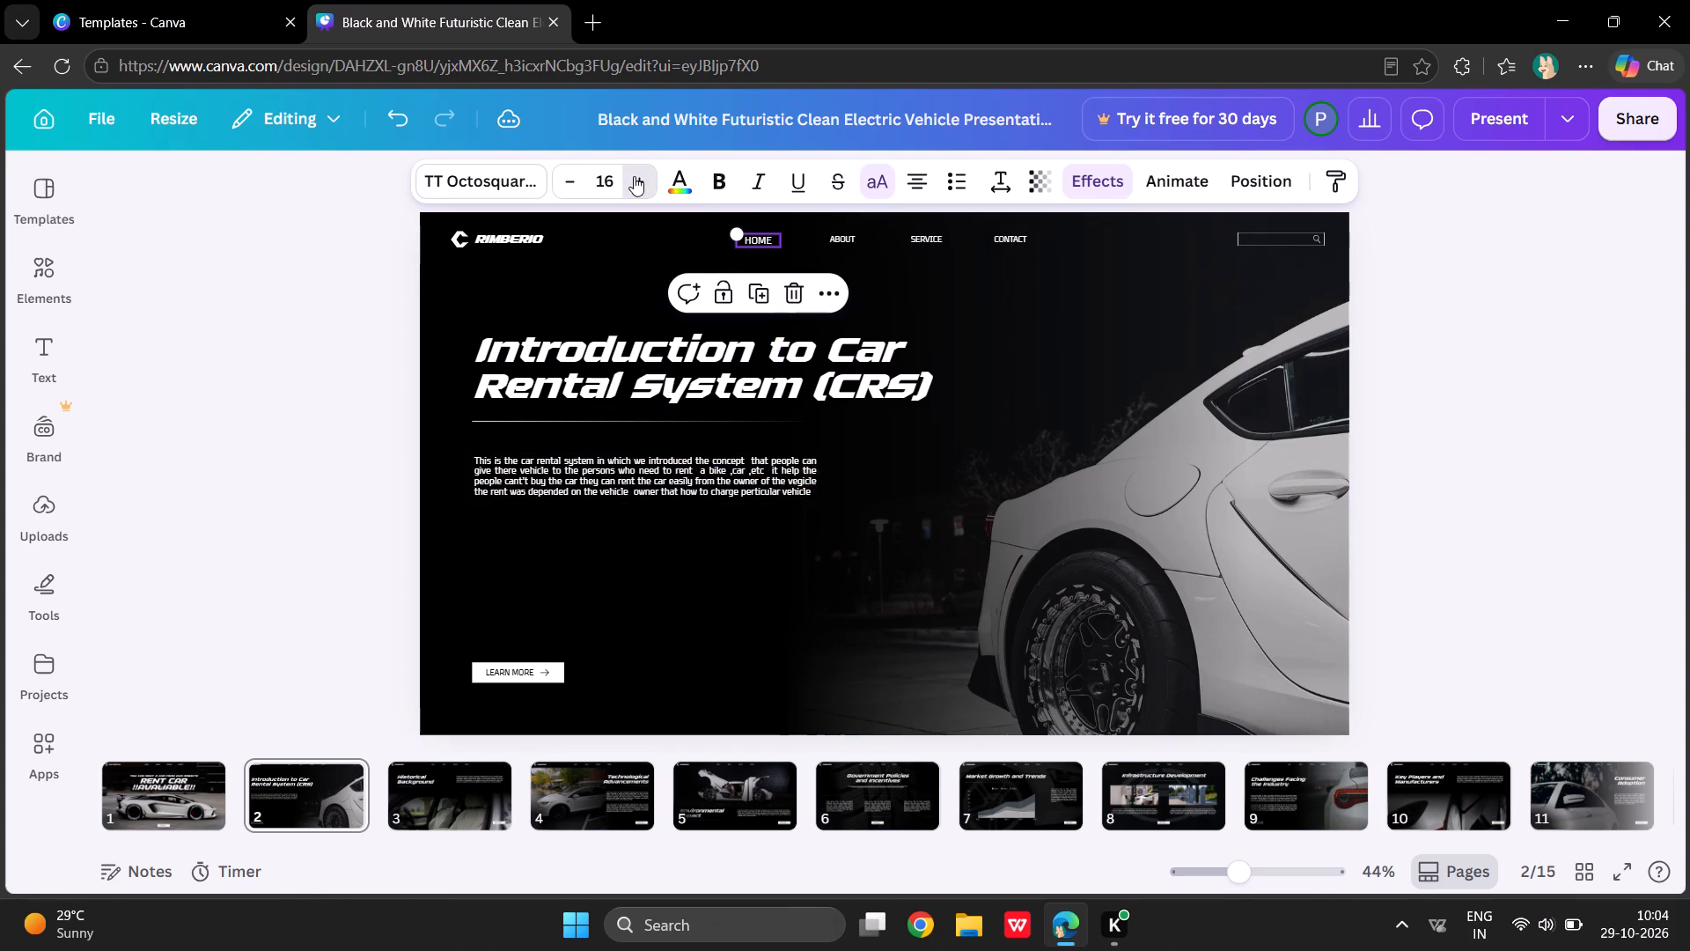
left_click(634, 176)
left_click(563, 178)
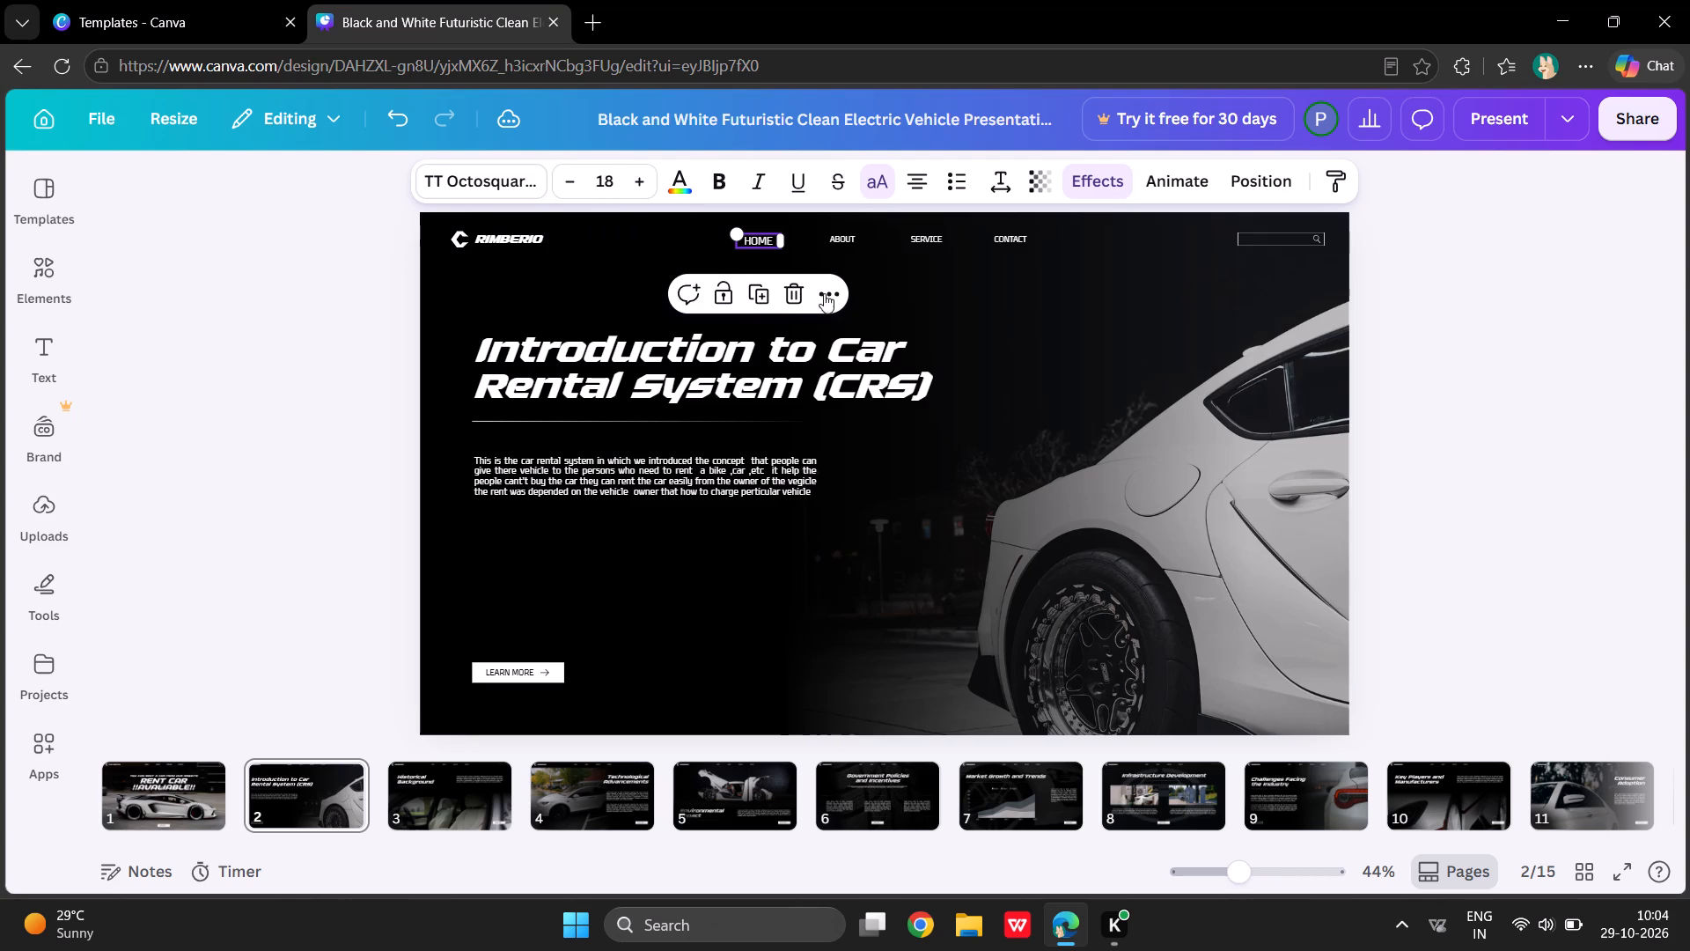
left_click(841, 243)
triple_click(632, 187)
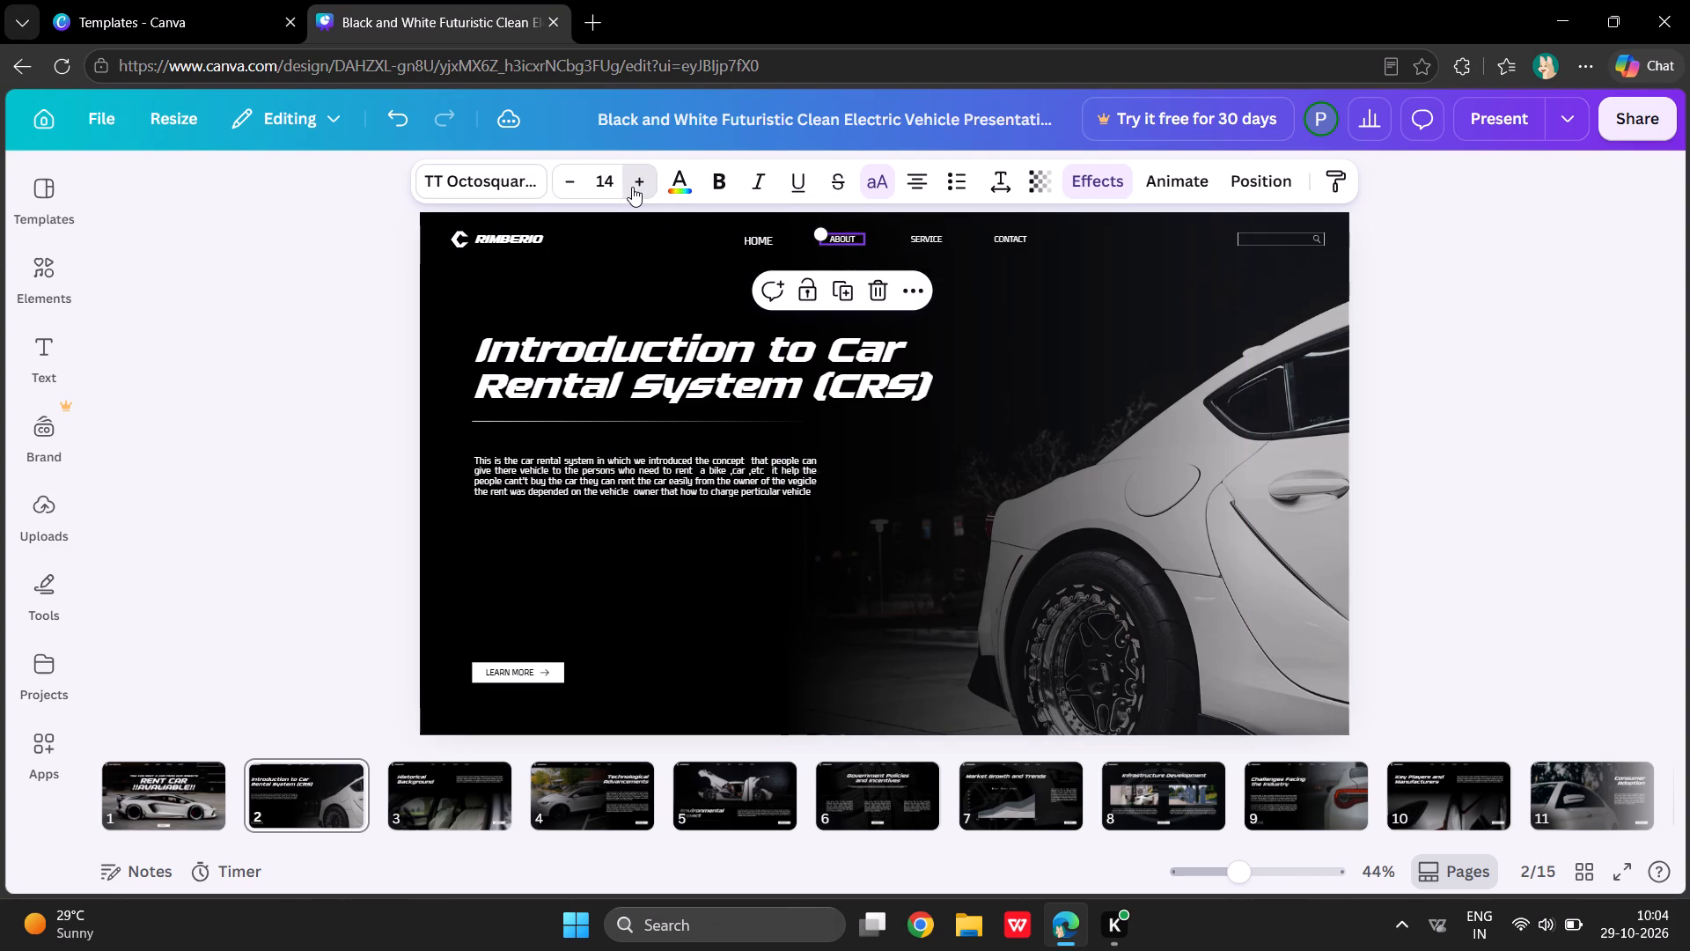
left_click(632, 187)
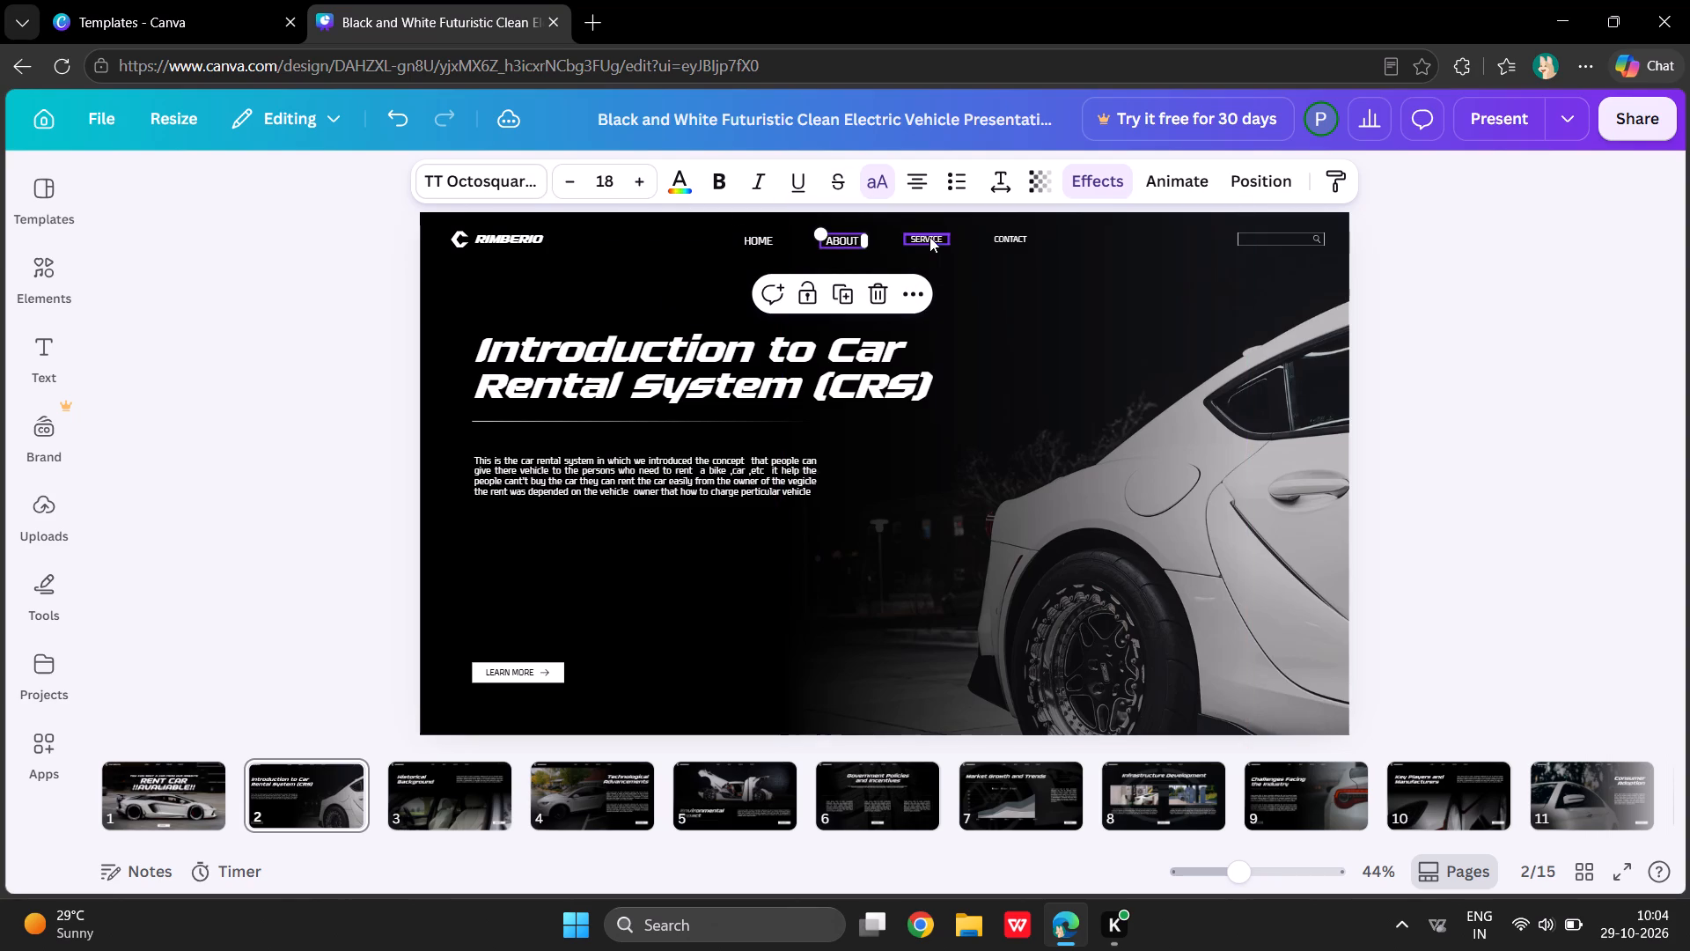
Set the font size of the SERVICE and CONTACT labels in the page 2 header to 18.
left_click(928, 235)
triple_click(637, 175)
left_click(639, 175)
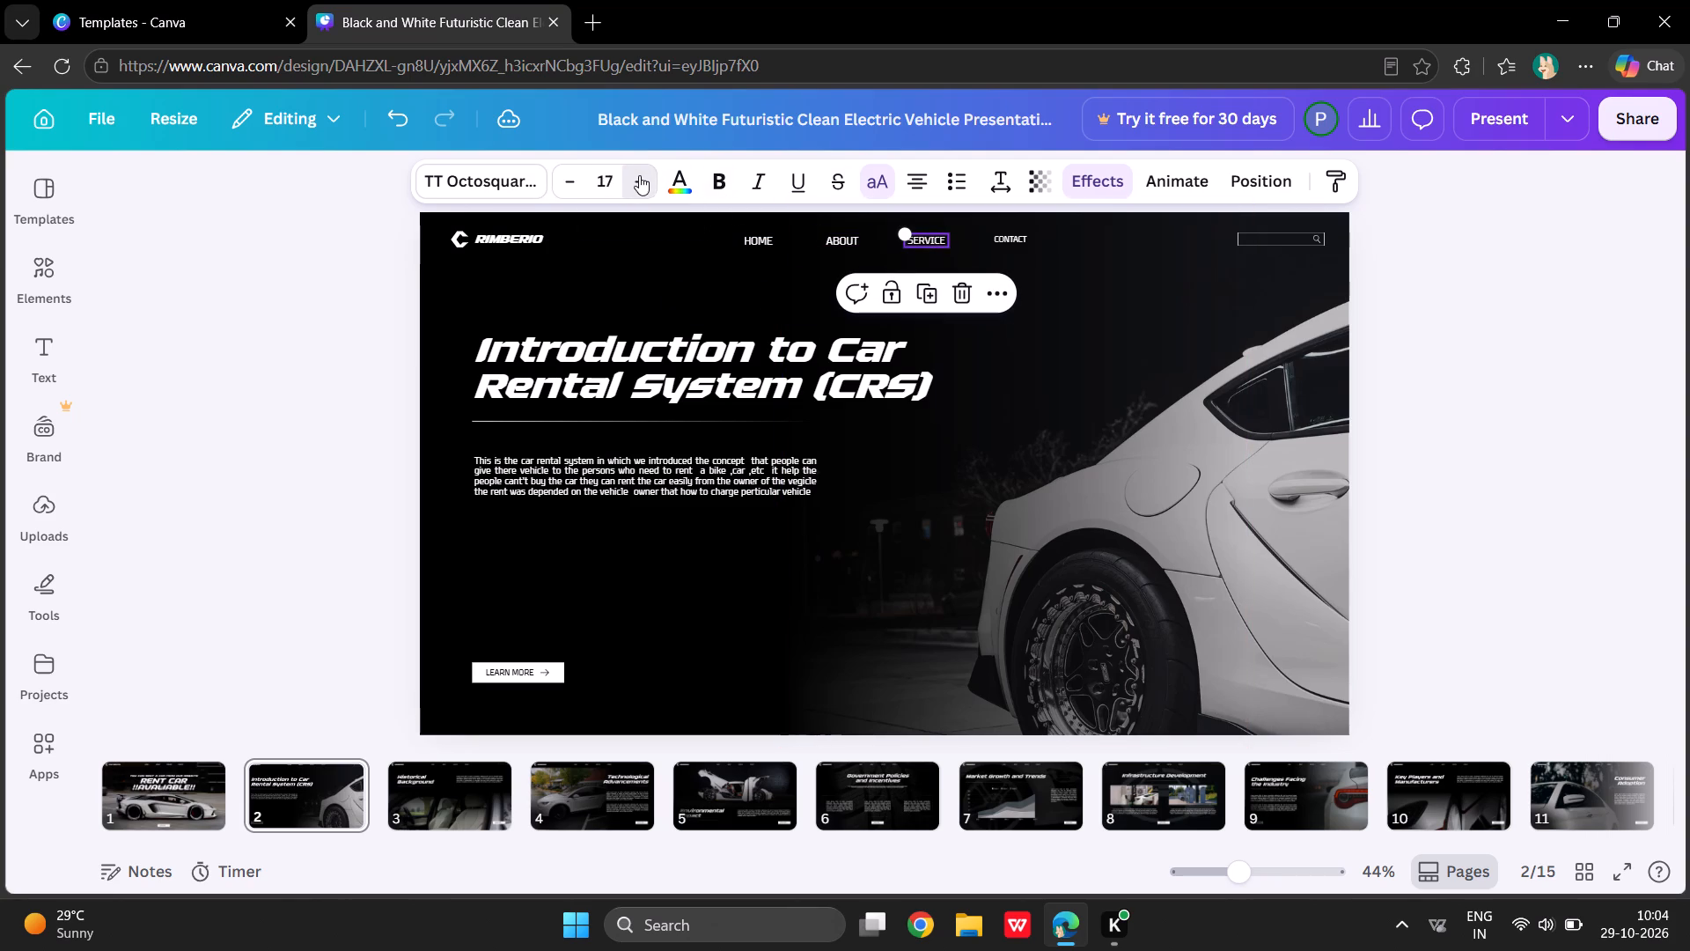
left_click(1006, 243)
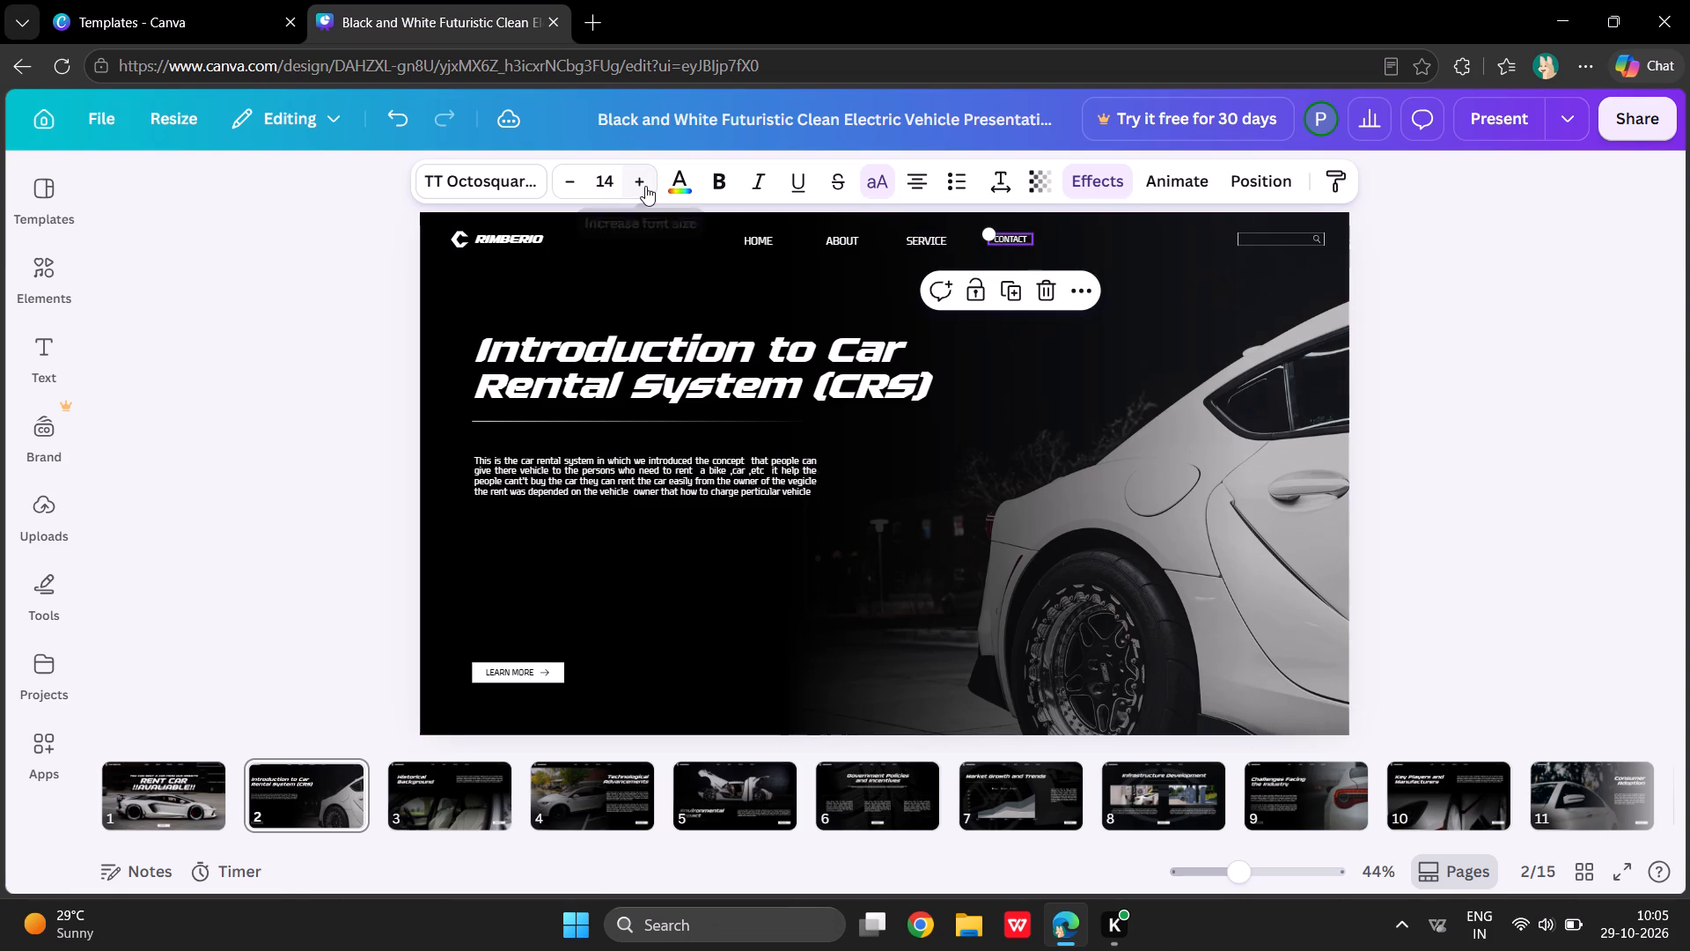
double_click(645, 186)
left_click(645, 186)
left_click(645, 186)
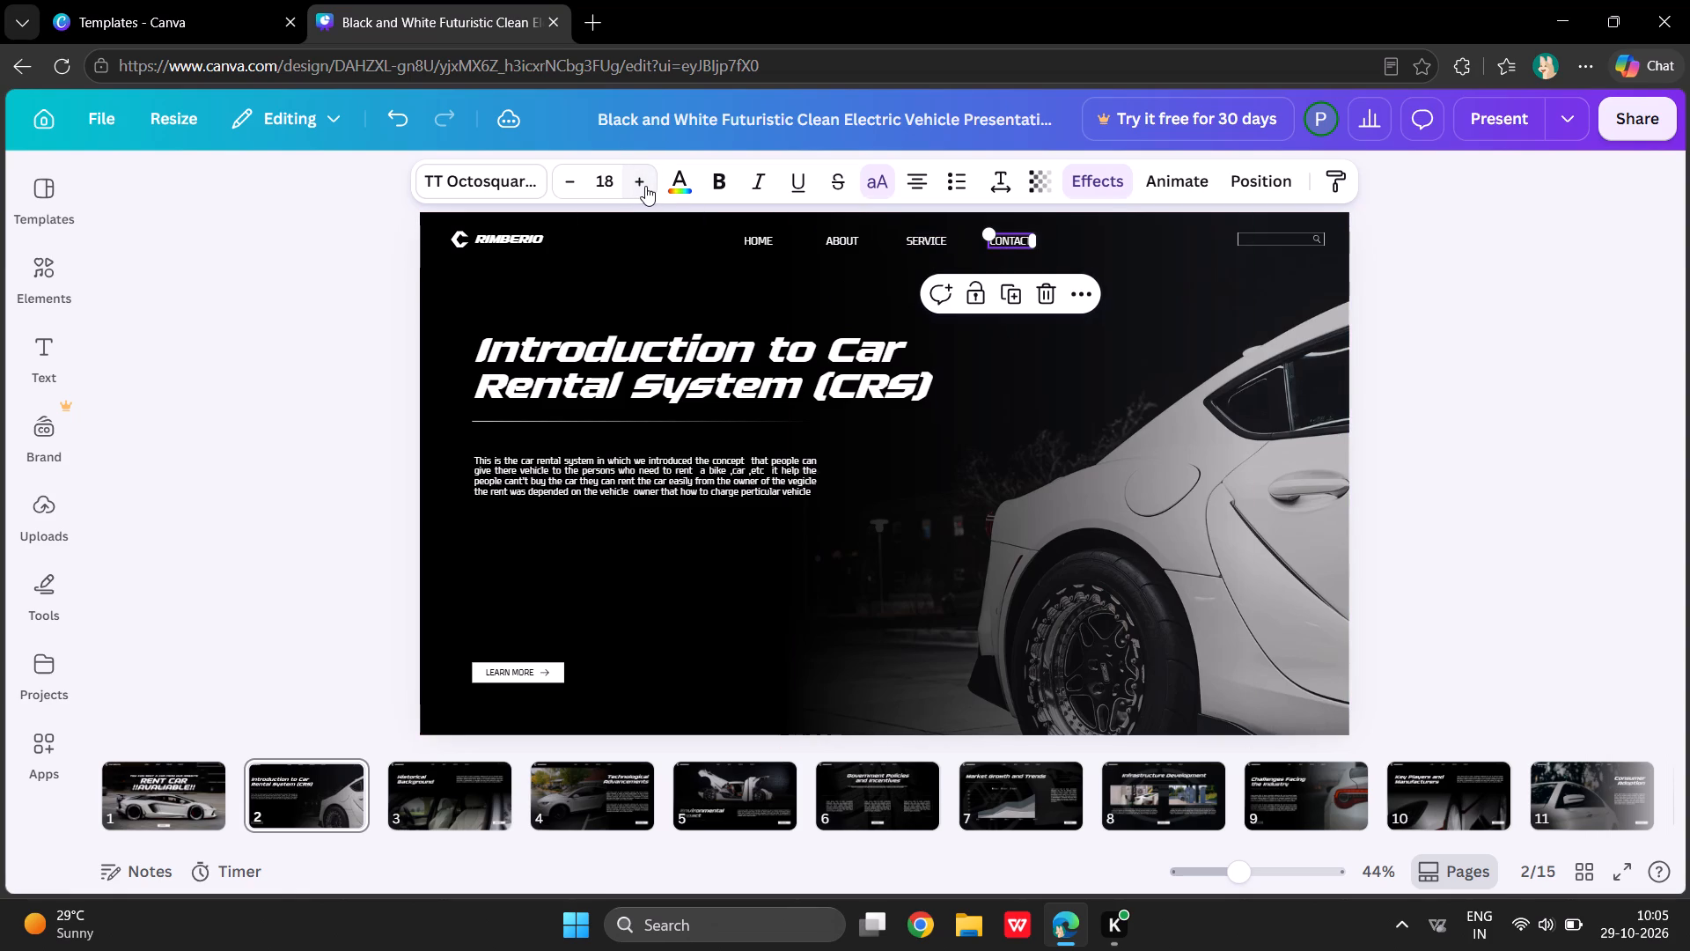
Enlarge the search box in the page 2 header and shift it slightly up and towards the page edge.
left_click(1292, 242)
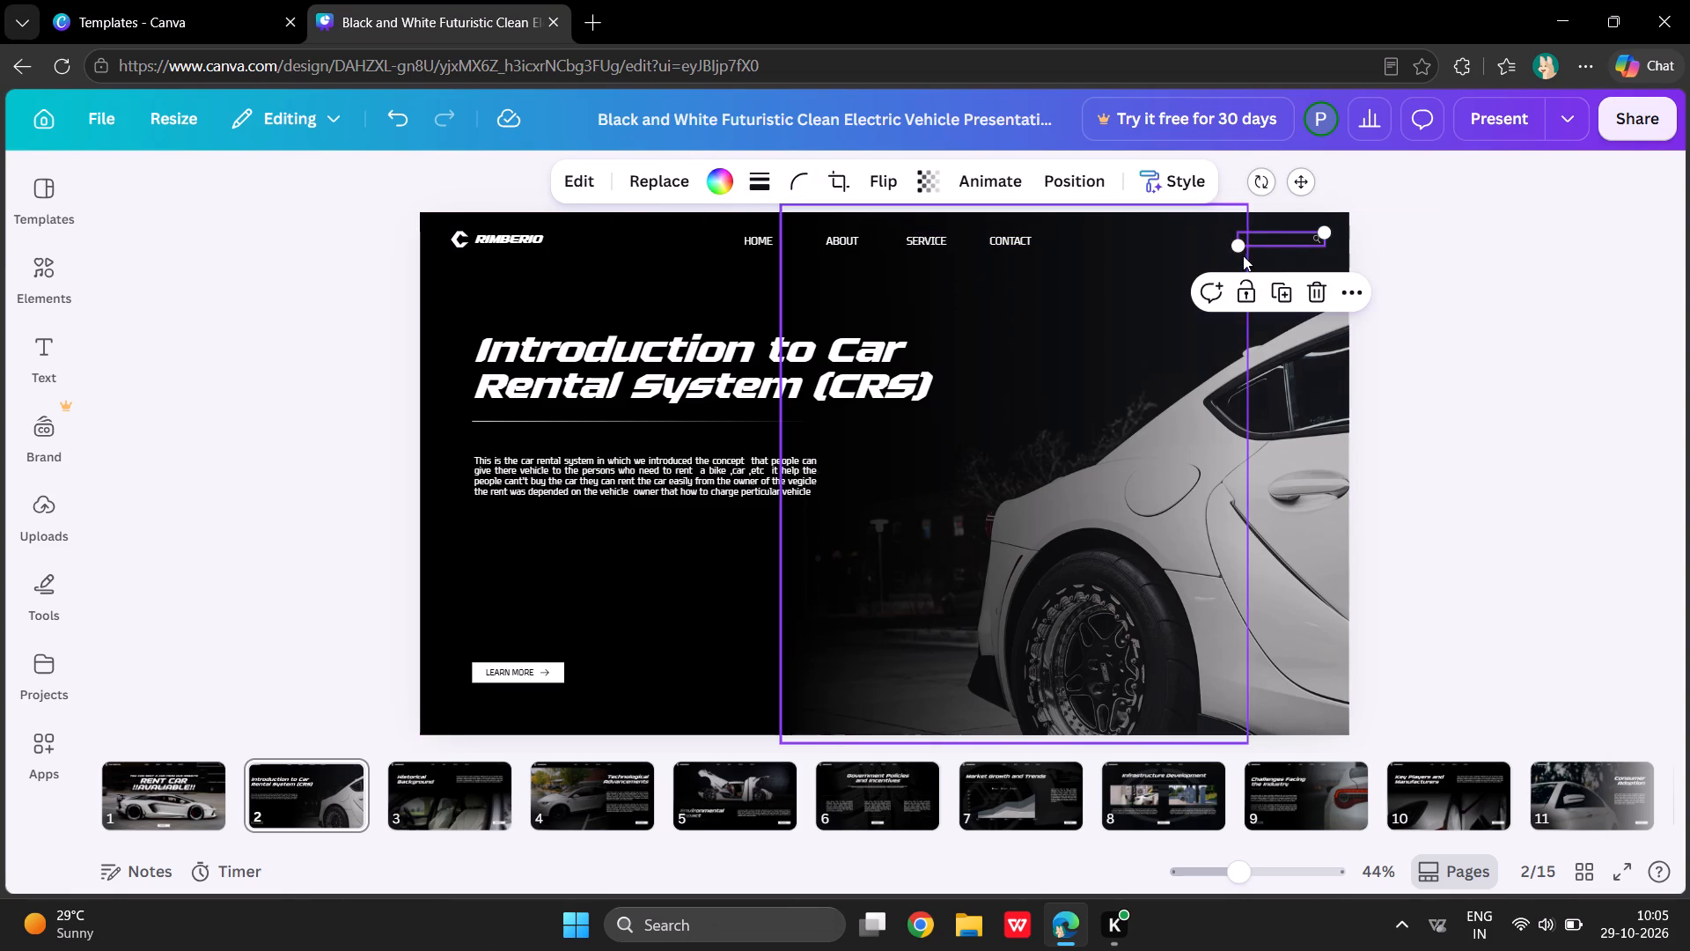
left_click_drag(1235, 249, 1172, 235)
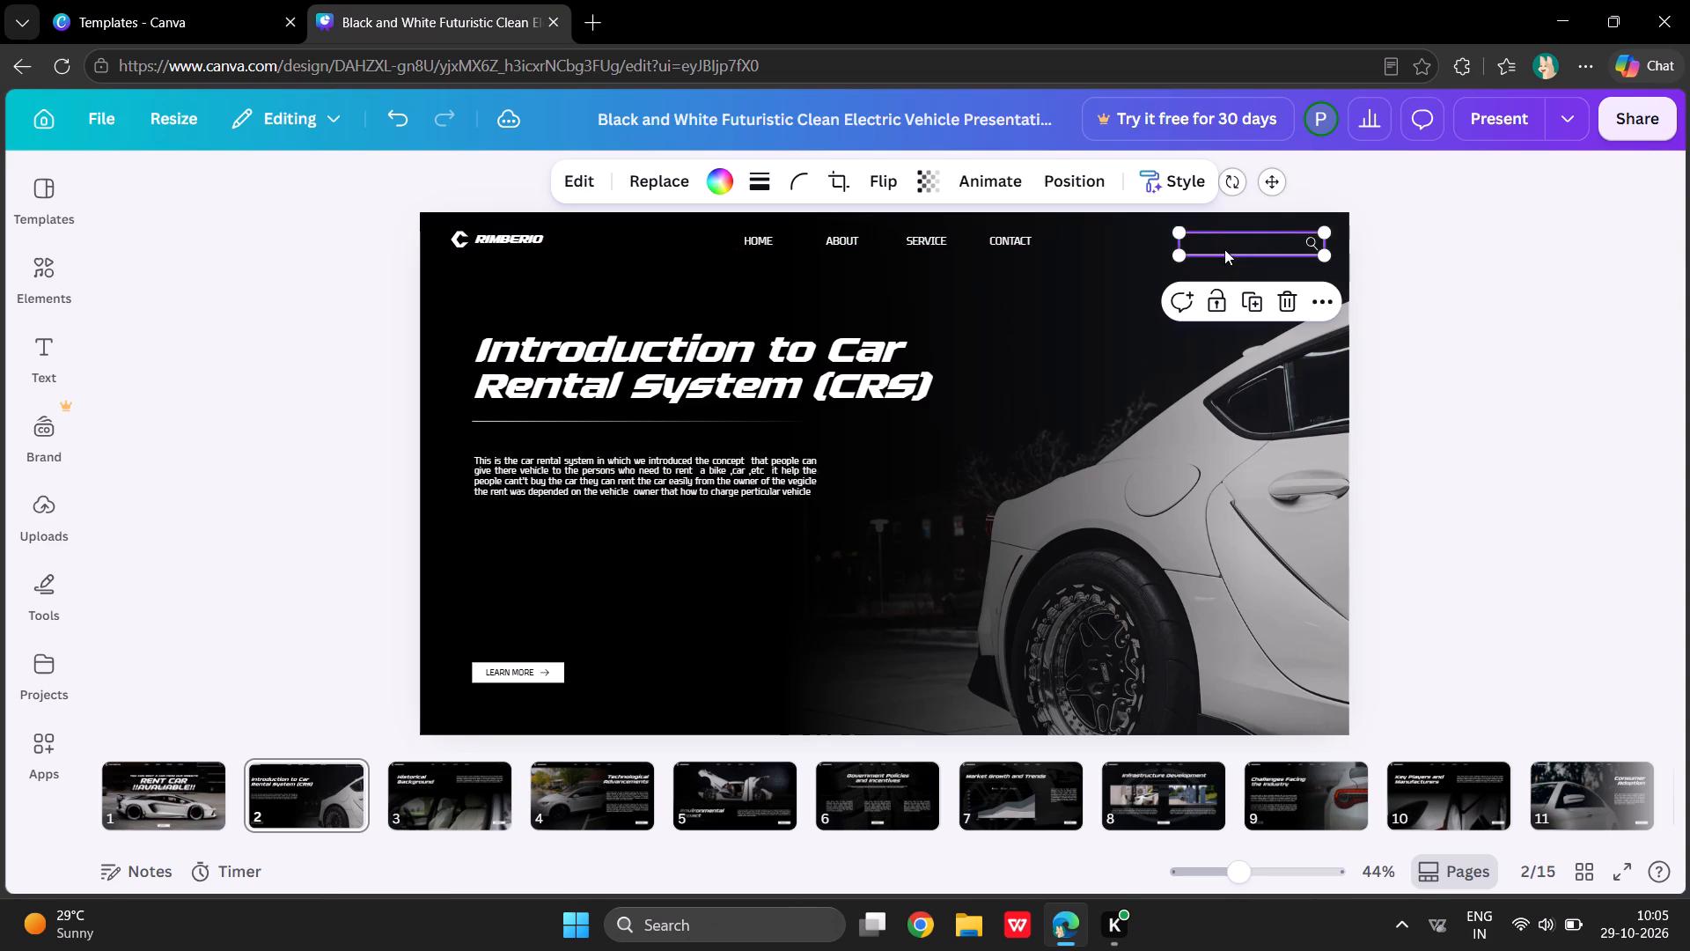
left_click(1224, 248)
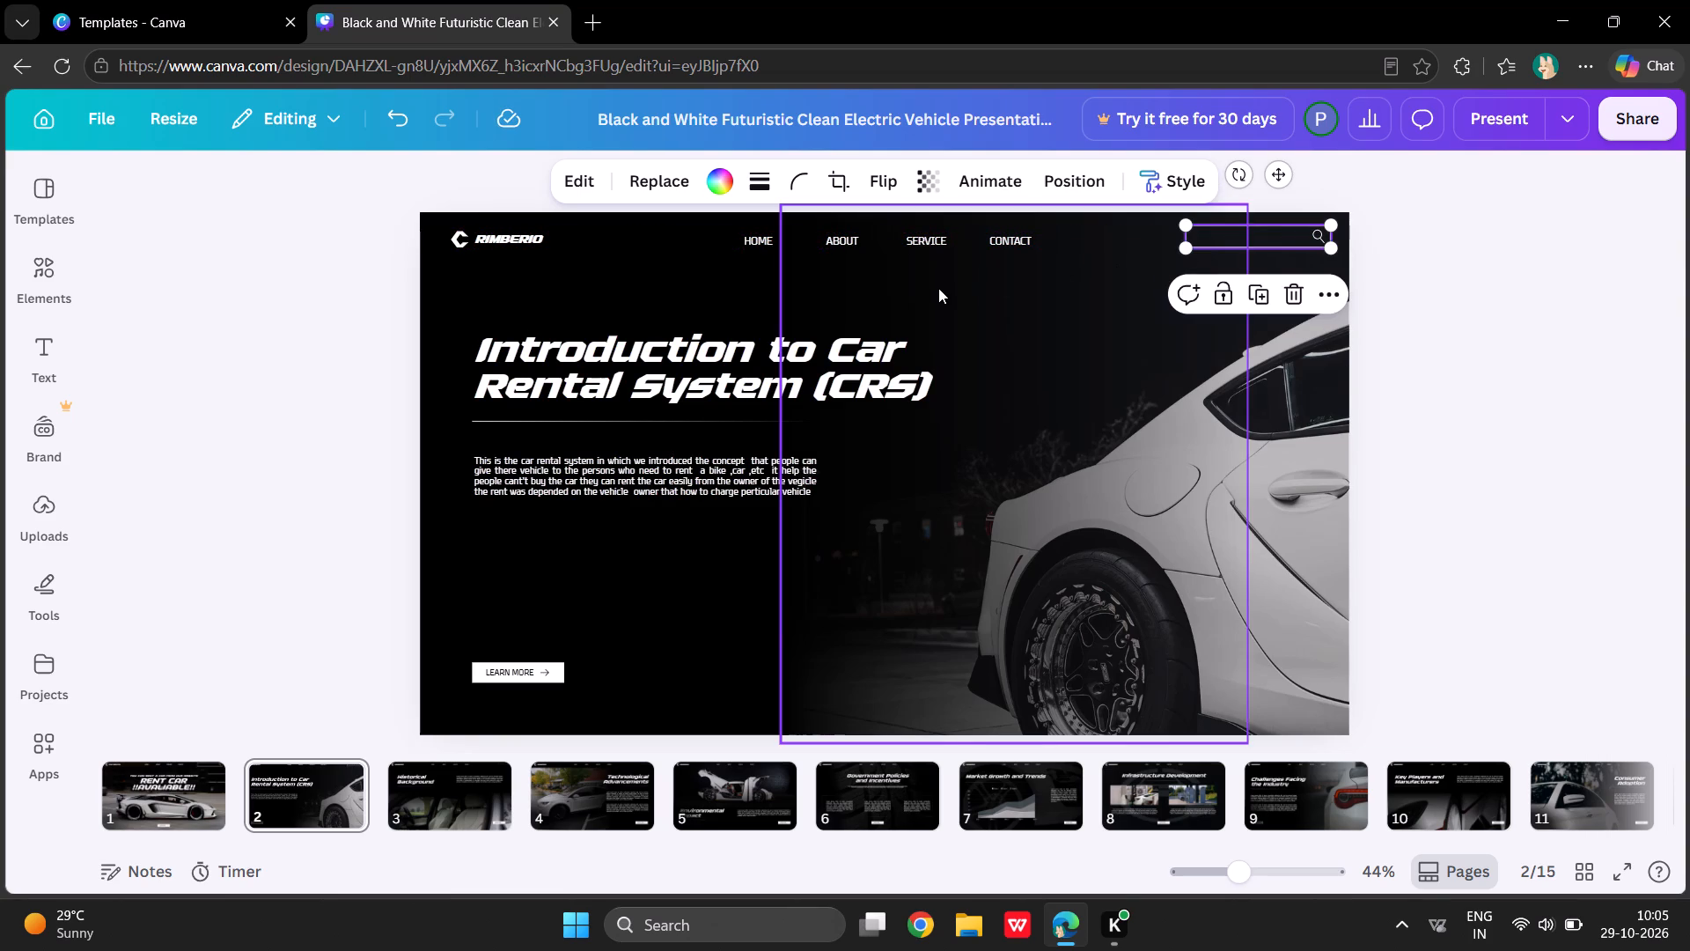
Replace the brand name beside the page 2 logo with "CAR RENTAL", matching the header on page 1.
left_click(515, 238)
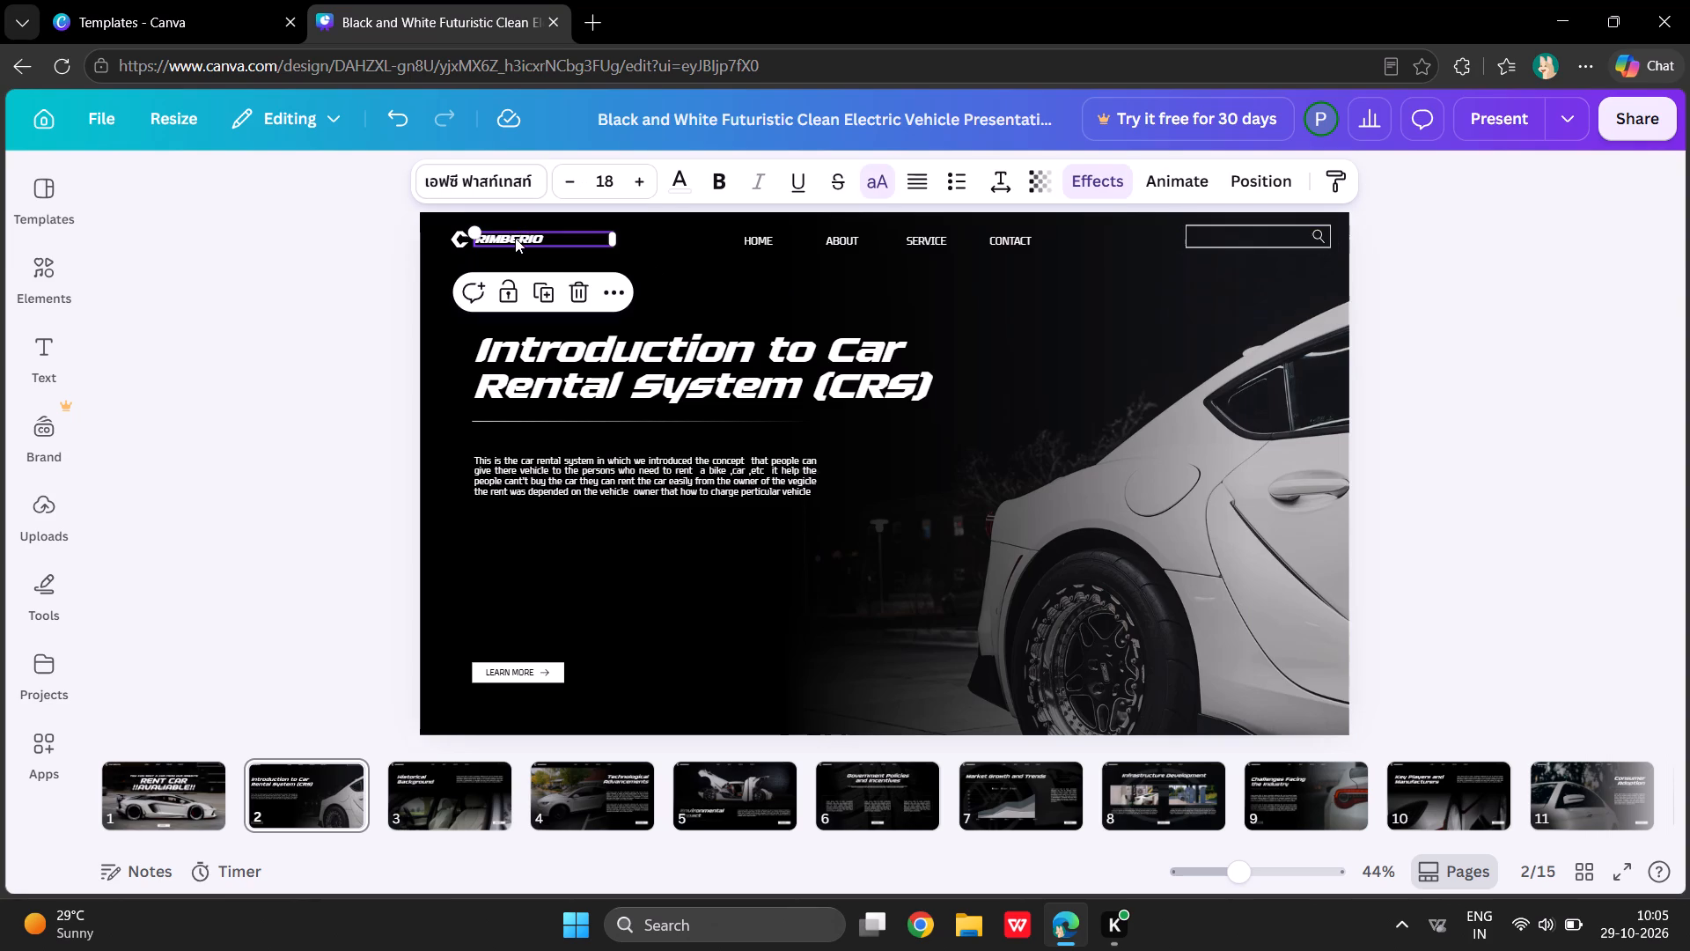
double_click(515, 238)
left_click(515, 238)
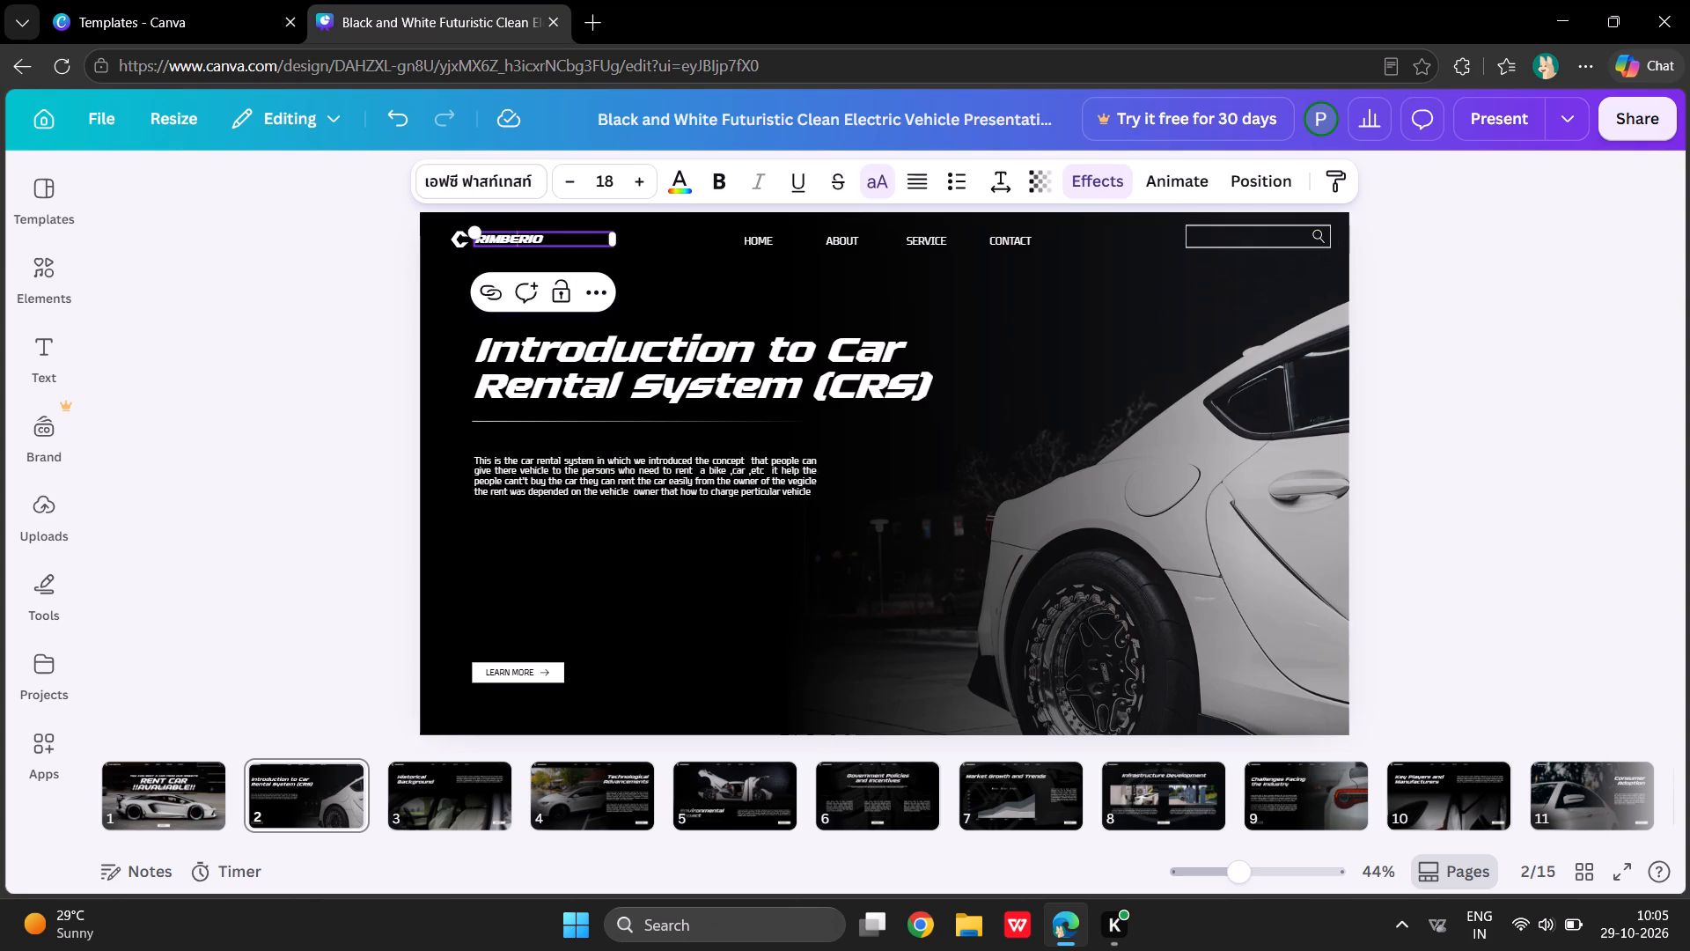
double_click(515, 238)
key("BackSpace")
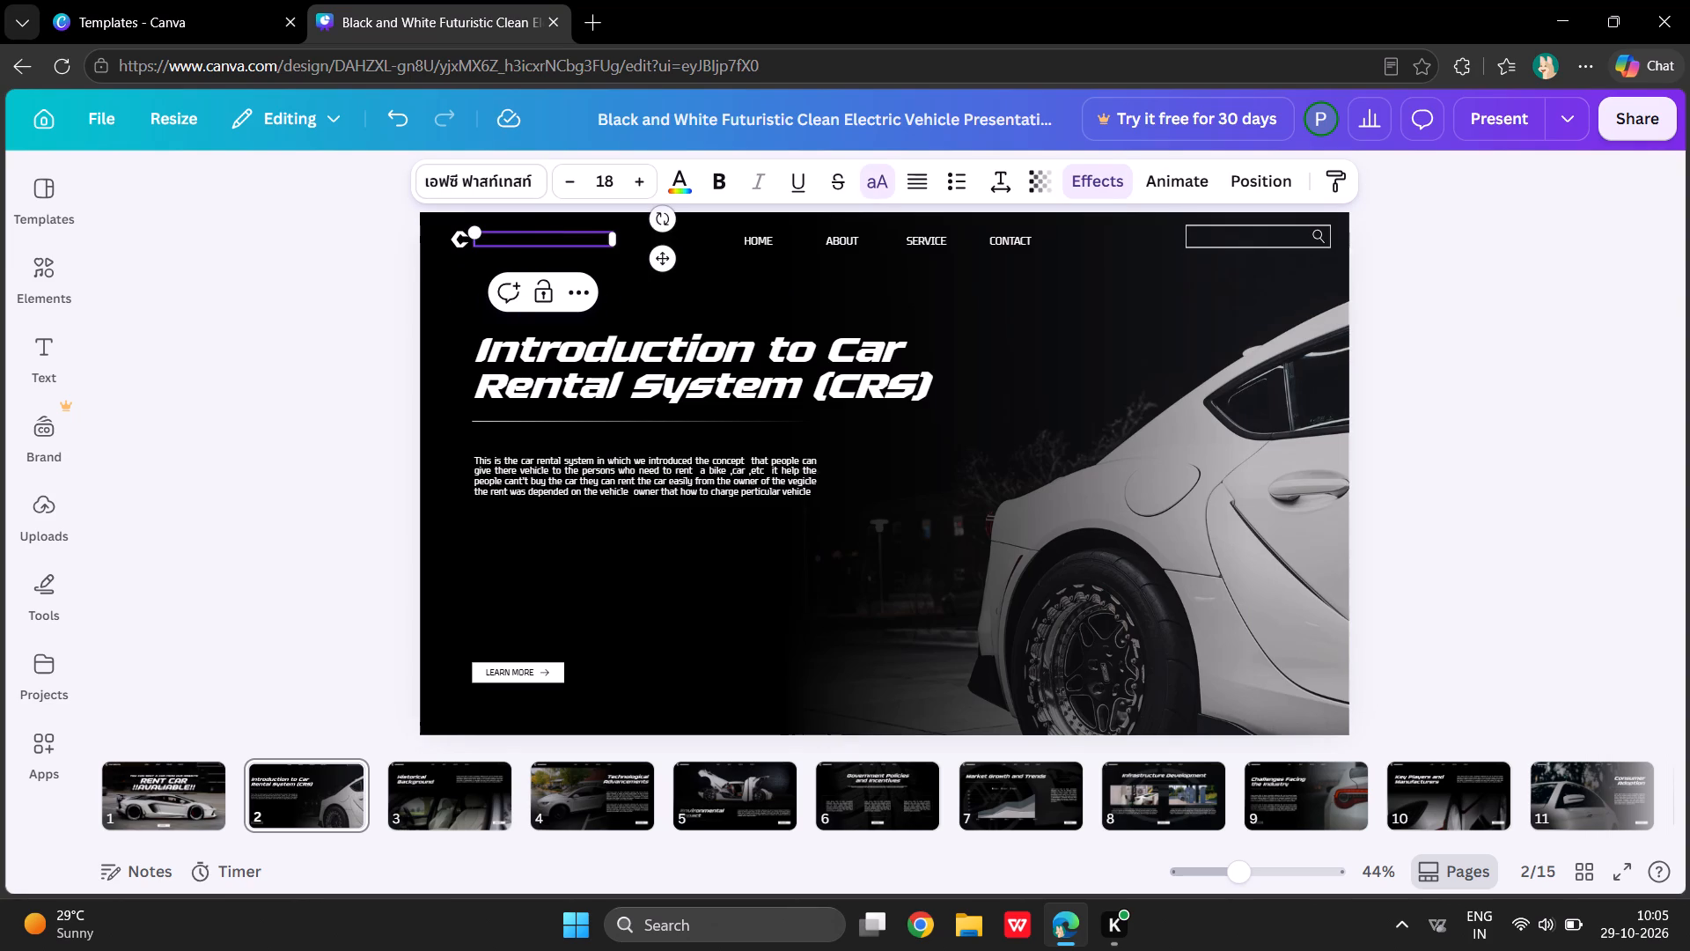
type("CAR")
key("space")
left_click(118, 772)
left_click(337, 777)
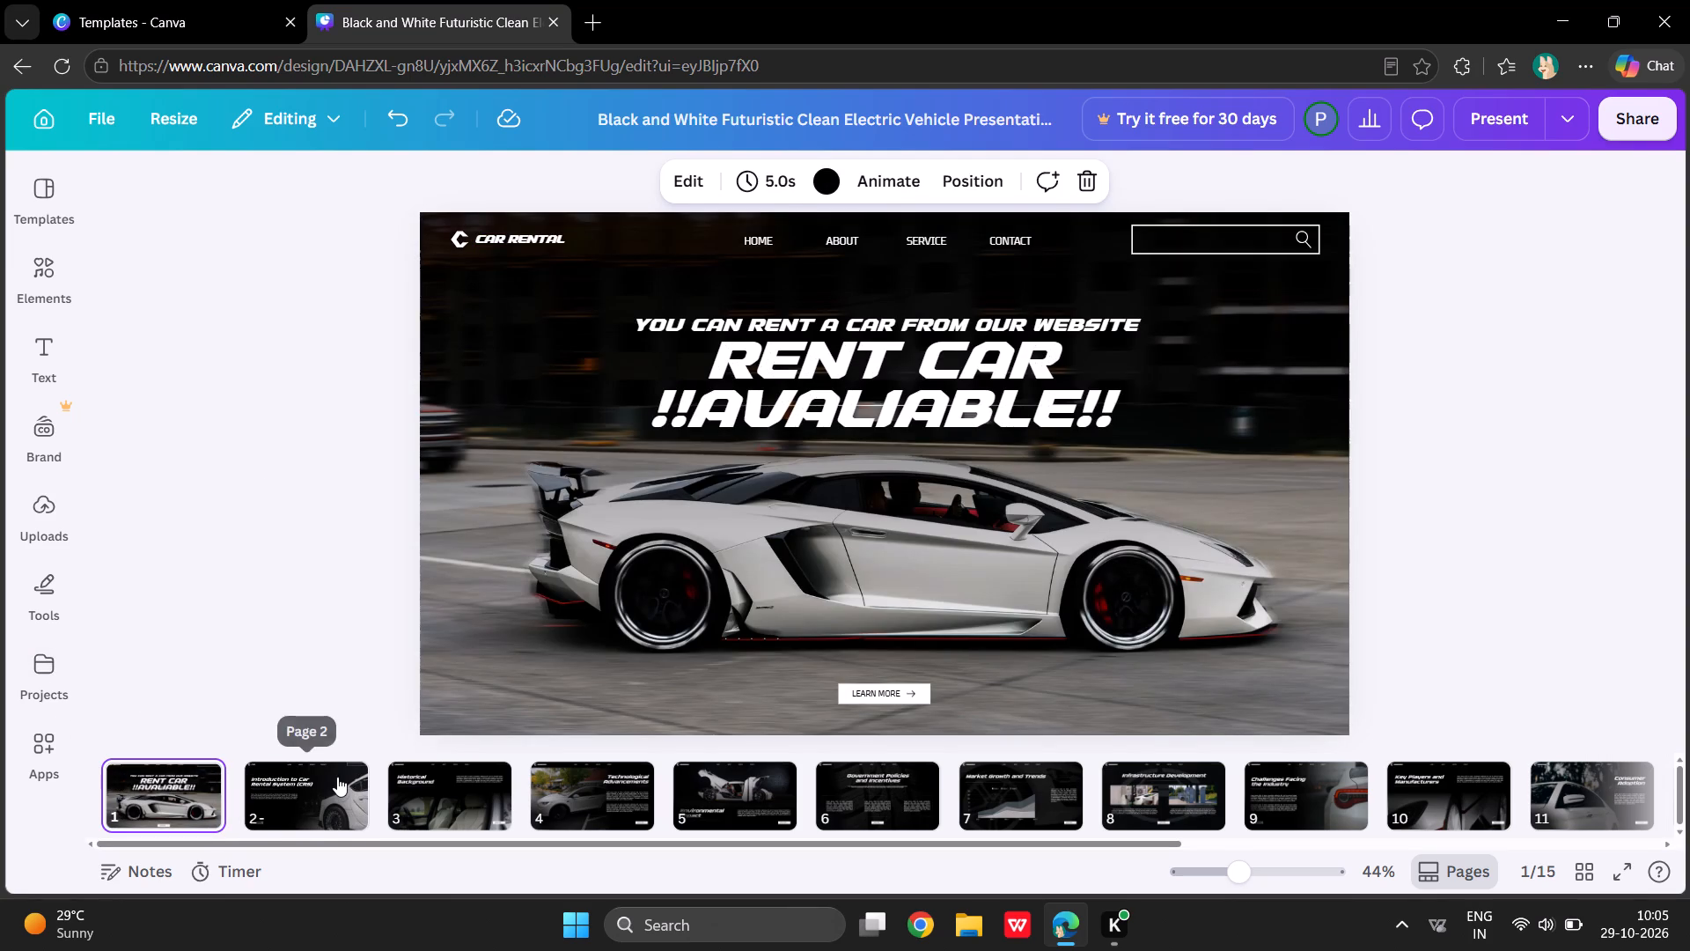
double_click(519, 234)
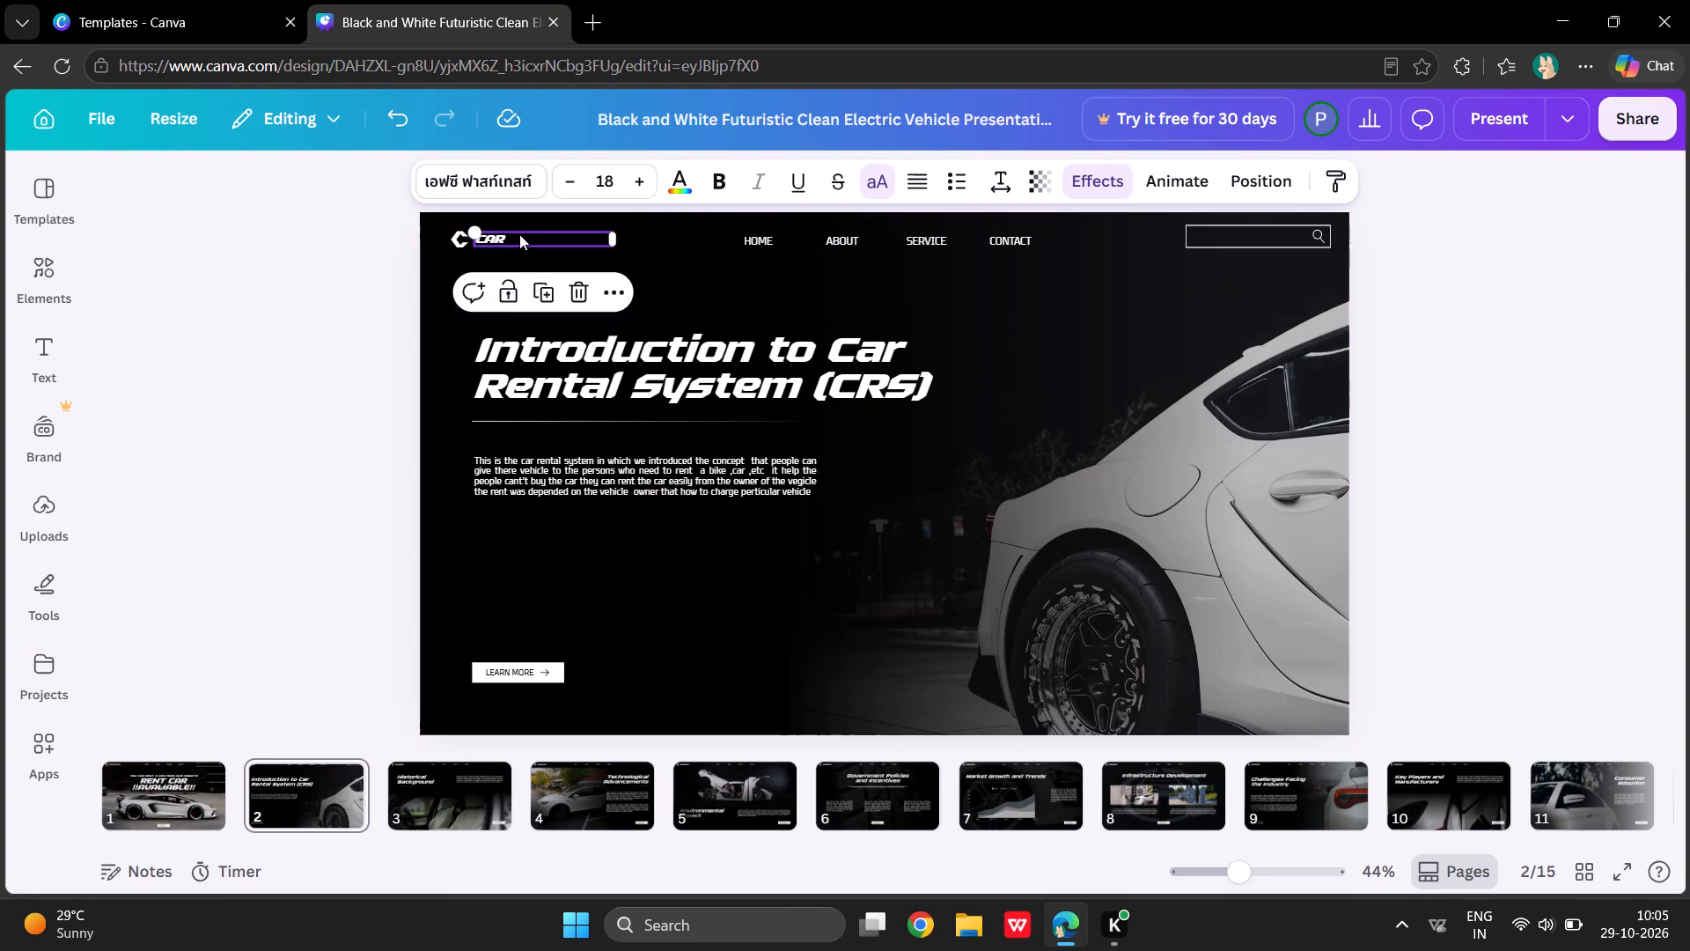
key("space")
type("RENTAL")
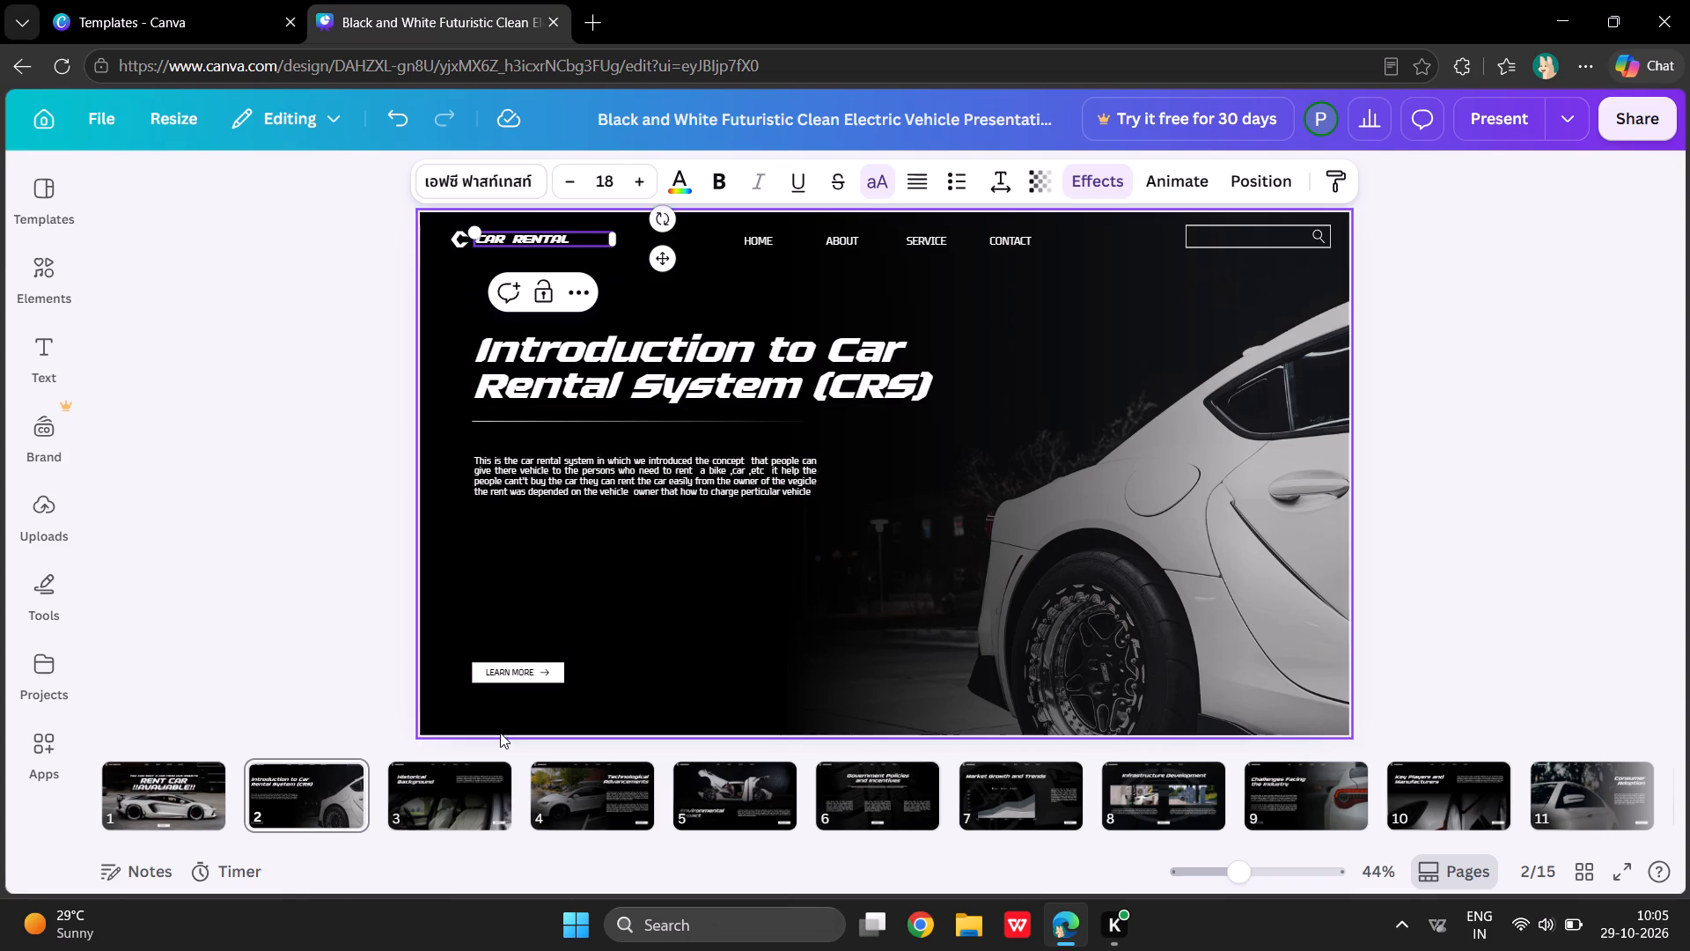
Delete the placeholder paragraph text beside the Historical Background heading on page 3, leaving its text box in place.
left_click(455, 824)
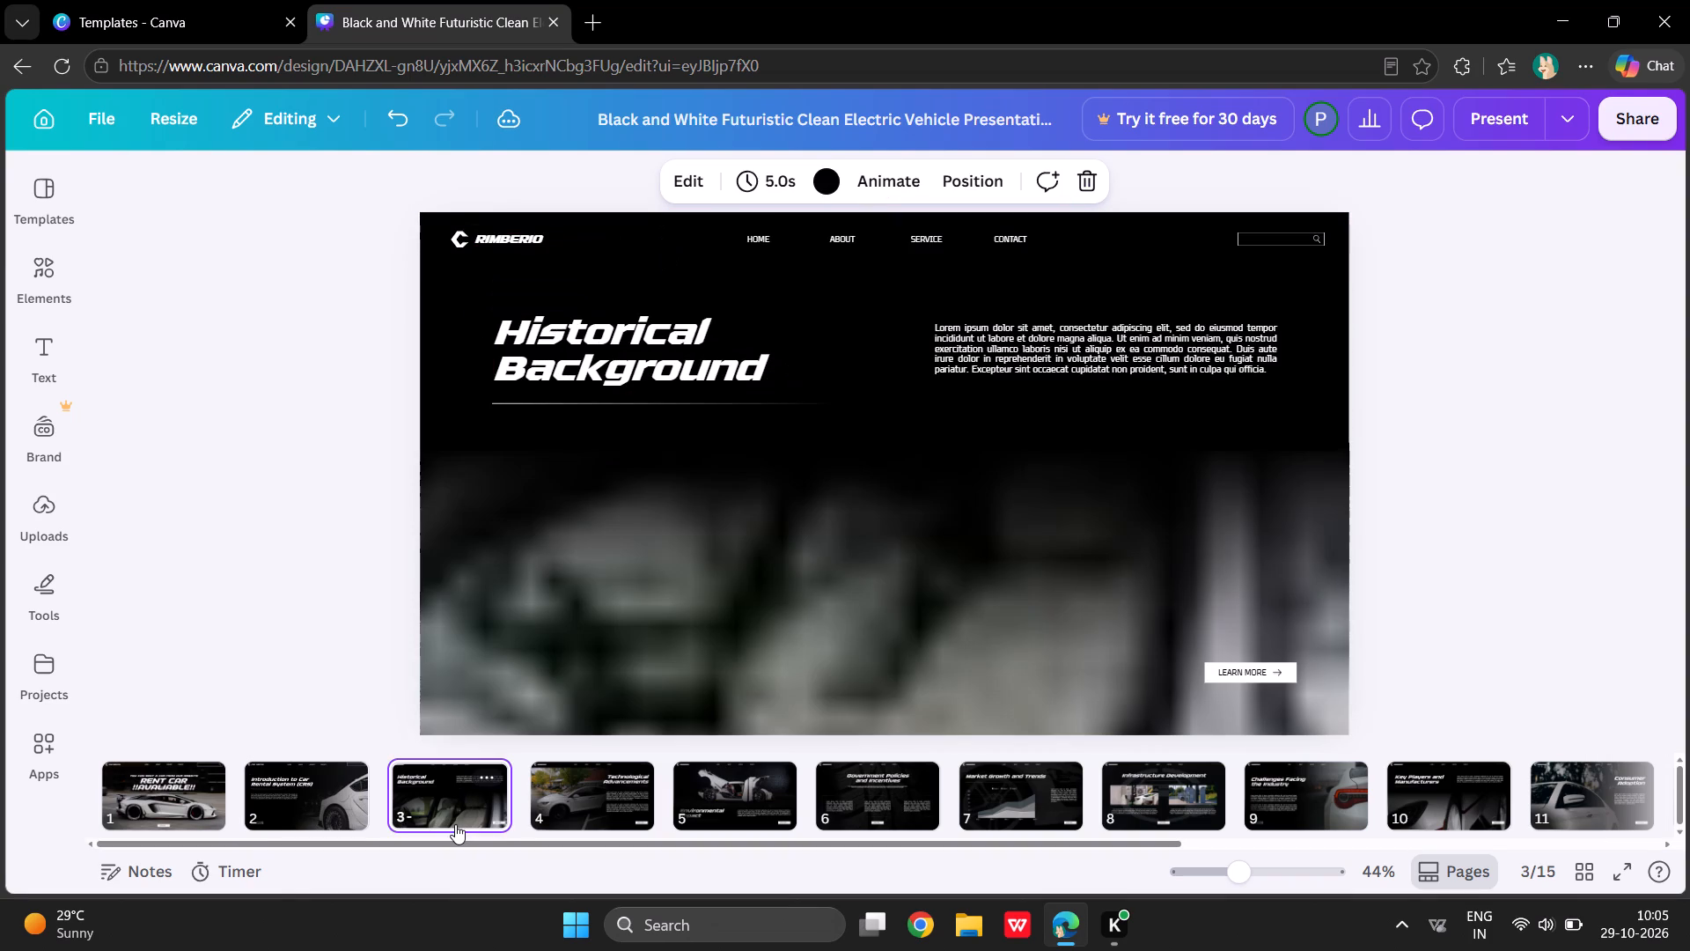
left_click(1025, 343)
double_click(1025, 343)
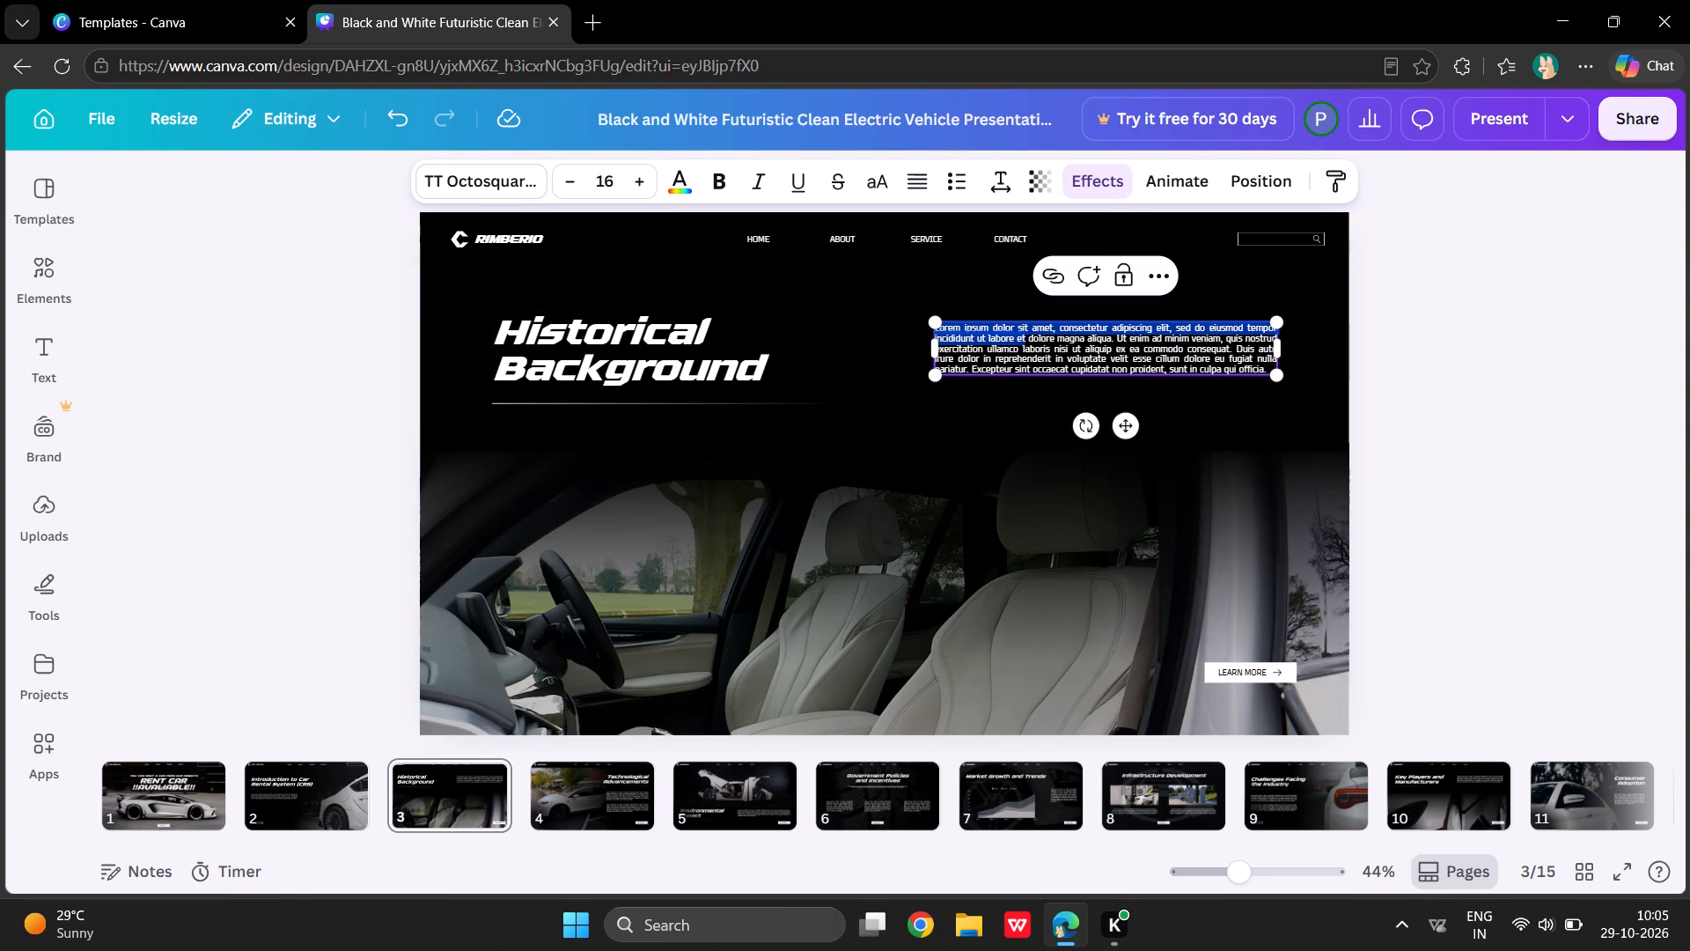
left_click_drag(1265, 368, 952, 332)
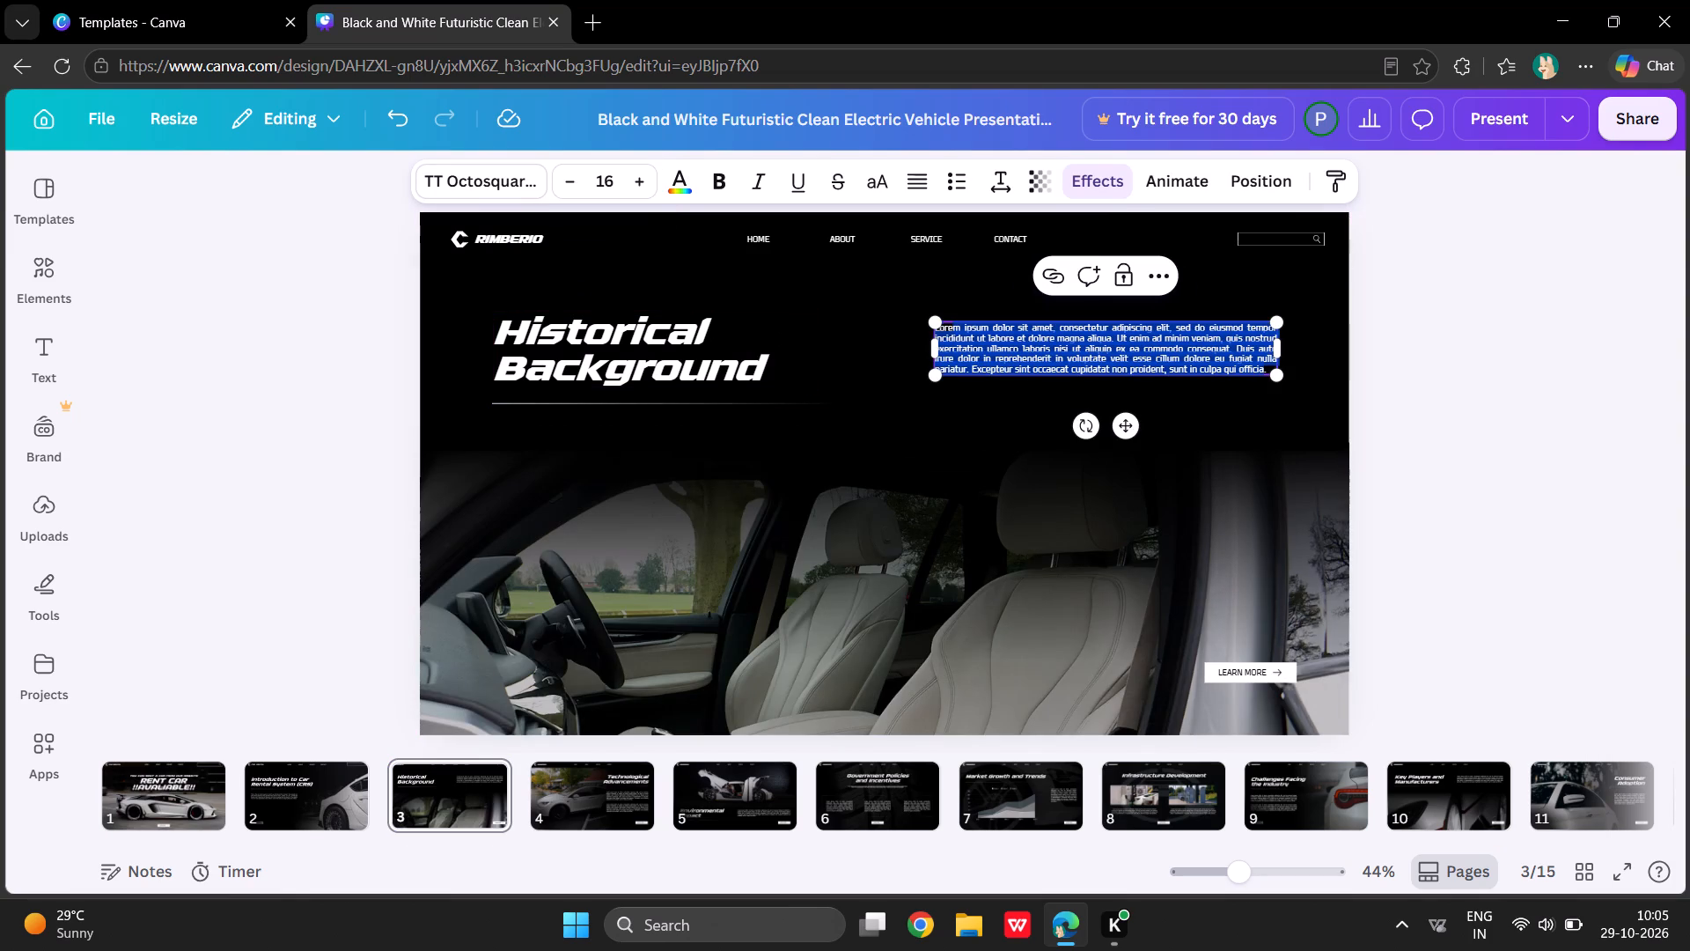
left_click_drag(952, 332, 947, 330)
left_click_drag(947, 330, 948, 330)
key("BackSpace")
key("BackSpace")
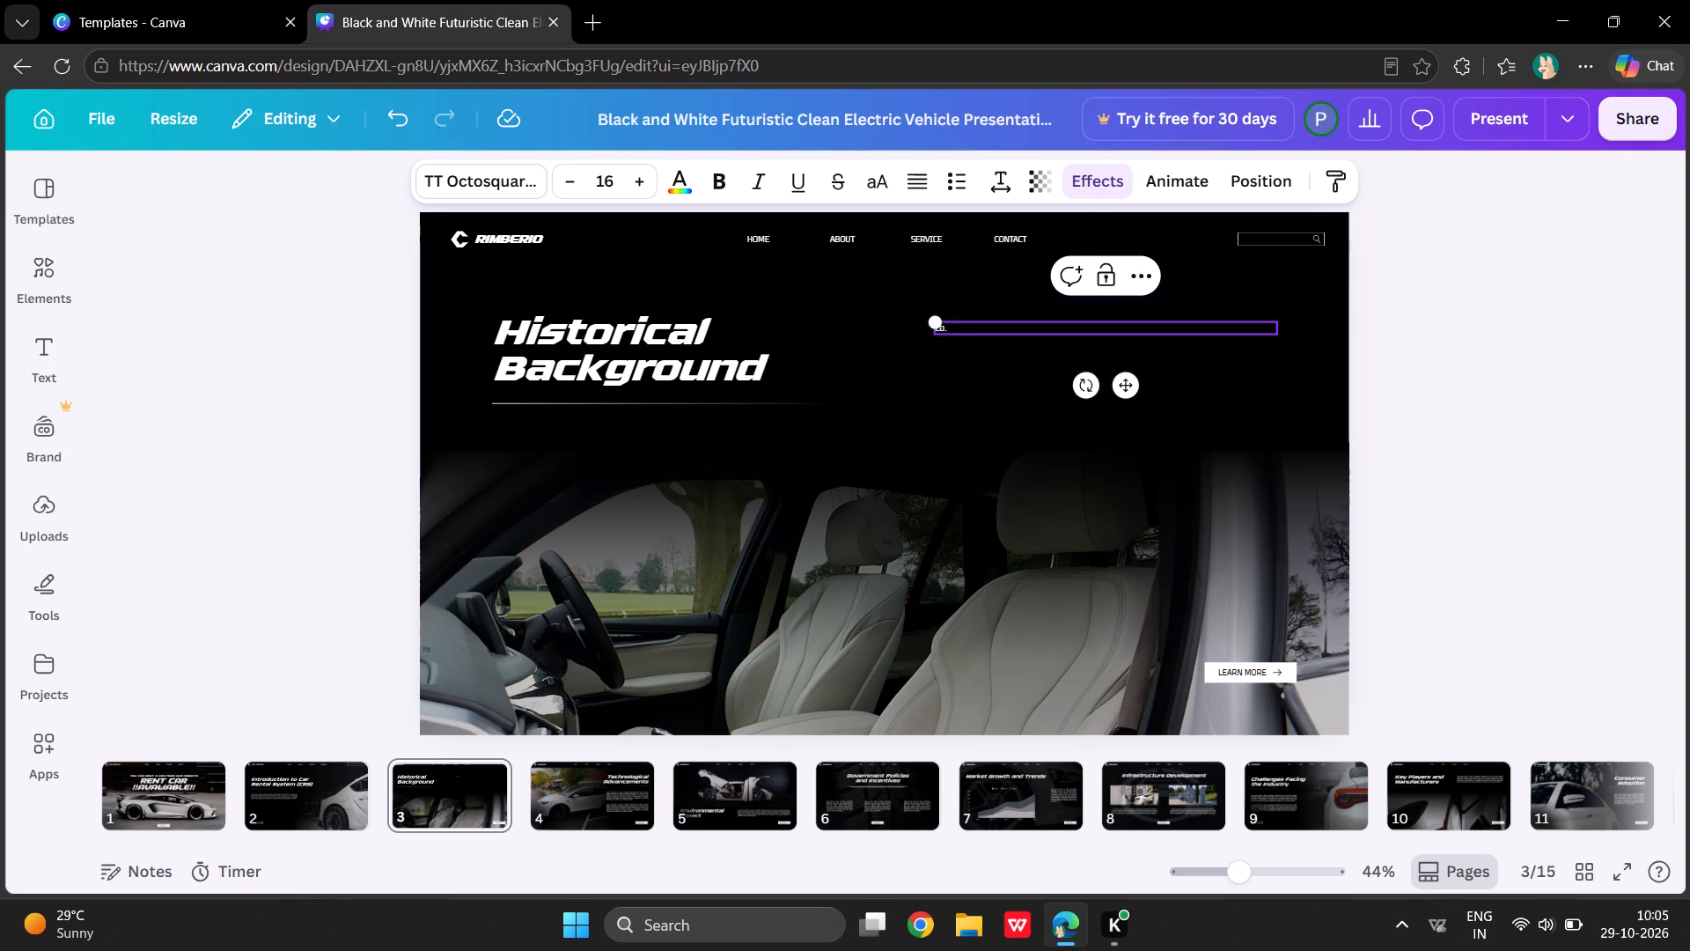
key("BackSpace")
key("BackSpace")
key("BackSpace")
Begin the paragraph beside the Historical Background heading with "We have learn from verys mistake that we have made".
key("e")
key("space")
type("have learn from")
key("space")
key("v")
type("ery")
type("s")
key("space")
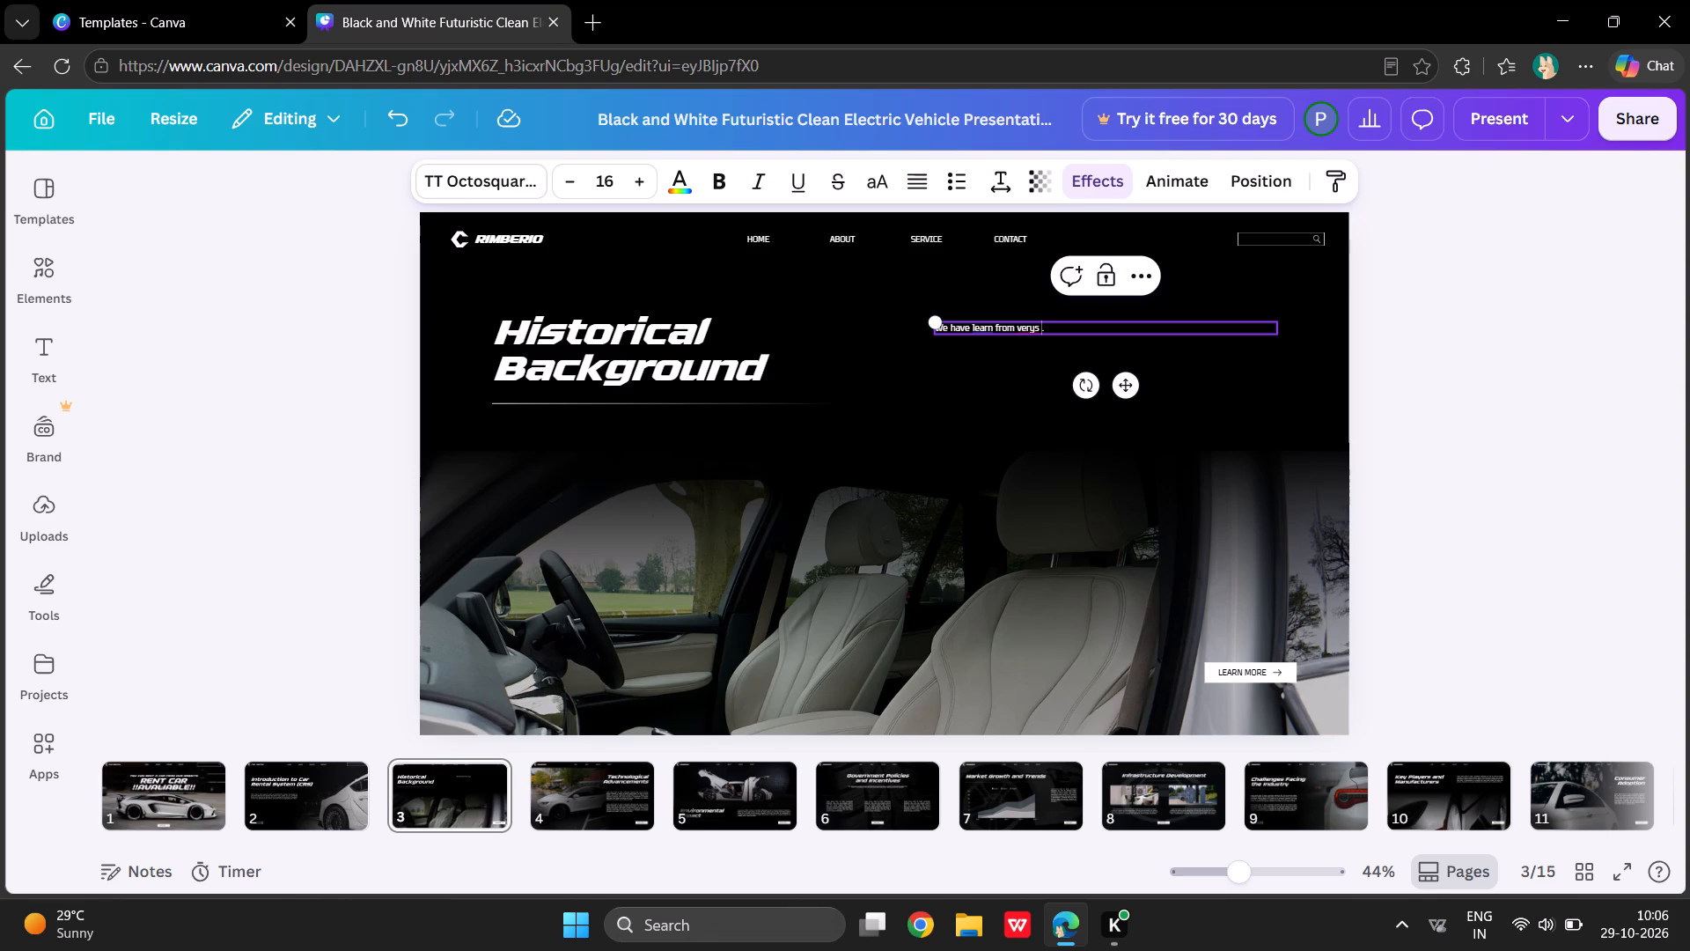
key("BackSpace")
key("BackSpace")
key("BackSpace")
key("BackSpace")
key("BackSpace")
key("BackSpace")
left_click(1046, 326)
key("BackSpace")
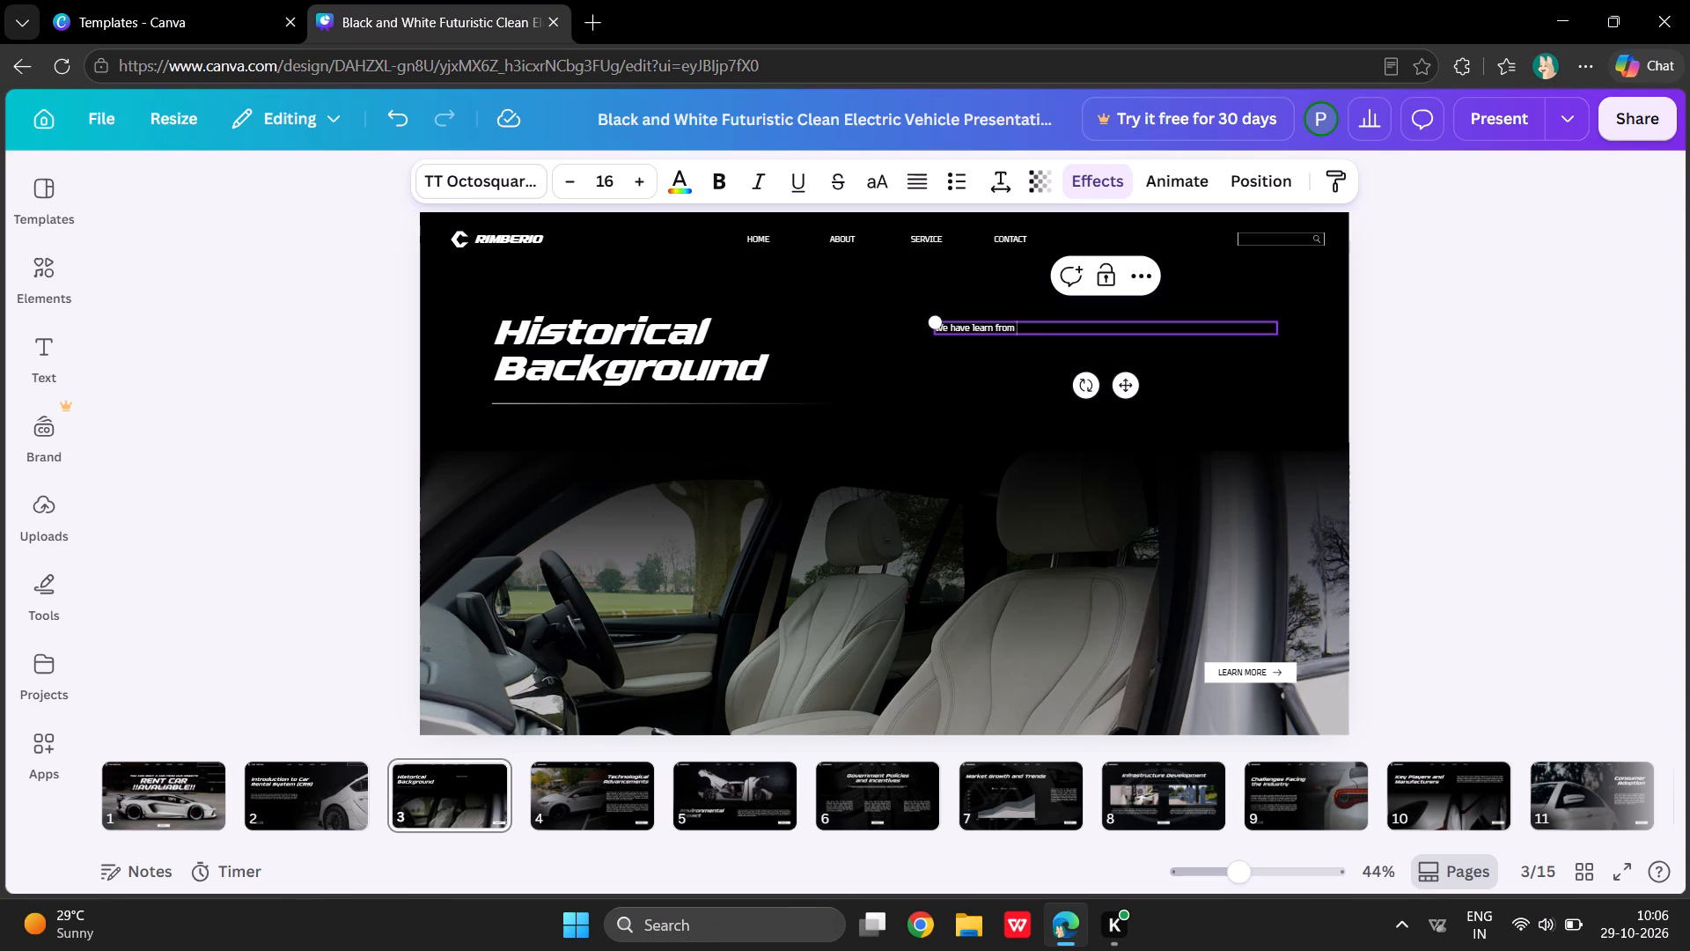
type("very")
type("s mistake")
key("space")
key("Left")
key("Left")
key("Right")
key("space")
type("that we have made")
key("space")
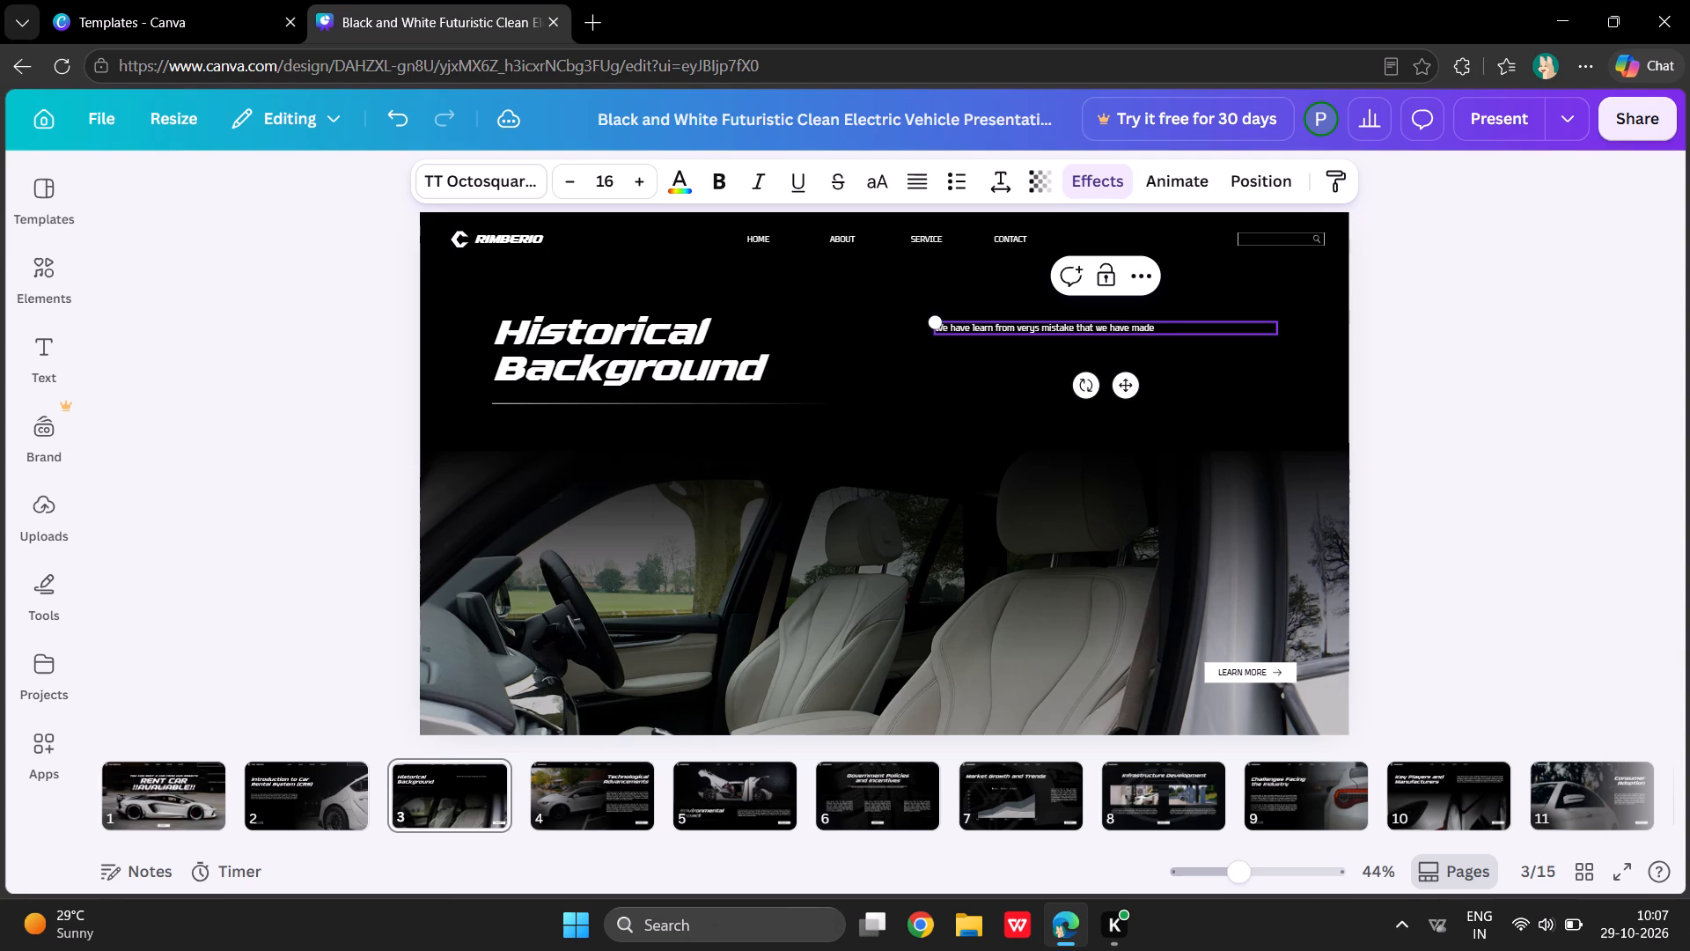
Continue the Historical Background paragraph with "the project which helps people lots".
type("the project that")
key("space")
key("y")
key("BackSpace")
type("use all people")
key("space")
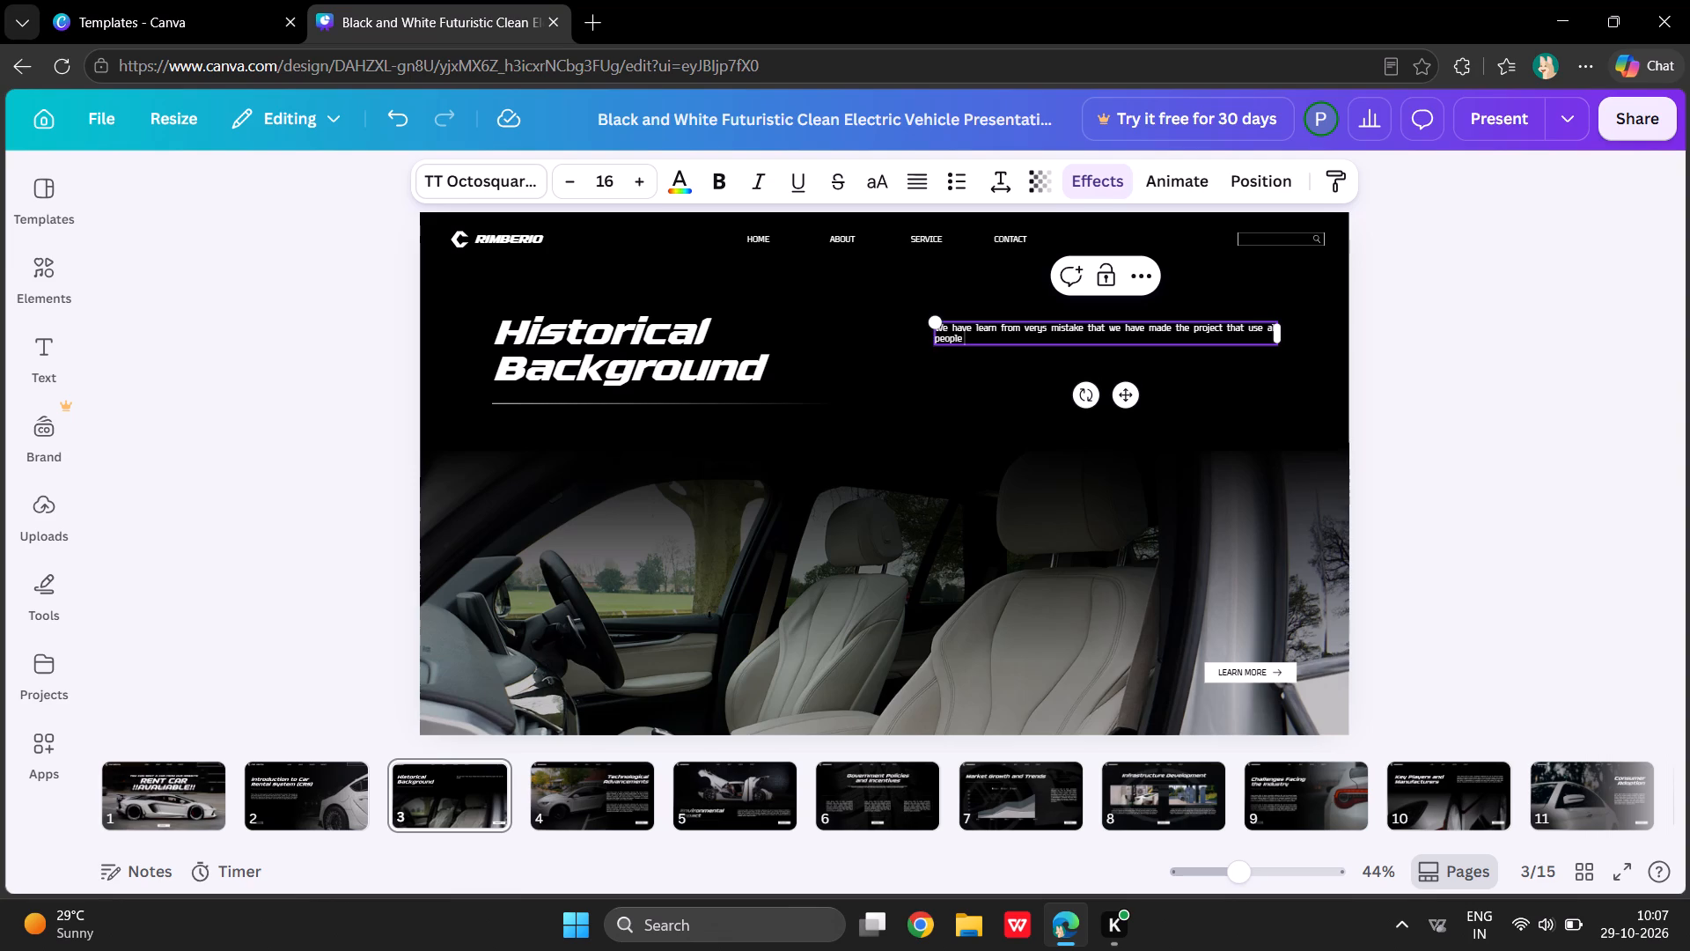
key("space")
key("BackSpace")
key("BackSpace")
key("BackSpace")
key("BackSpace")
key("BackSpace")
key("BackSpace")
key("BackSpace")
key("BackSpace")
key("BackSpace")
key("BackSpace")
key("BackSpace")
key("BackSpace")
key("BackSpace")
key("BackSpace")
key("BackSpace")
key("BackSpace")
key("BackSpace")
key("BackSpace")
key("BackSpace")
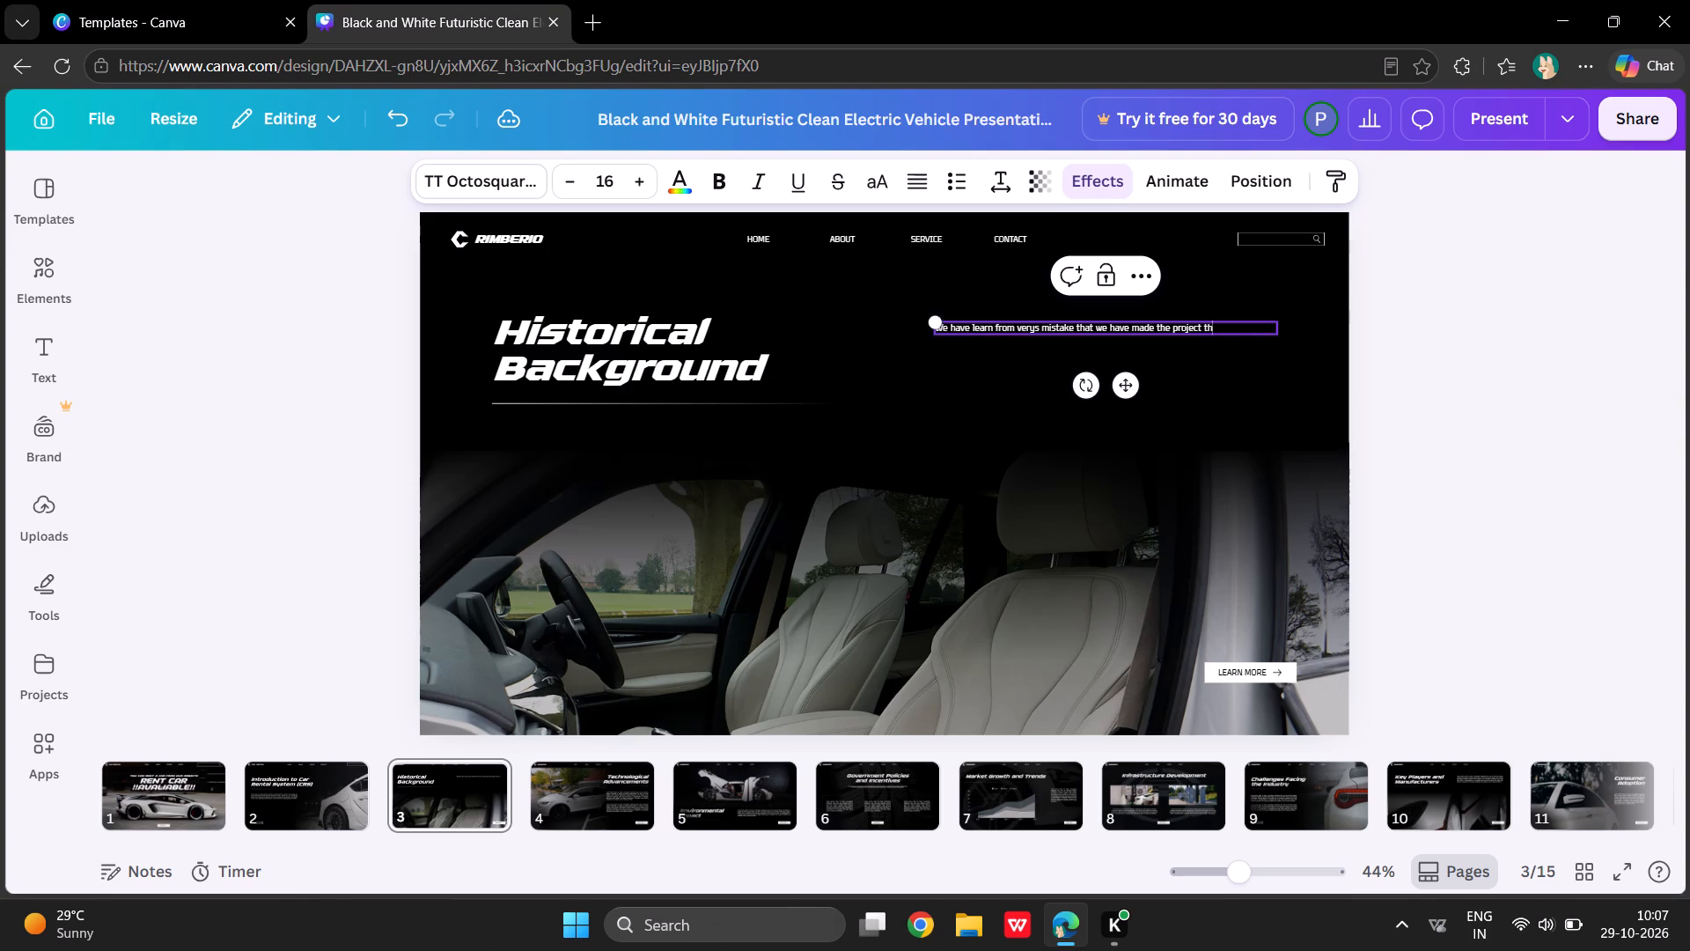
key("BackSpace")
key("BackSpace")
type("which helps")
key("space")
key("v")
key("BackSpace")
type("people lots")
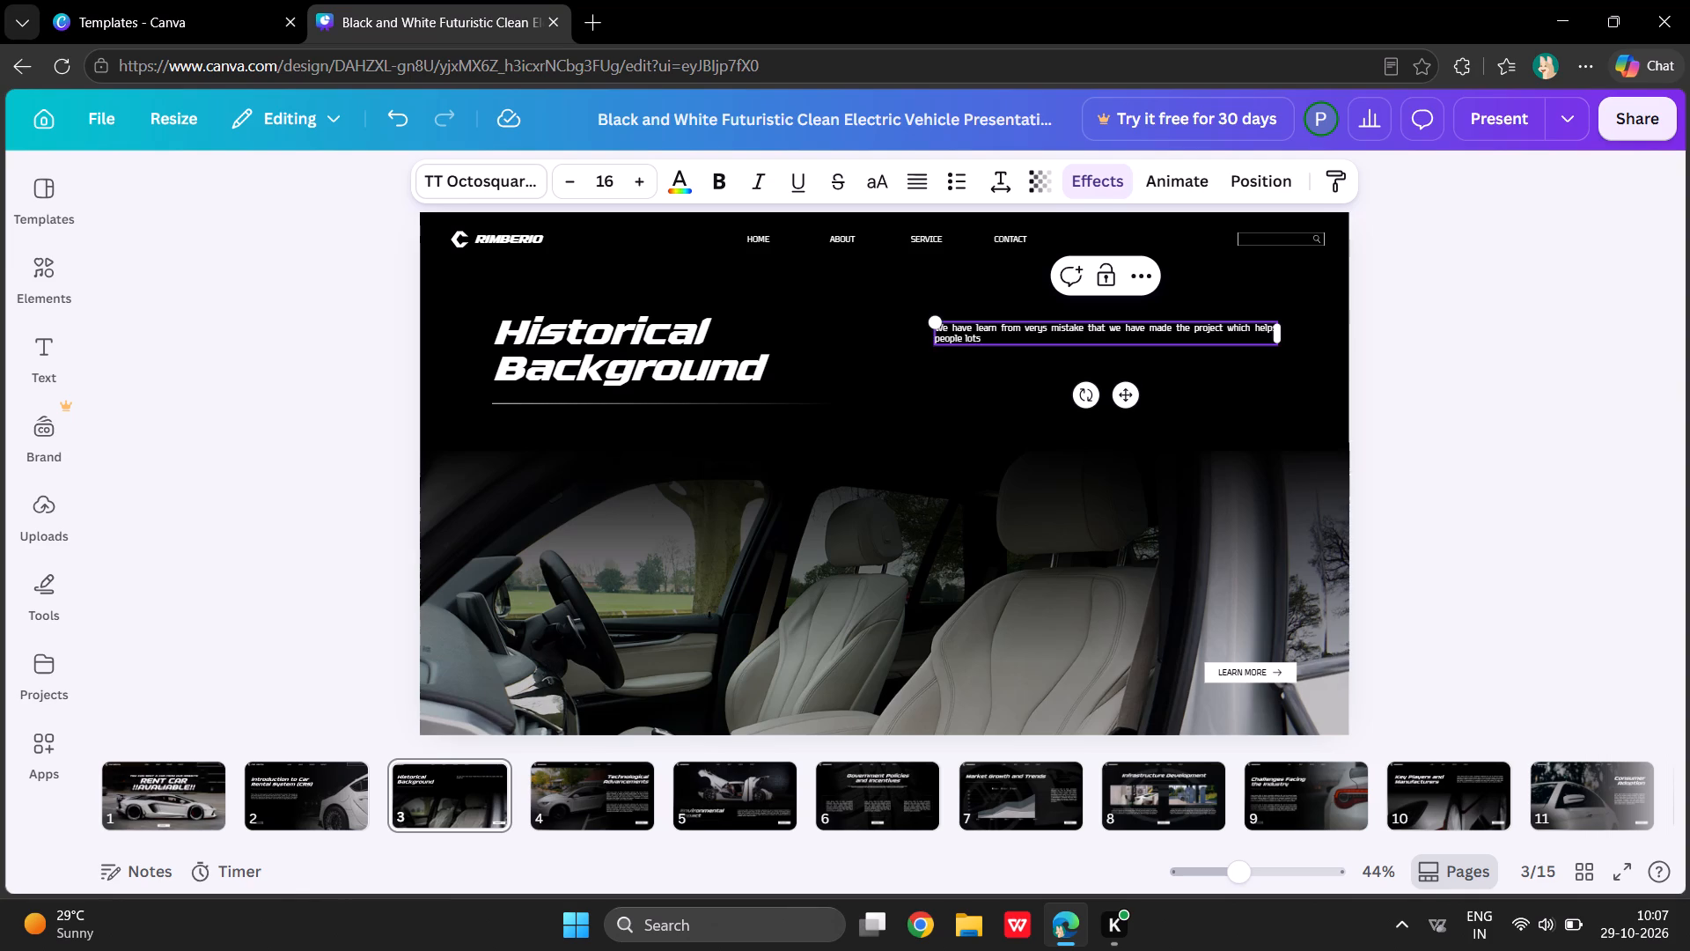
key("space")
Add "we have work on this project from 2024 -2026" to the Historical Background paragraph.
key("w")
type("e hav")
key("space")
key("BackSpace")
key("e")
key("space")
type("work")
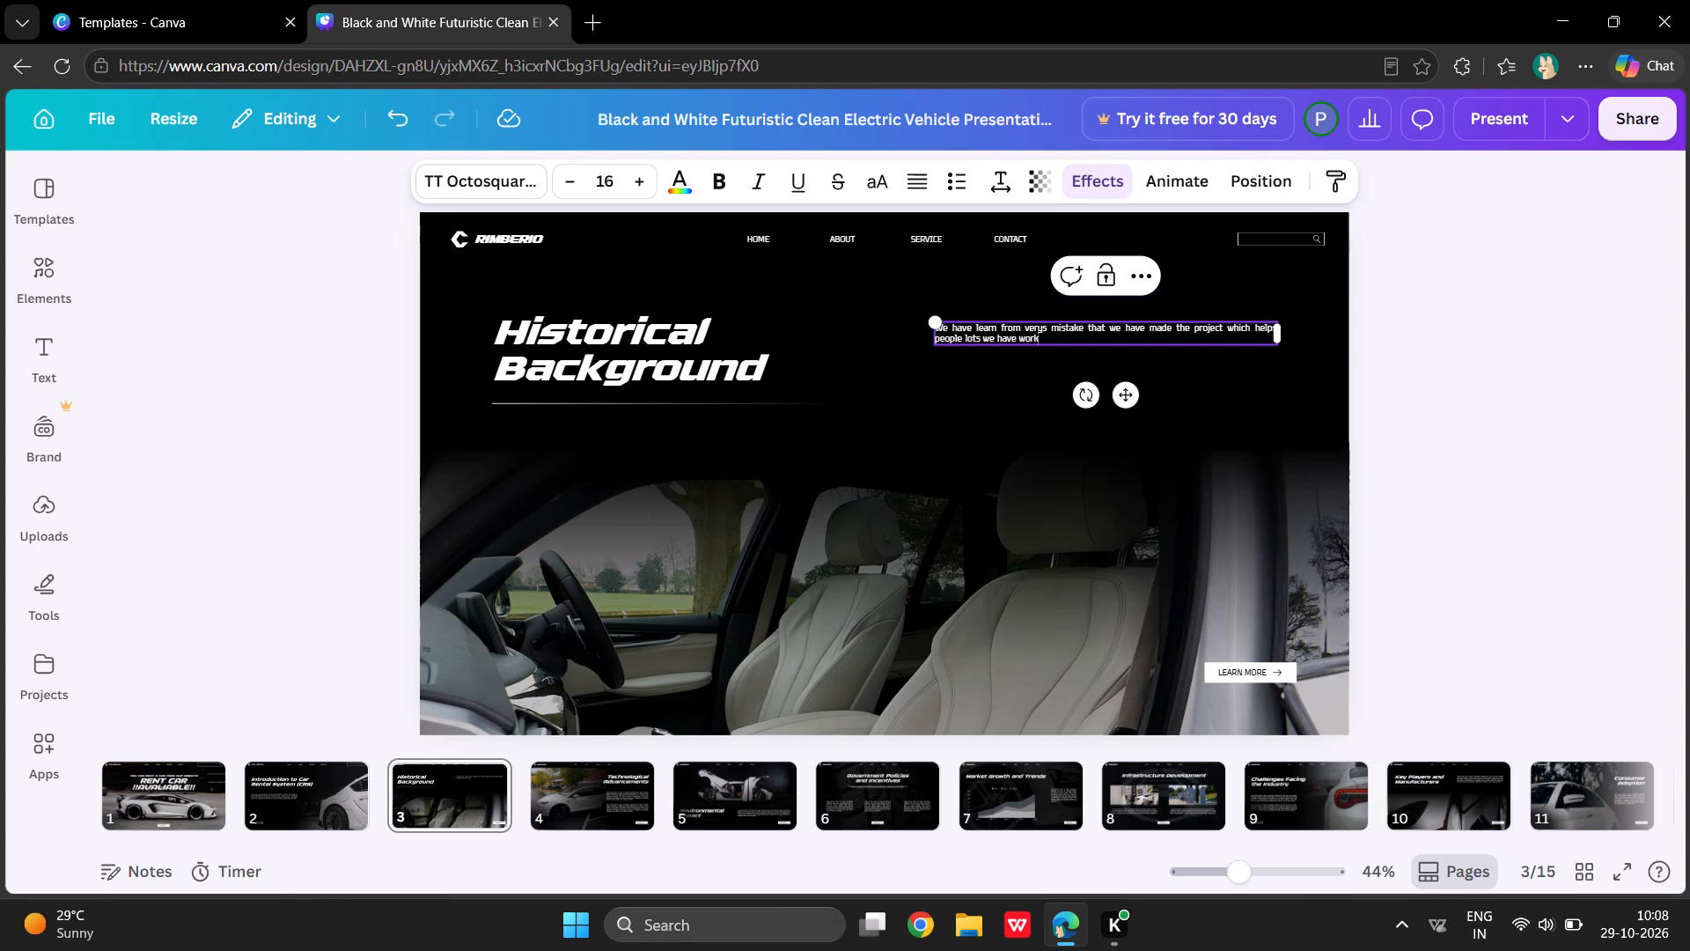
key("space")
type("on tg")
key("BackSpace")
type("his project from")
key("space")
key("0")
key("BackSpace")
type("202")
key("4")
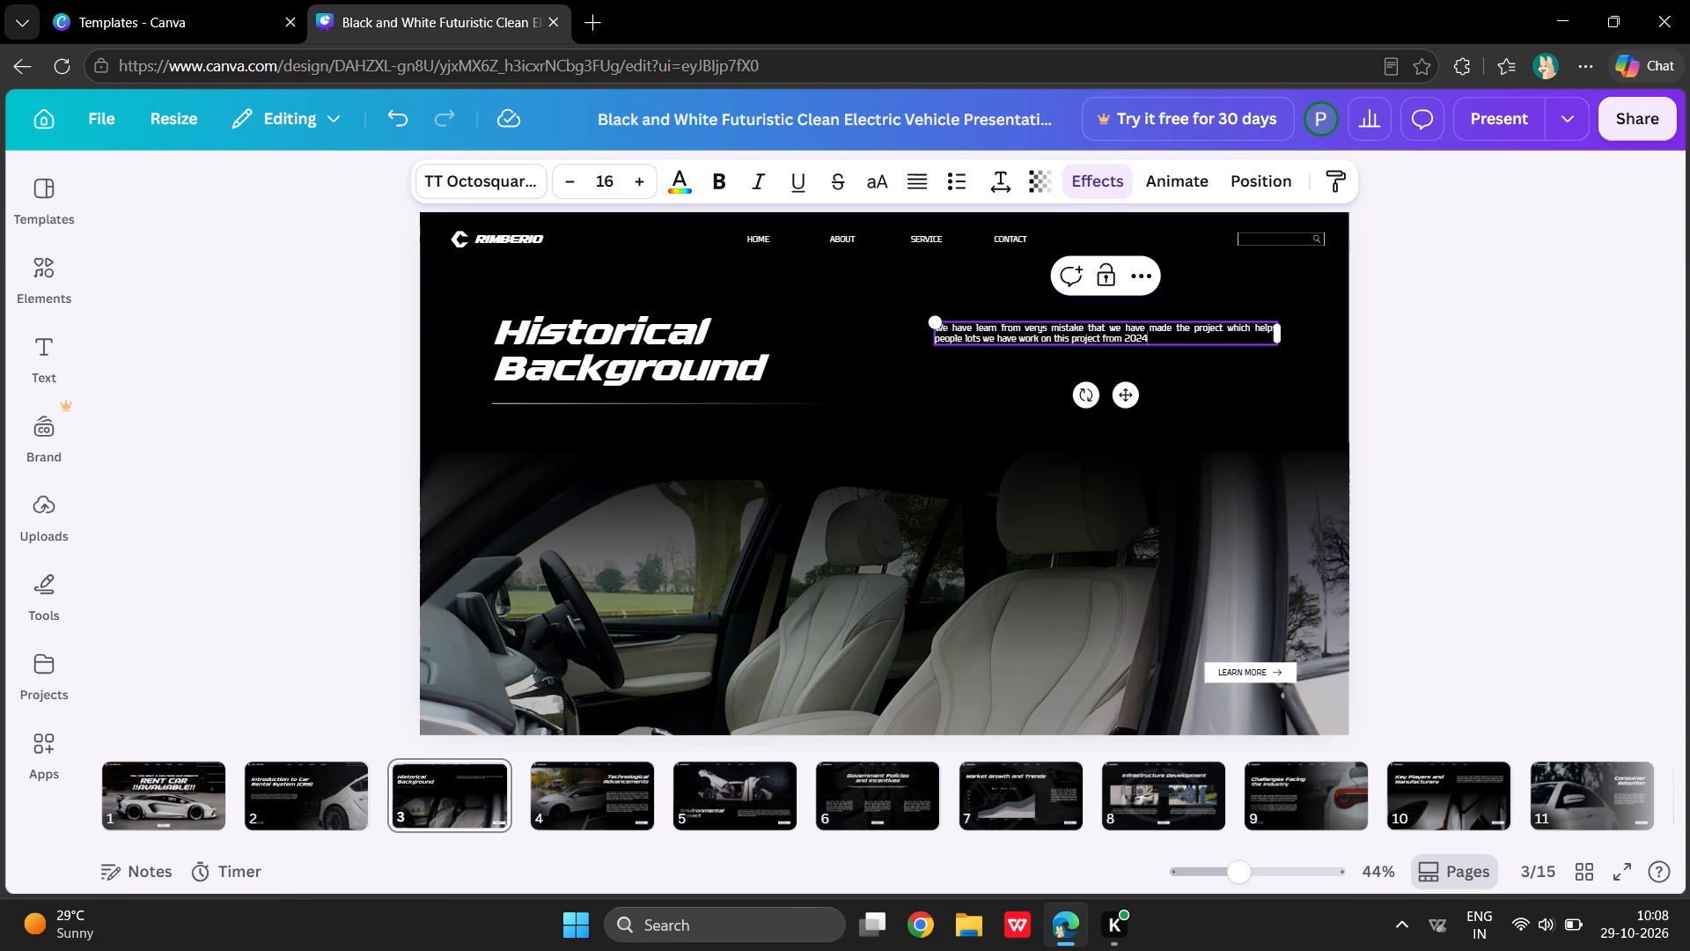
key("space")
type("-202")
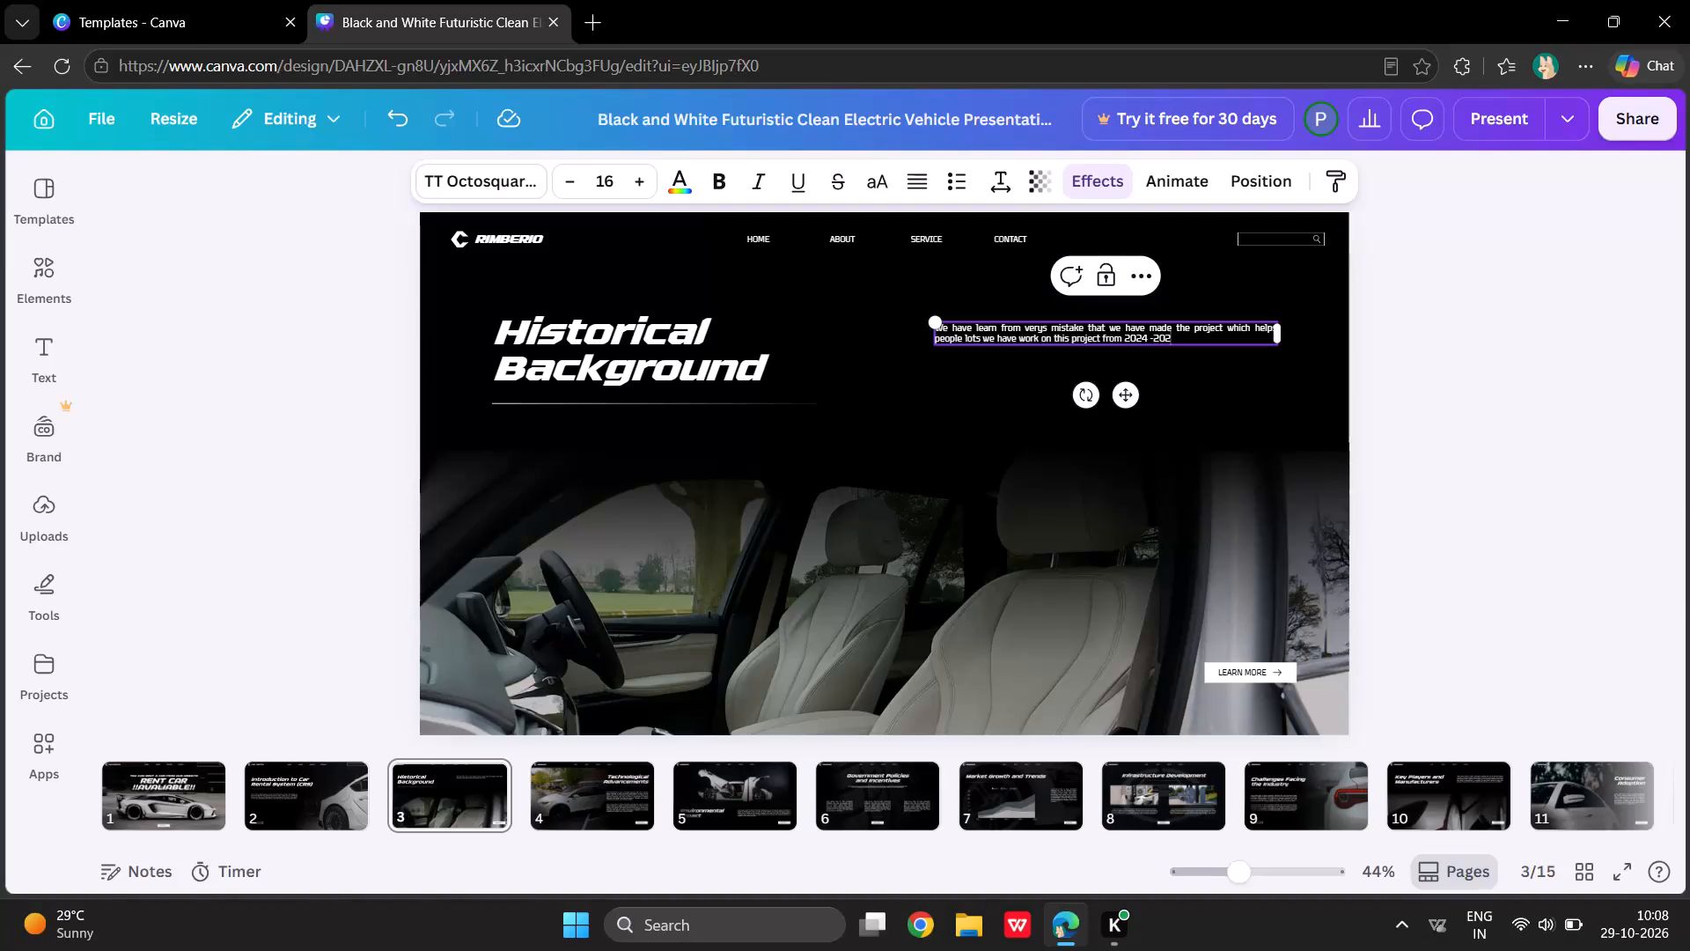
key("6")
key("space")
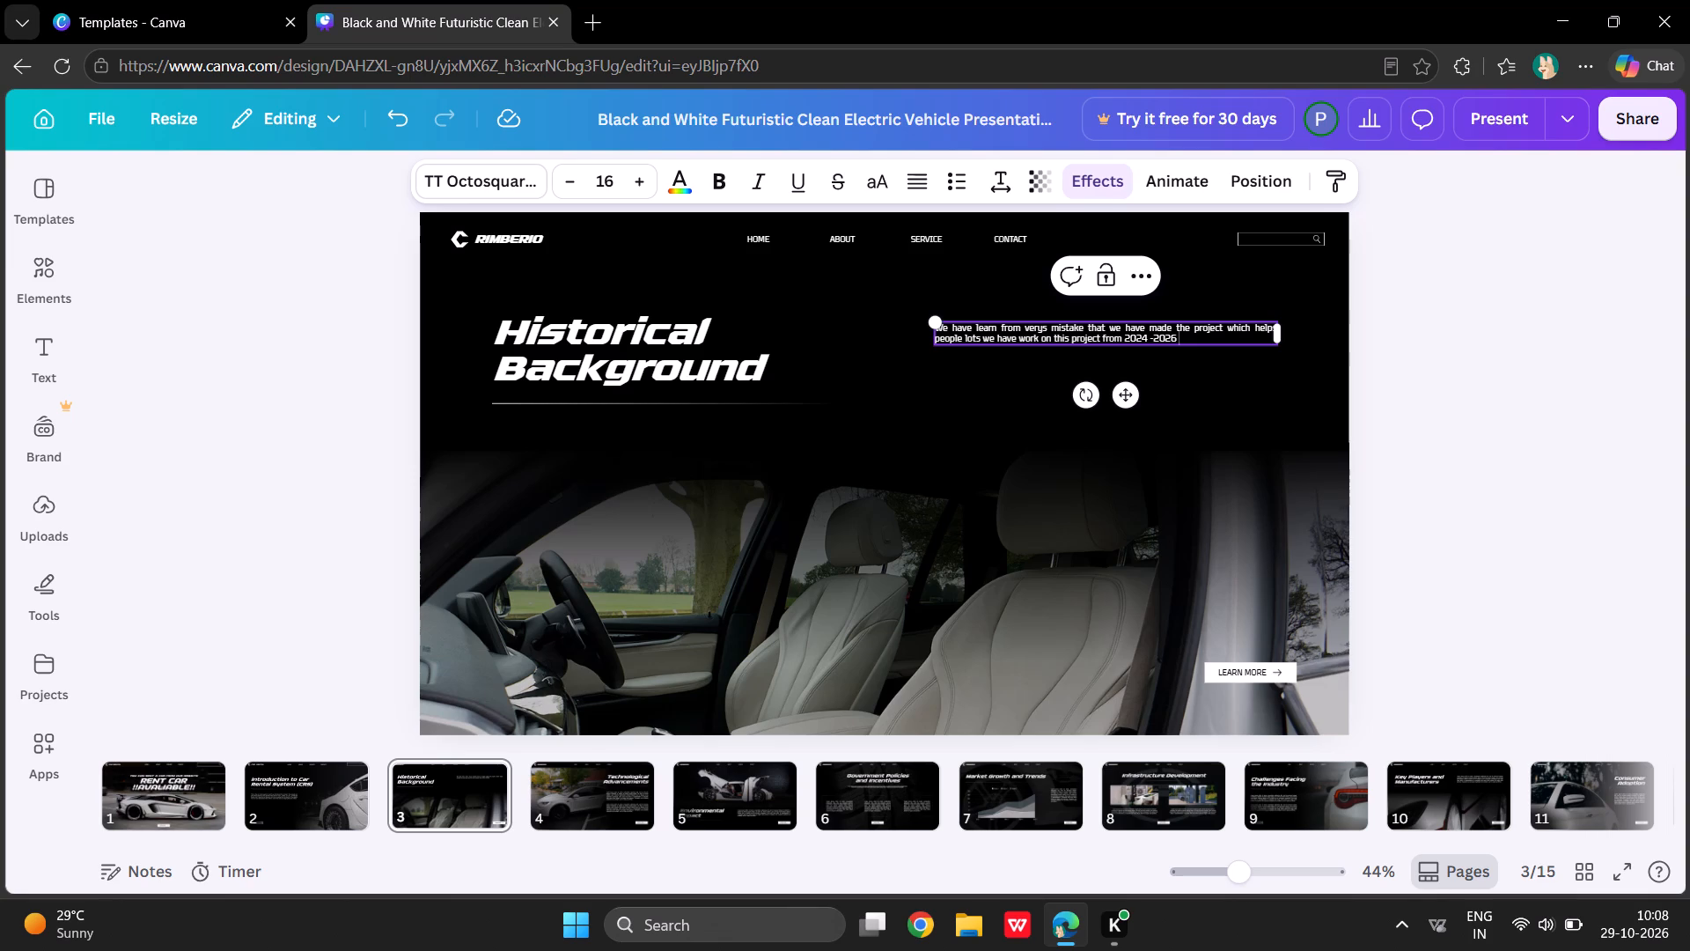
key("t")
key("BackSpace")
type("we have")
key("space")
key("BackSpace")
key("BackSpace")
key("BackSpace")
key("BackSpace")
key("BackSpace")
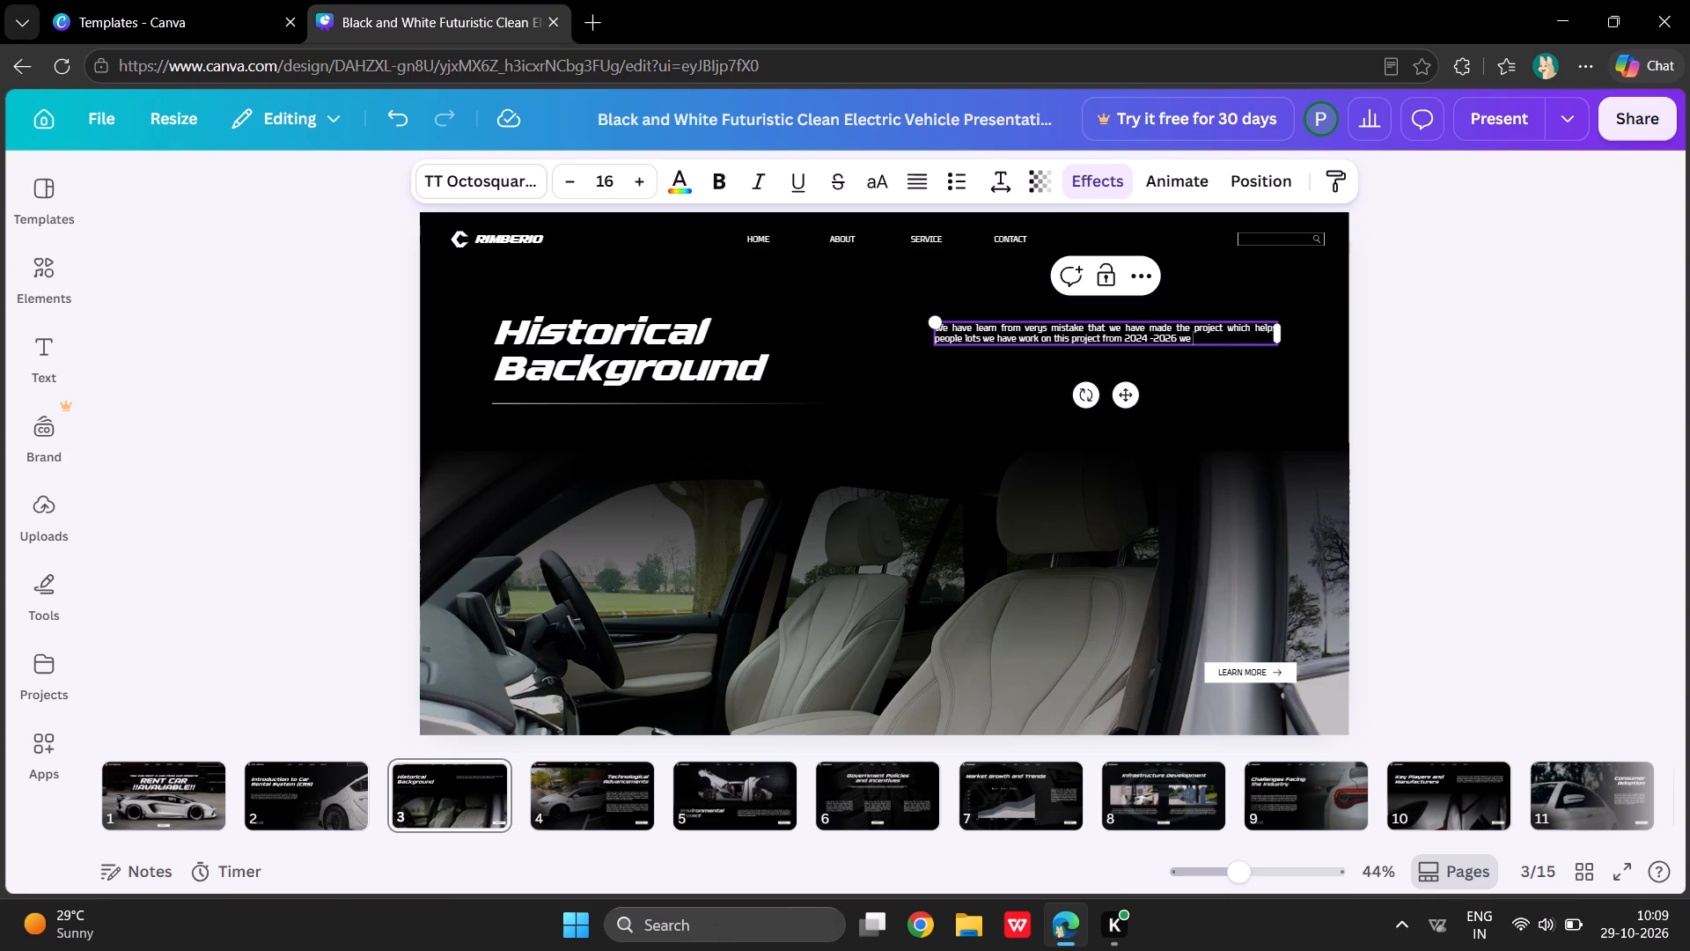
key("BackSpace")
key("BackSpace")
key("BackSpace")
Continue the Historical Background paragraph on page 3 with "in that time we have".
type("in that")
key("space")
type("time")
key("space")
type("we have")
key("space")
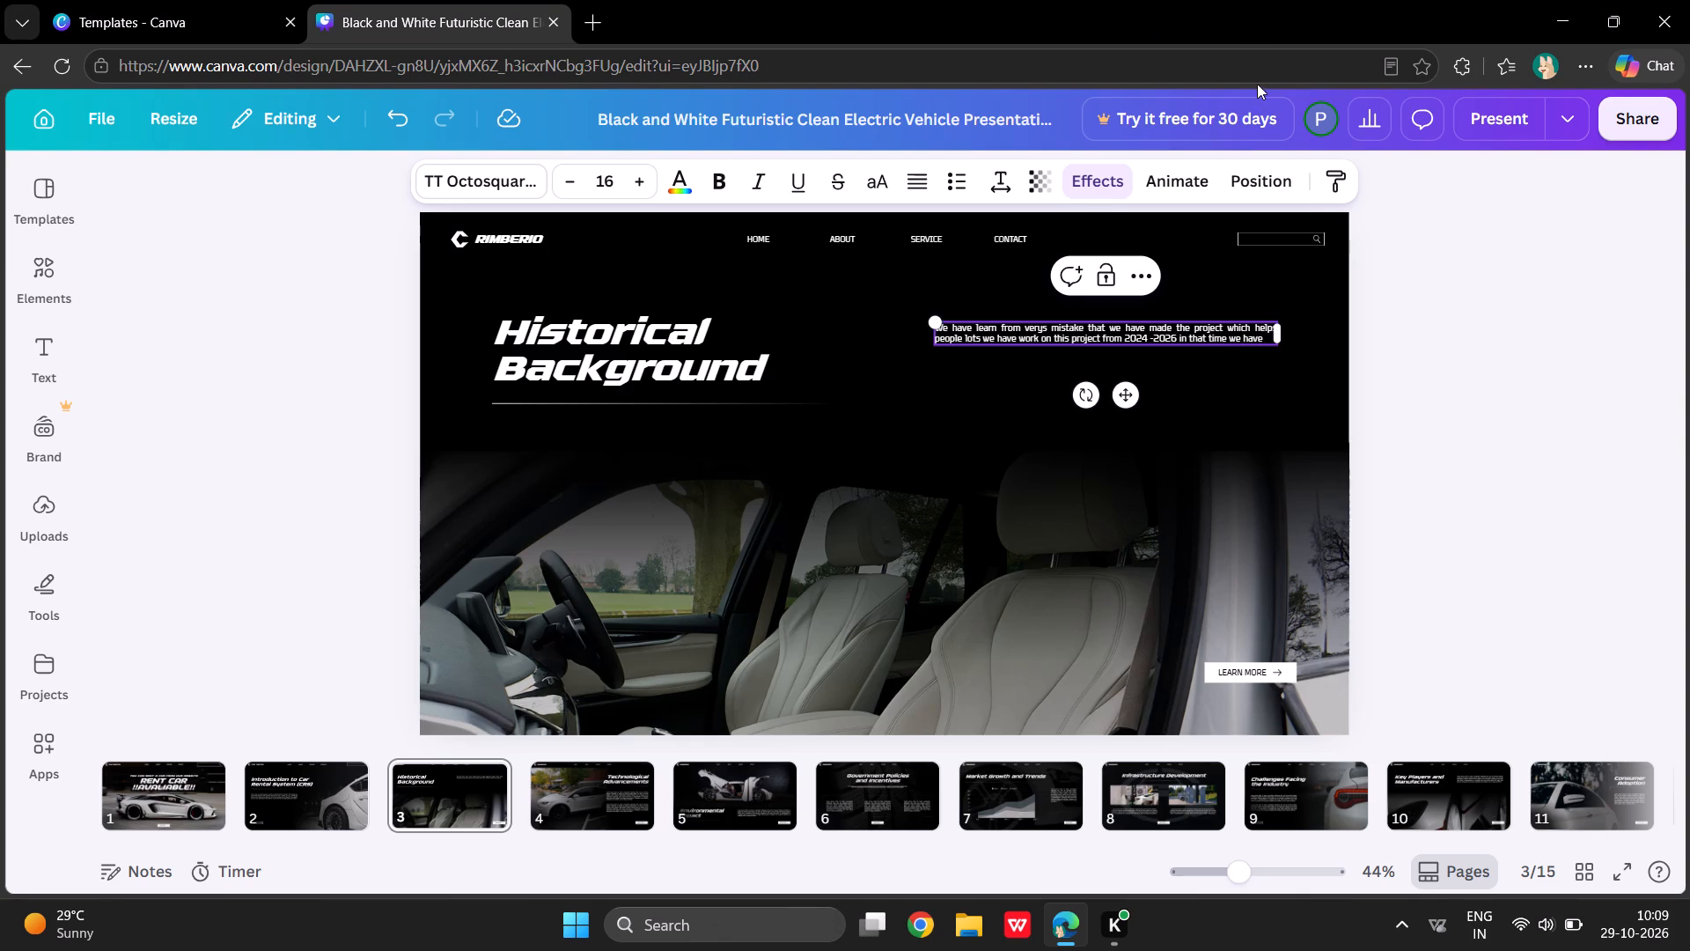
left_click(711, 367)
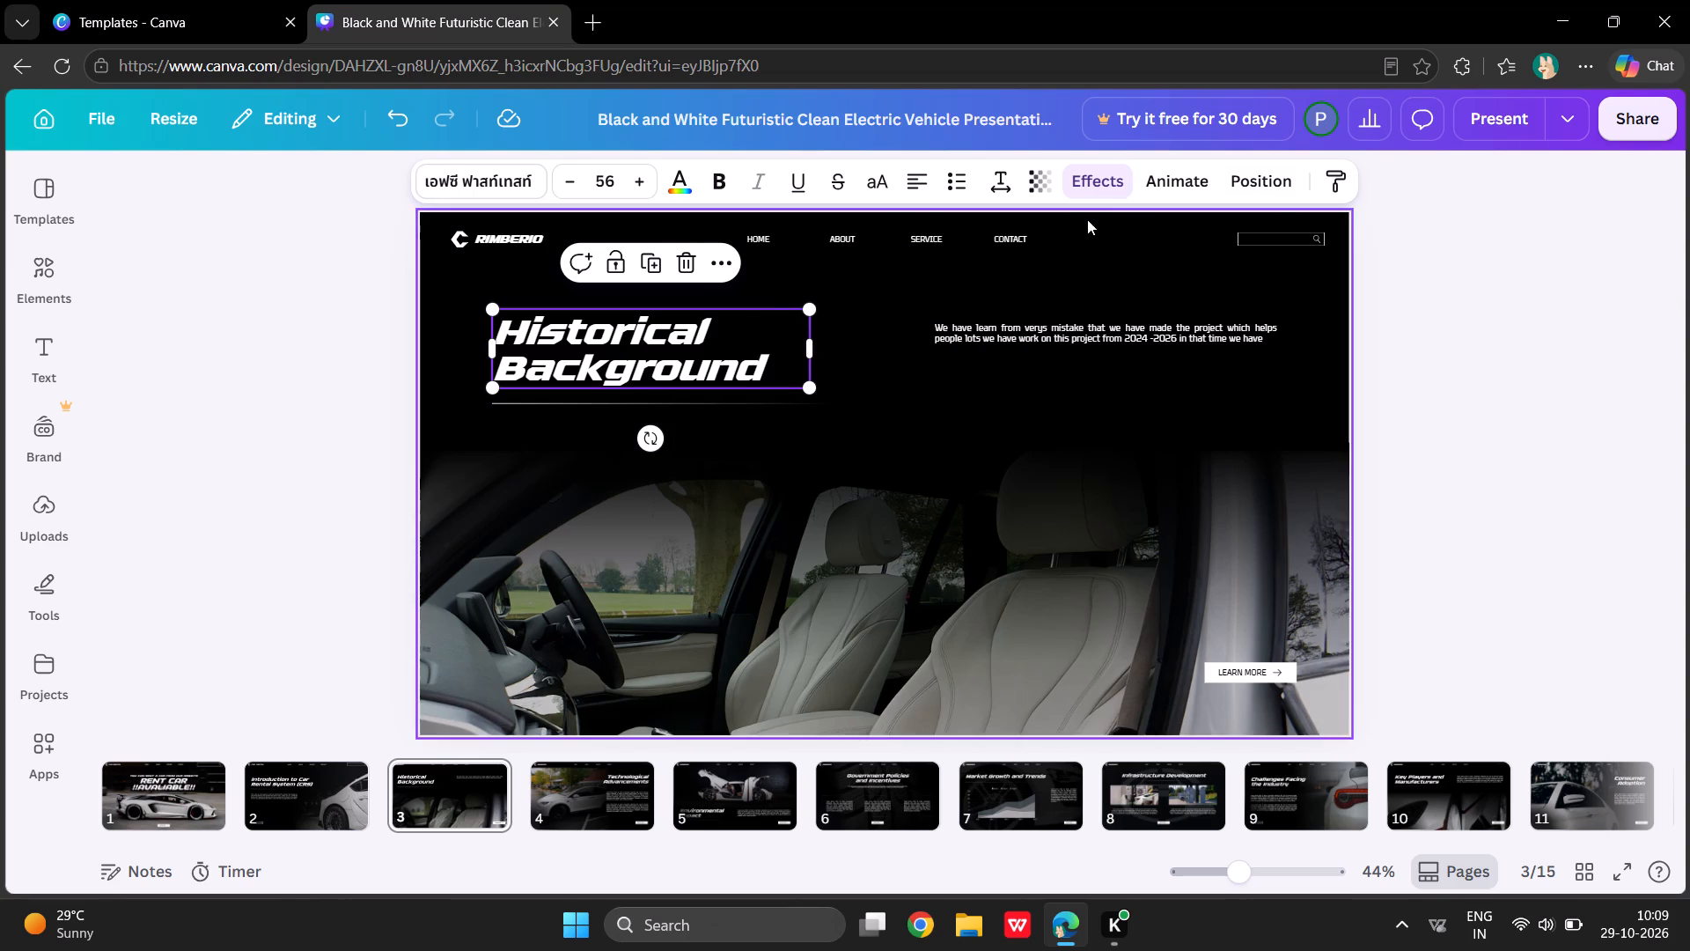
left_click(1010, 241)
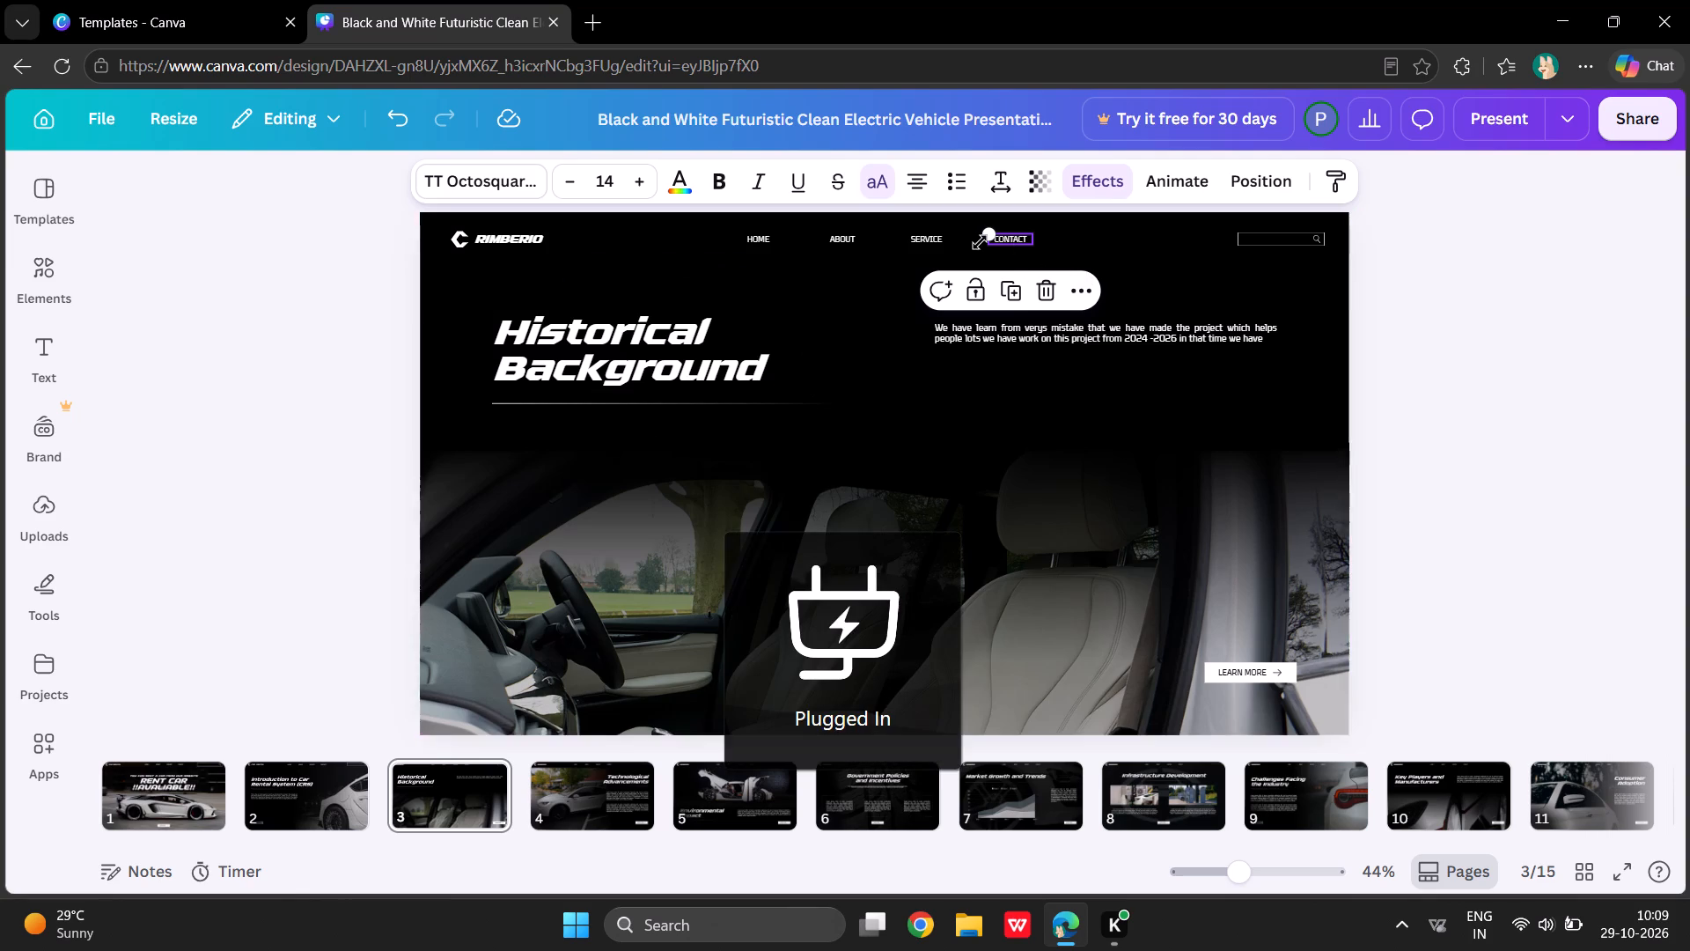
Resume editing the Historical Background paragraph and add "work on more authentication" at its end.
left_click(1263, 339)
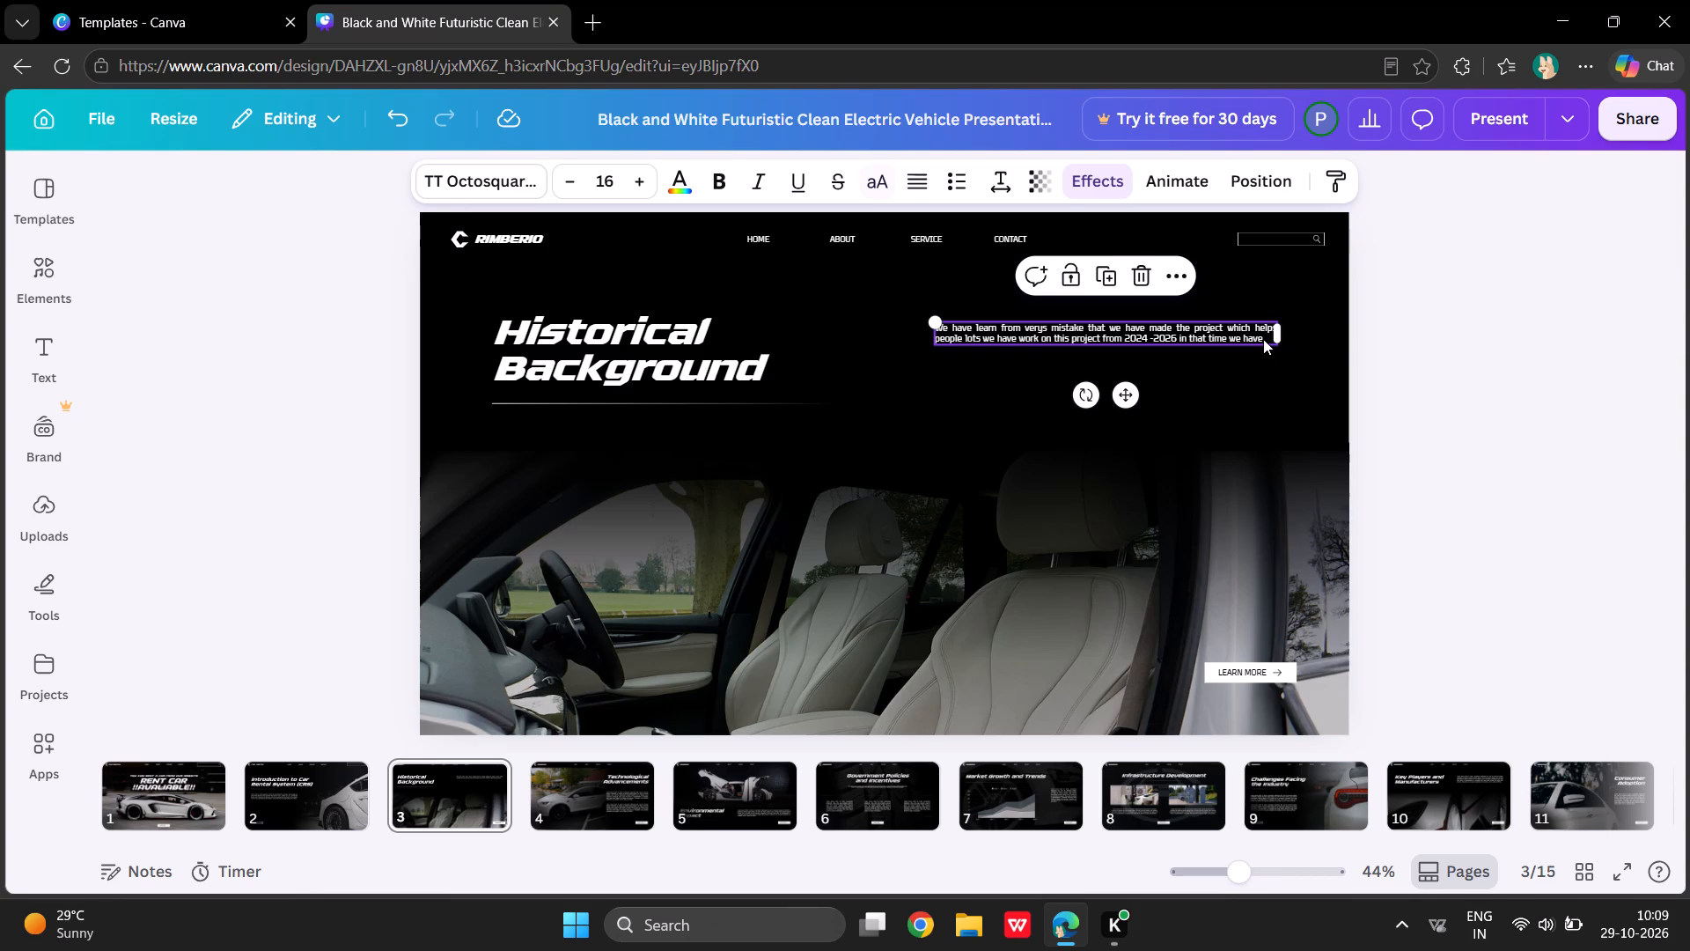
double_click(1263, 339)
key("space")
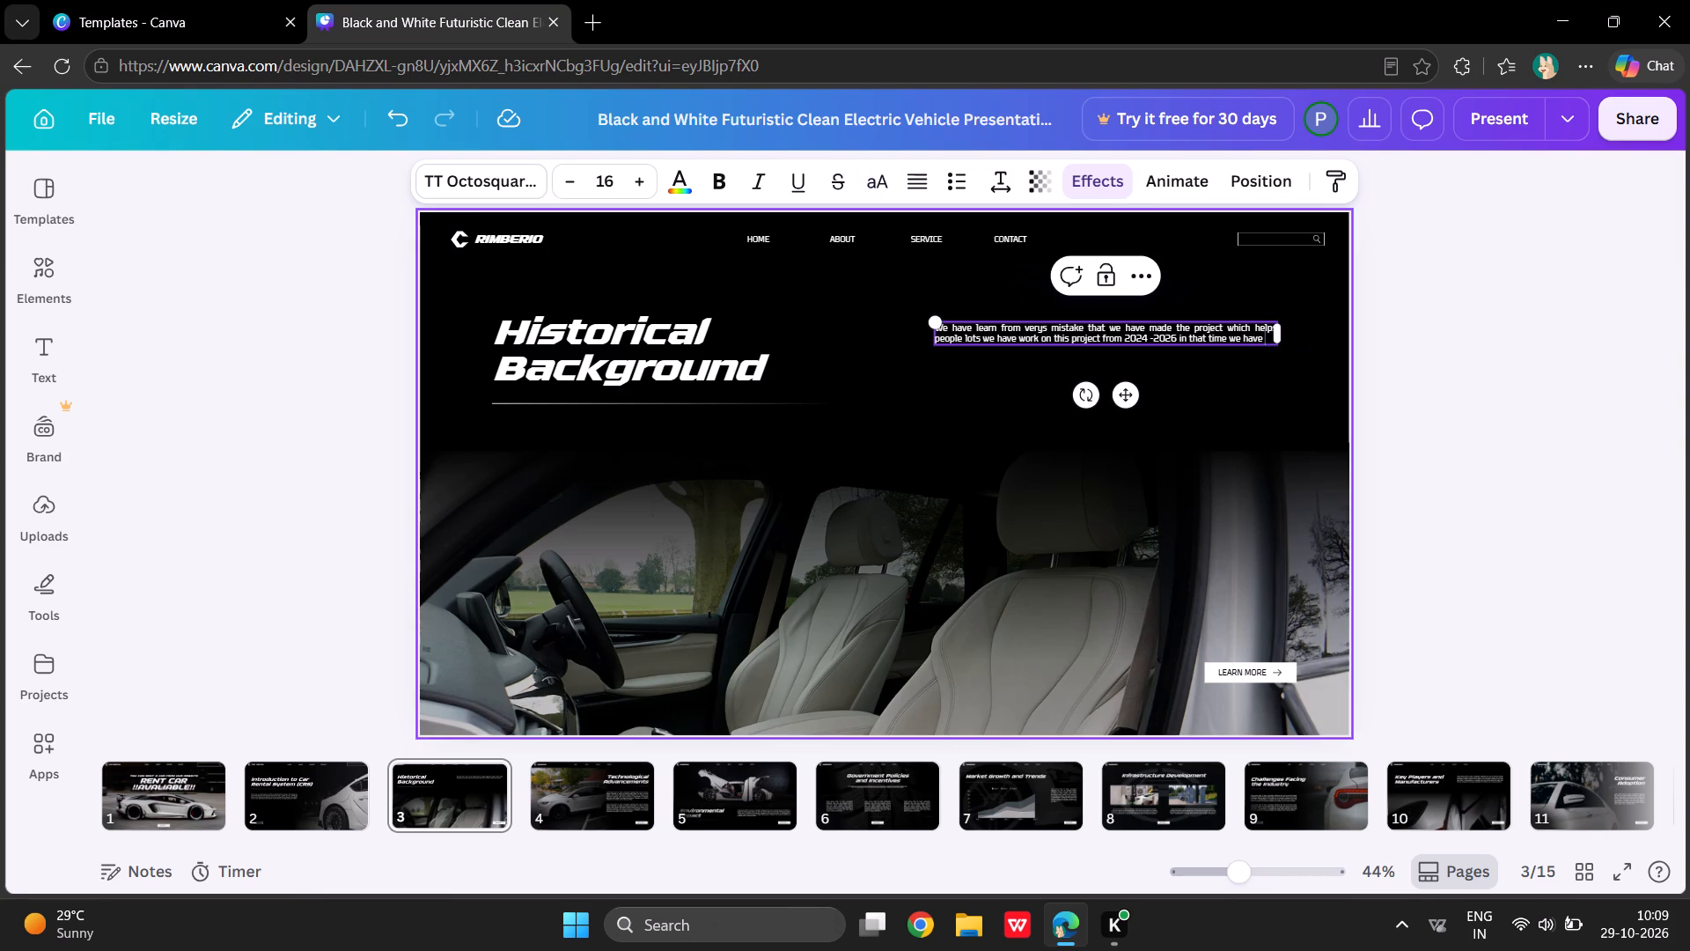
key("space")
key("BackSpace")
key("f")
key("BackSpace")
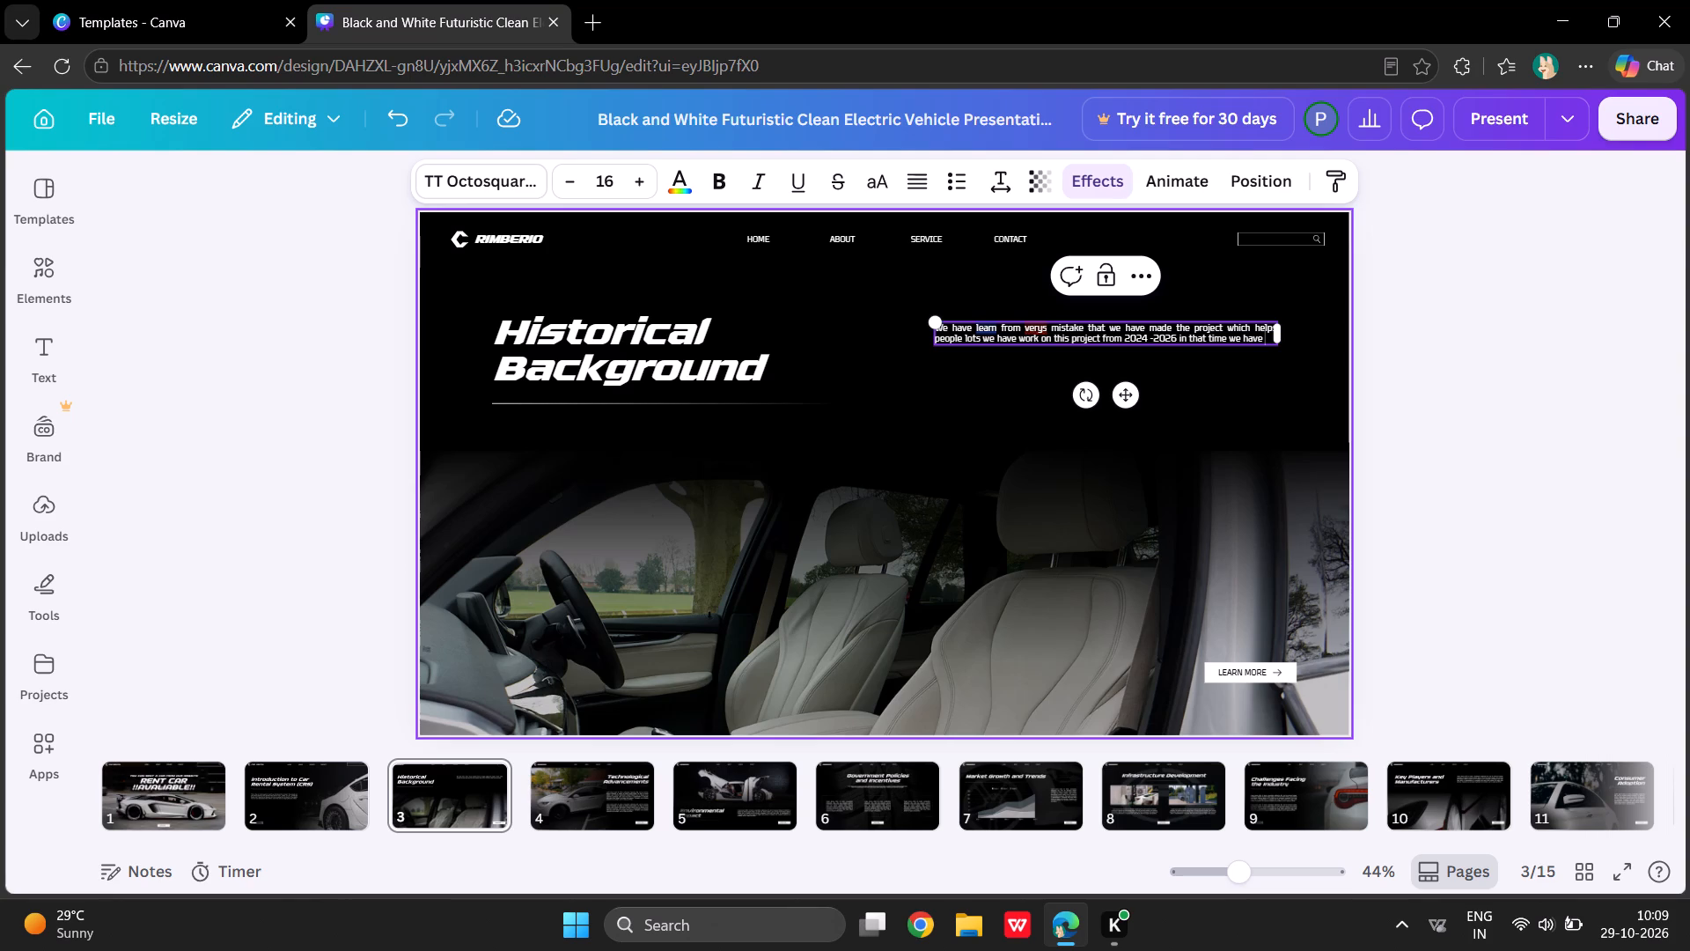
type("work")
key("space")
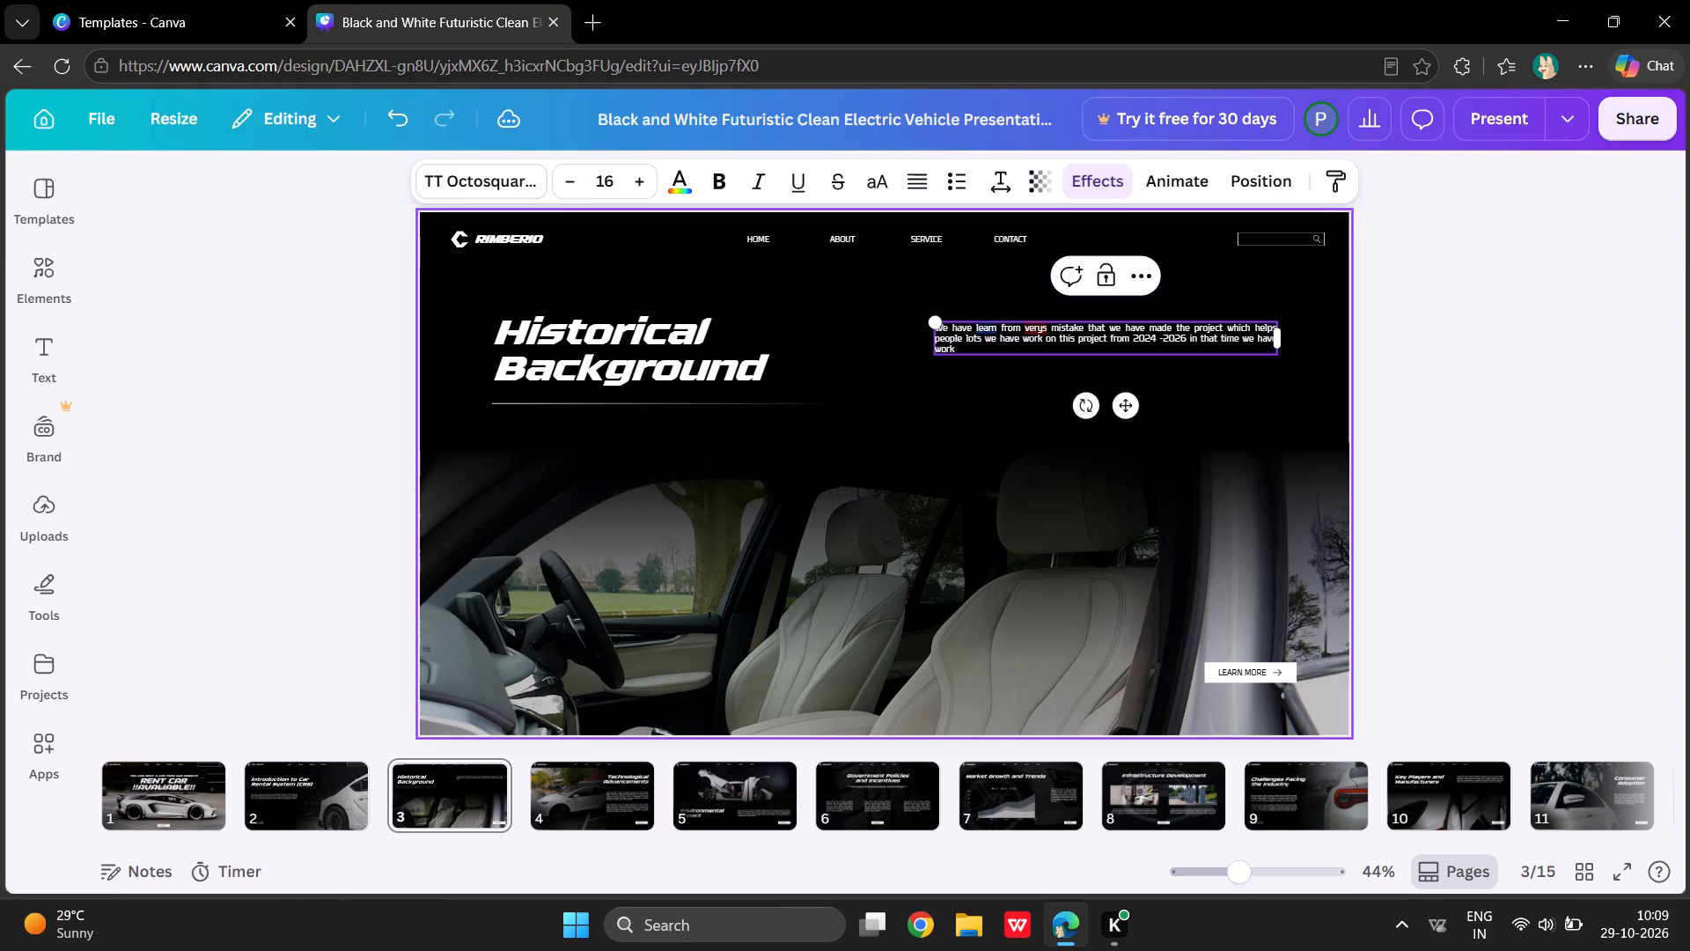
type("on mor")
key("space")
key("BackSpace")
type("e authen")
type("tication")
Extend the Historical Background paragraph with "beacuse there are many risk we have found in are project that is".
key("space")
type("beacuse")
key("space")
type("there are many risk we have found")
key("space")
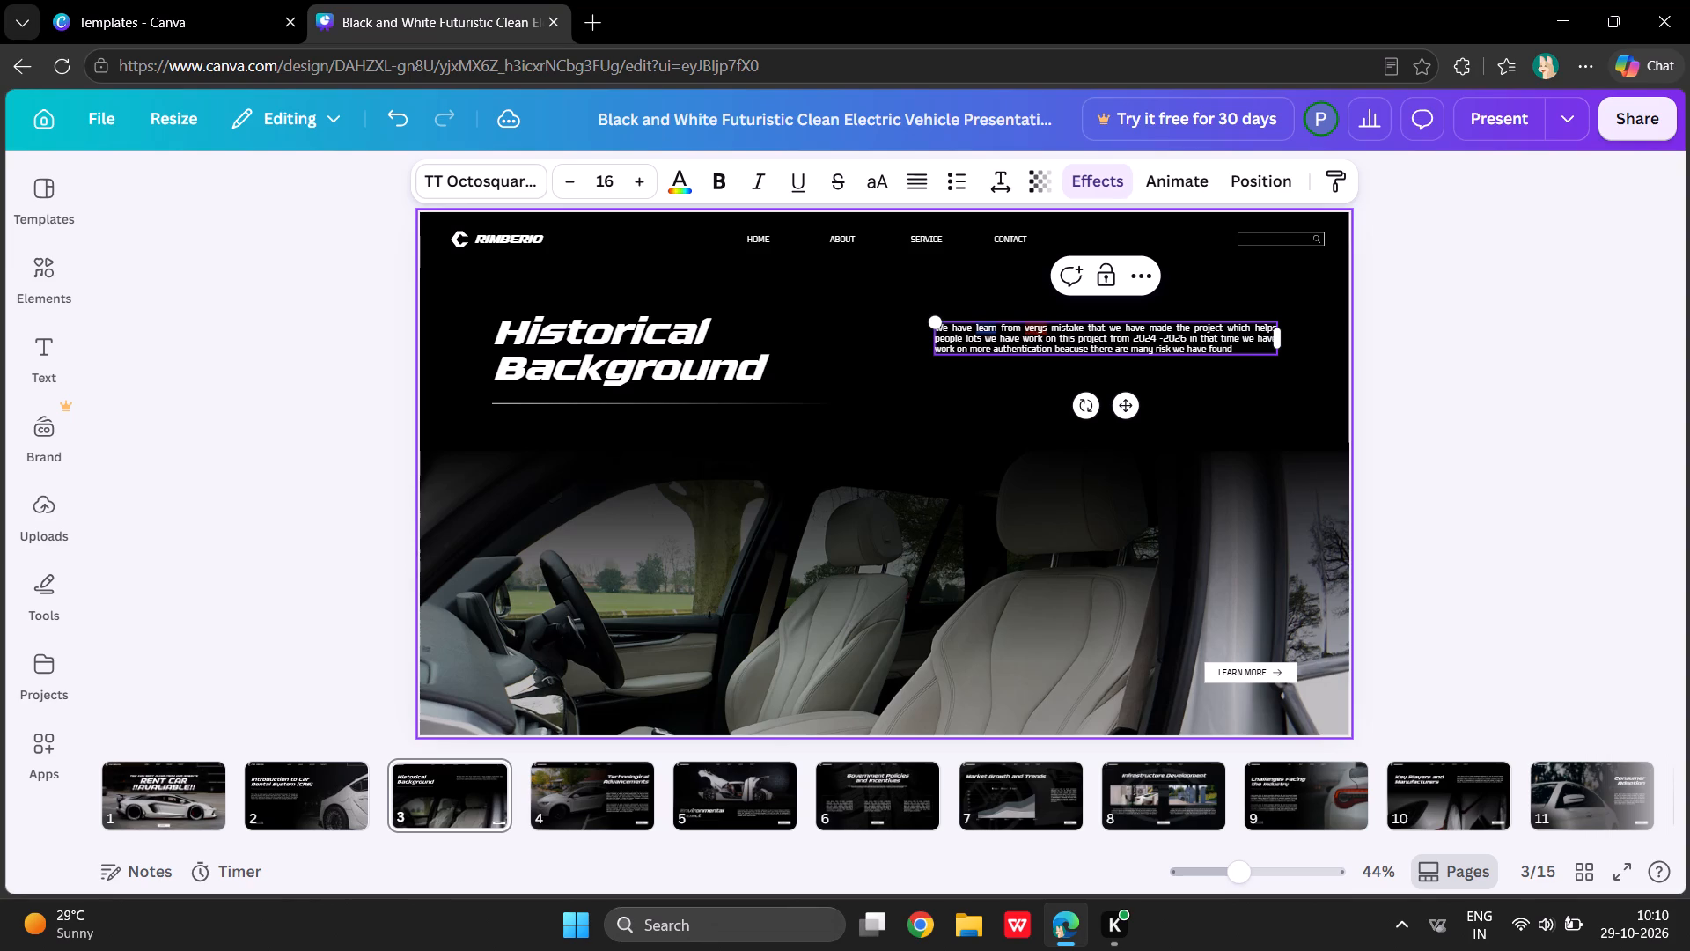
type("in are project tht")
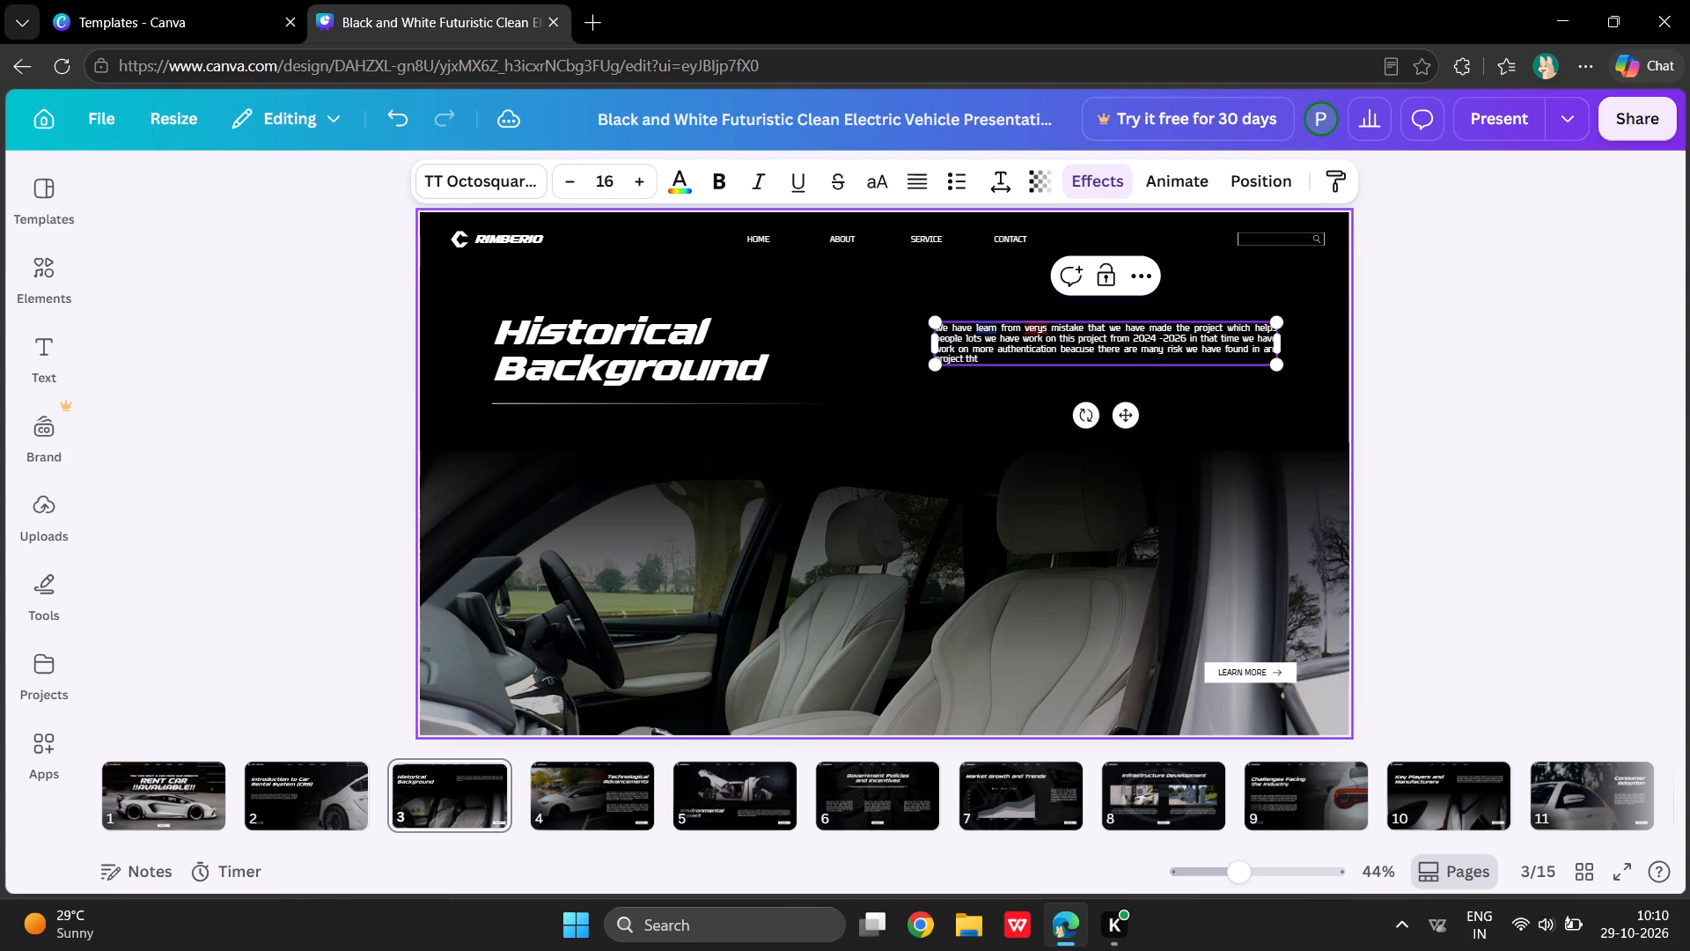
key("BackSpace")
type("at")
key("space")
type("is")
key("space")
Add "fake id people can take vehicle" to the end of the Historical Background paragraph.
type("fake")
key("space")
type("id")
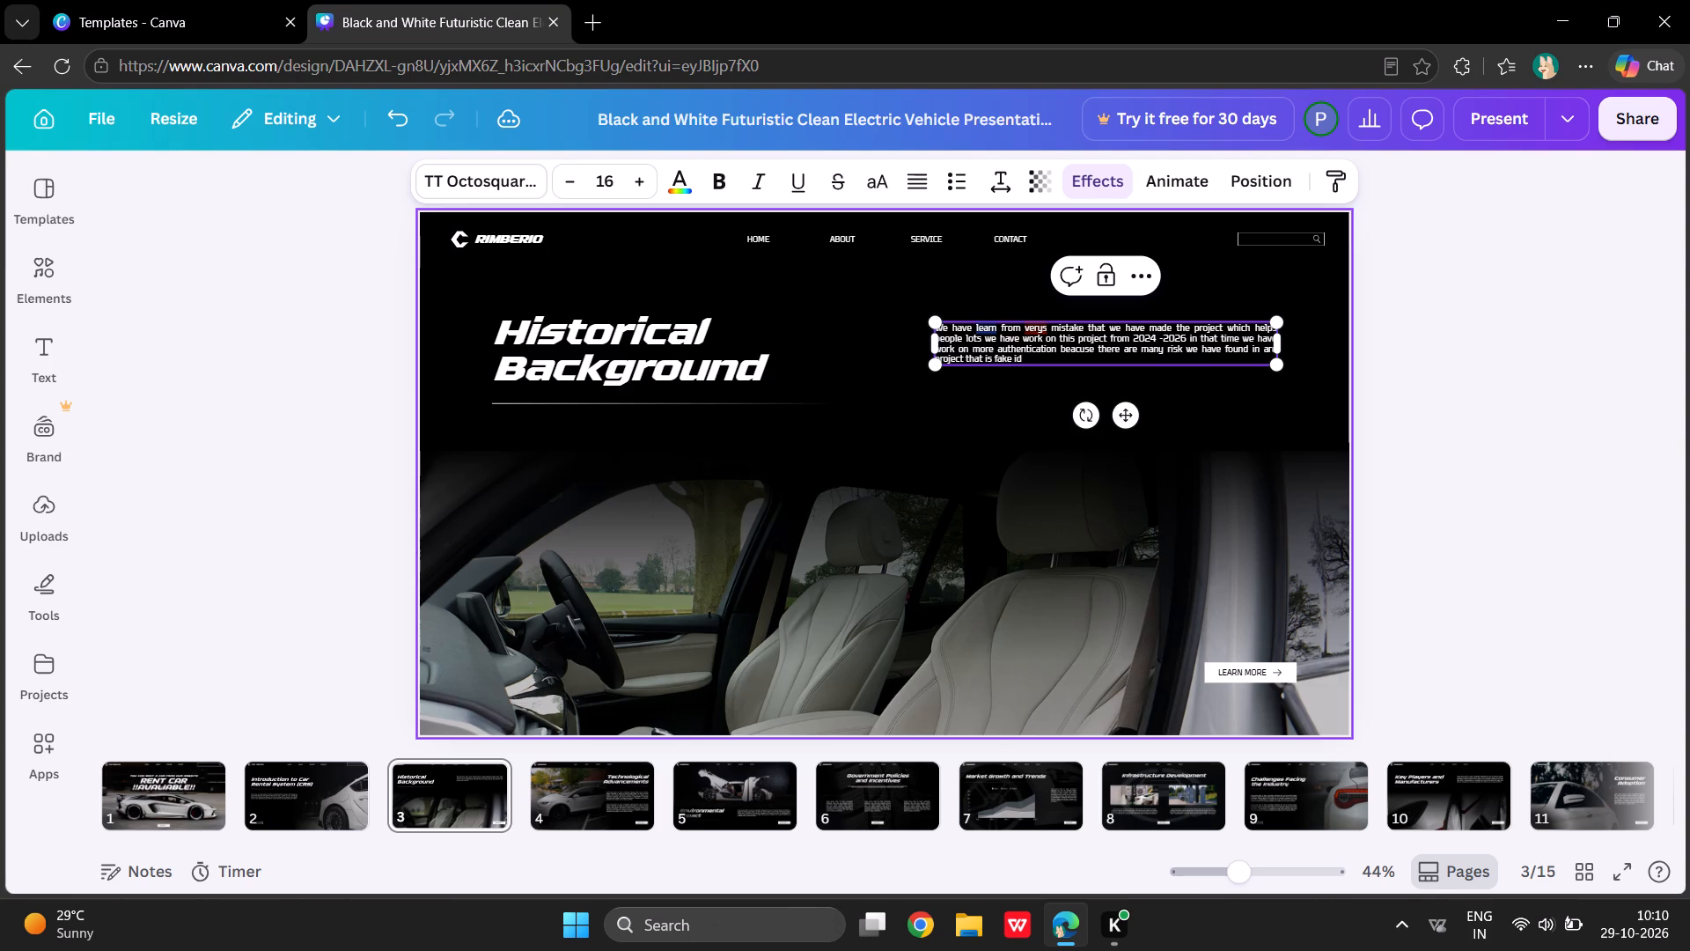
key("space")
type("people")
key("space")
type("can take")
key("space")
type("vehicle without")
key("space")
key("BackSpace")
key("BackSpace")
key("BackSpace")
key("BackSpace")
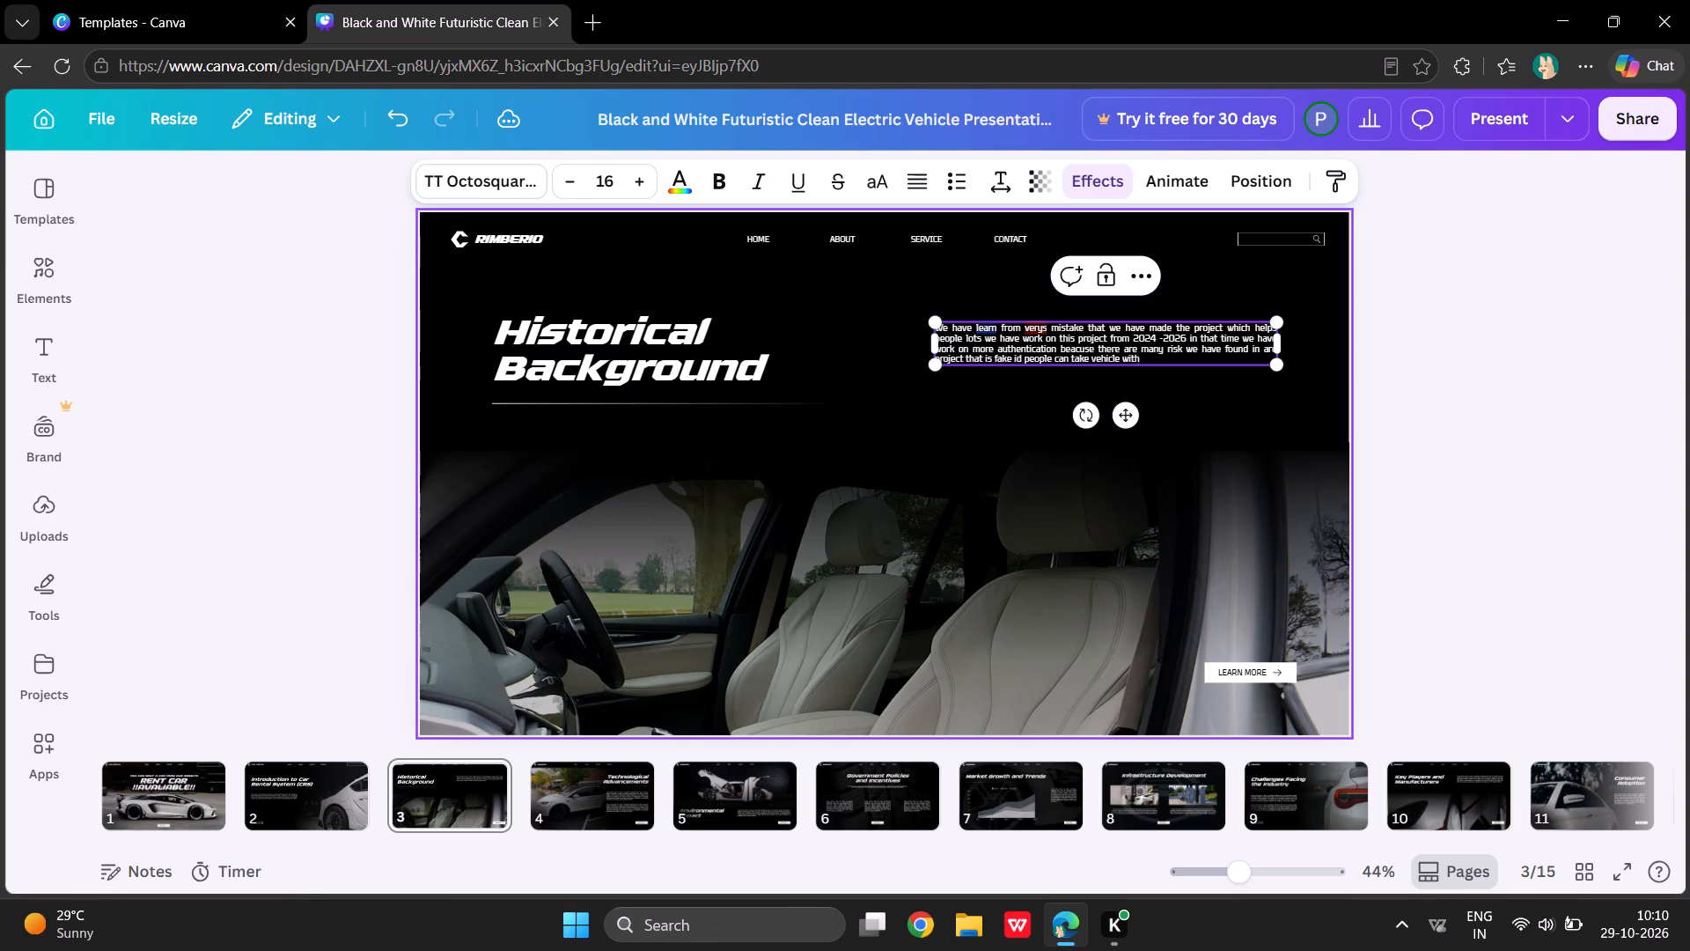
key("BackSpace")
key("BackSpace")
key("BackSpace")
key("BackSpace")
Continue the Historical Background paragraph with "that very big loss".
type("that har")
key("BackSpace")
key("BackSpace")
key("BackSpace")
key("BackSpace")
type("ver")
key("BackSpace")
key("BackSpace")
key("BackSpace")
key("space")
type("very big loss")
Add "of the owner of the car and also our app" to the end of the Historical Background paragraph.
key("space")
type("of the")
key("space")
type("ownm")
key("BackSpace")
type("er of the car and also")
key("space")
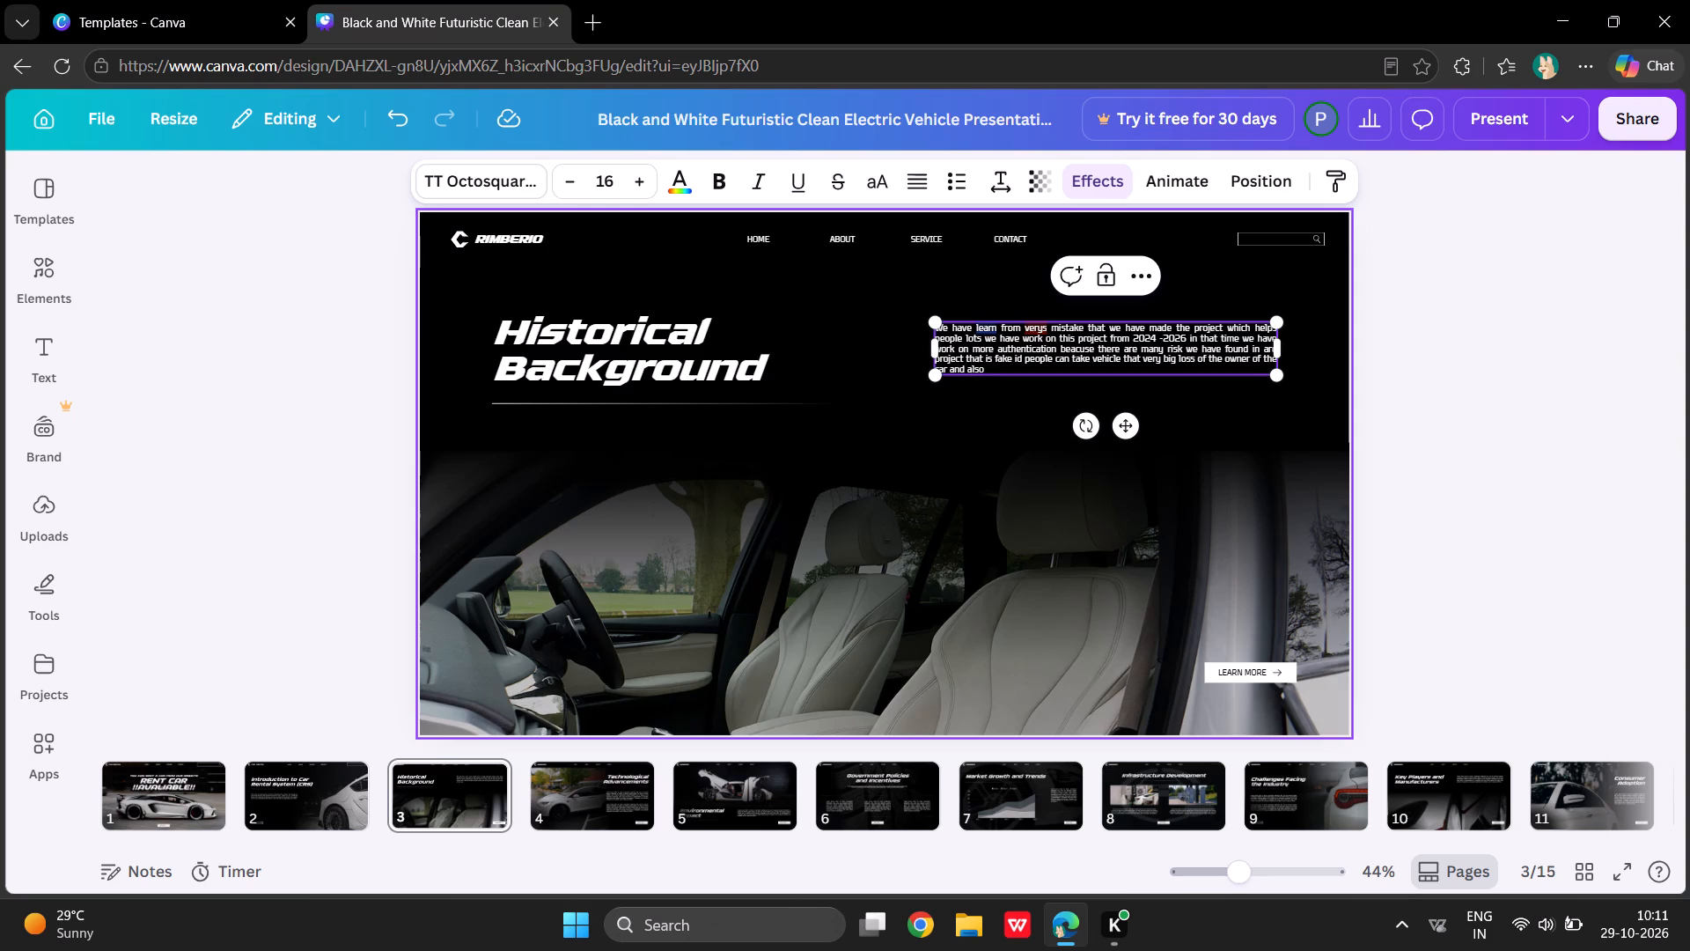
type("our app")
key("space")
Replace the RIMBERIO brand name in the header of page 3 with "CAR RENTAL".
left_click(521, 243)
double_click(521, 243)
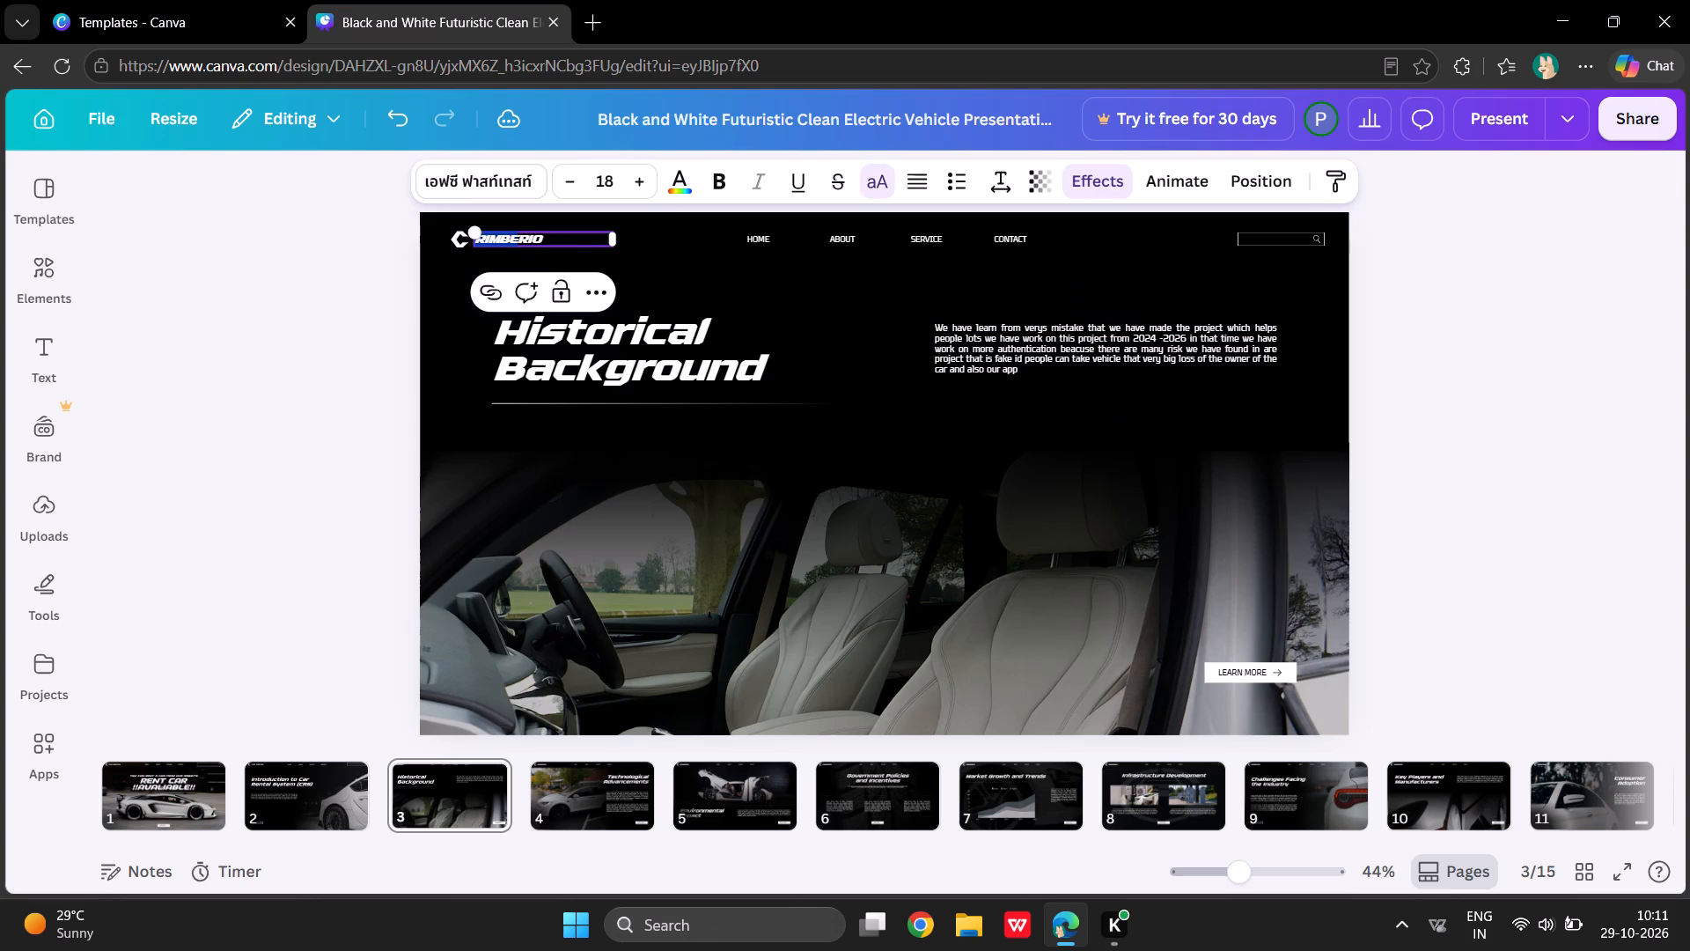
key("BackSpace")
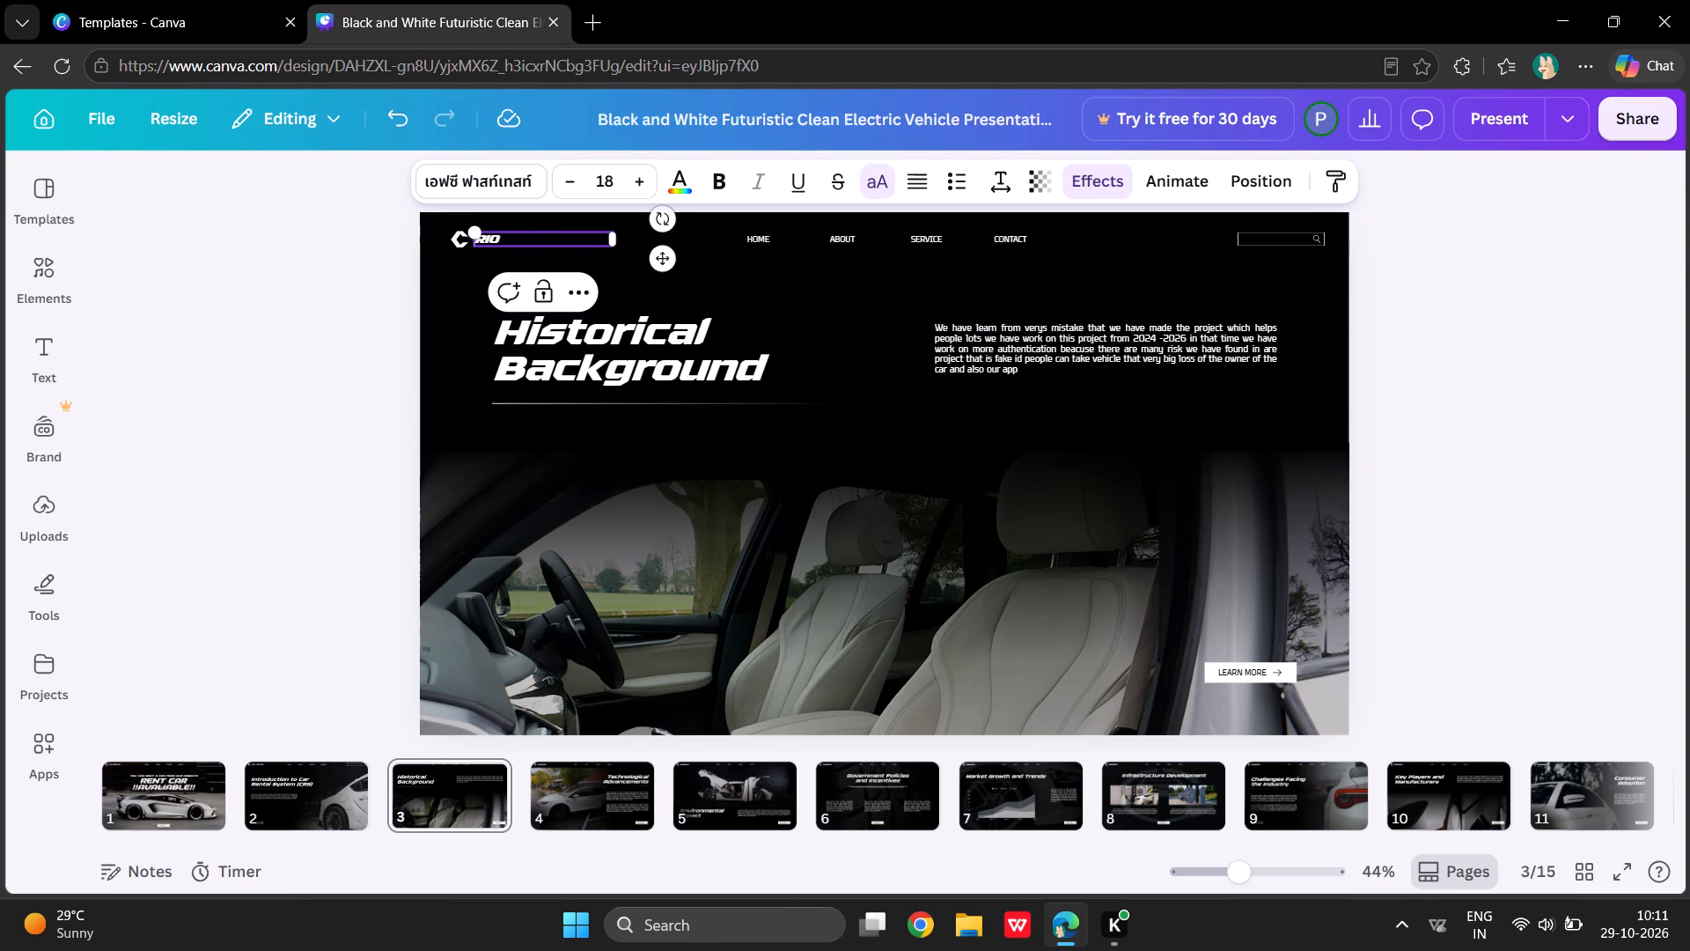
key("Right")
key("Right")
key("Right")
key("BackSpace")
key("BackSpace")
key("BackSpace")
type("CAR")
key("space")
type("RE")
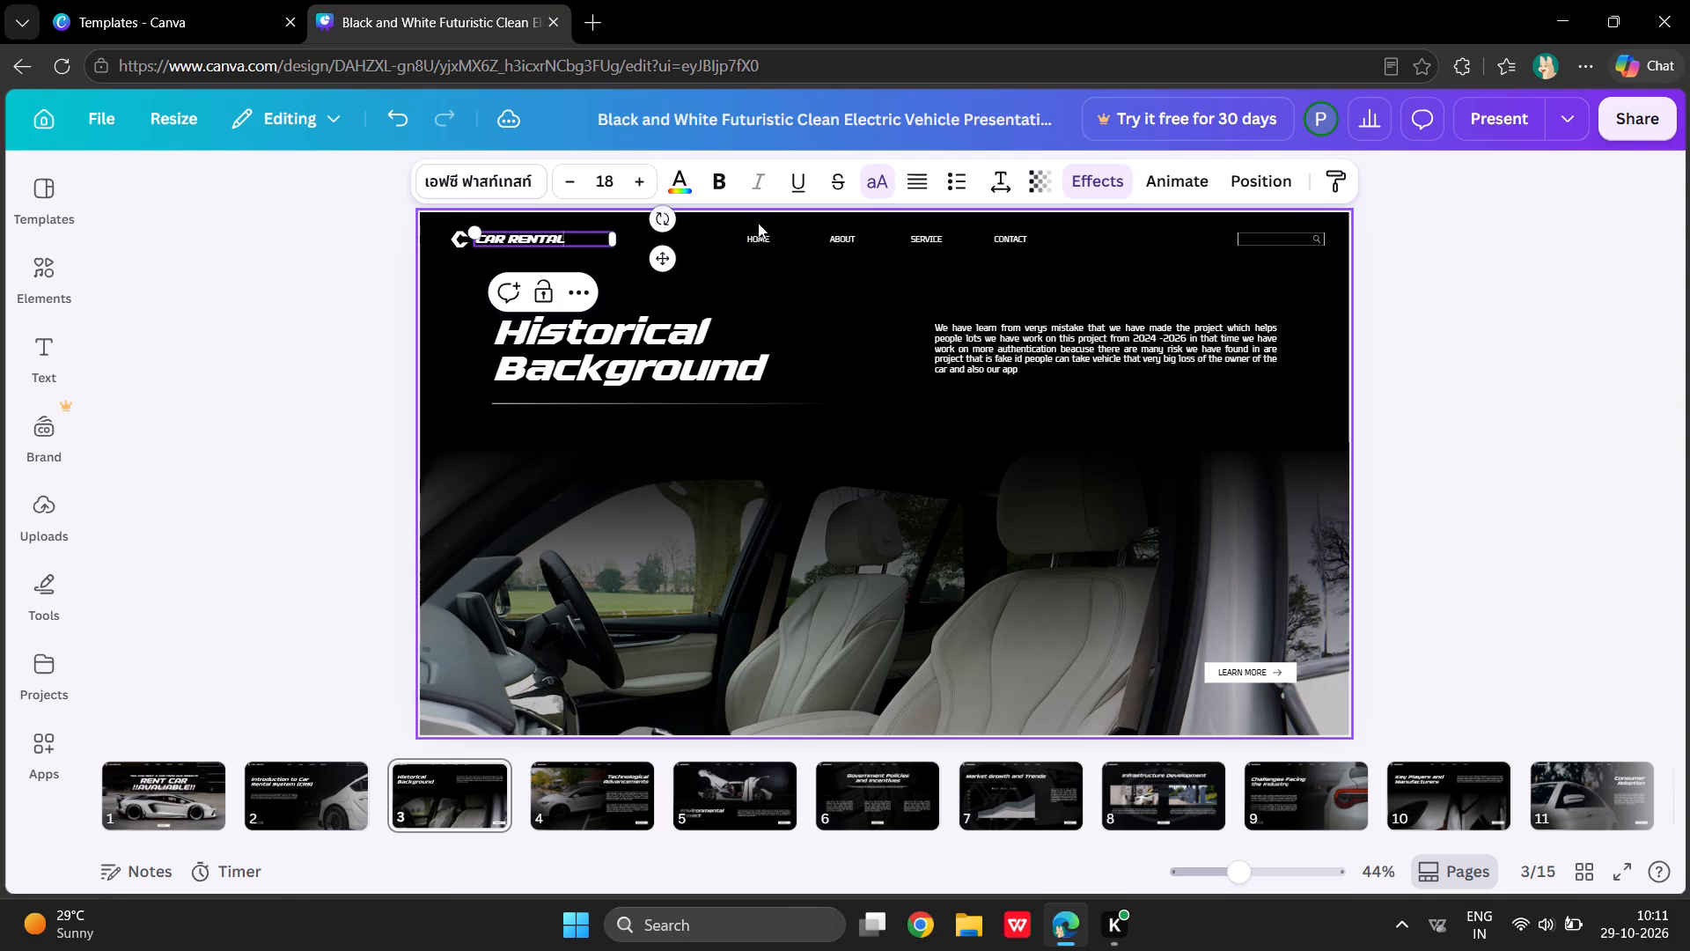
Set the font size of the HOME label in the page 3 header to 18.
left_click(756, 239)
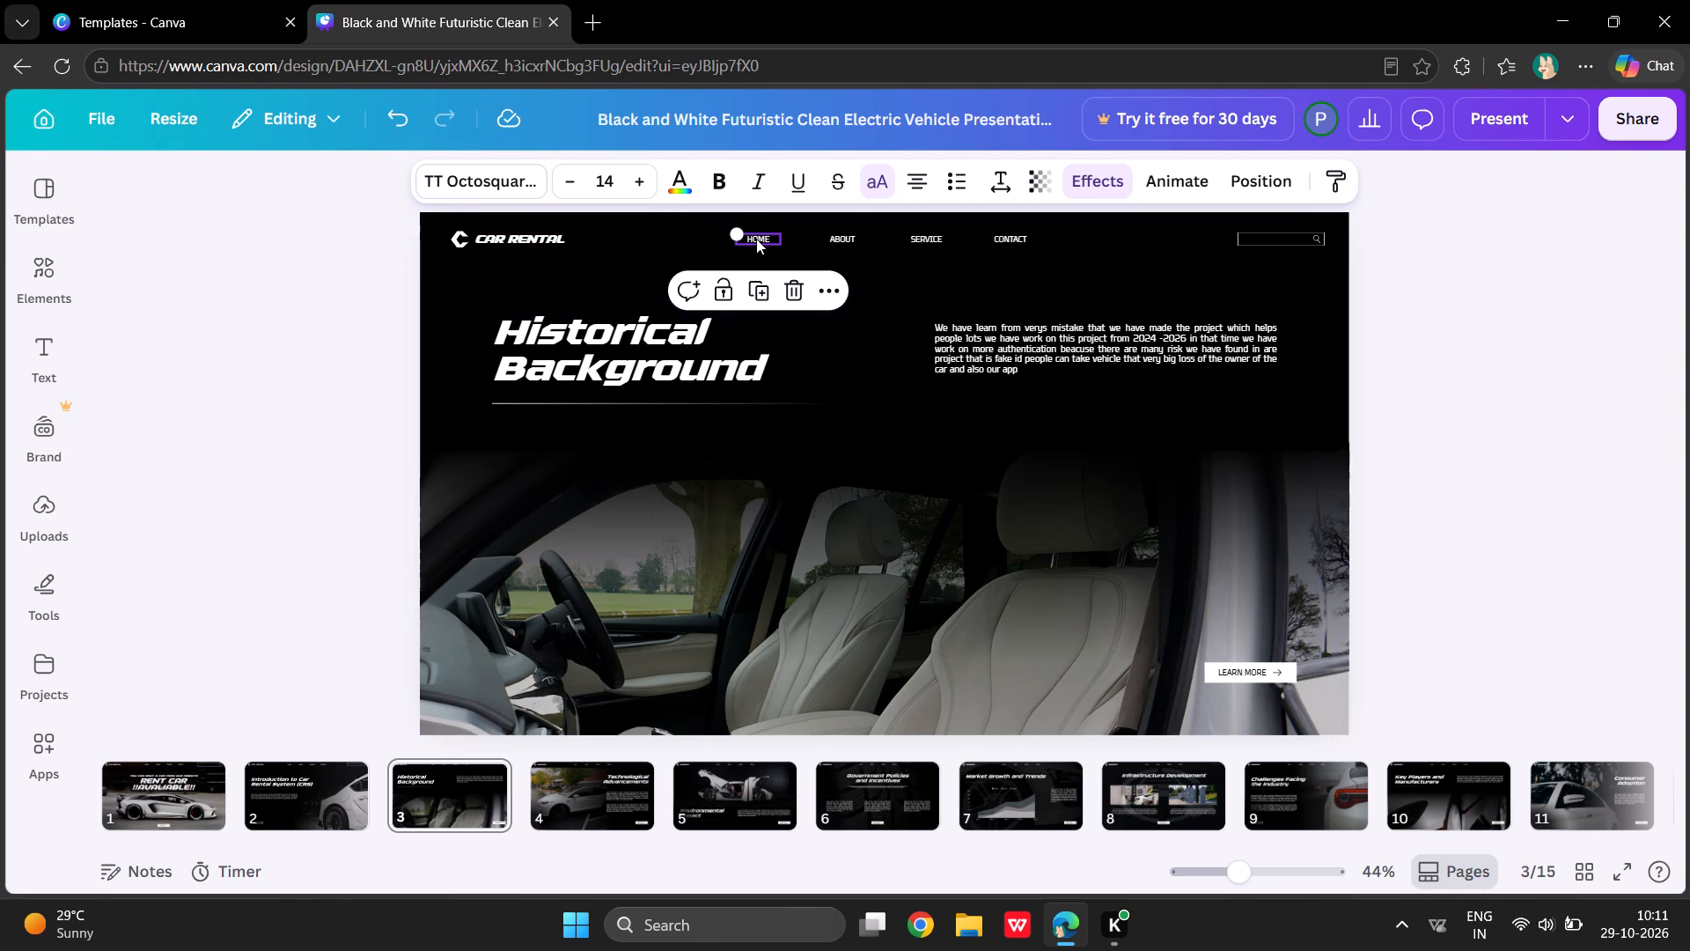
left_click(634, 186)
left_click(634, 186)
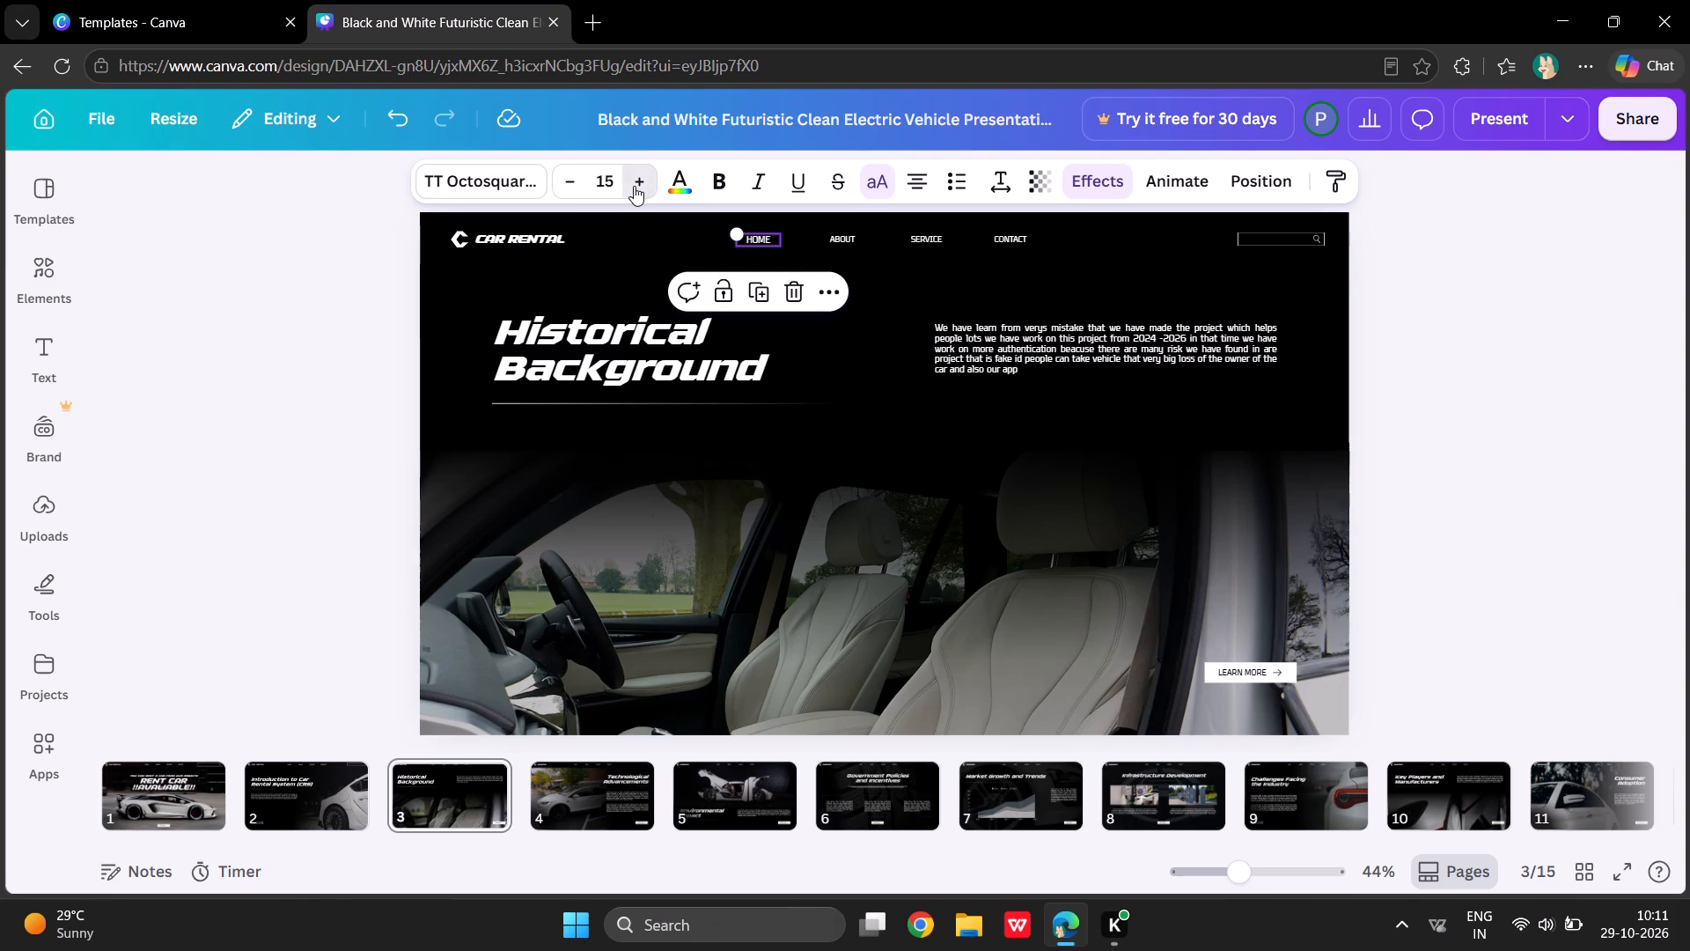
left_click(634, 186)
left_click(634, 186)
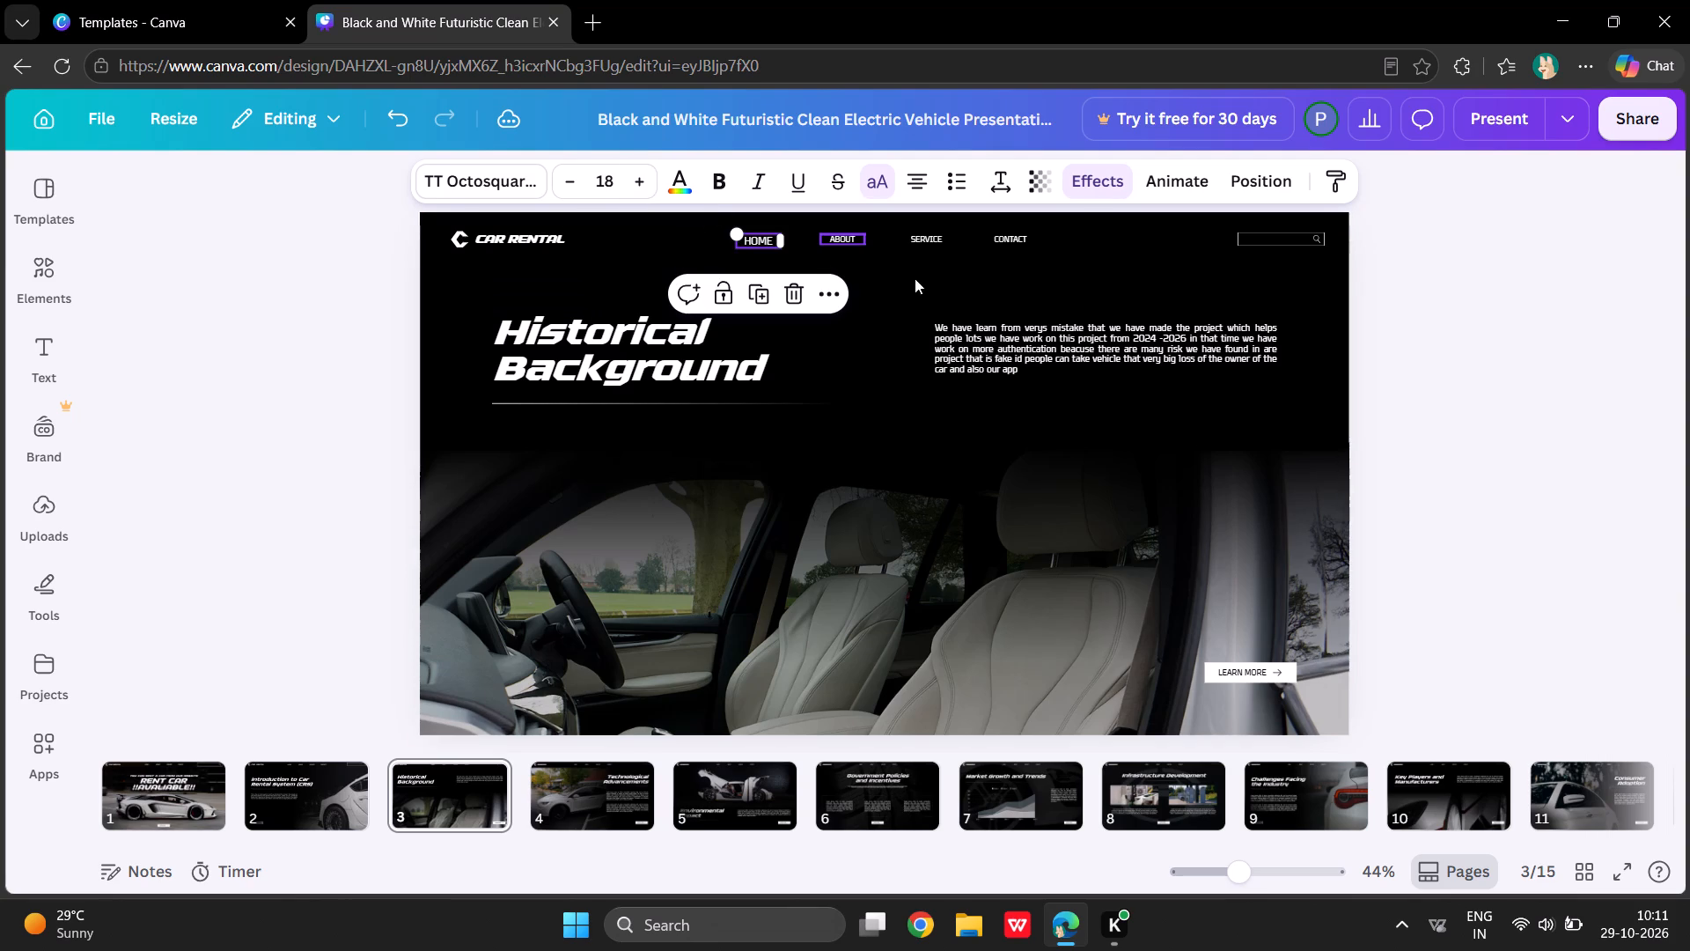
Set the font size of the ABOUT label in the page 3 header to 18.
left_click(840, 247)
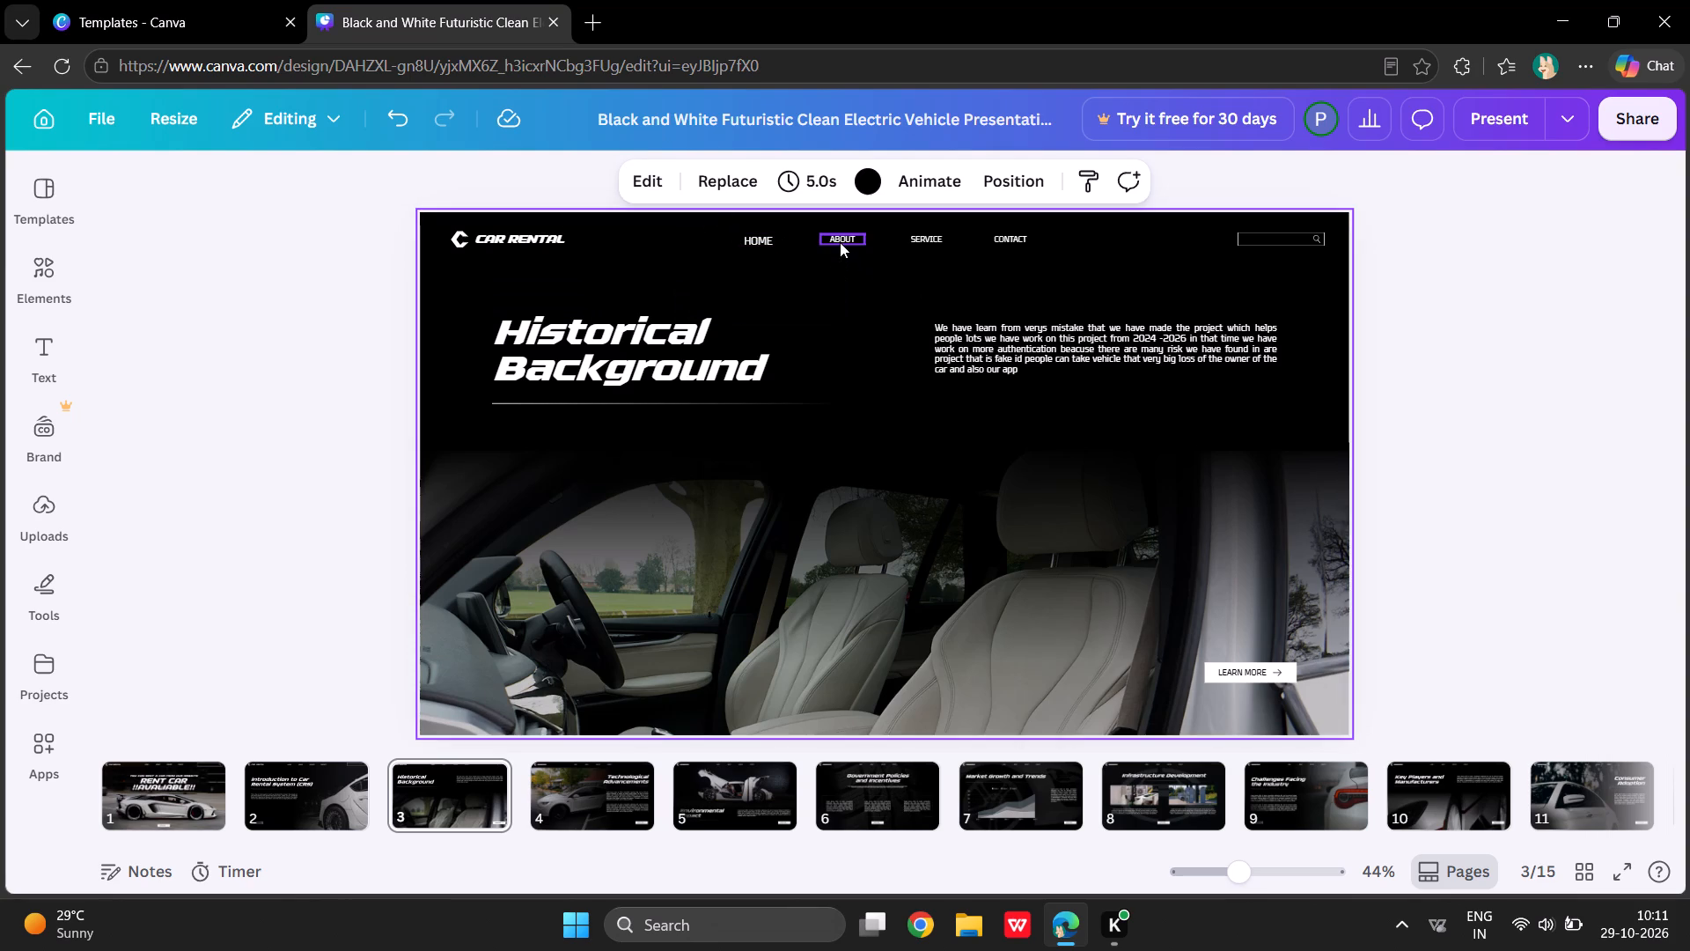
left_click(840, 240)
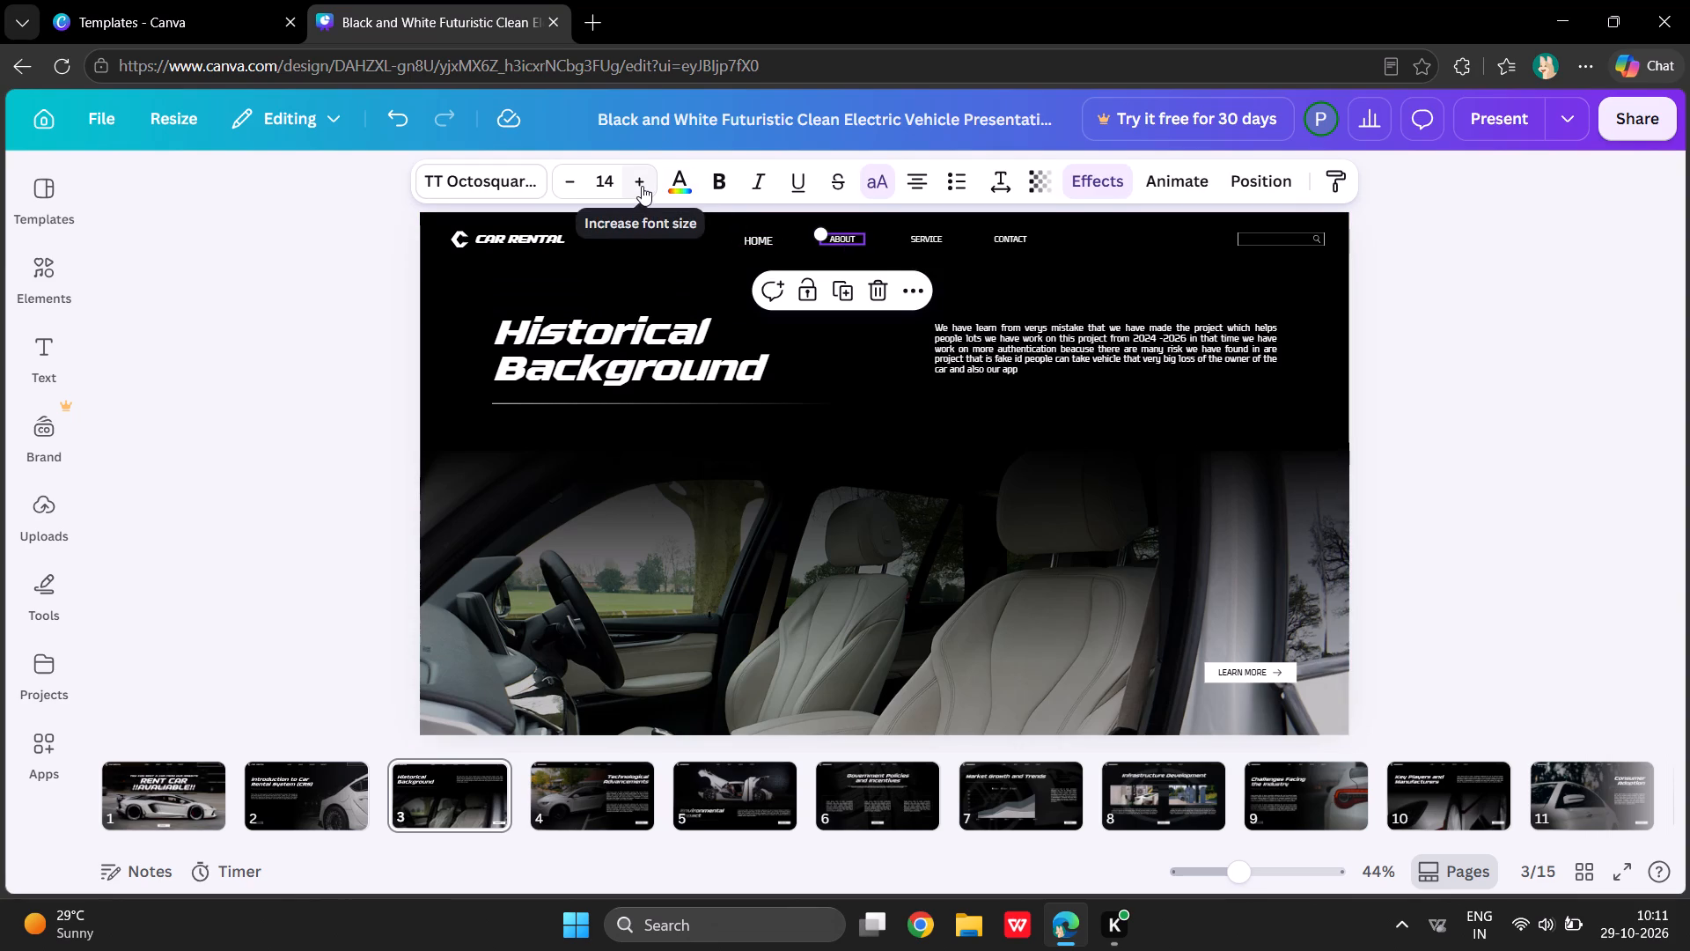
left_click(642, 186)
left_click(642, 186)
left_click(642, 186)
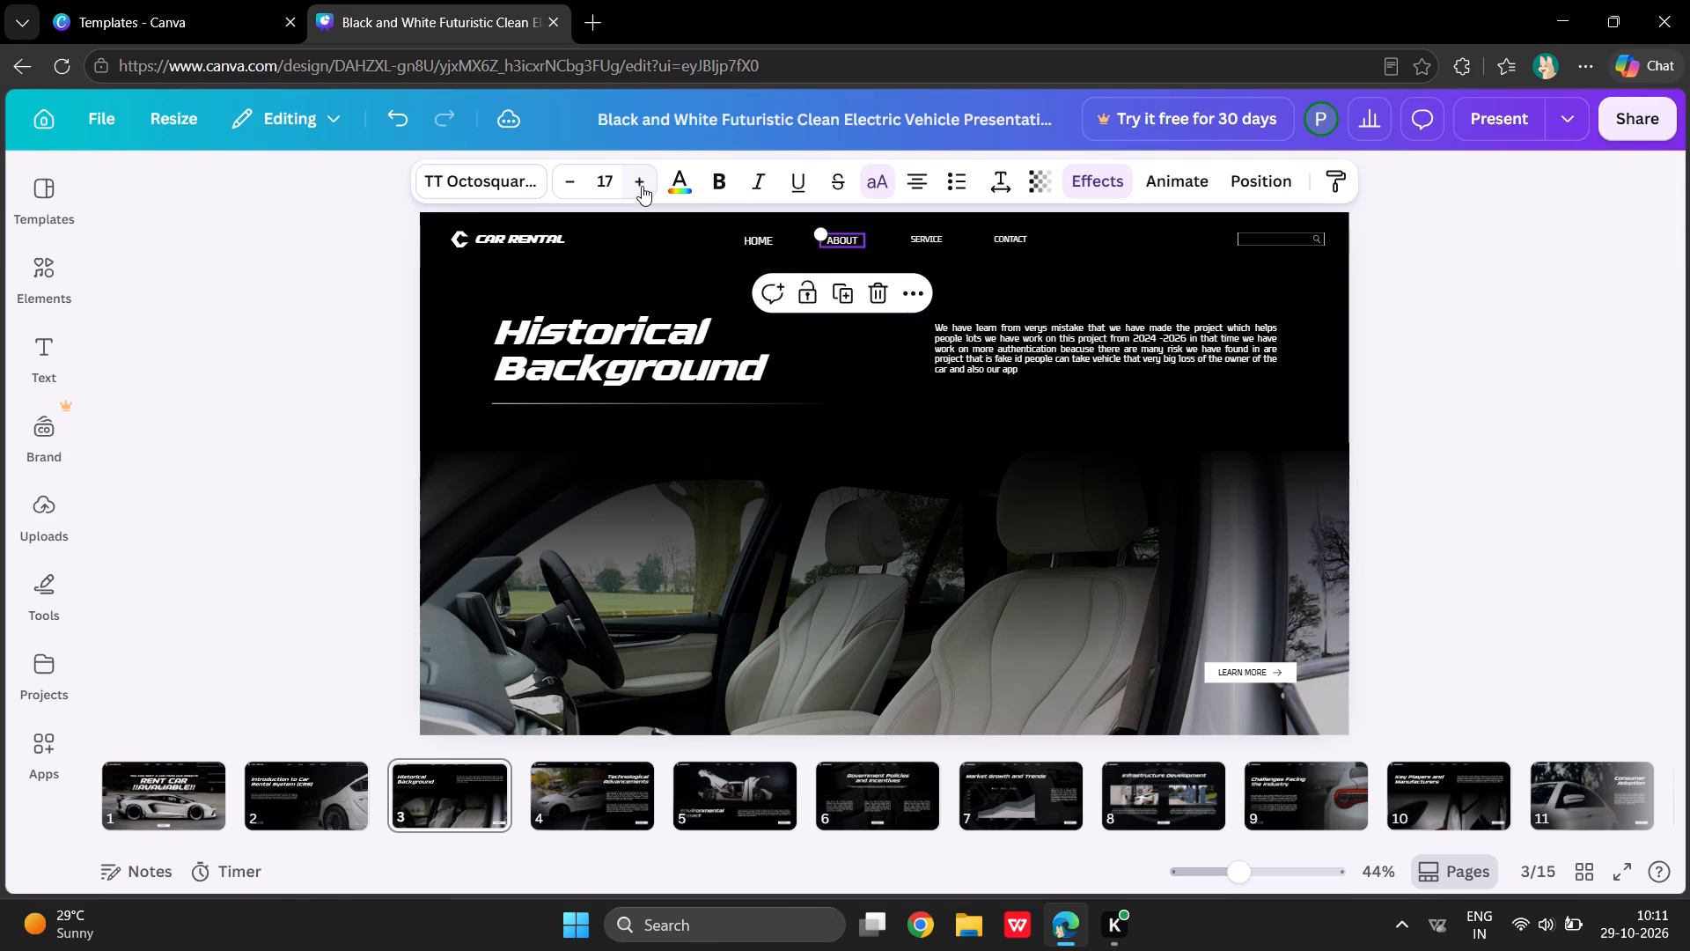
left_click(642, 186)
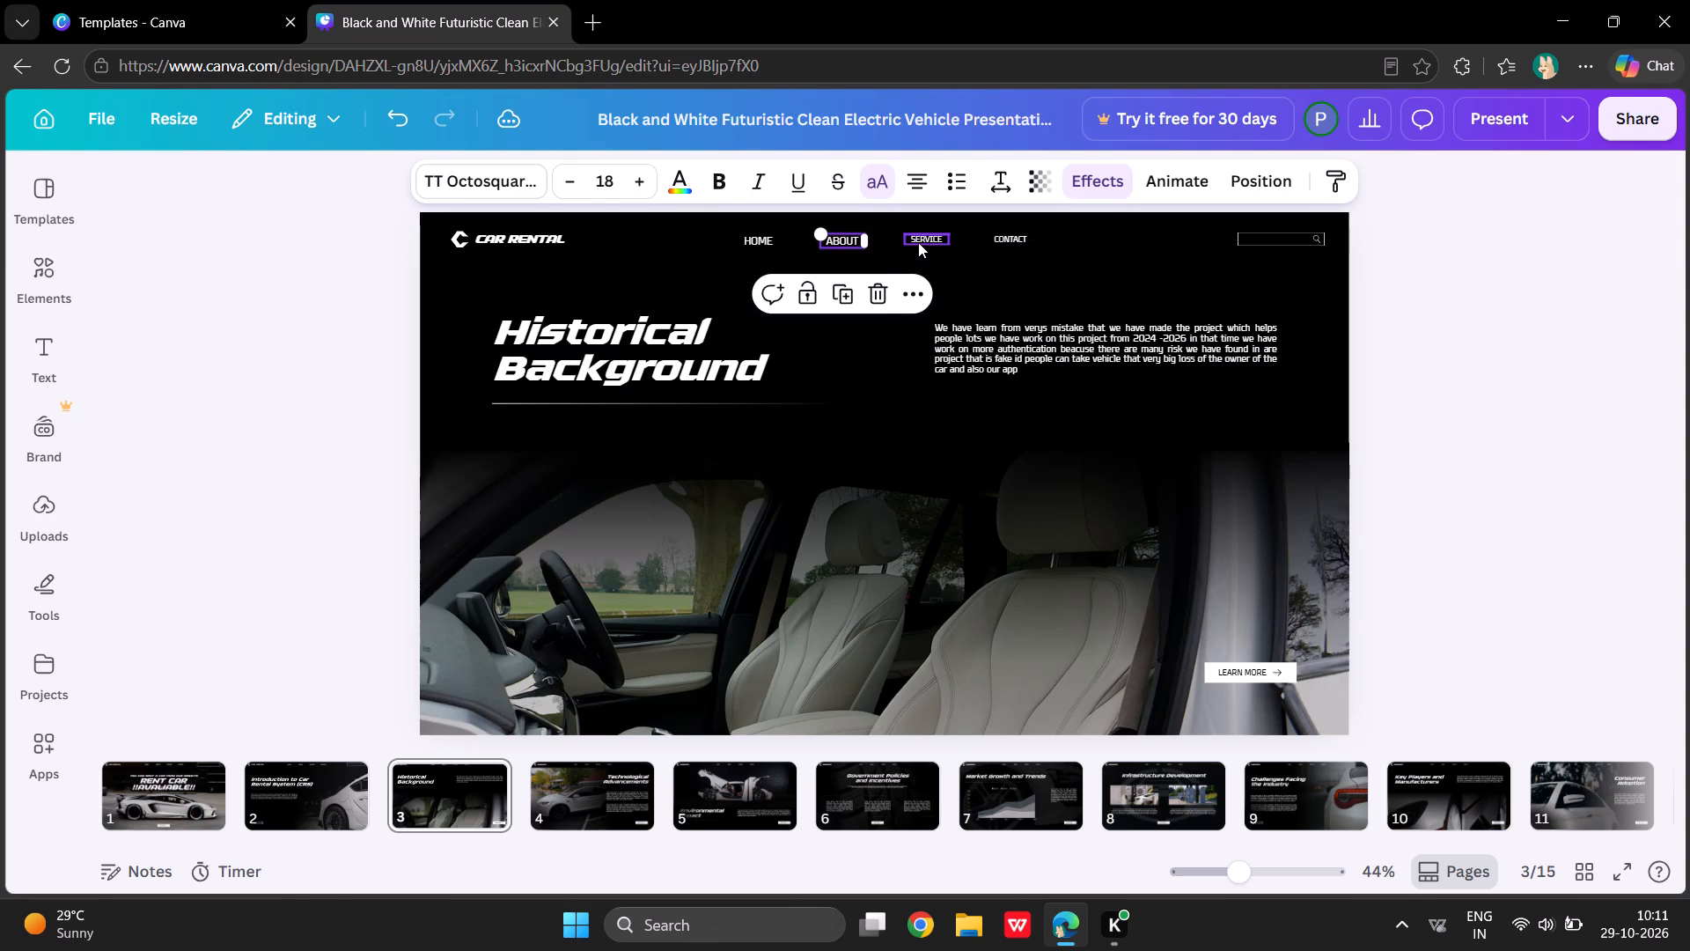
Set the font size of the SERVICE label in the page 3 header to 17.
left_click(918, 242)
left_click(639, 187)
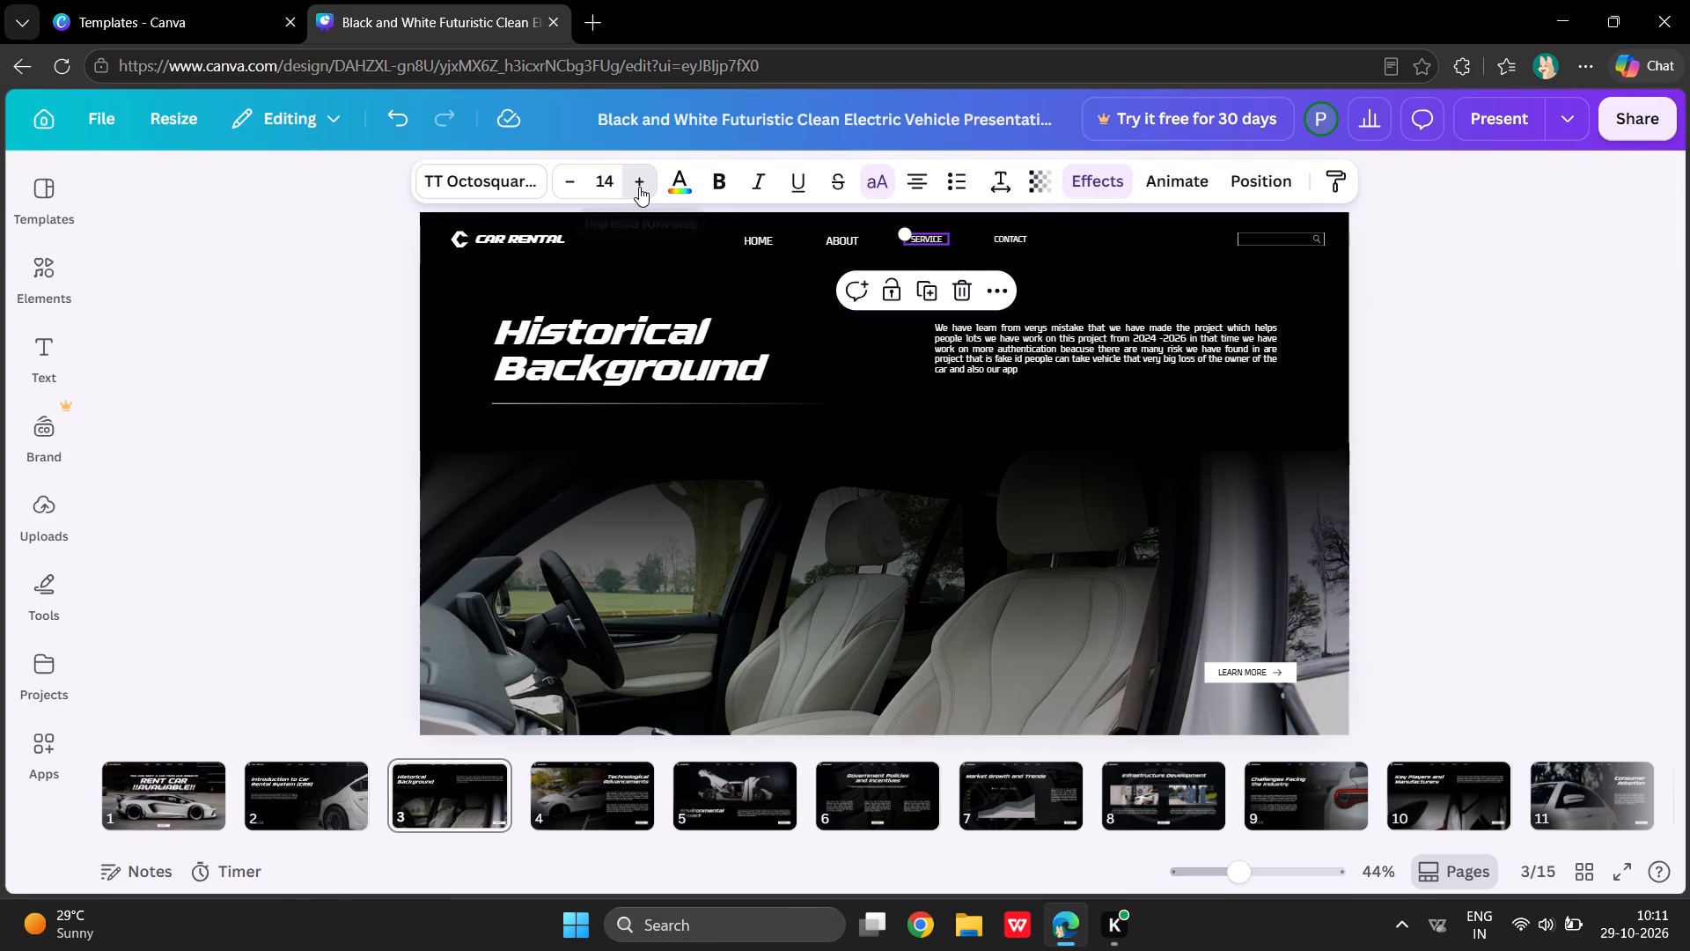
left_click(639, 187)
left_click(639, 187)
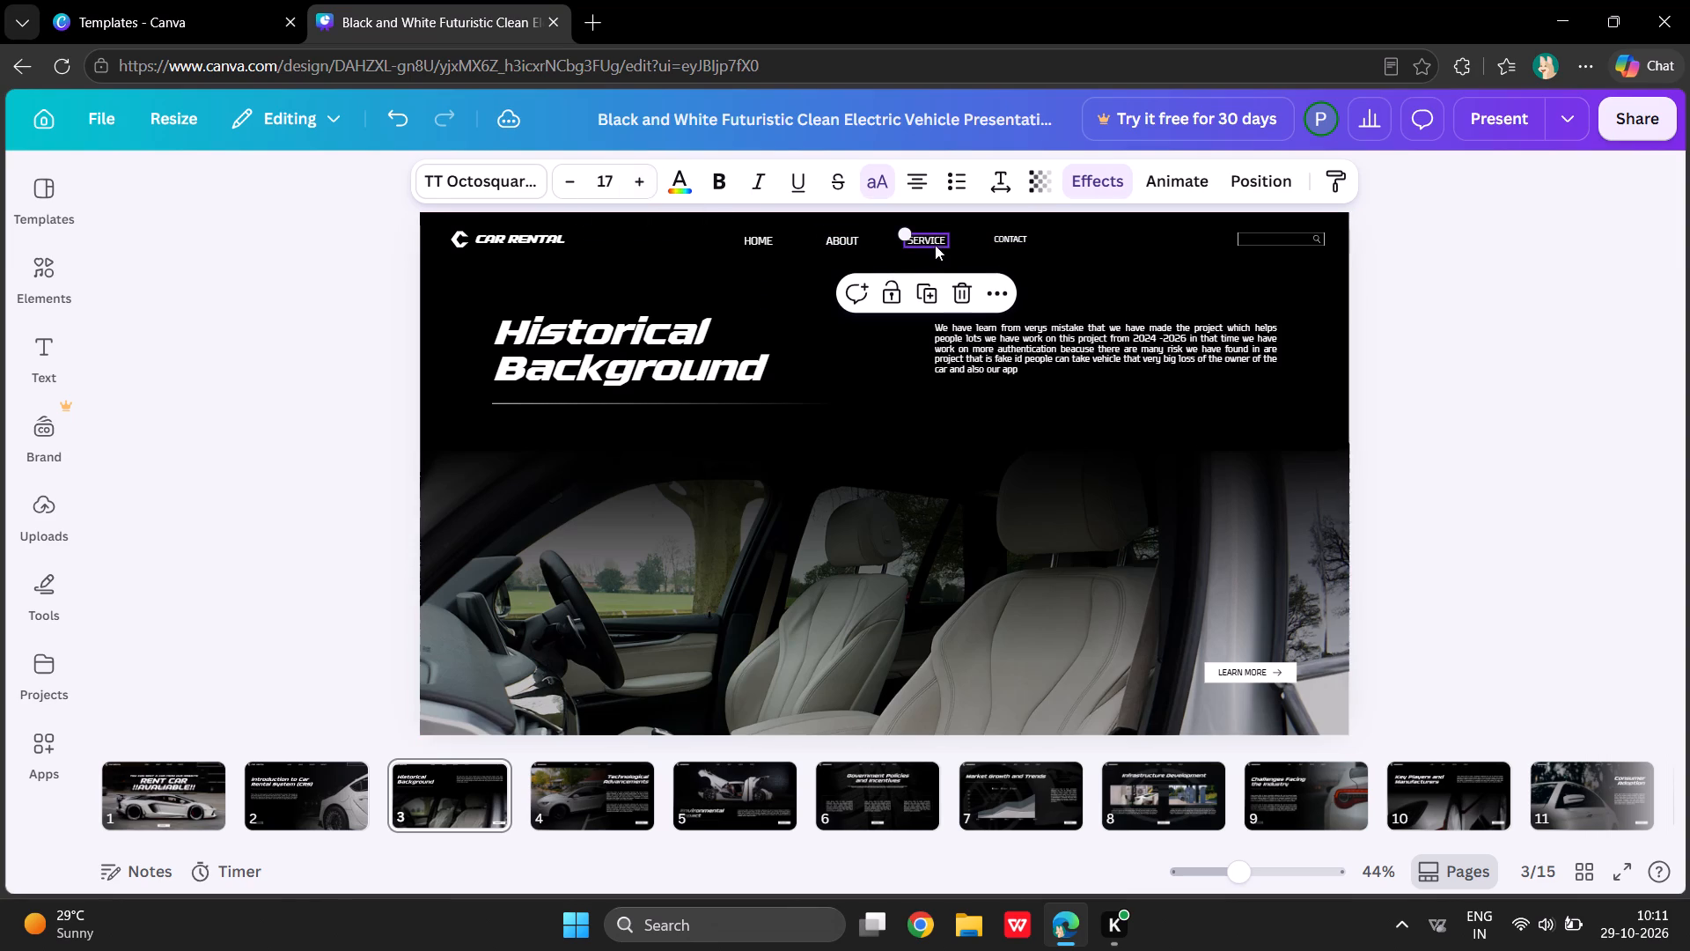
Set the font size of the CONTACT label in the page 3 header to 18.
left_click(1027, 242)
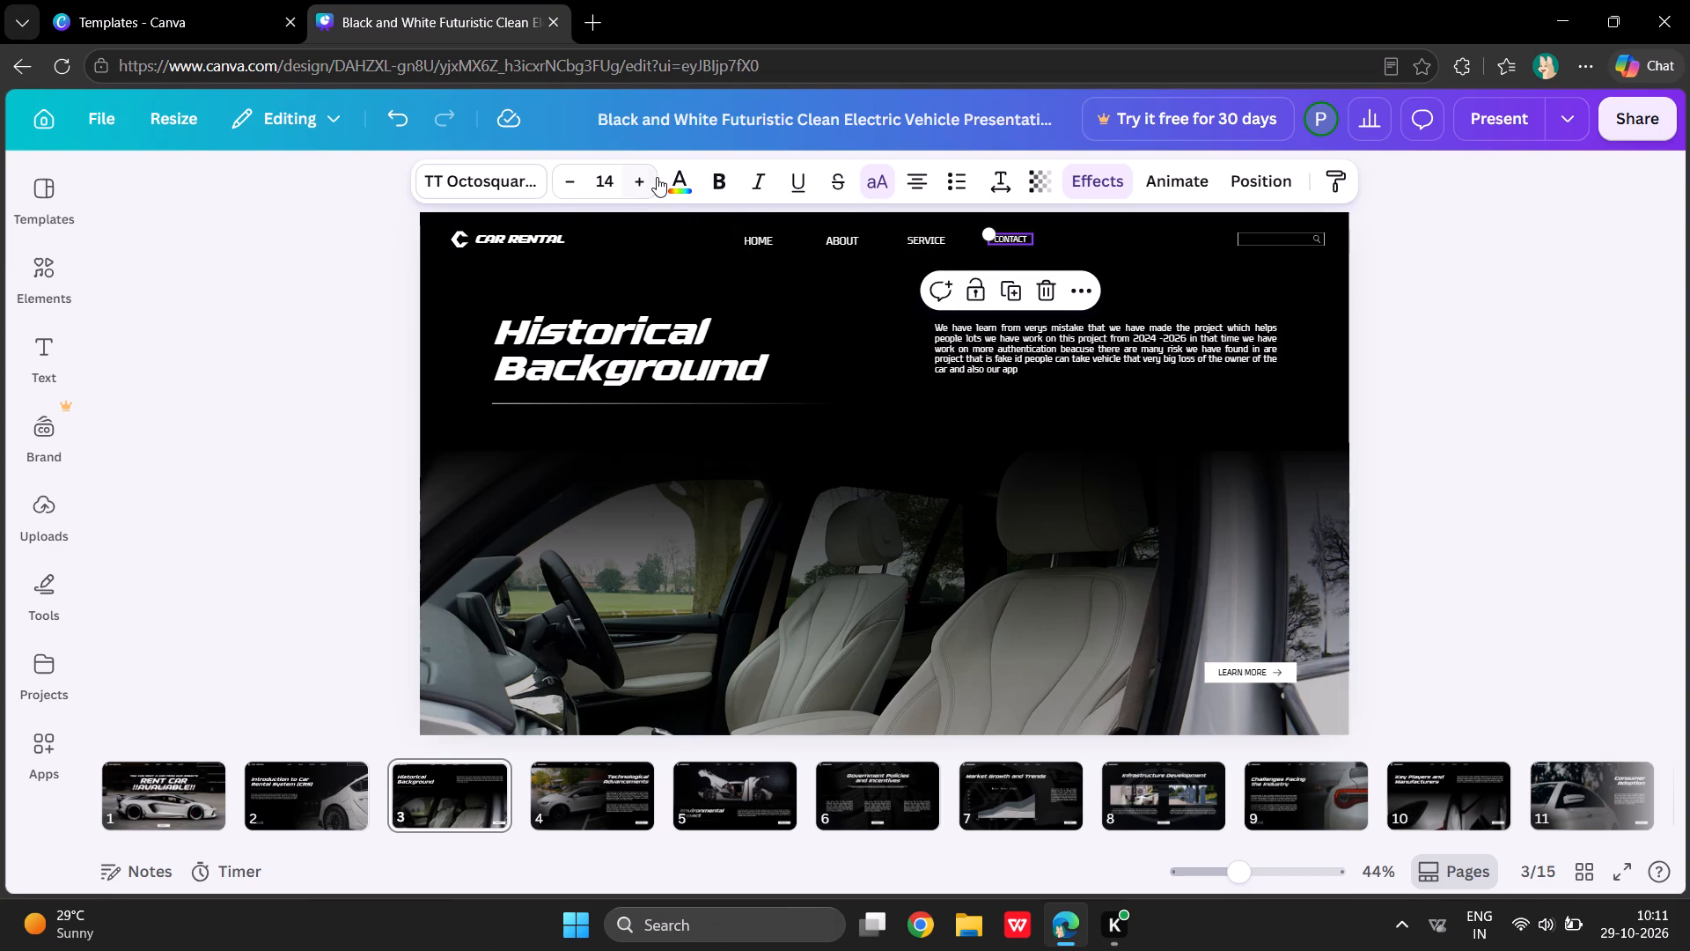
left_click(648, 177)
left_click(648, 177)
left_click(648, 177)
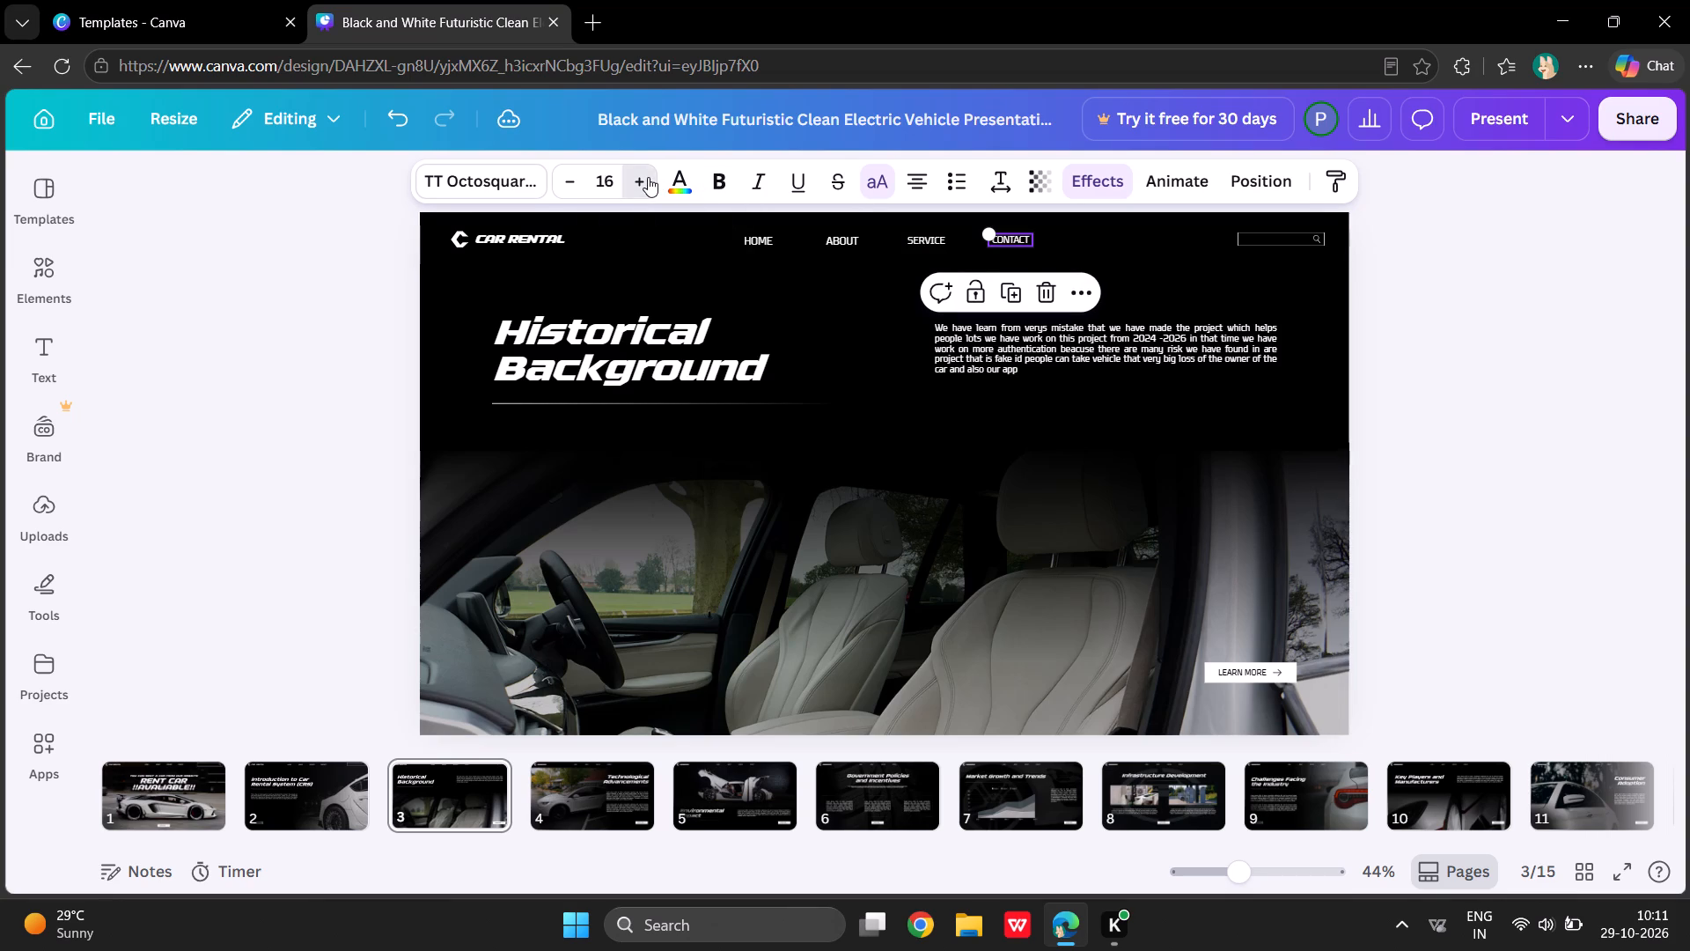
left_click(648, 177)
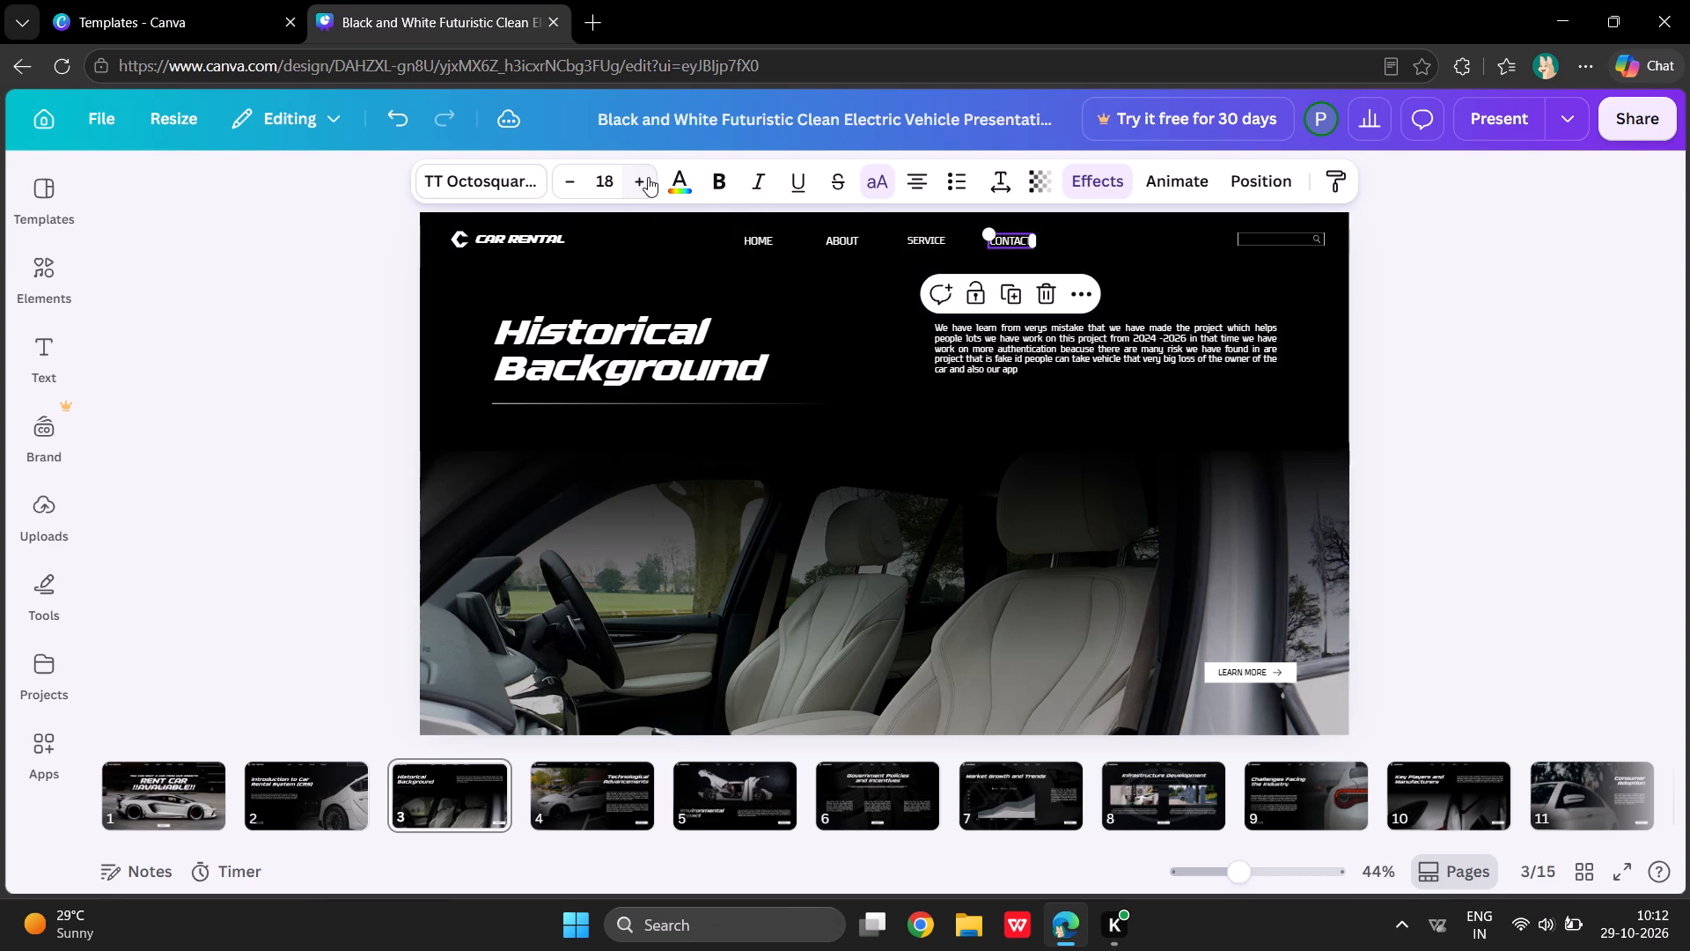
Browse the shapes library, from basic and flowchart shapes to speech bubbles and cogs, for a shape to use on page 3.
left_click(1188, 181)
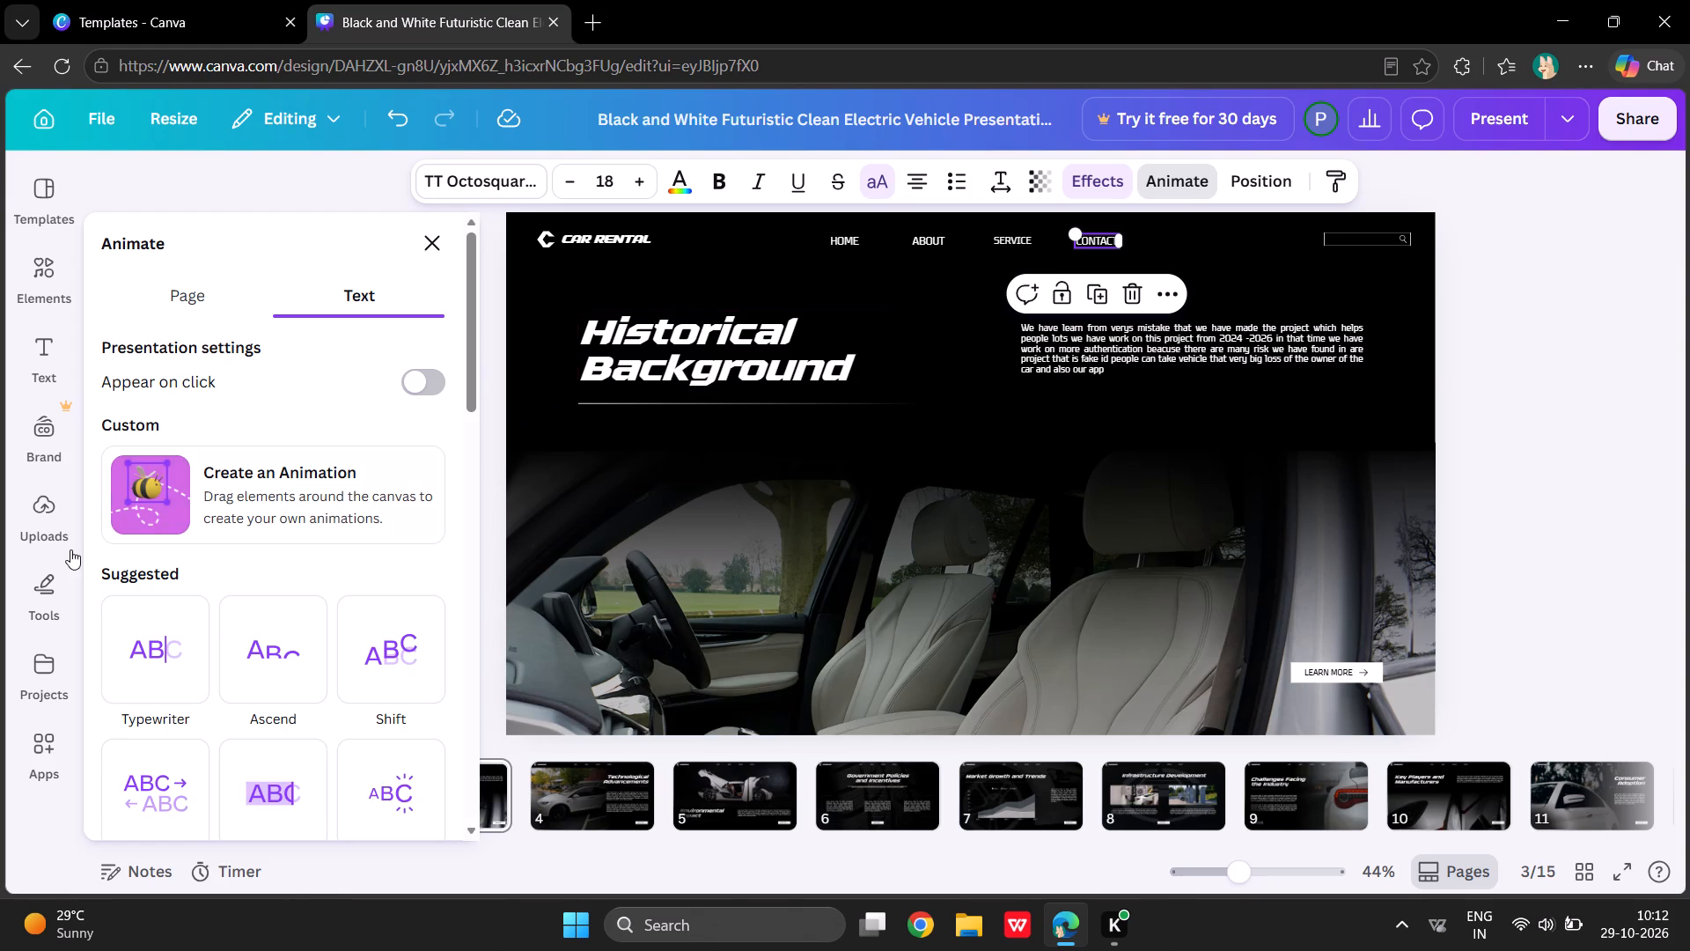
left_click(38, 294)
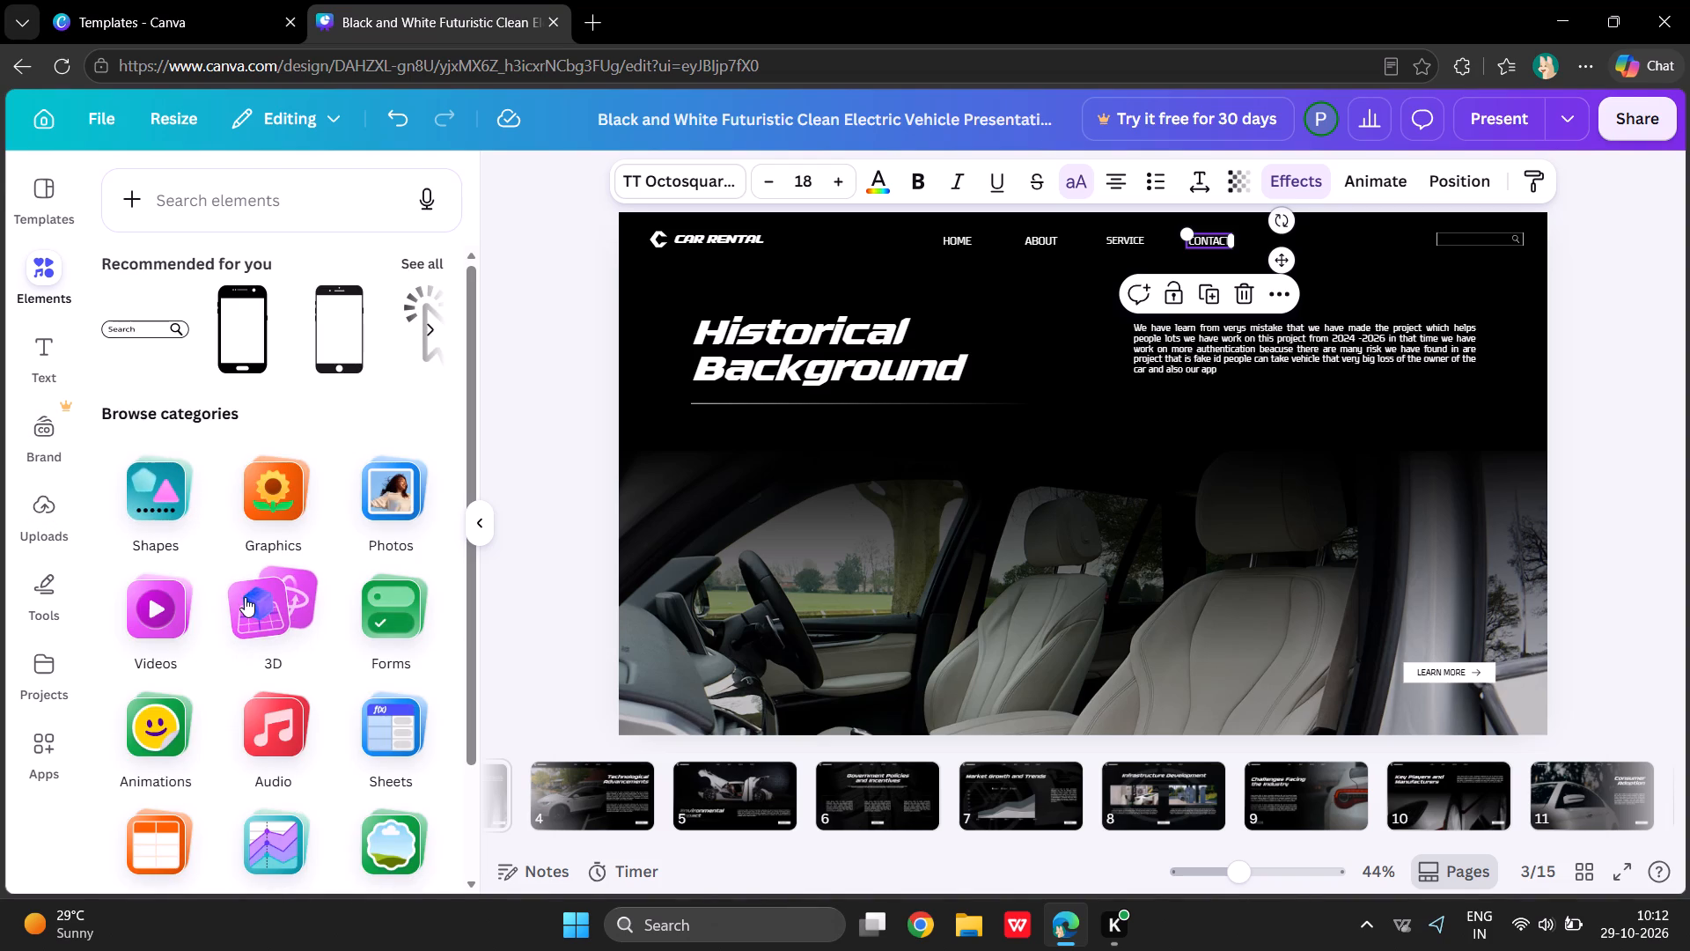
scroll(246, 587, "down", 3)
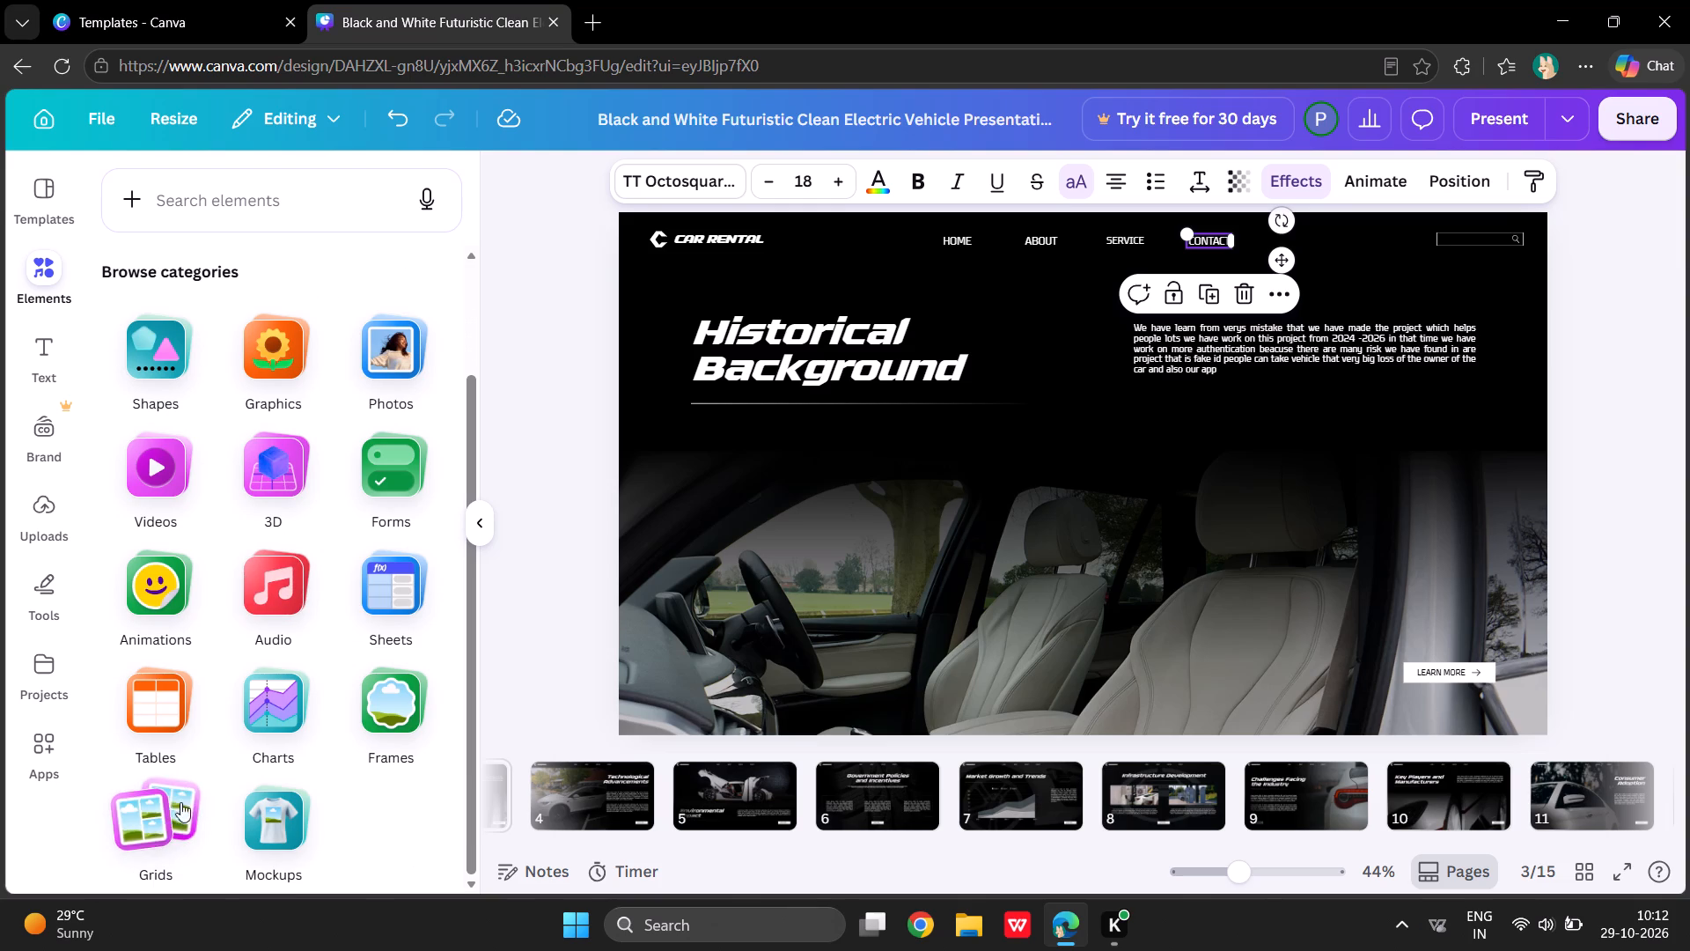
left_click(151, 371)
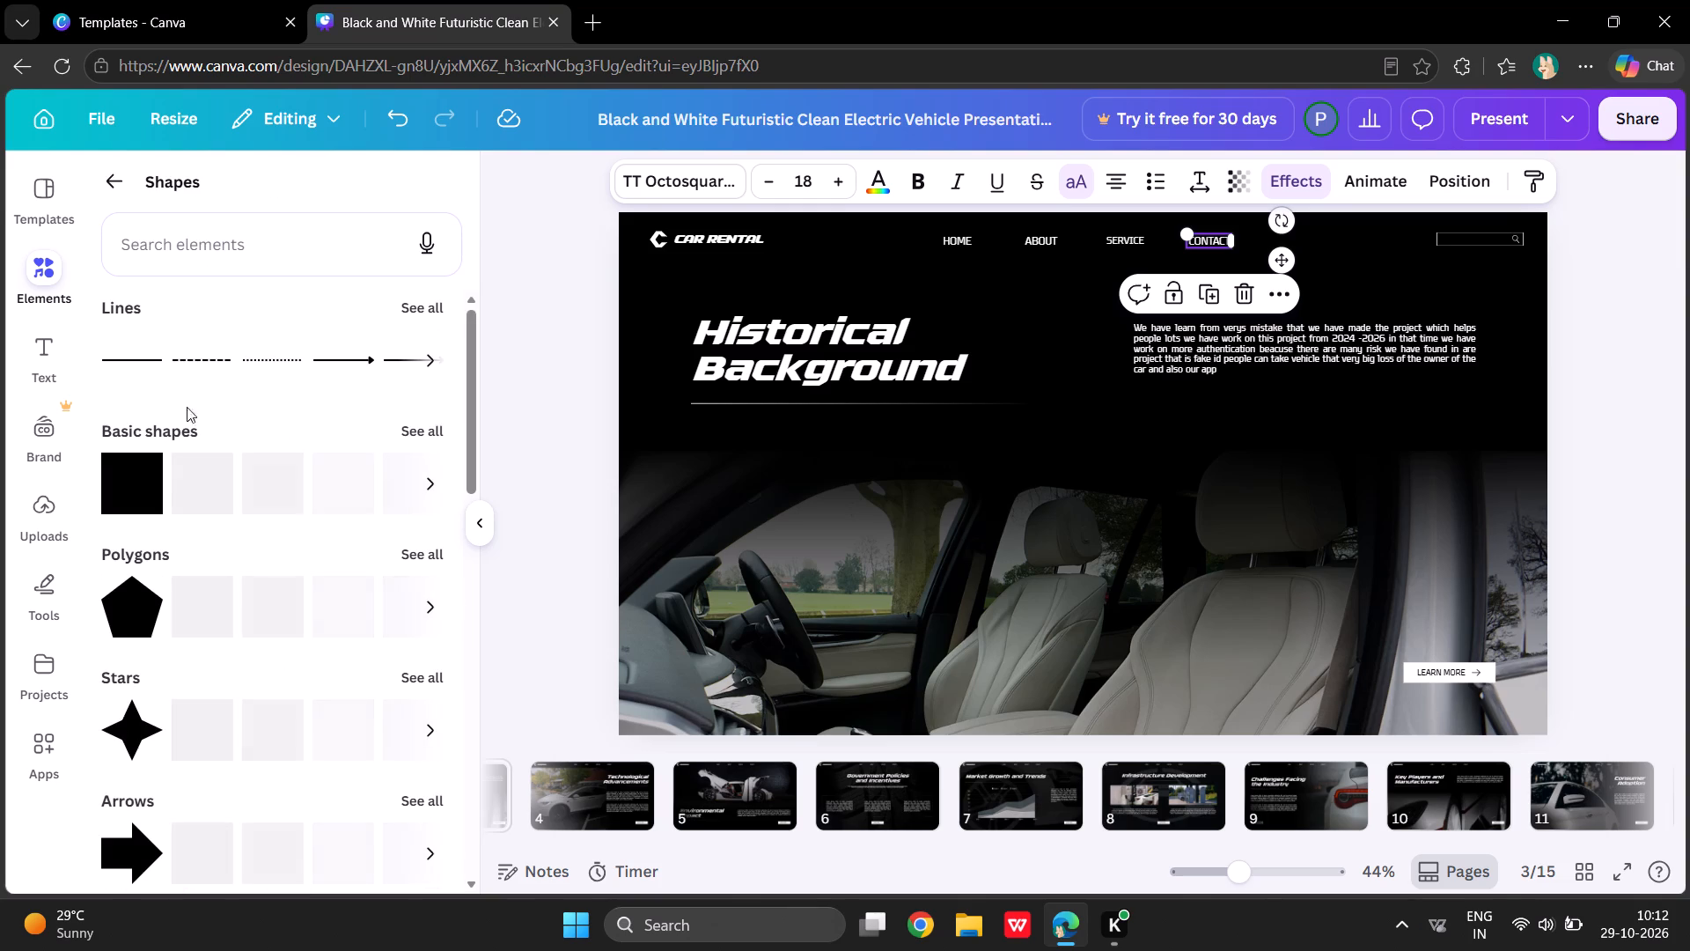
left_click(423, 490)
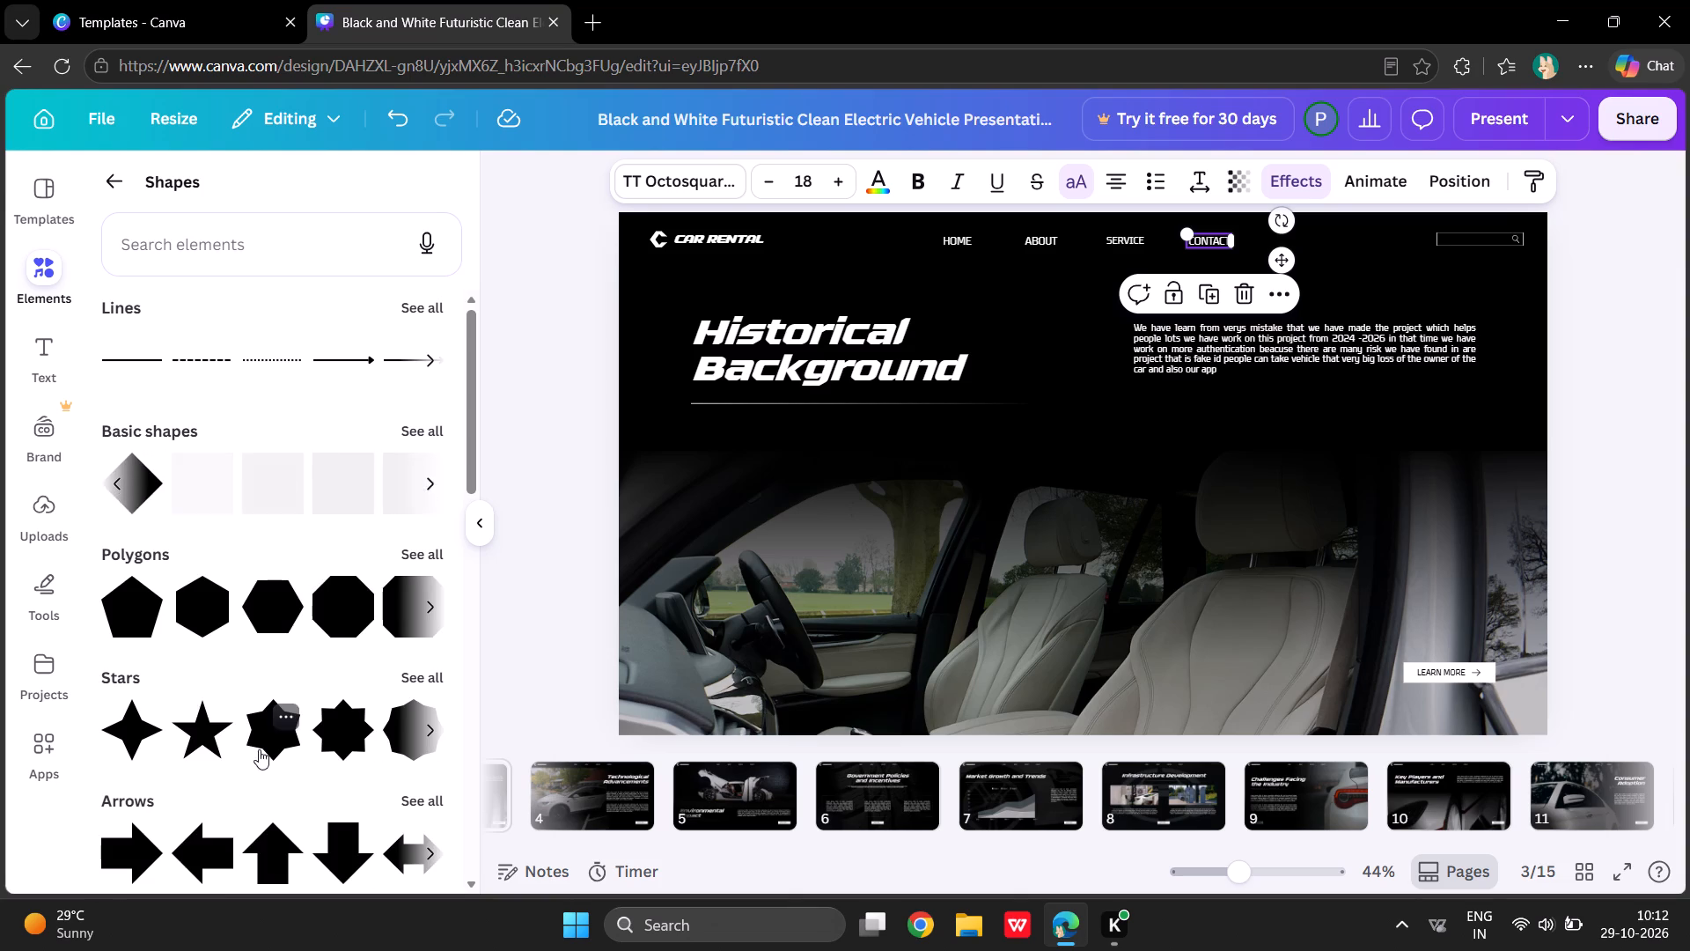
scroll(259, 749, "down", 4)
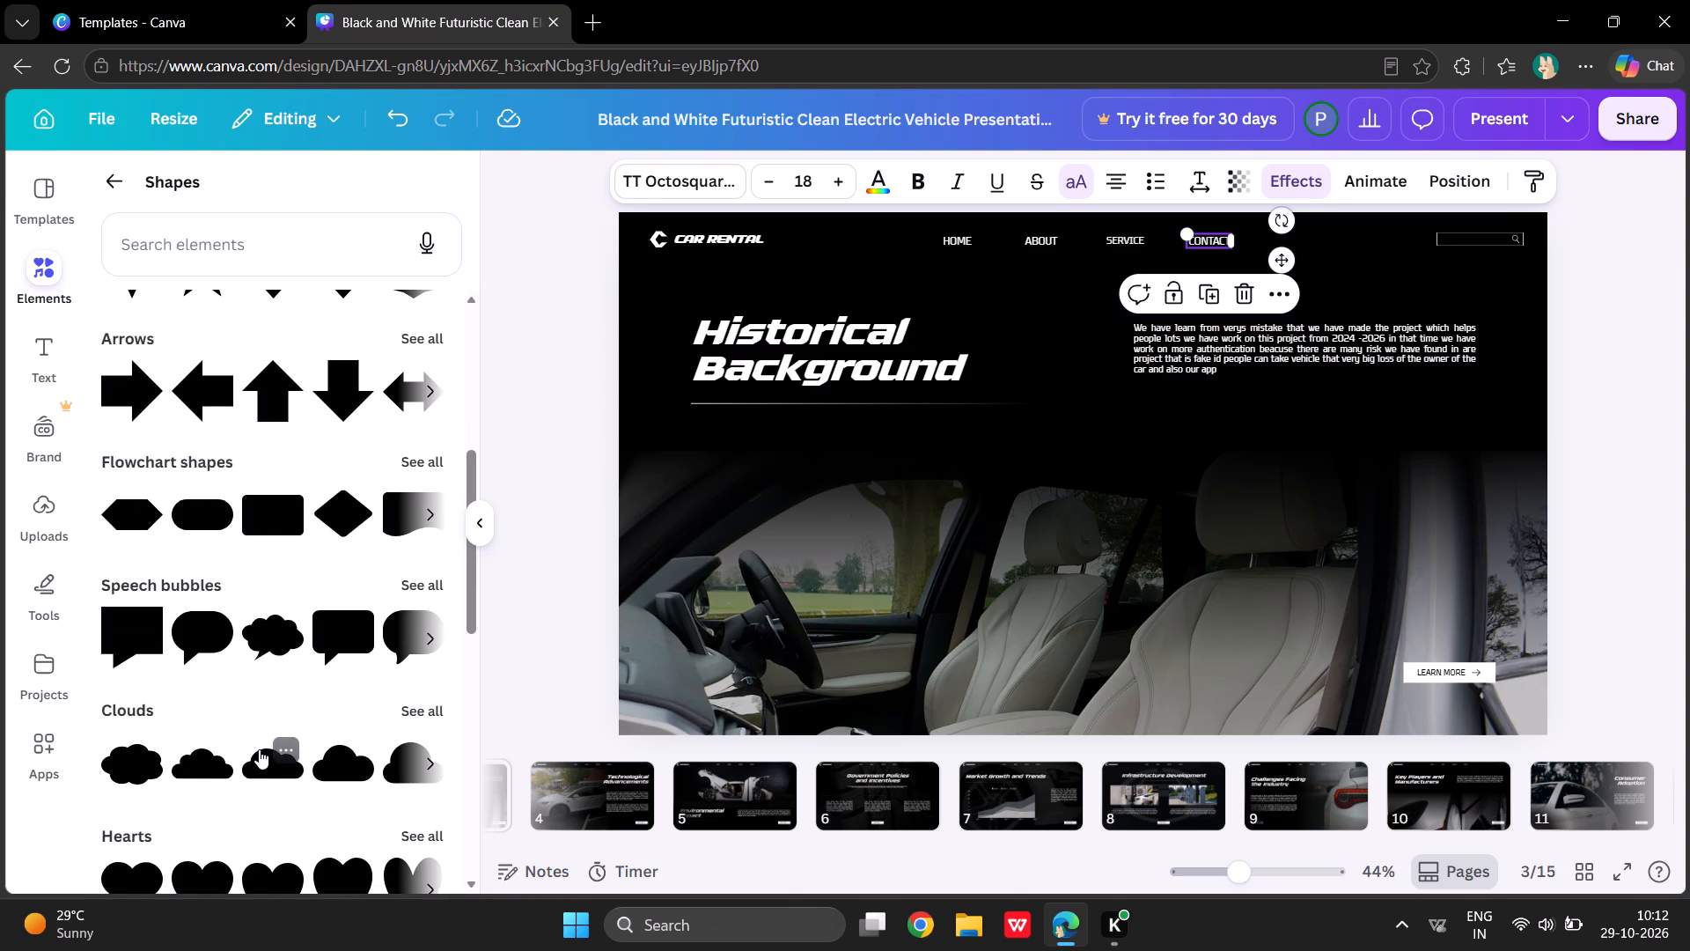
left_click(437, 504)
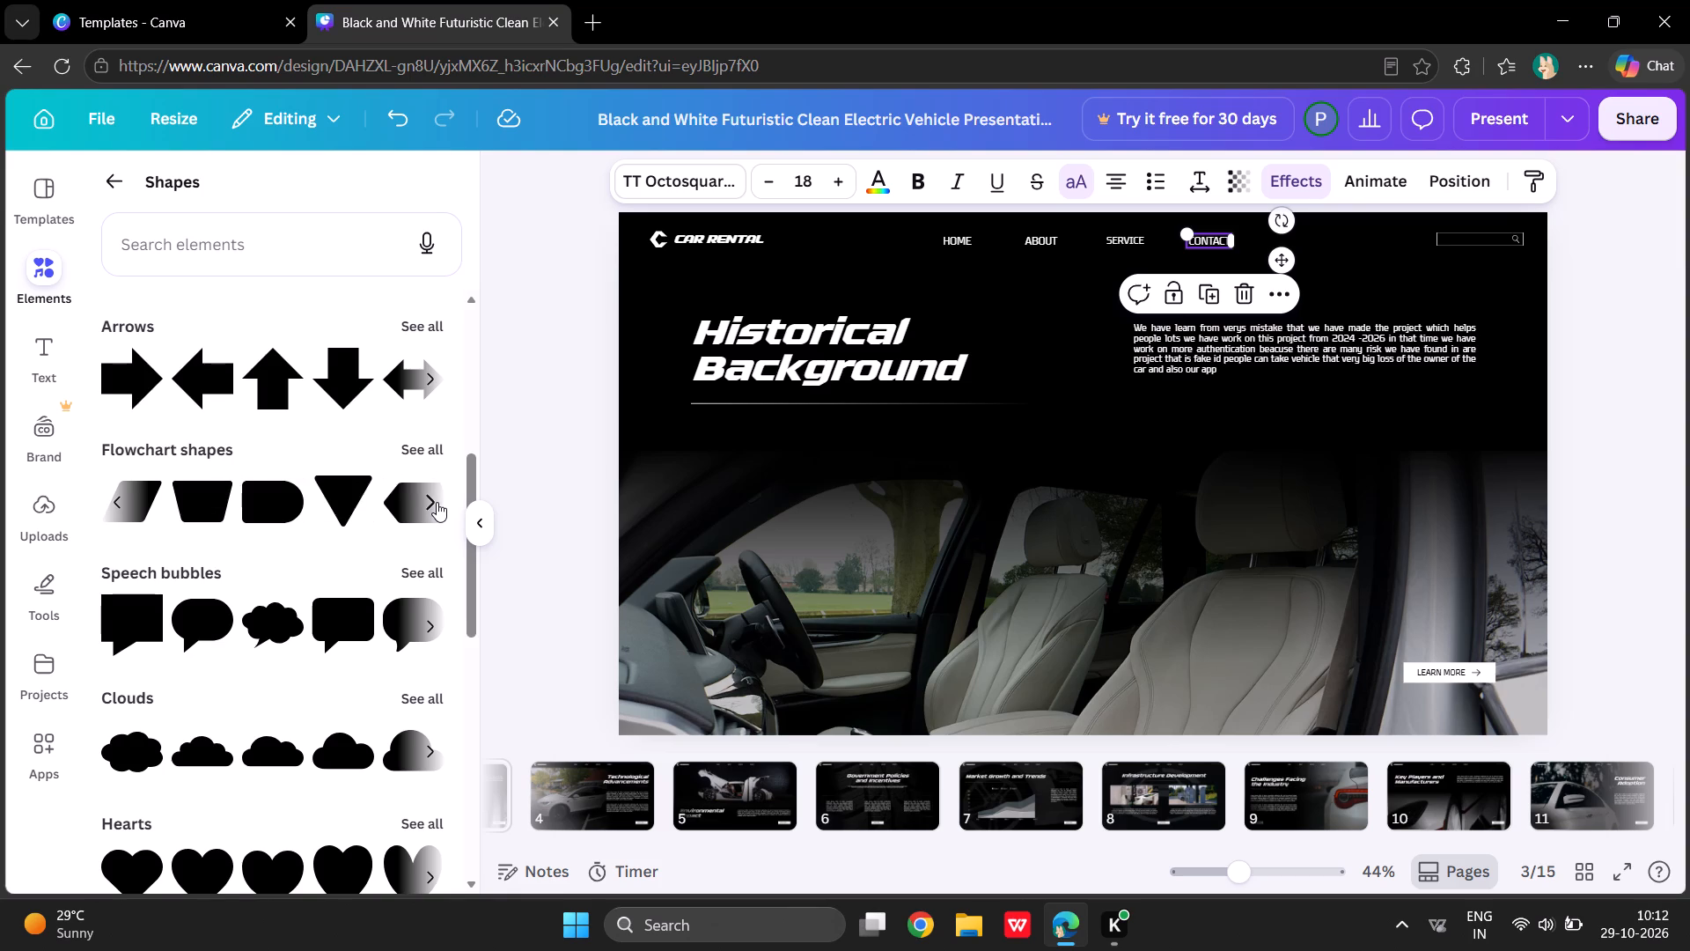
left_click(437, 502)
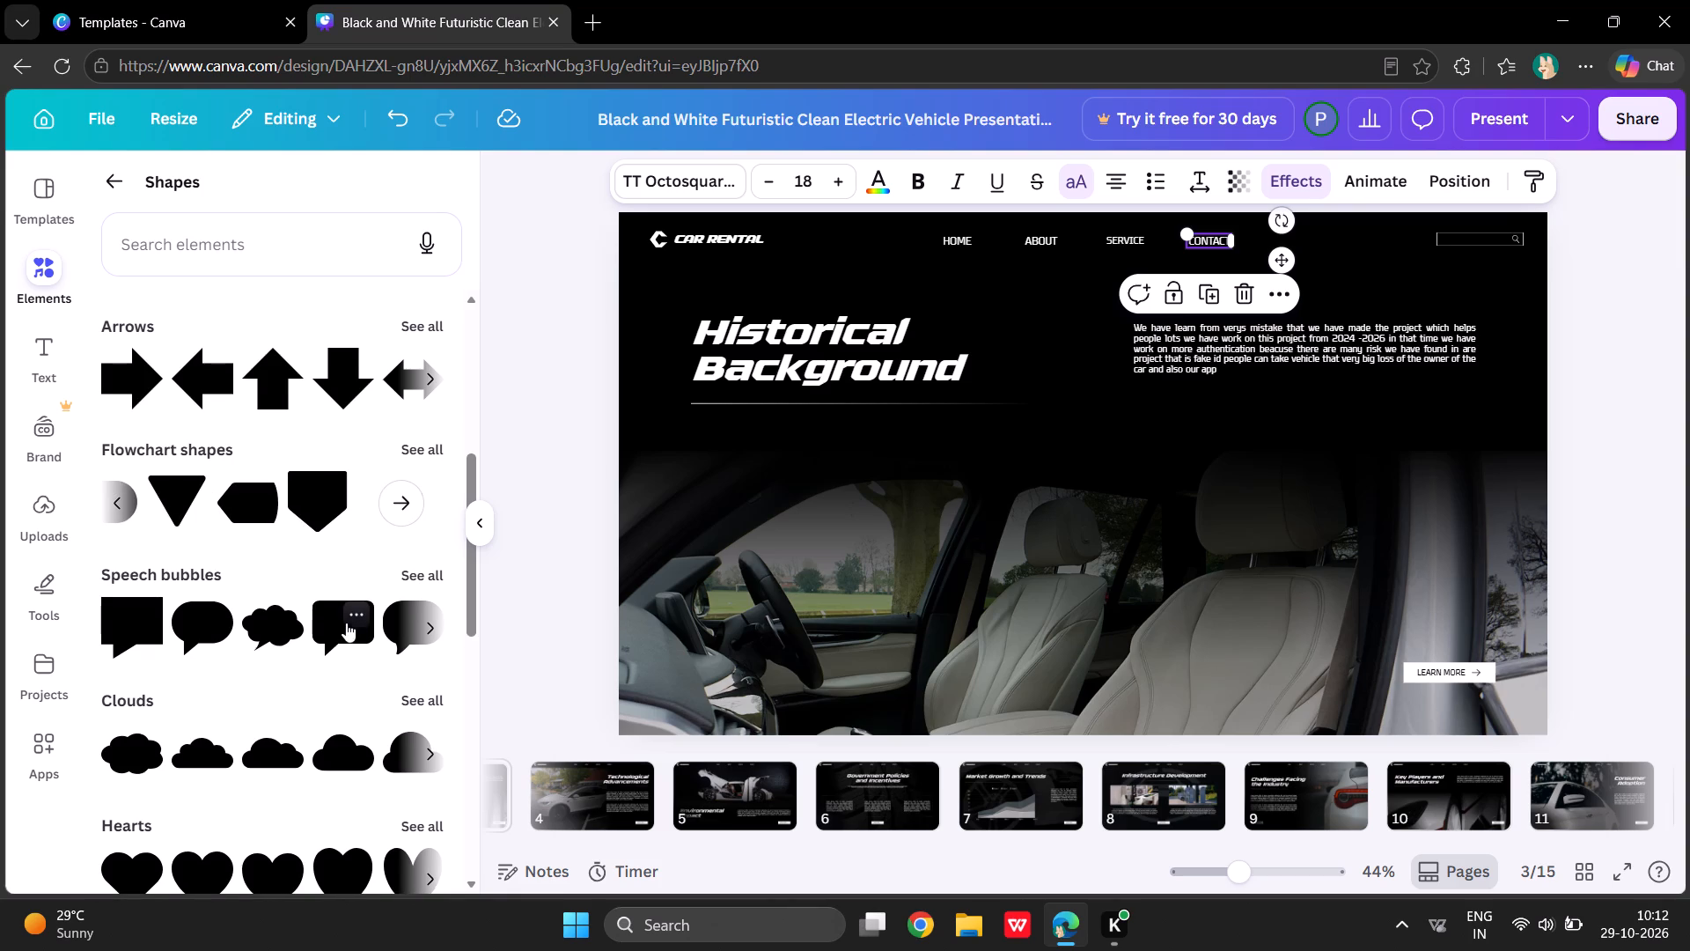
scroll(346, 623, "down", 4)
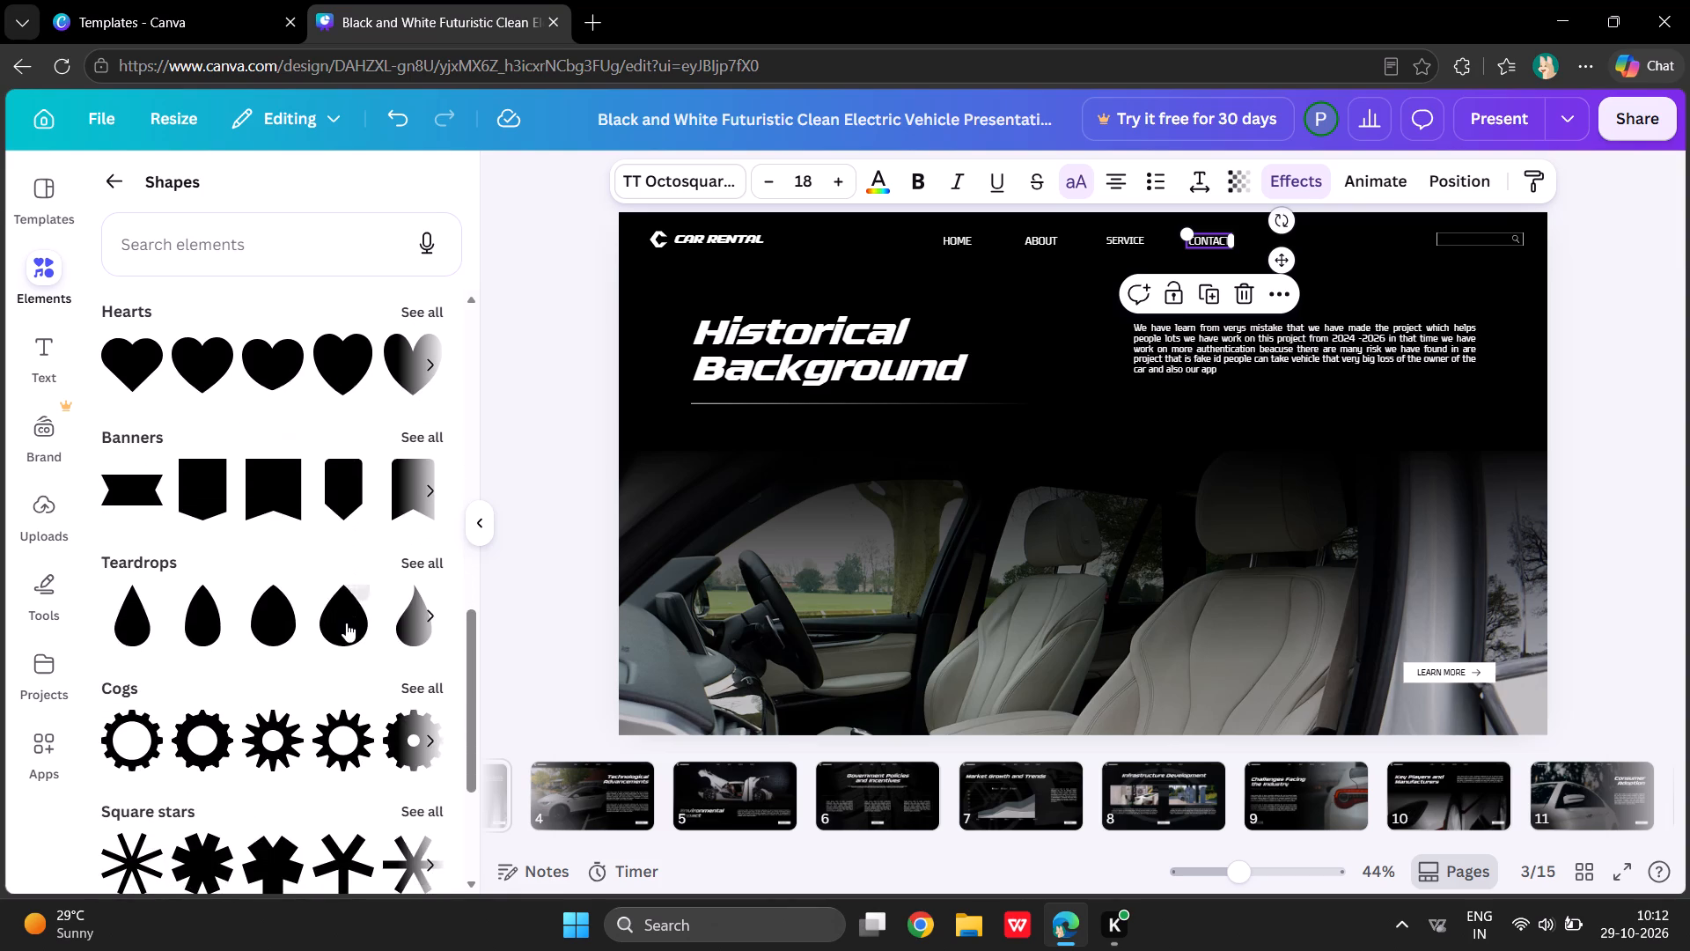
scroll(346, 623, "down", 5)
scroll(346, 623, "up", 4)
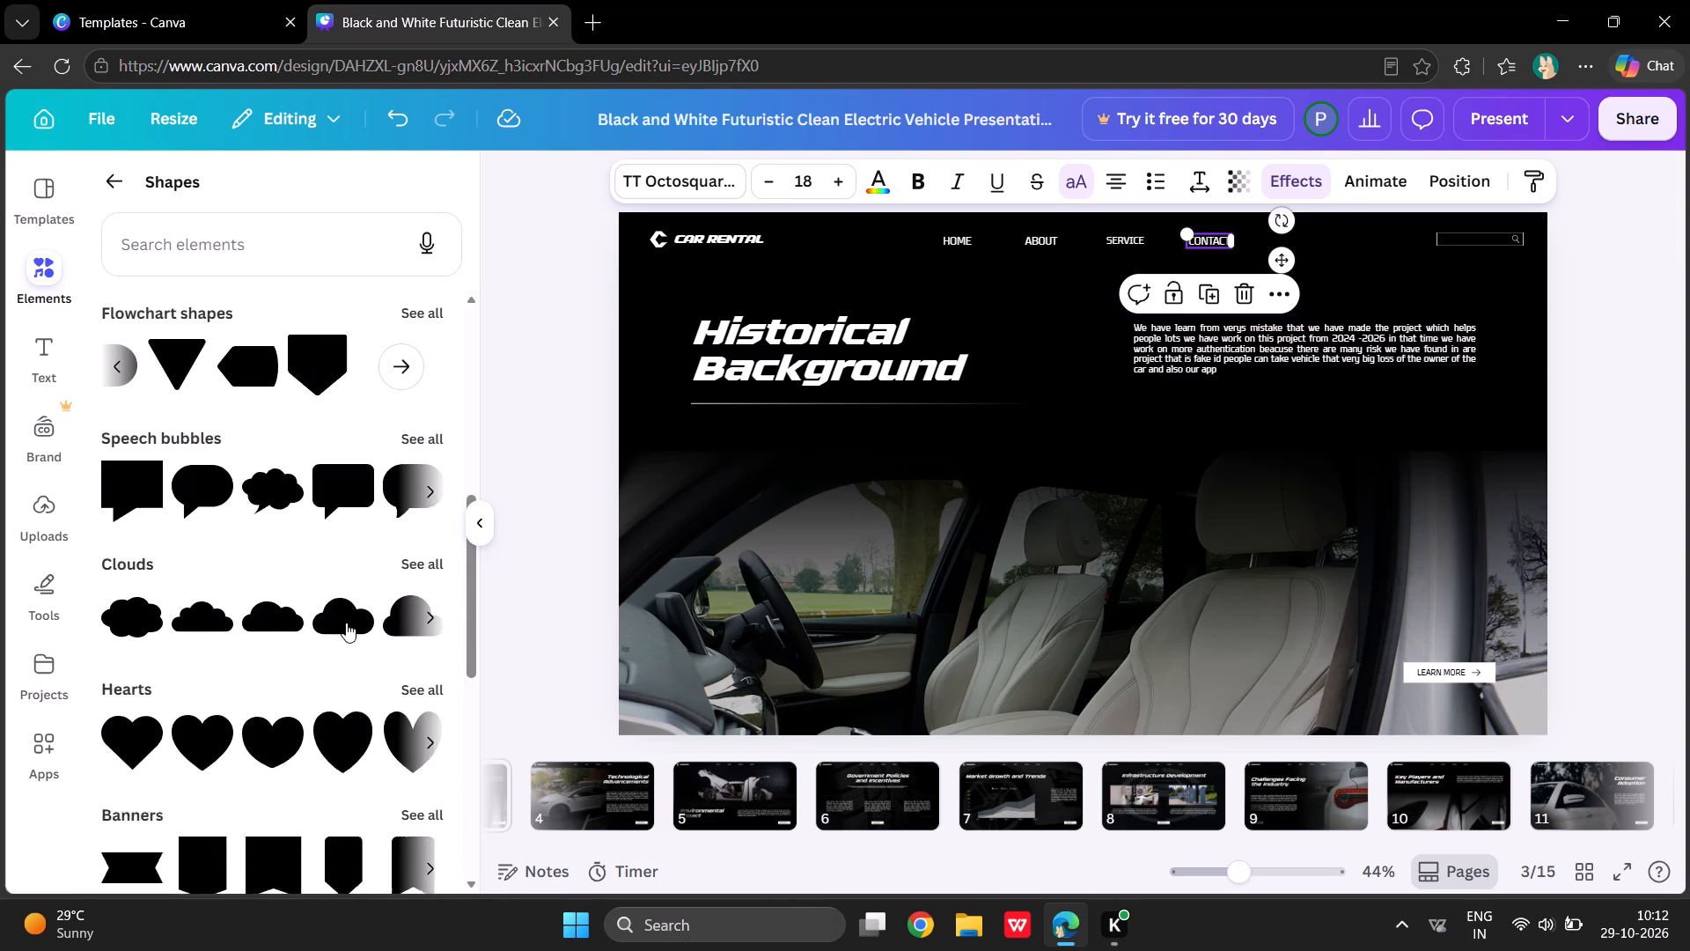
scroll(346, 623, "up", 6)
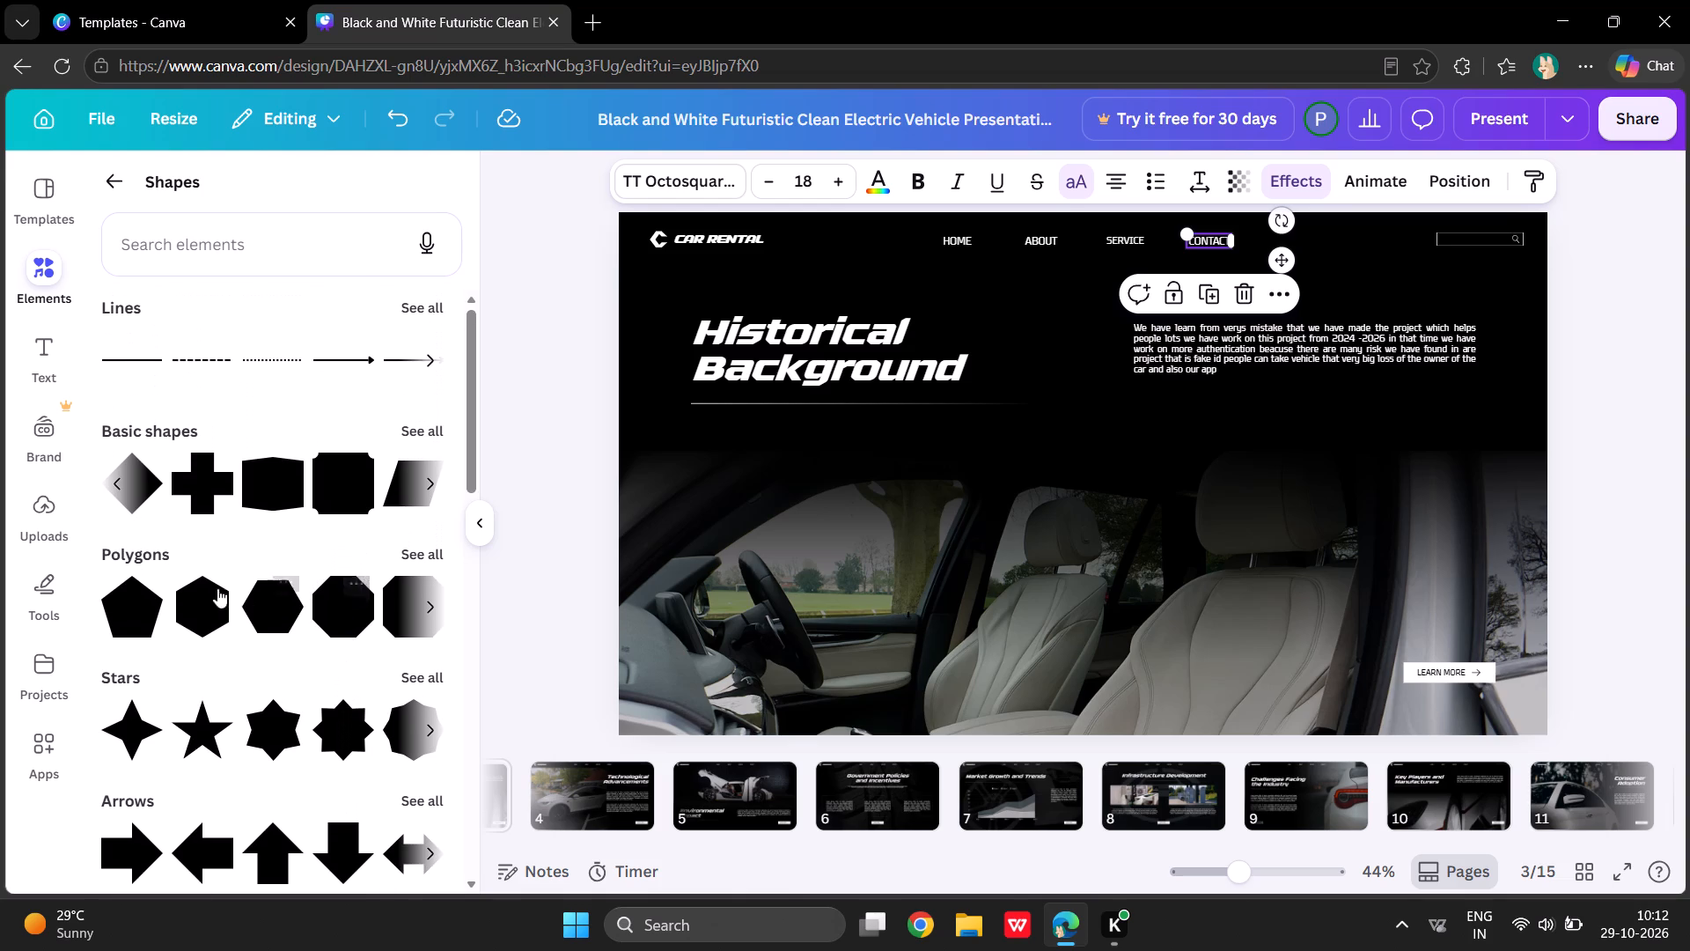
scroll(291, 687, "down", 2)
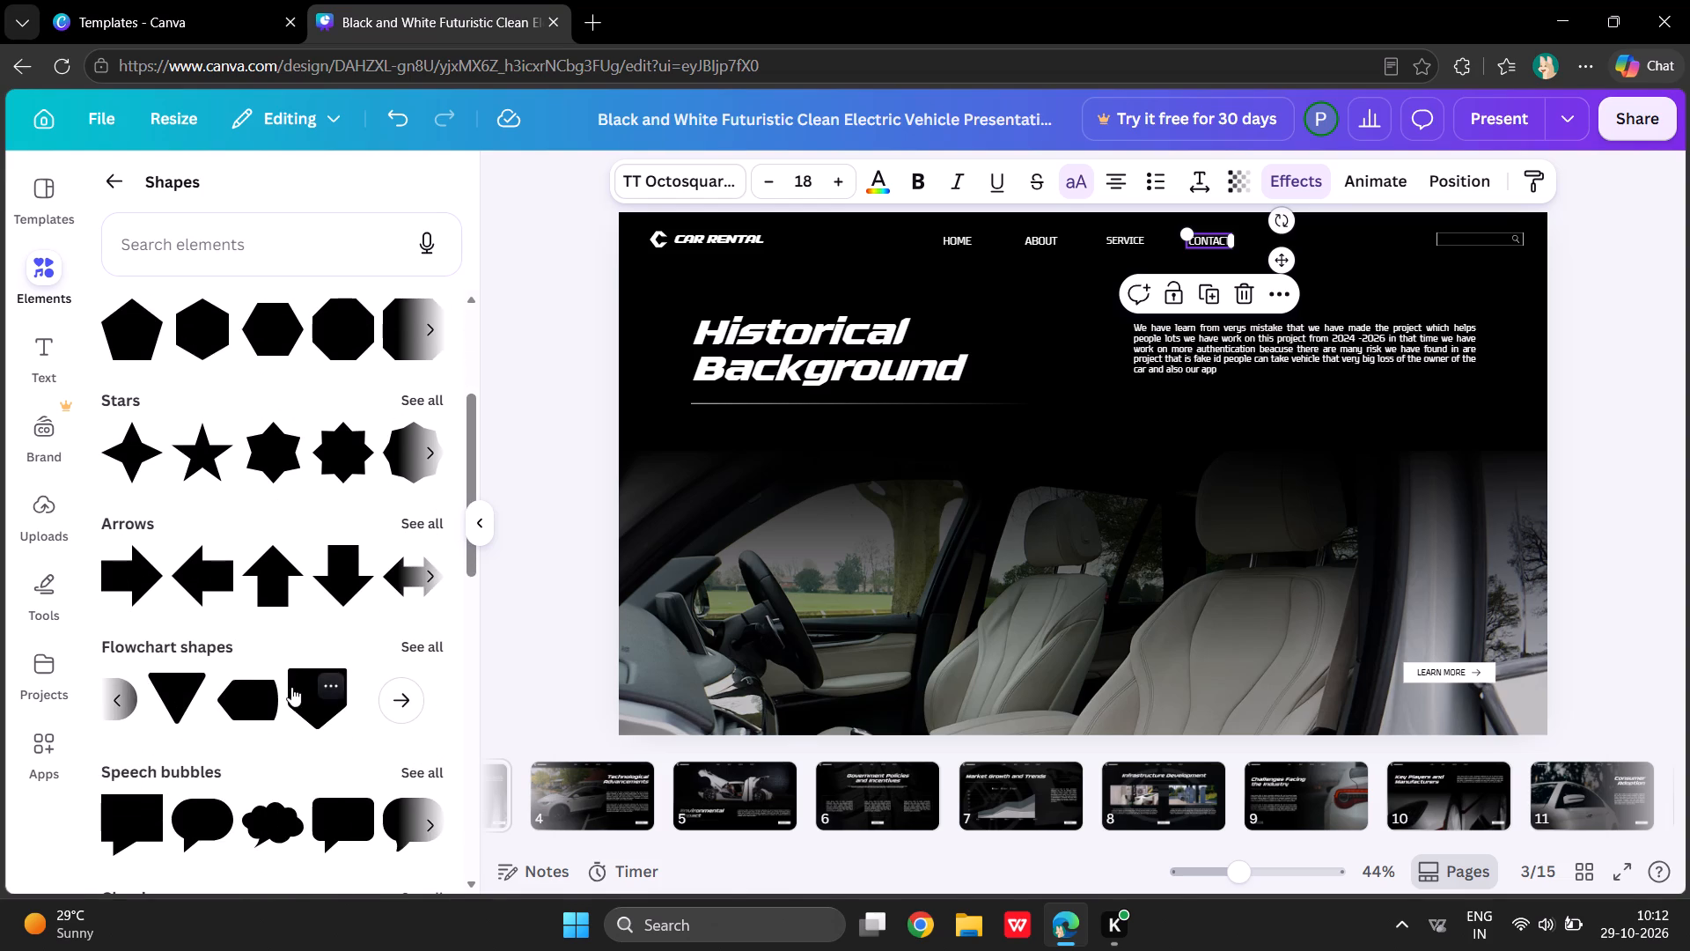
scroll(195, 815, "right", 1)
scroll(386, 750, "down", 2)
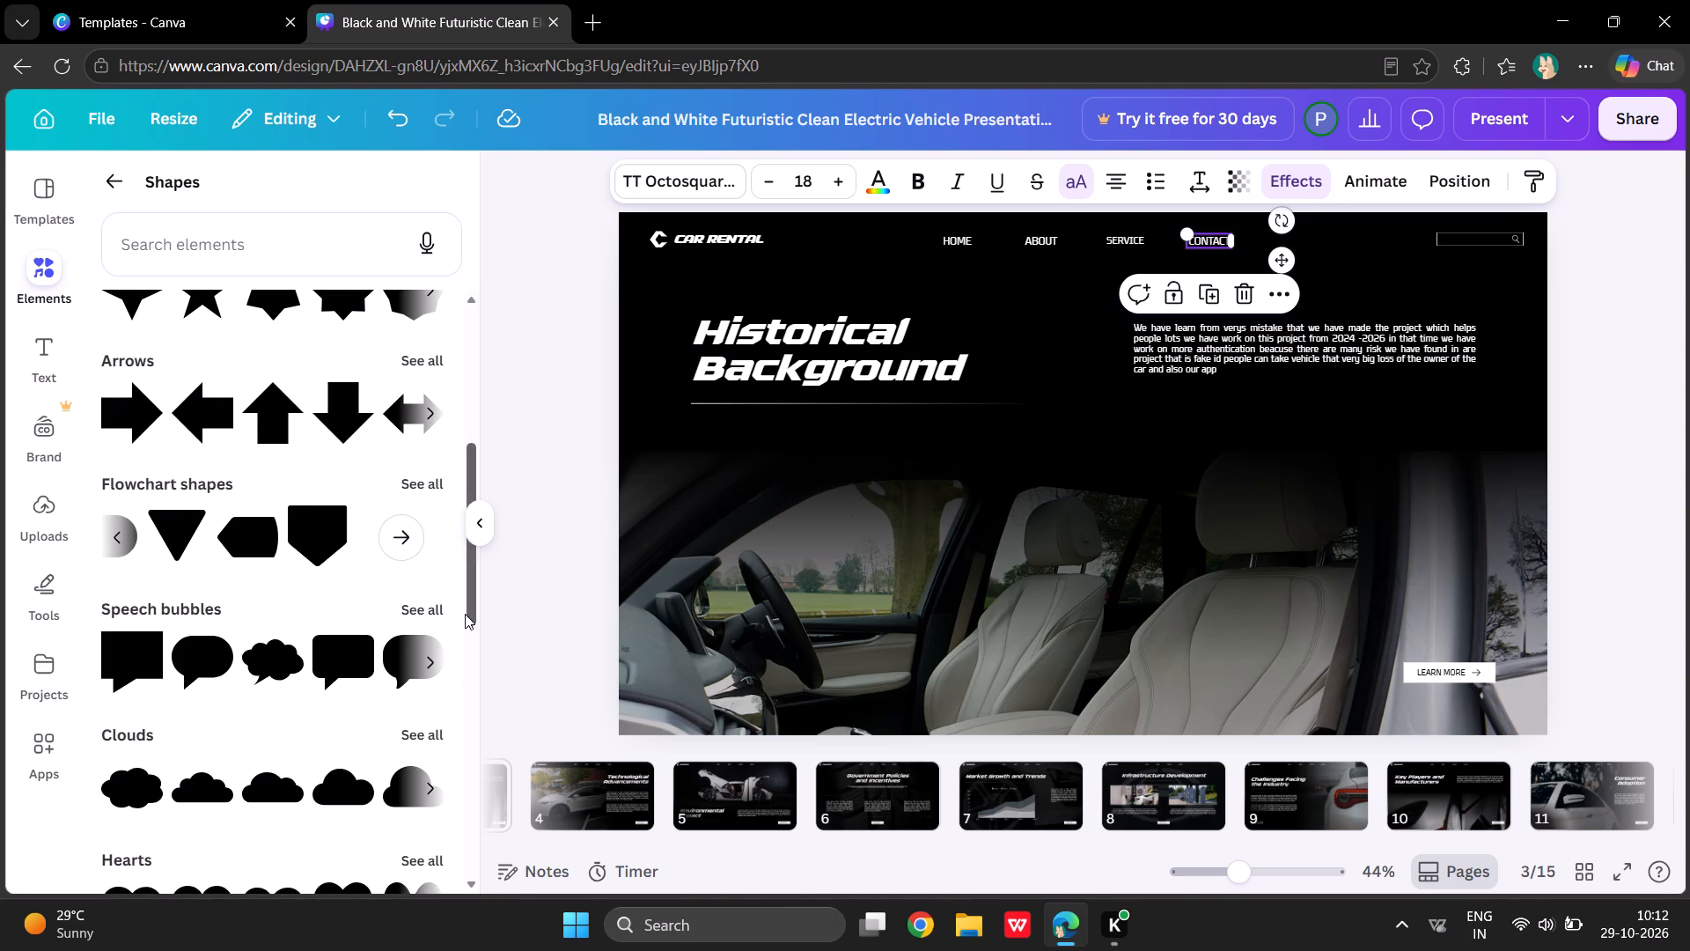
left_click(427, 663)
left_click(427, 663)
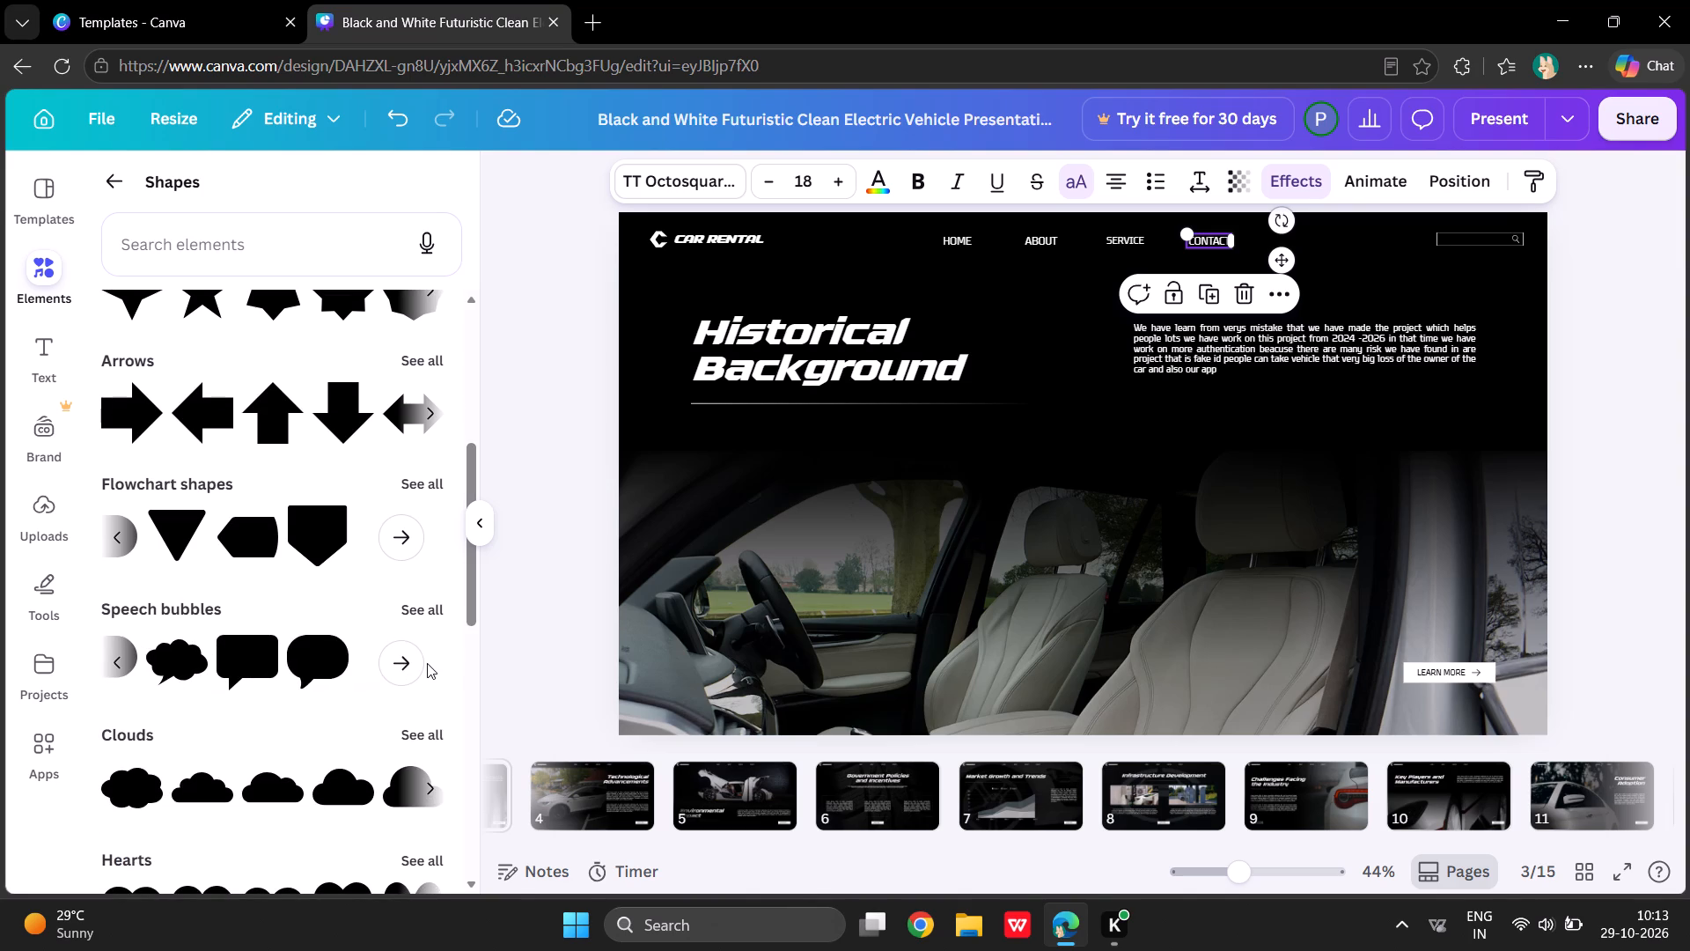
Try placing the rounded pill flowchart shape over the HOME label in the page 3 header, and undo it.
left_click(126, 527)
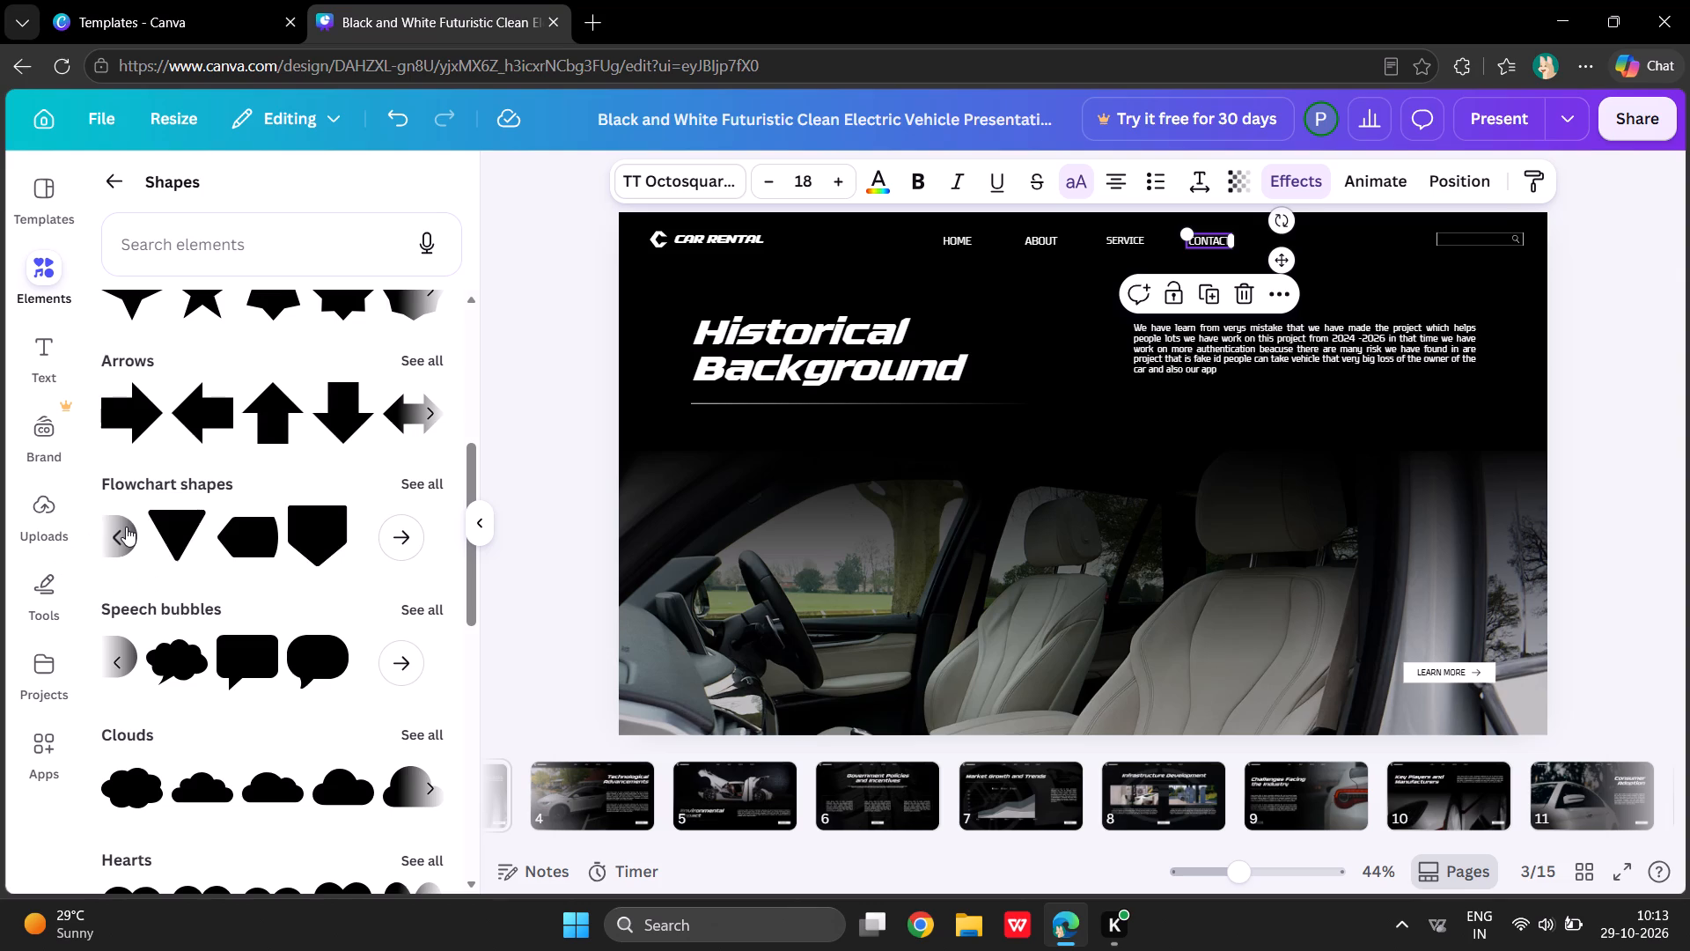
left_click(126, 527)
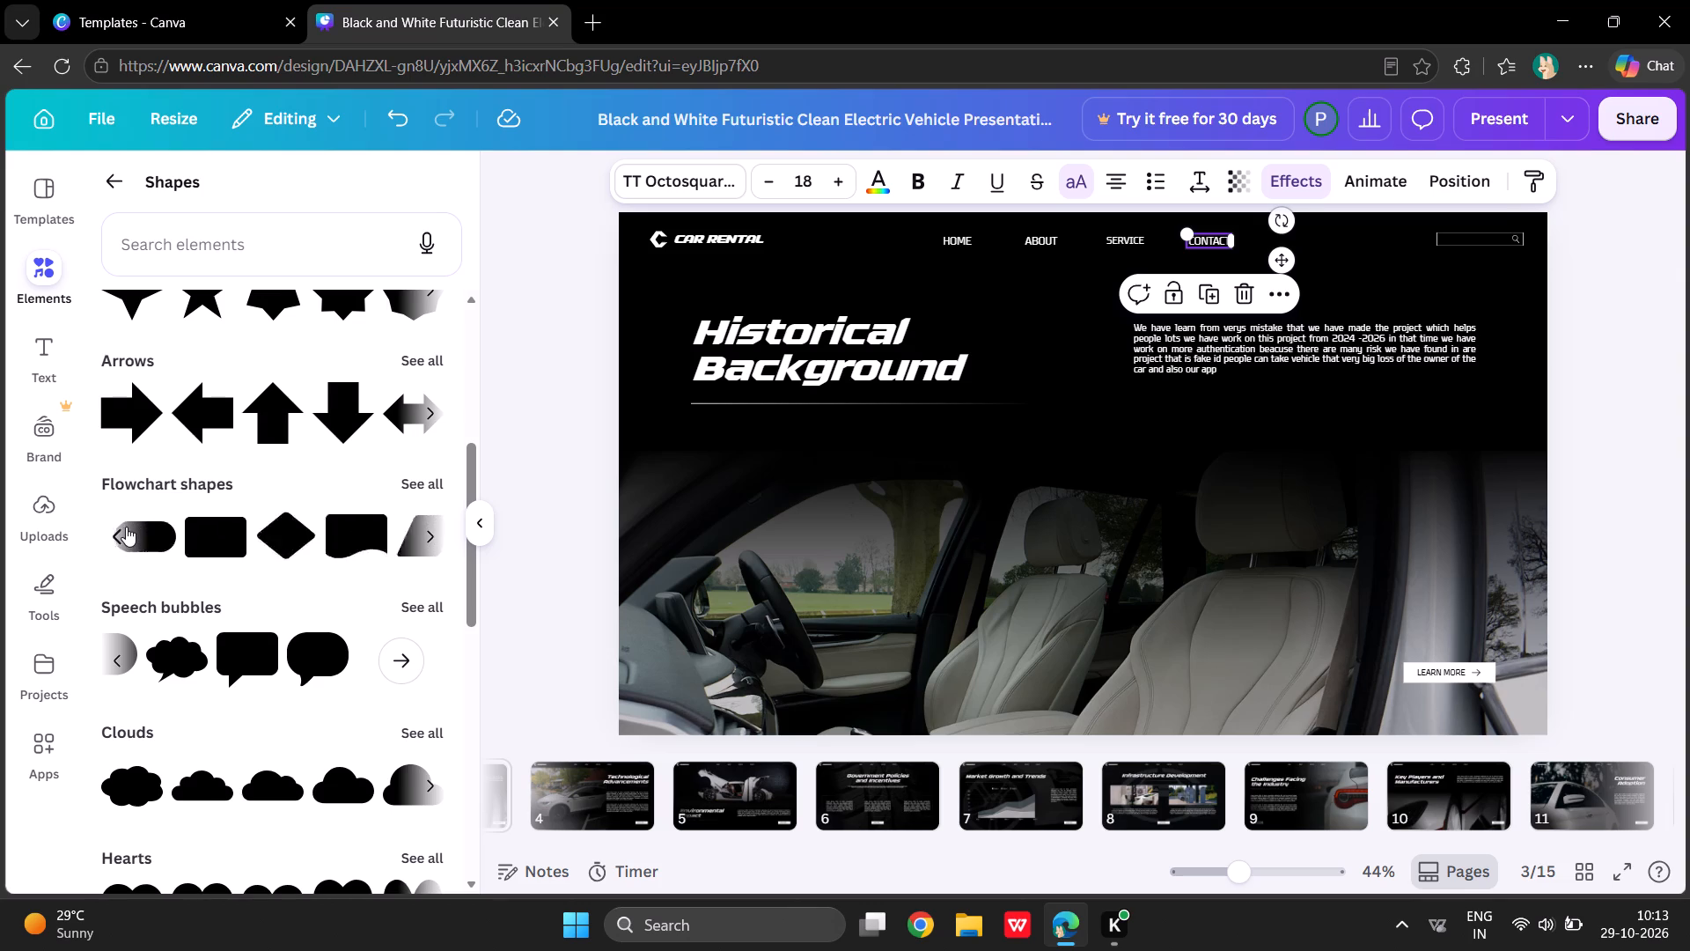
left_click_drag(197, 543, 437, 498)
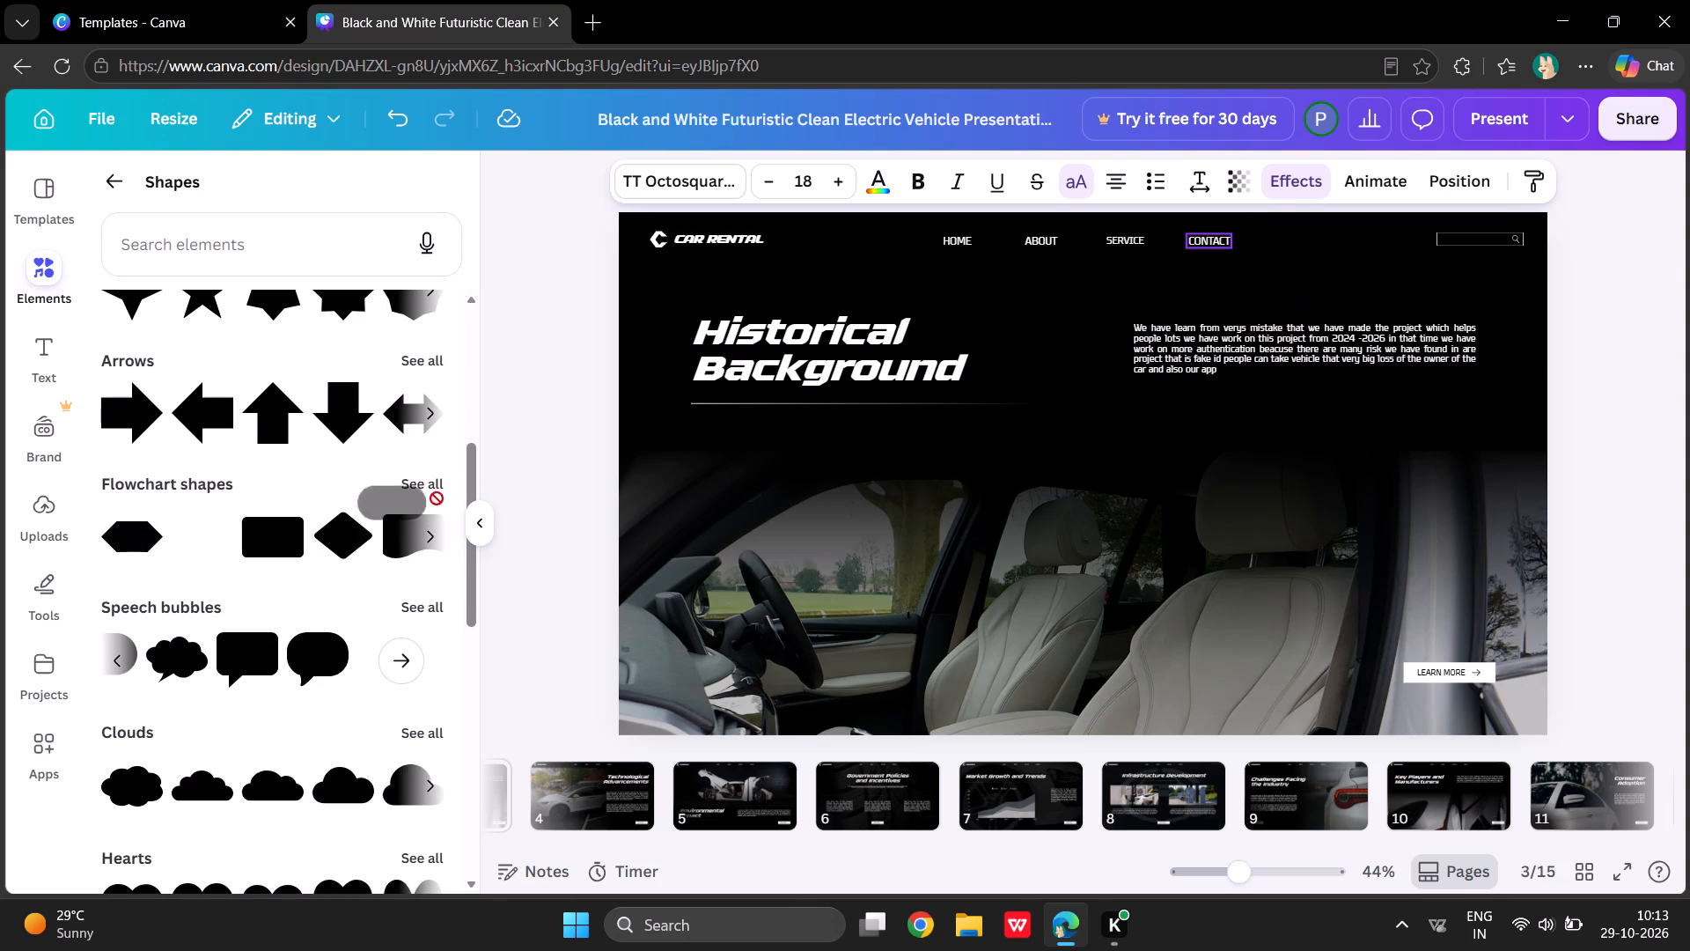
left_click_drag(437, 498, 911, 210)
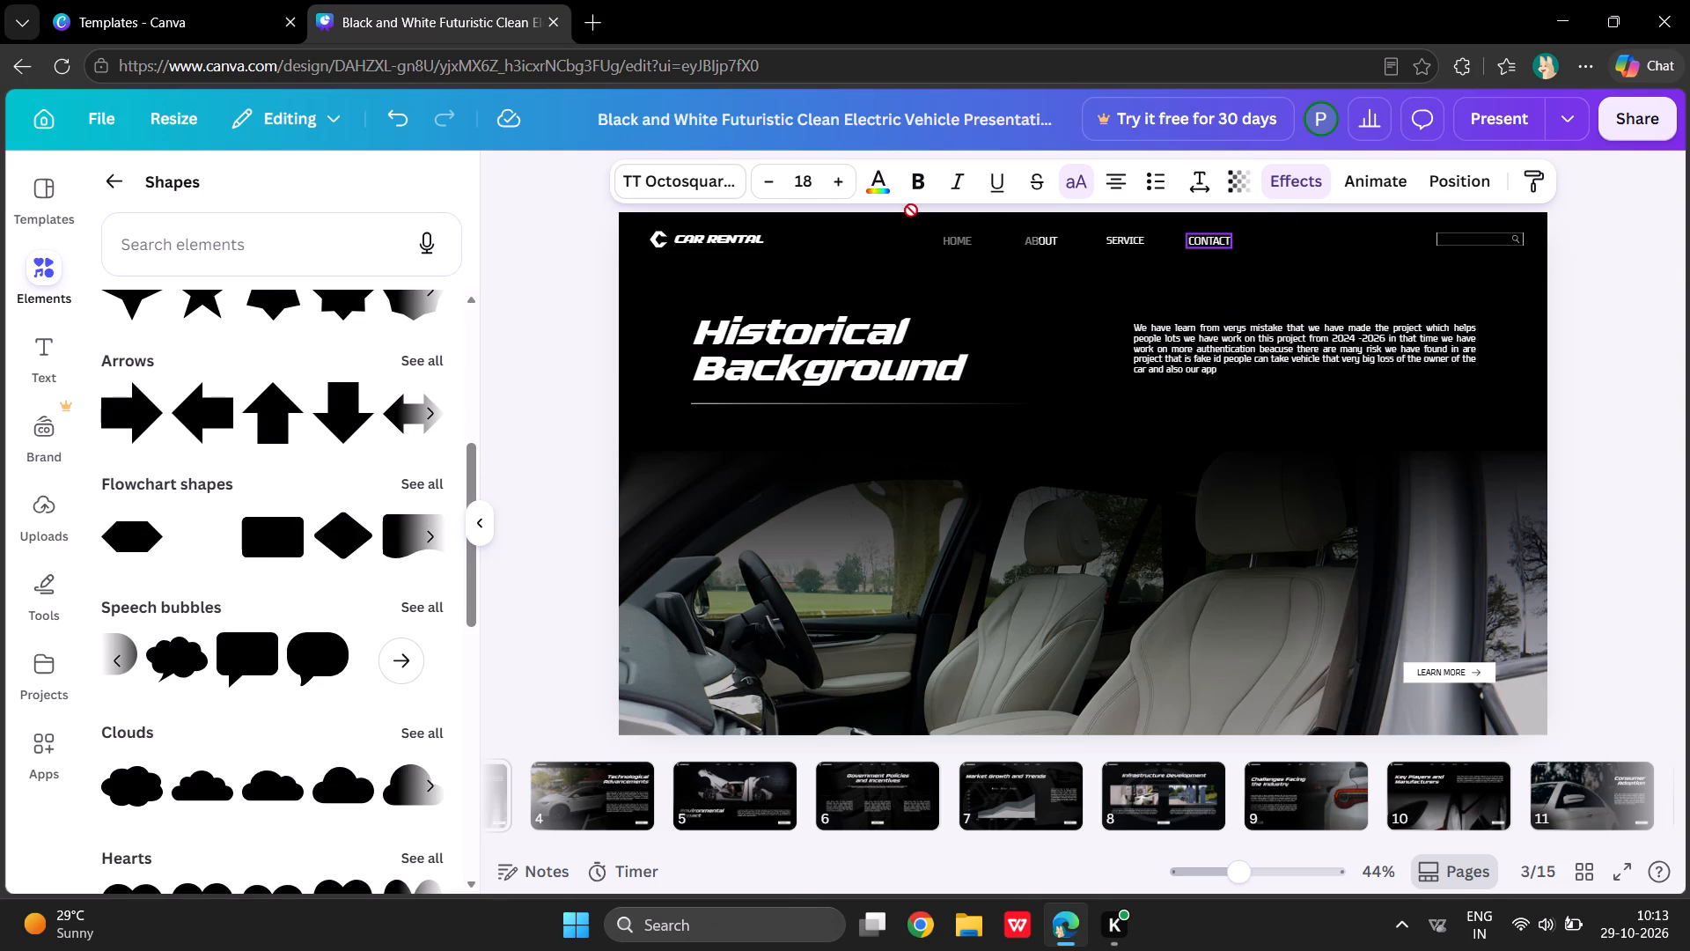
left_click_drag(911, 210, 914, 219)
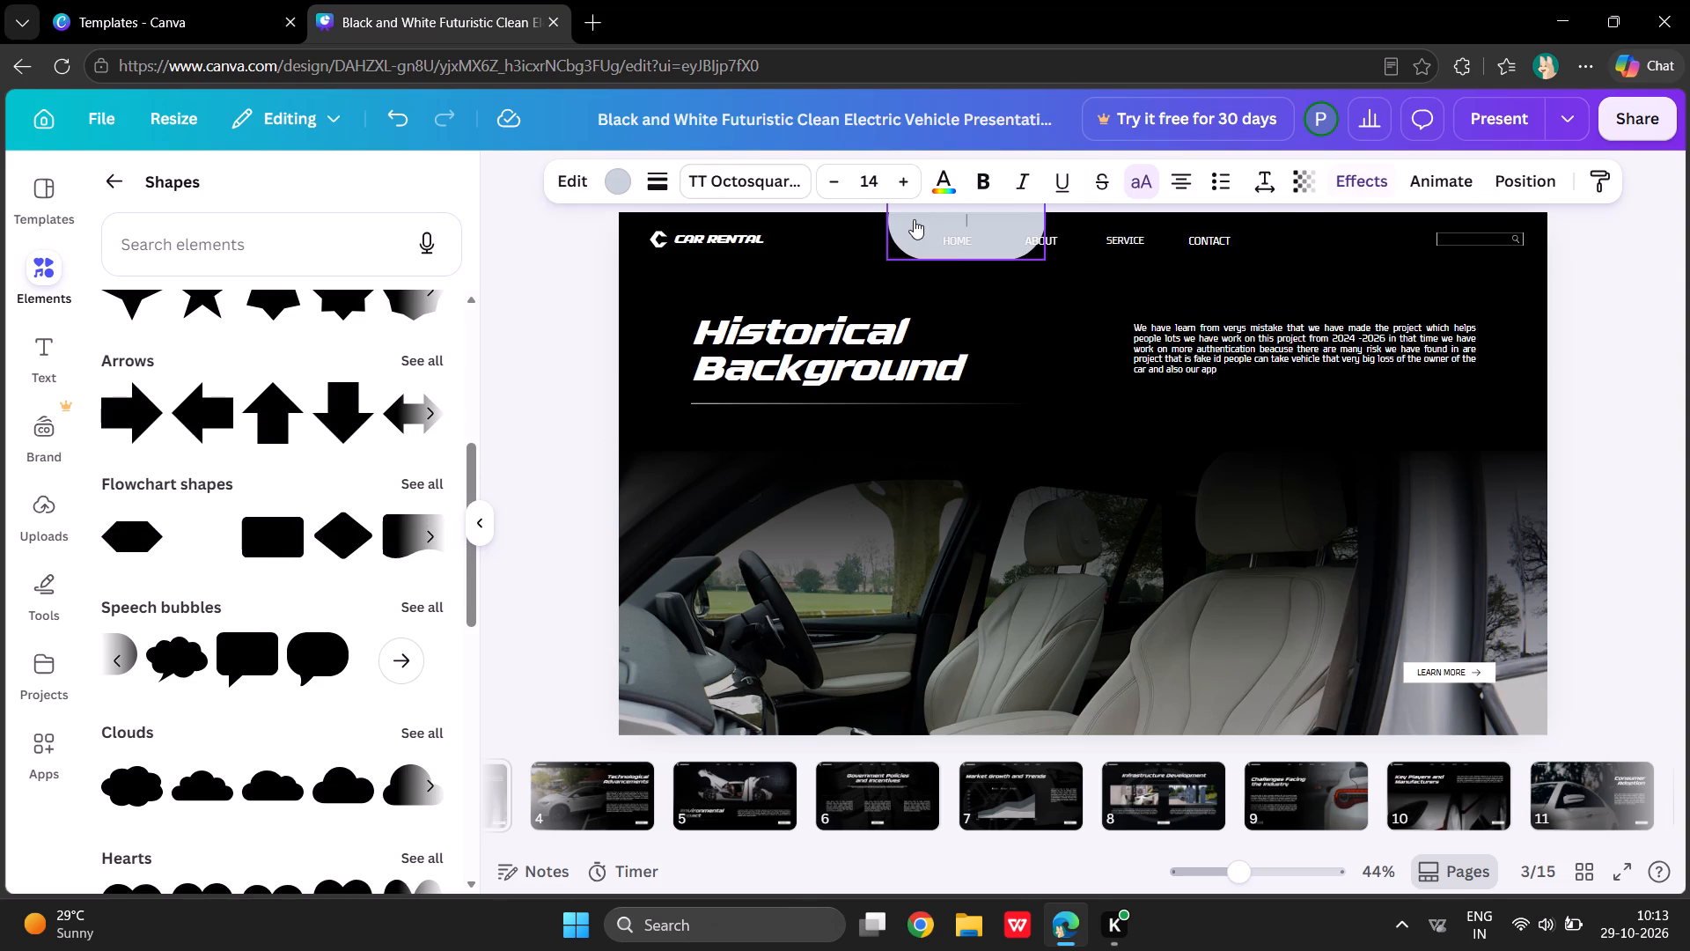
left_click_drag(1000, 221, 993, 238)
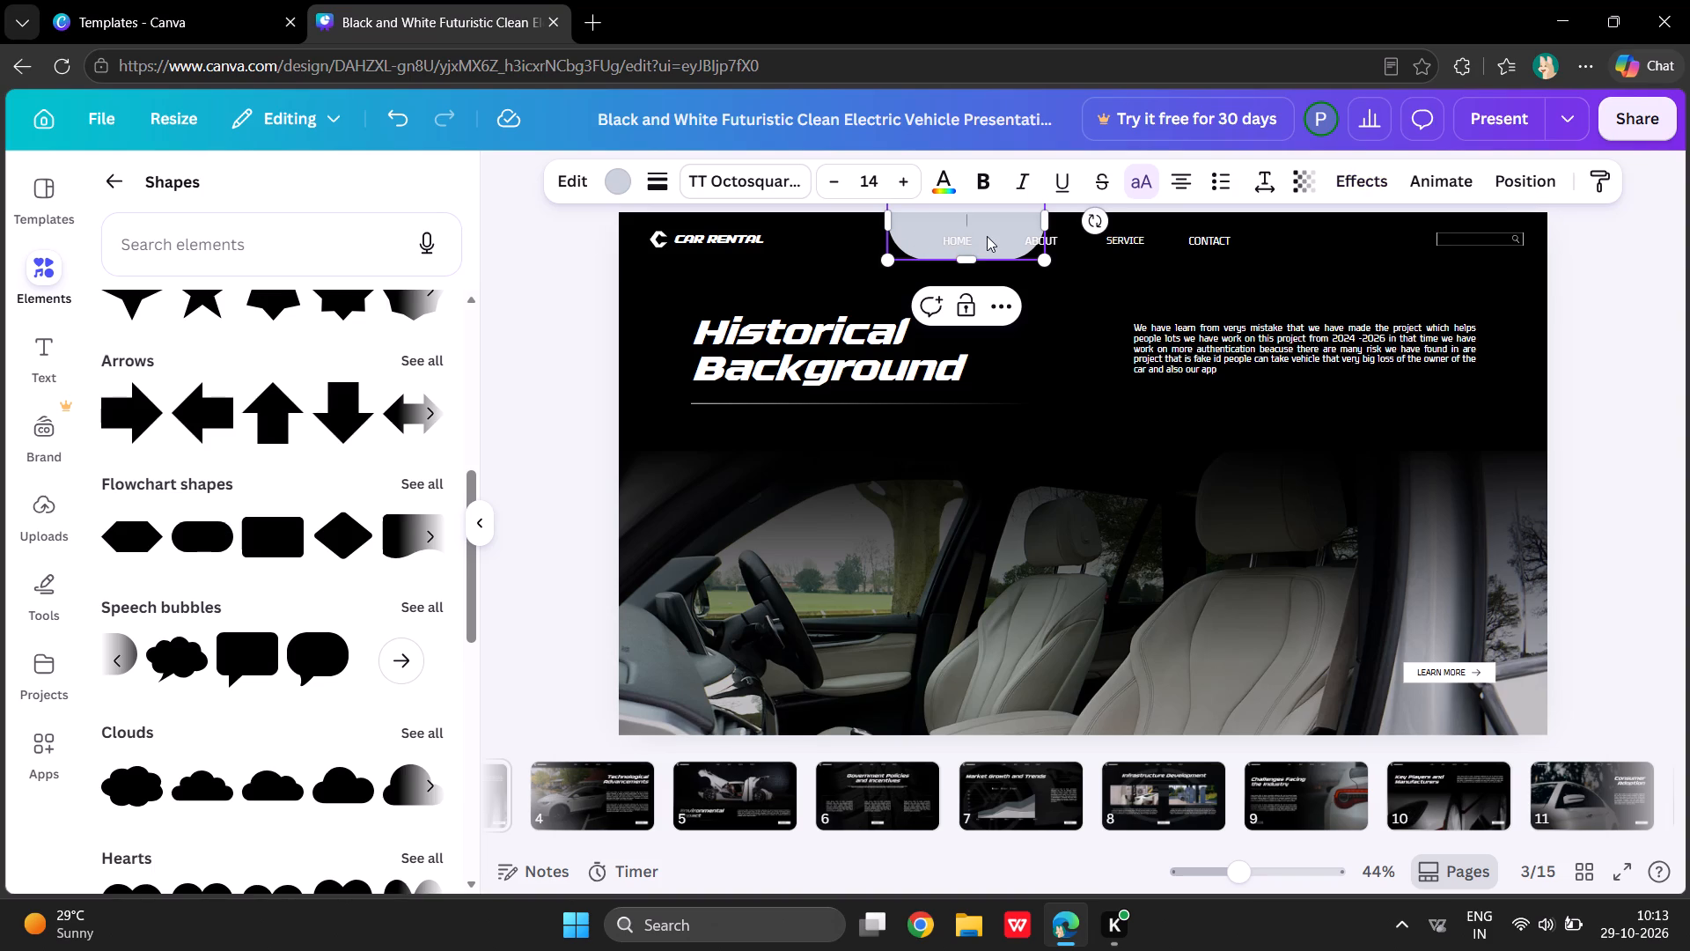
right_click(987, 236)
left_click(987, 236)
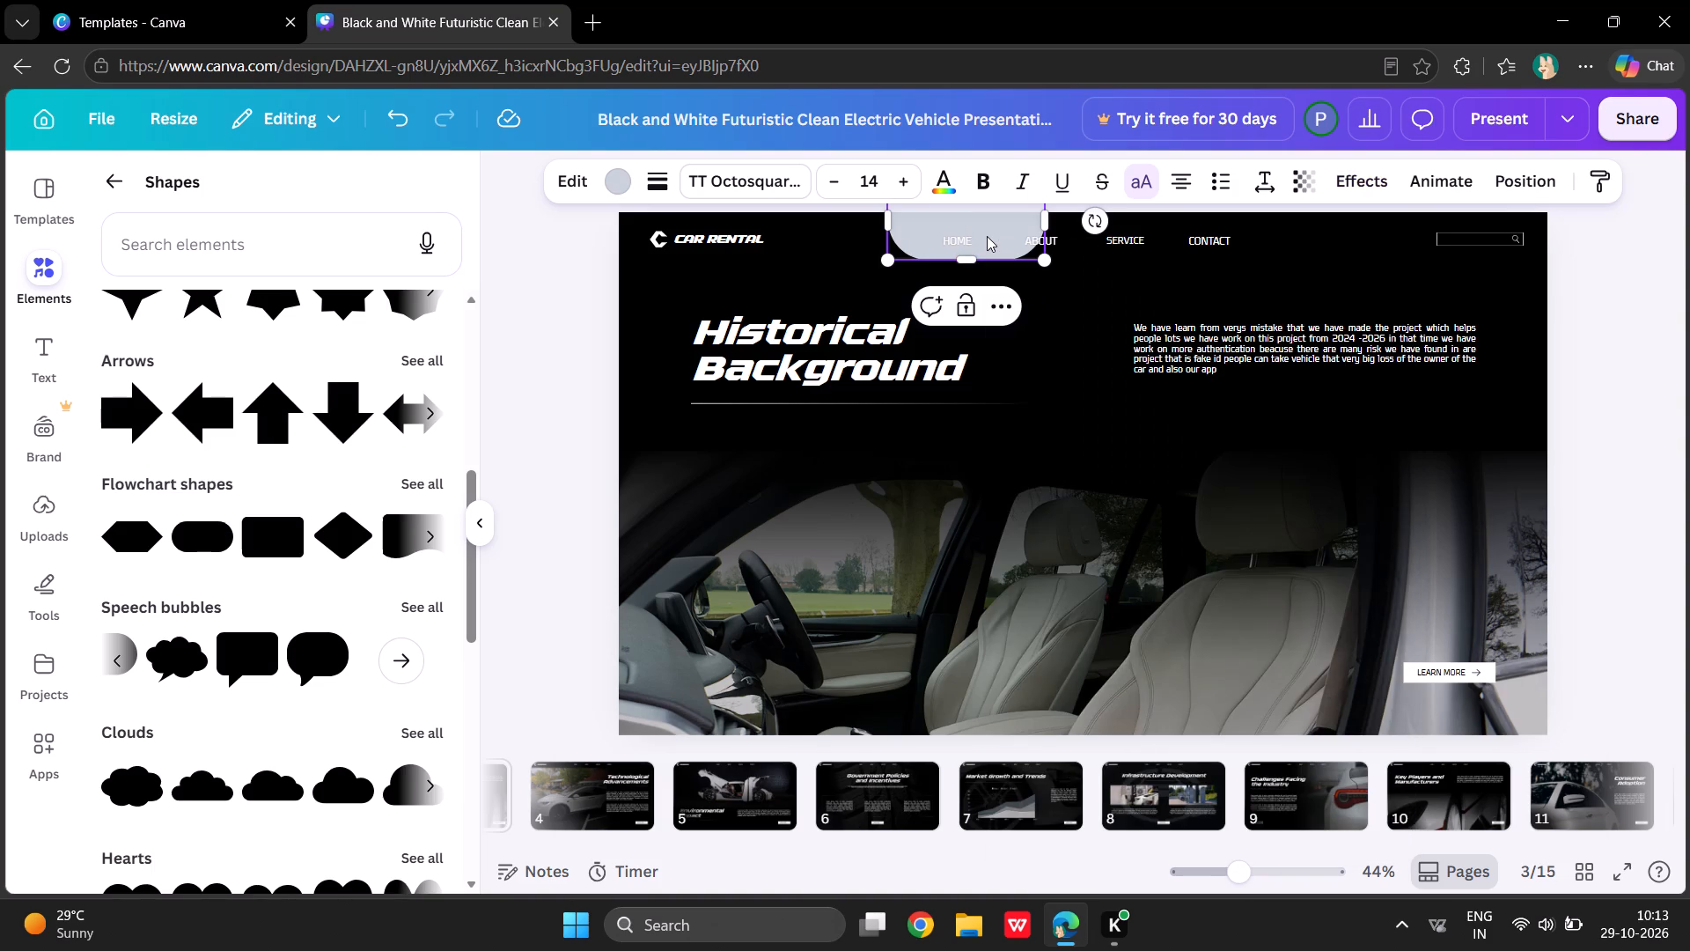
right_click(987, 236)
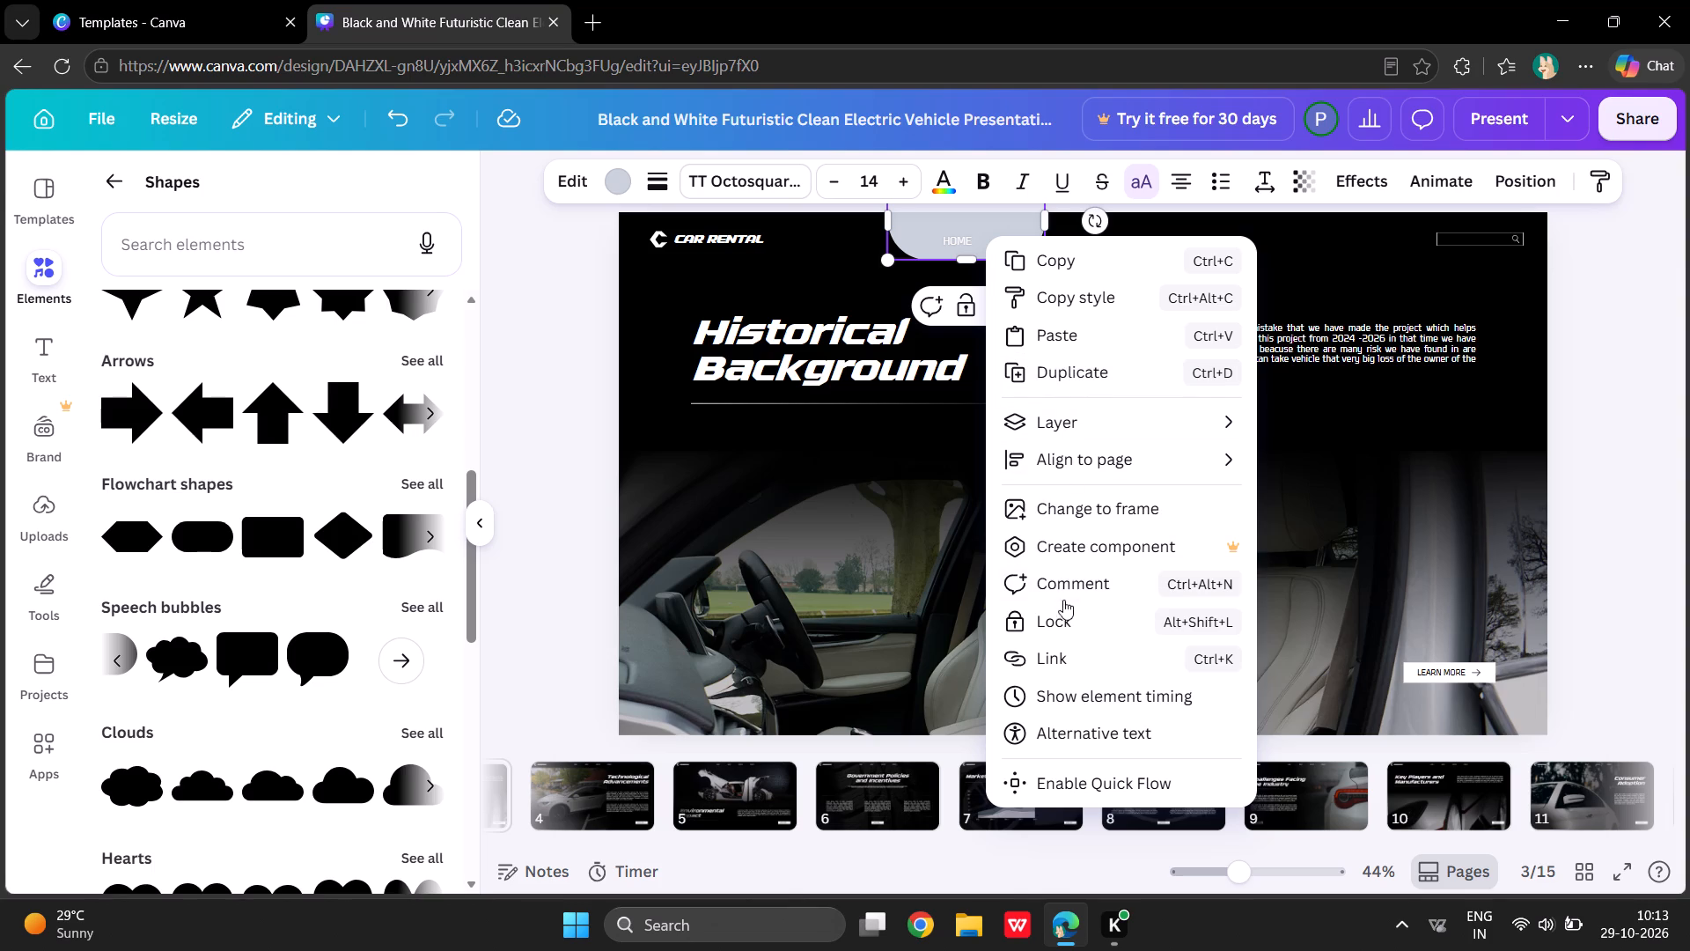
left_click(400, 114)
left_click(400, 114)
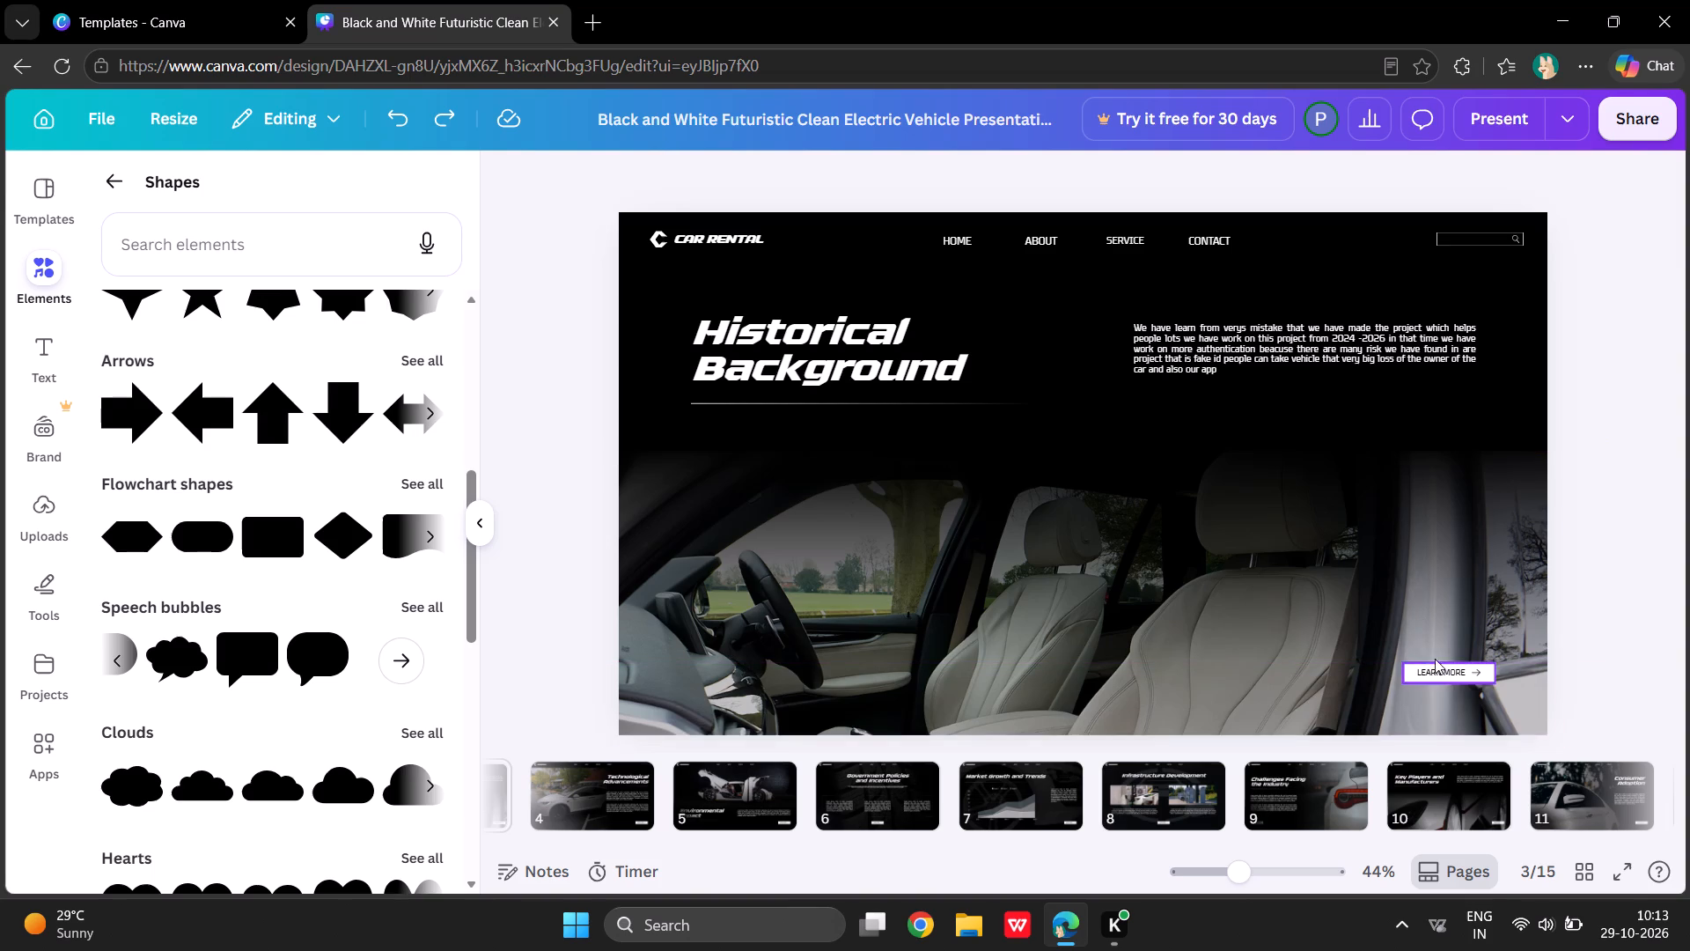
Move the body paragraph on page 3 slightly closer to the Historical Background heading, spaced 155 below the CONTACT label.
left_click(875, 796)
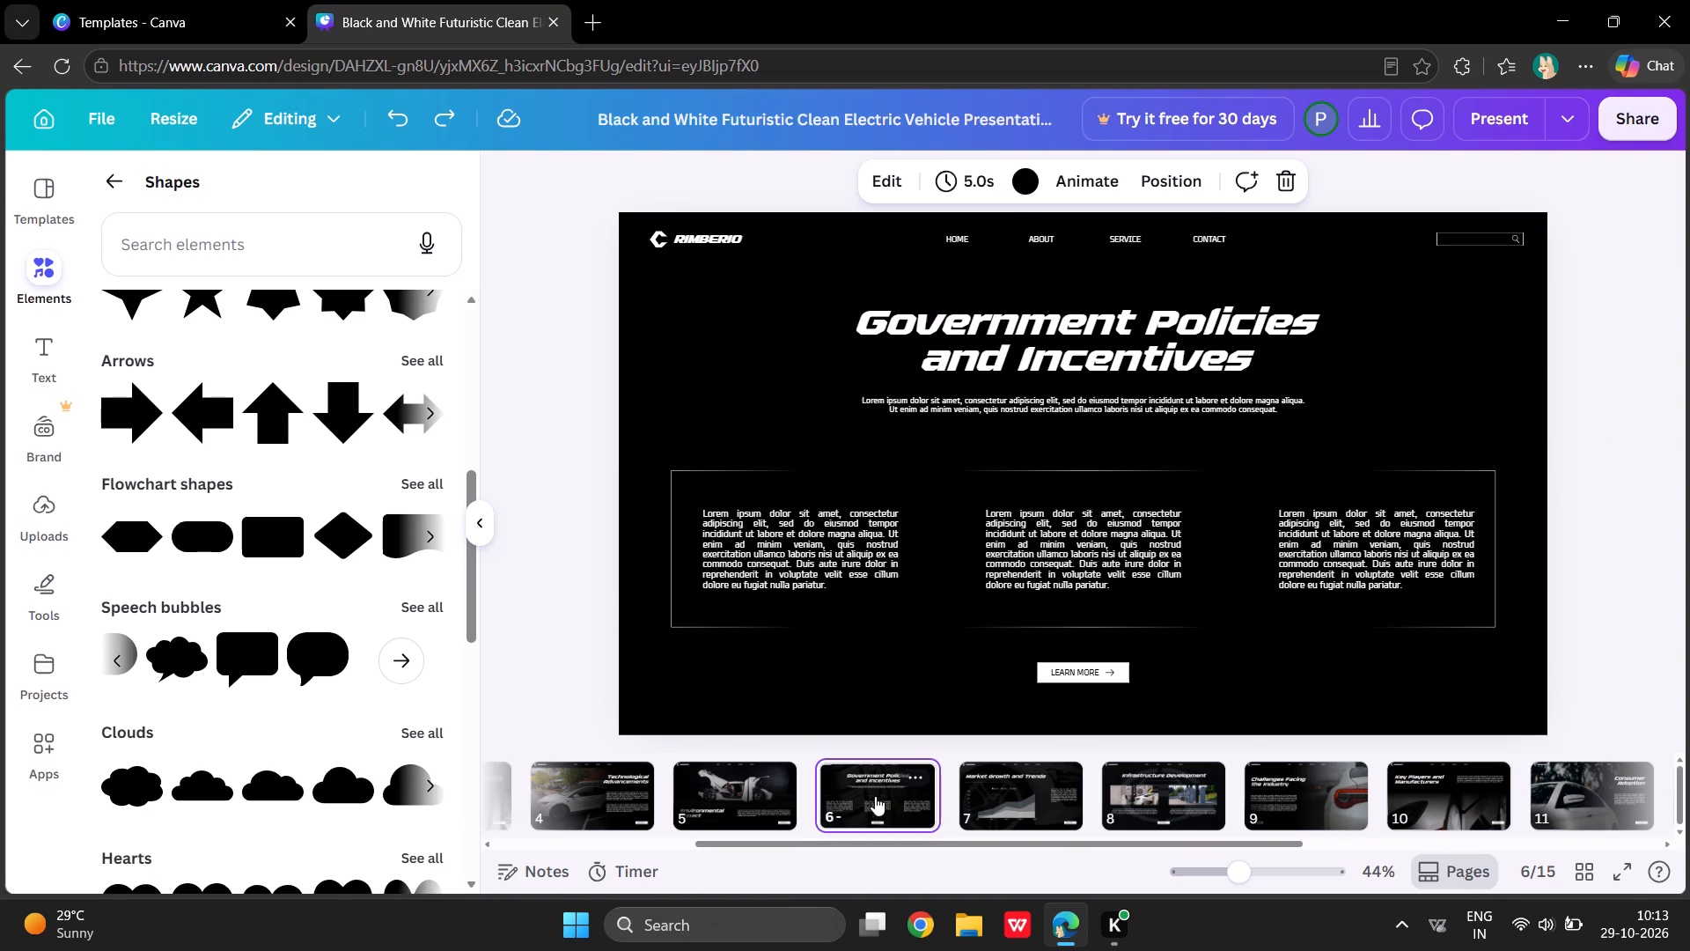
left_click(479, 514)
scroll(273, 805, "right", 1)
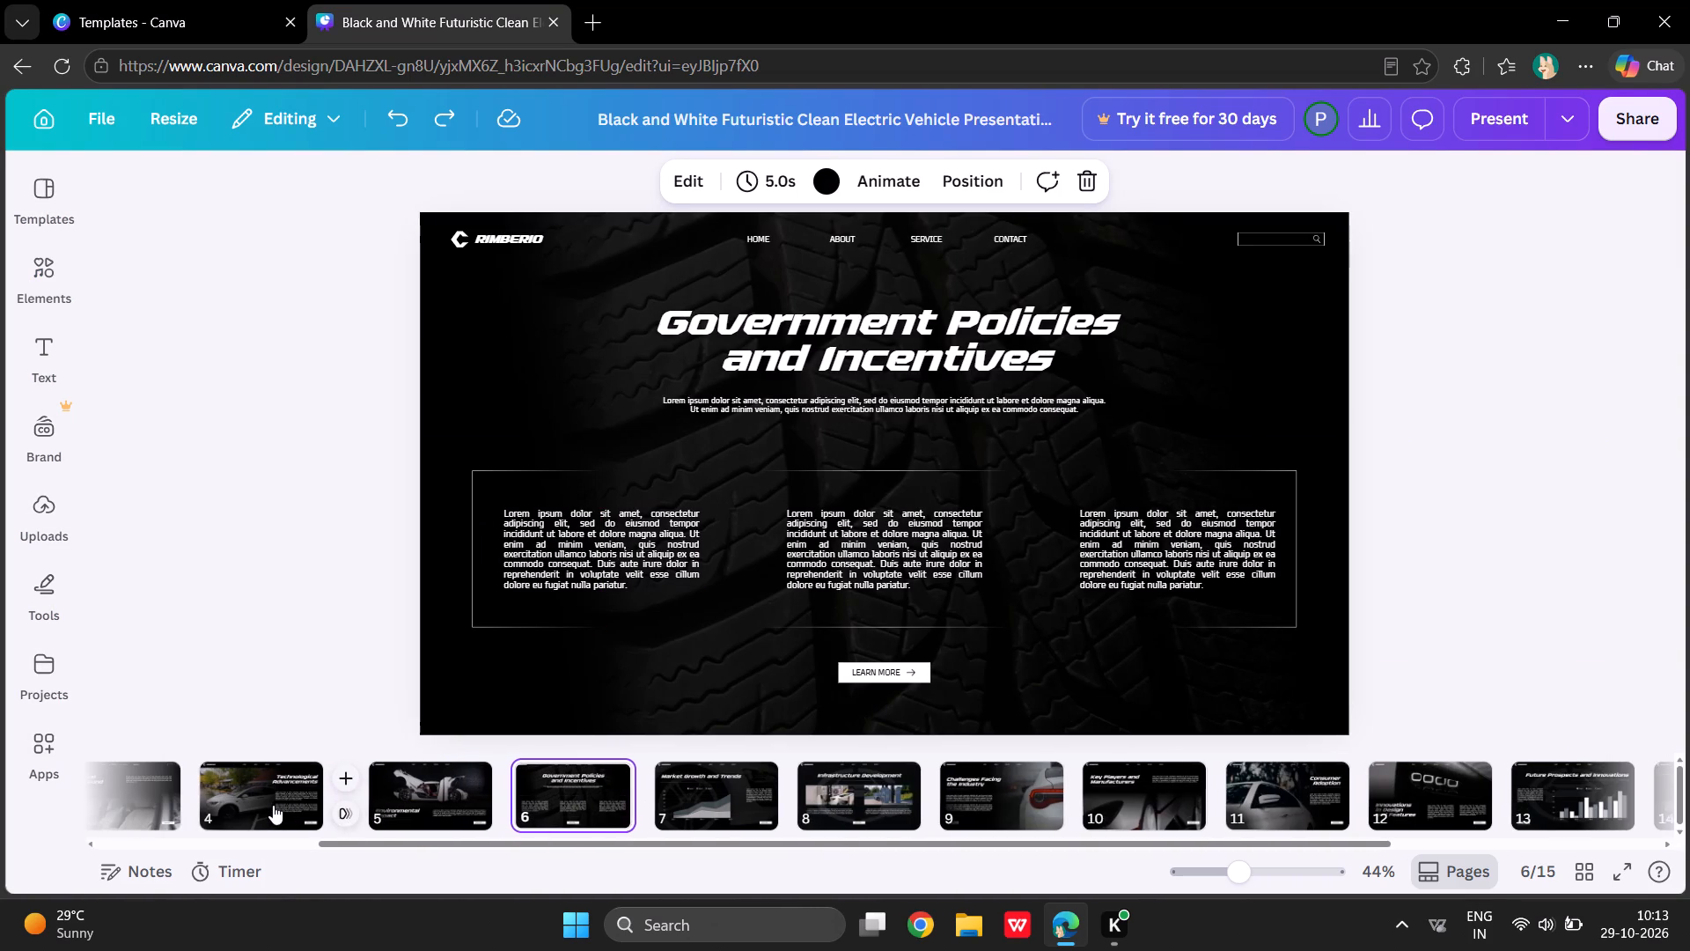
left_click(273, 805)
left_click(151, 796)
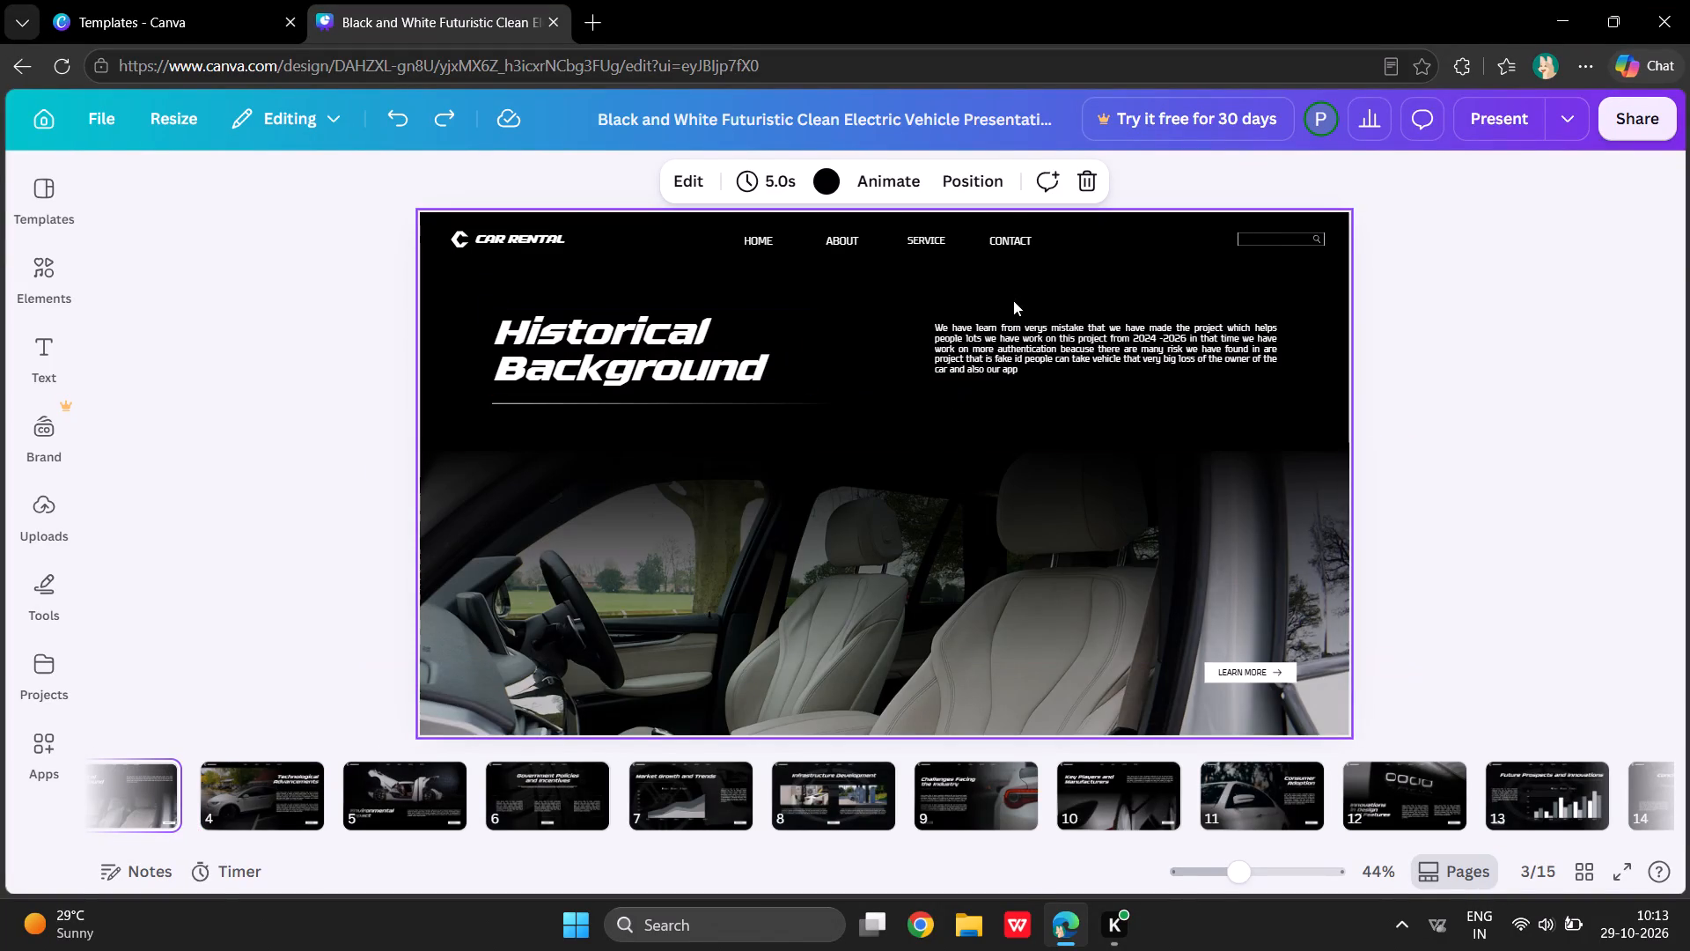
left_click_drag(1004, 334, 764, 526)
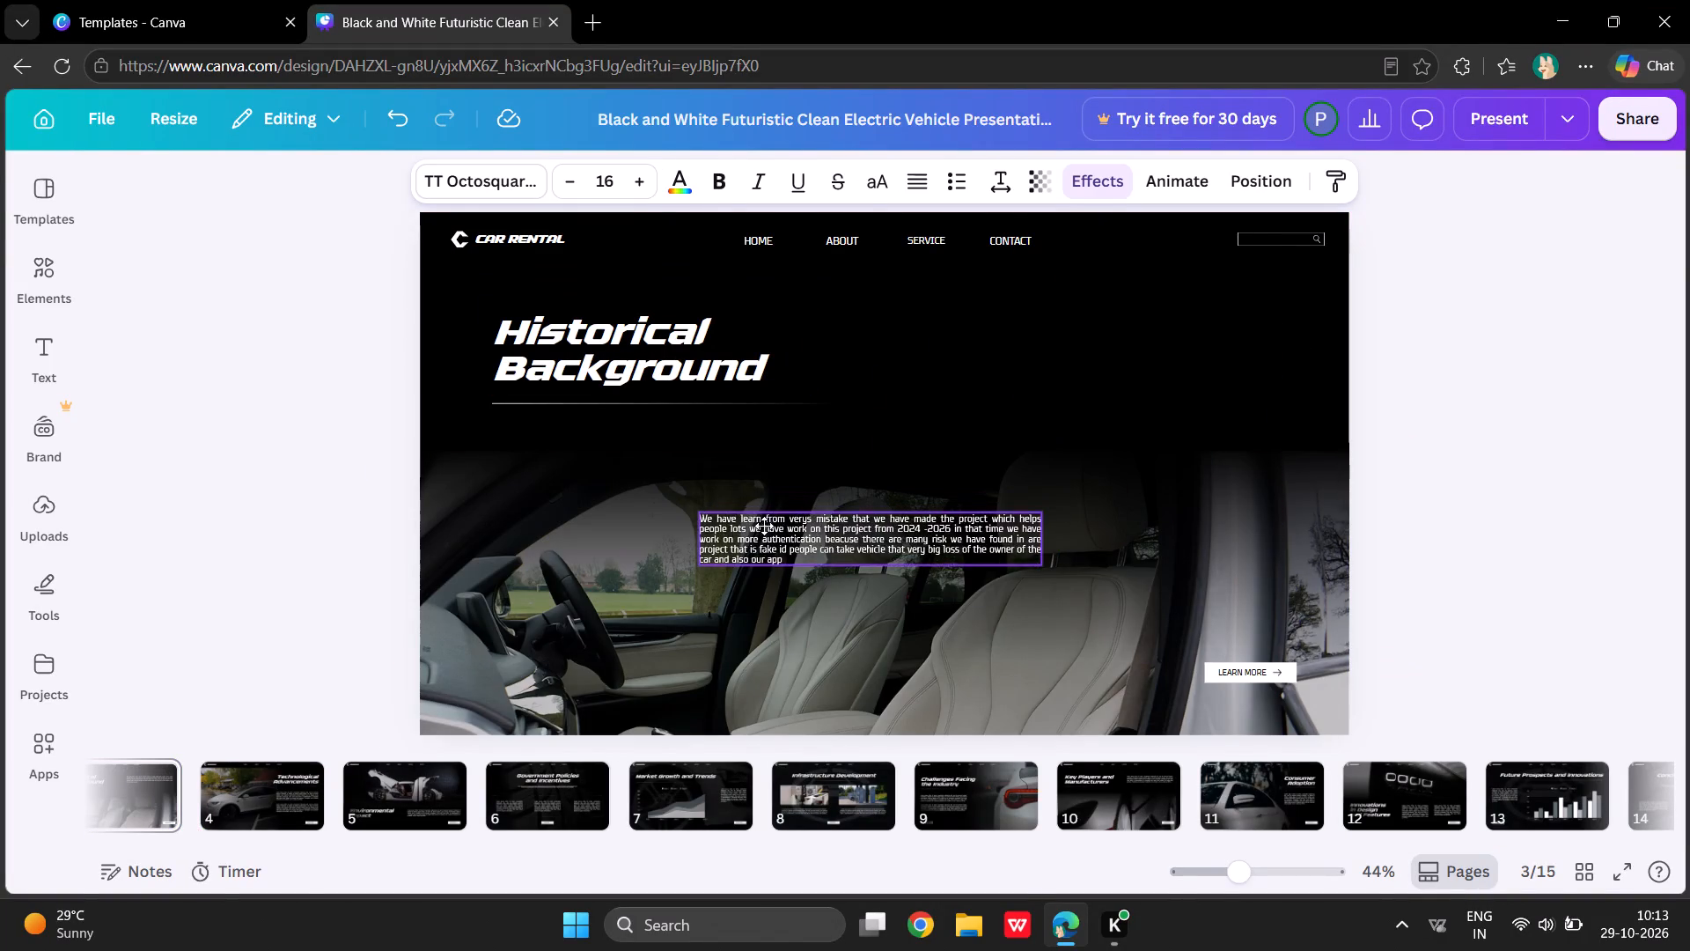
left_click_drag(764, 526, 987, 348)
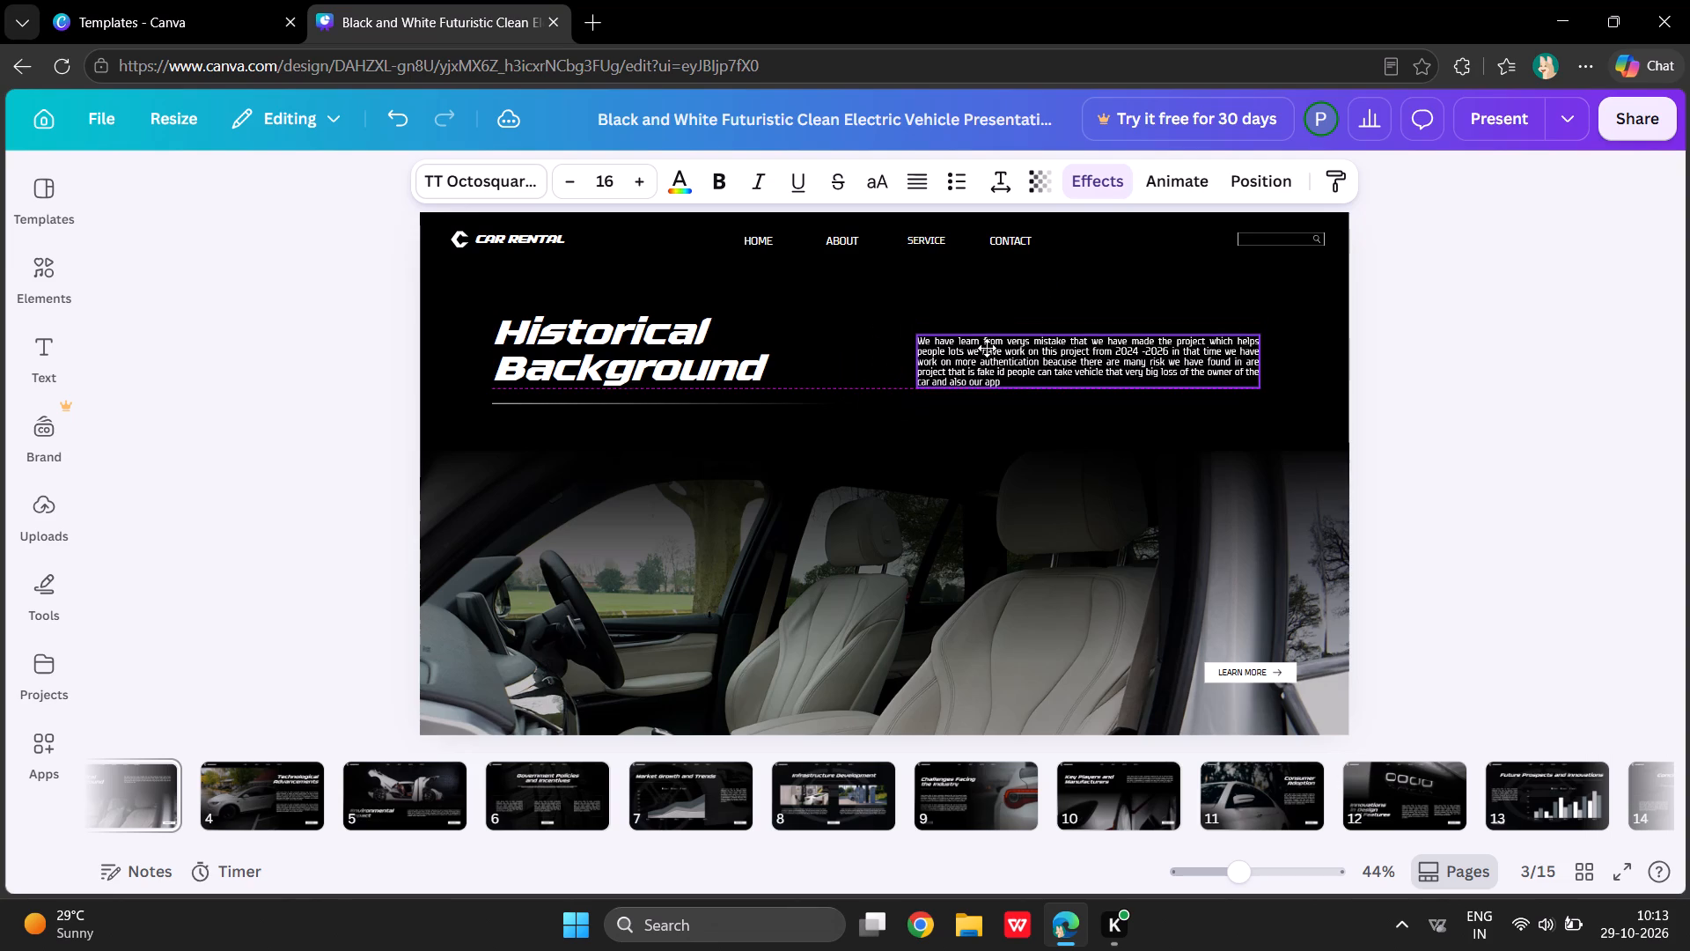
left_click_drag(987, 348, 986, 342)
left_click_drag(986, 342, 987, 337)
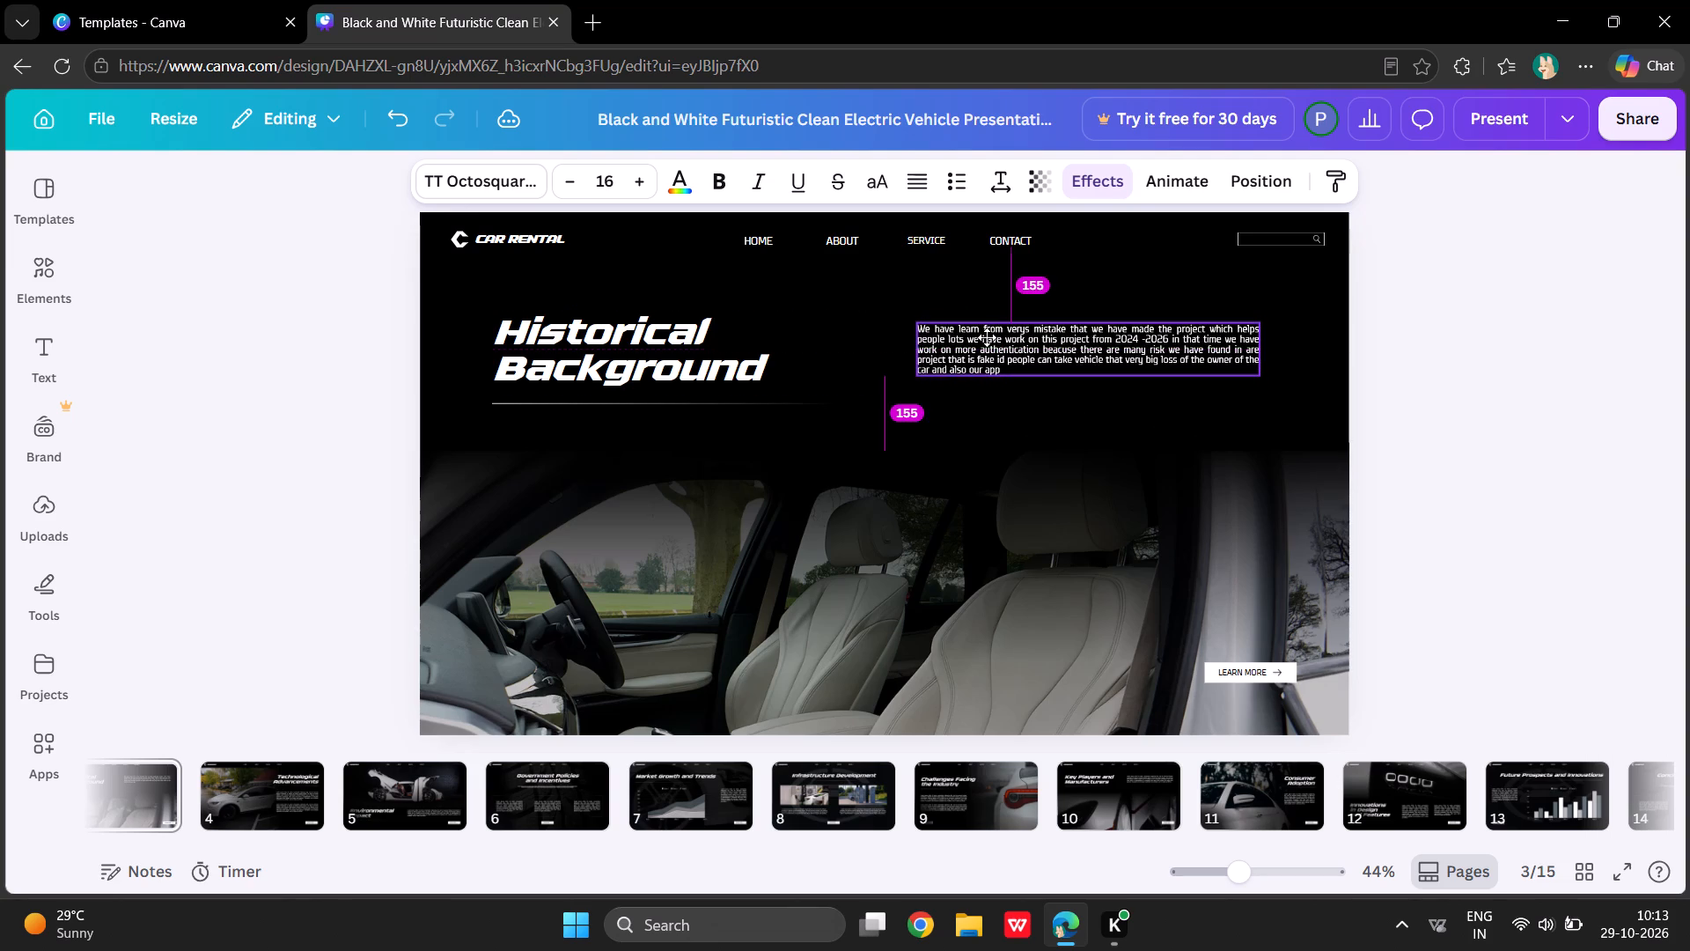
left_click_drag(987, 337, 987, 339)
left_click(962, 467)
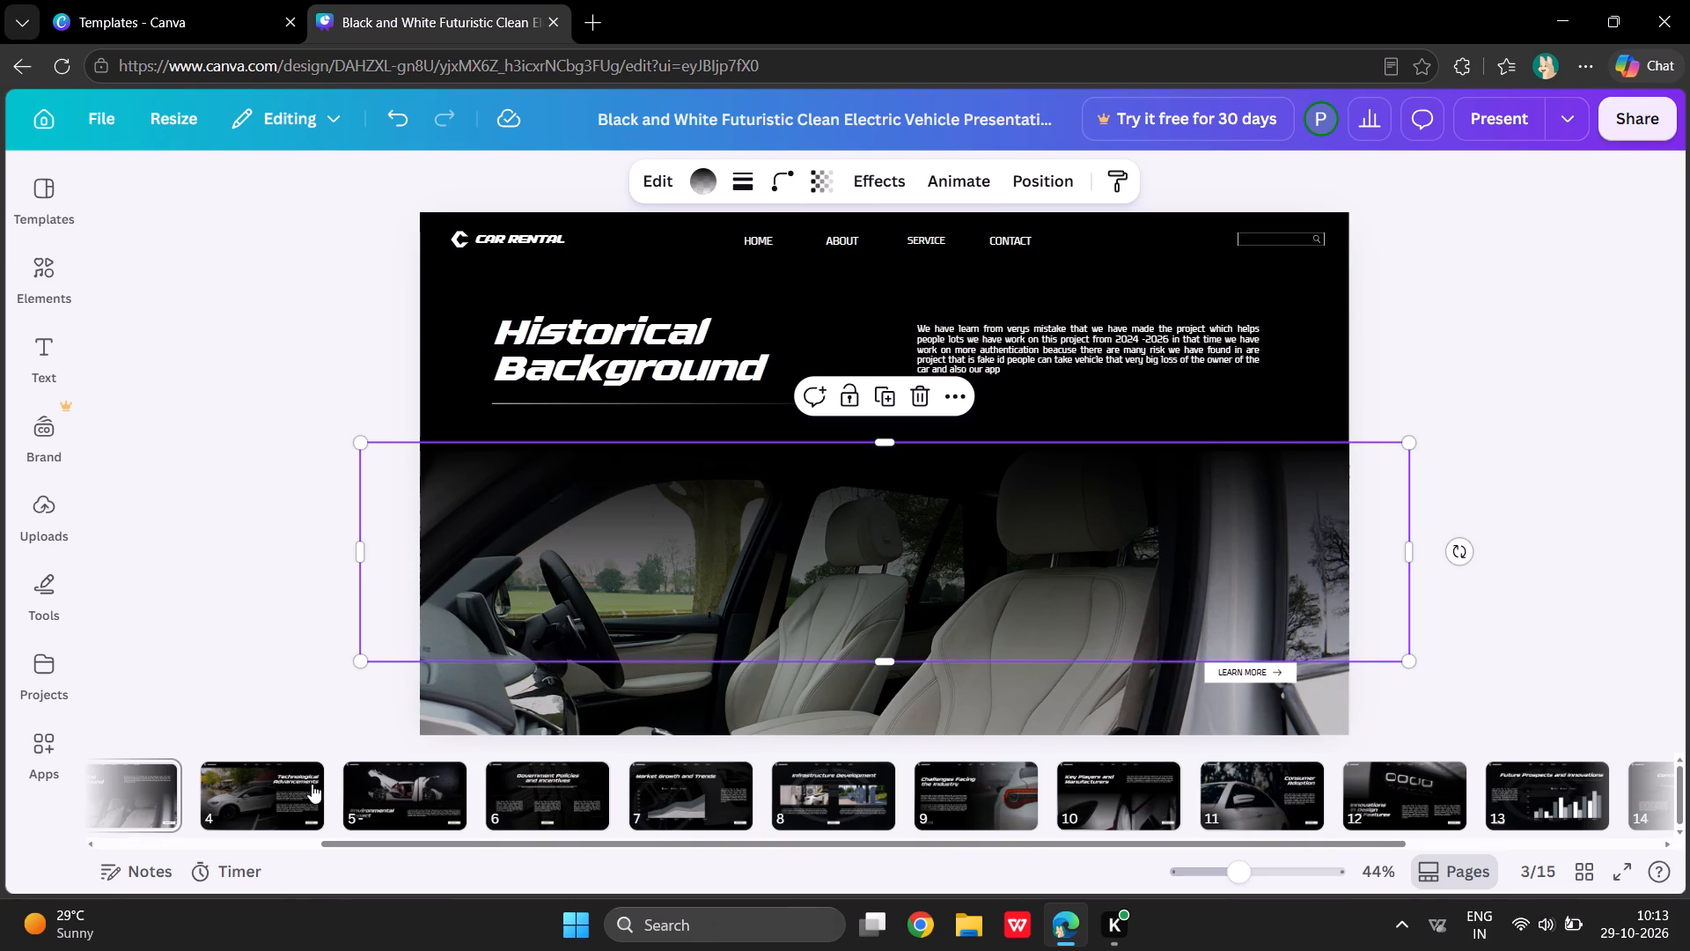
On page 4, replace the first placeholder paragraph under Technological Advancements with text beginning "For are car rental system project".
left_click(289, 787)
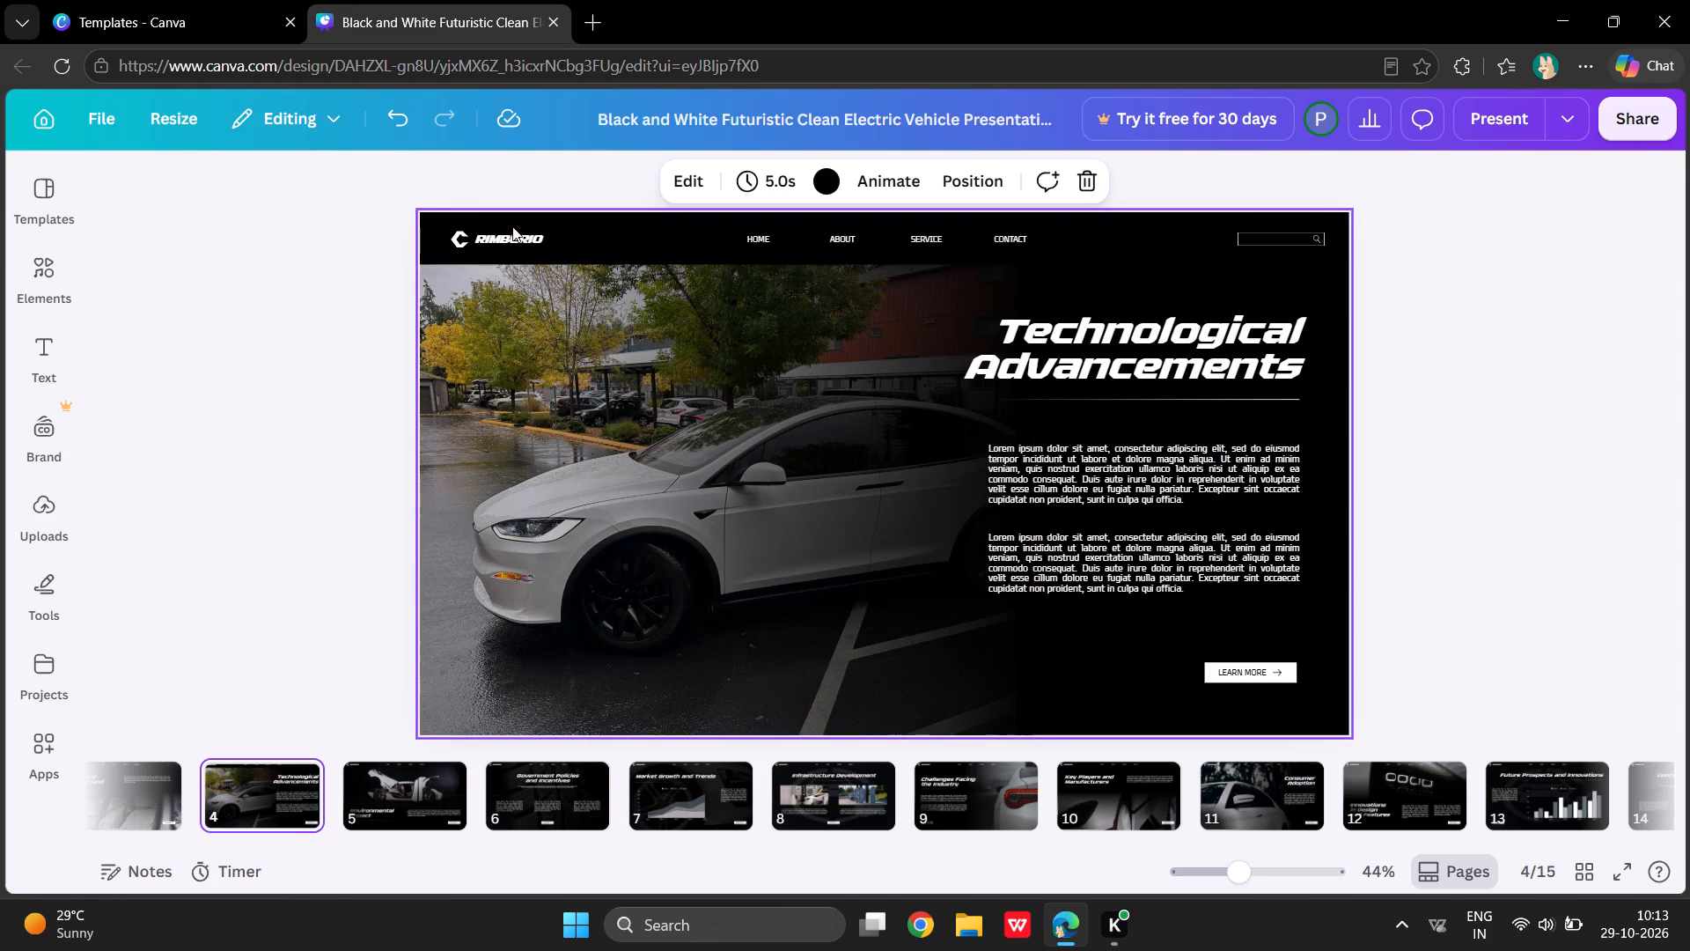
double_click(1230, 488)
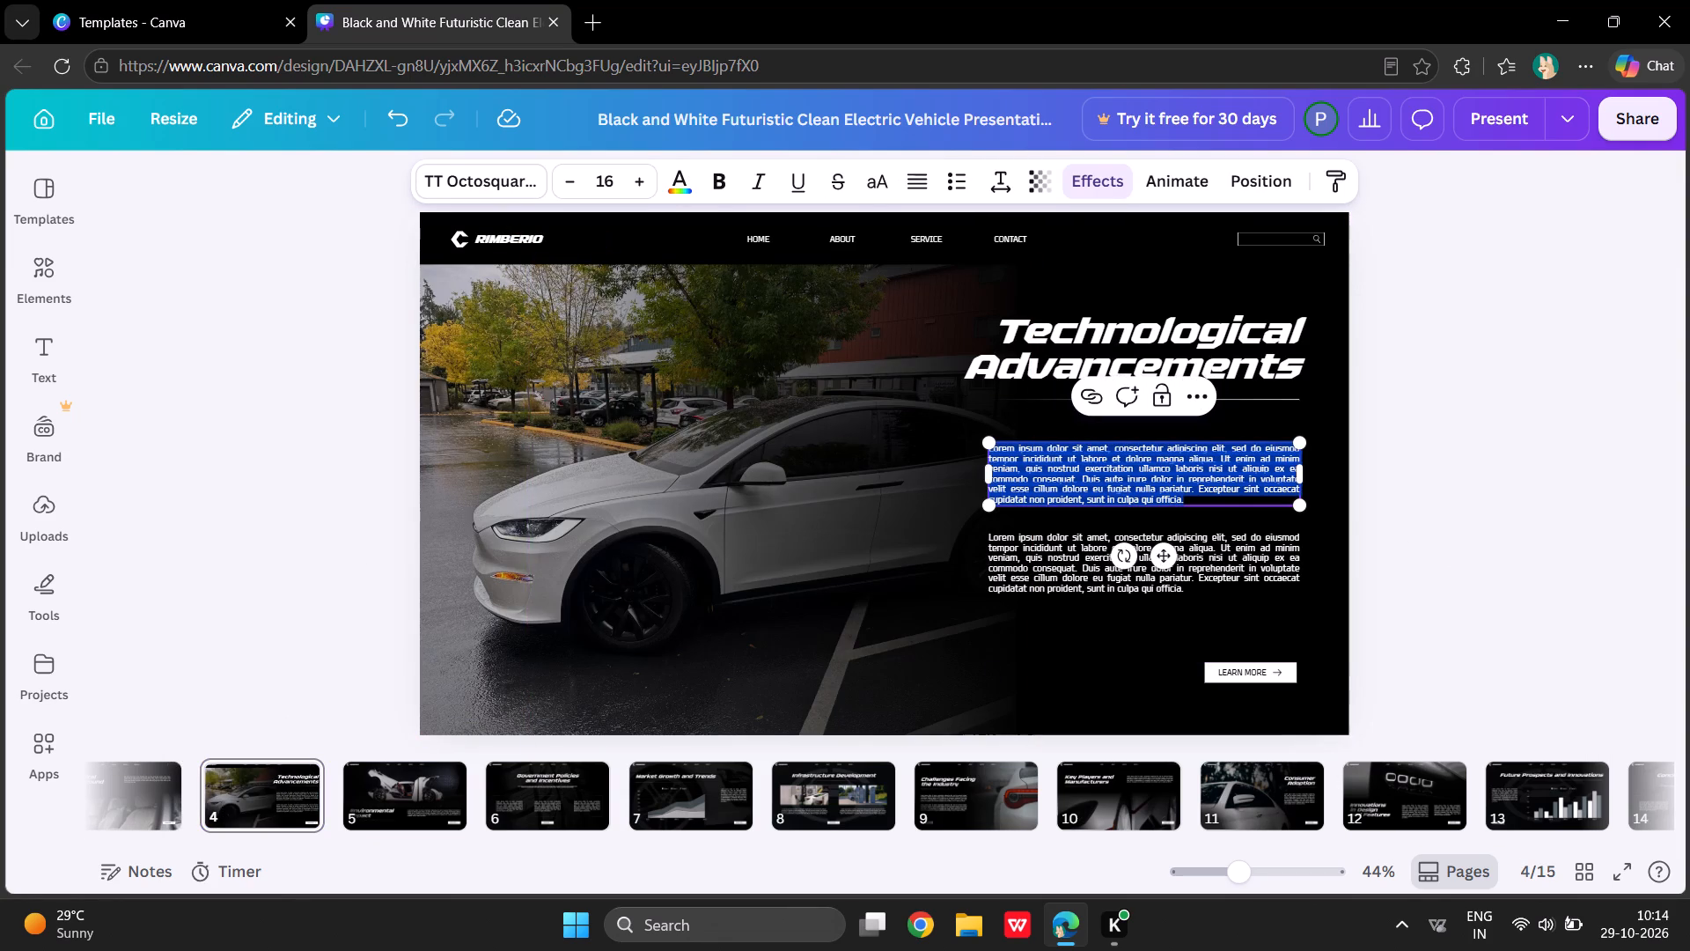
key("BackSpace")
type("IN")
key("space")
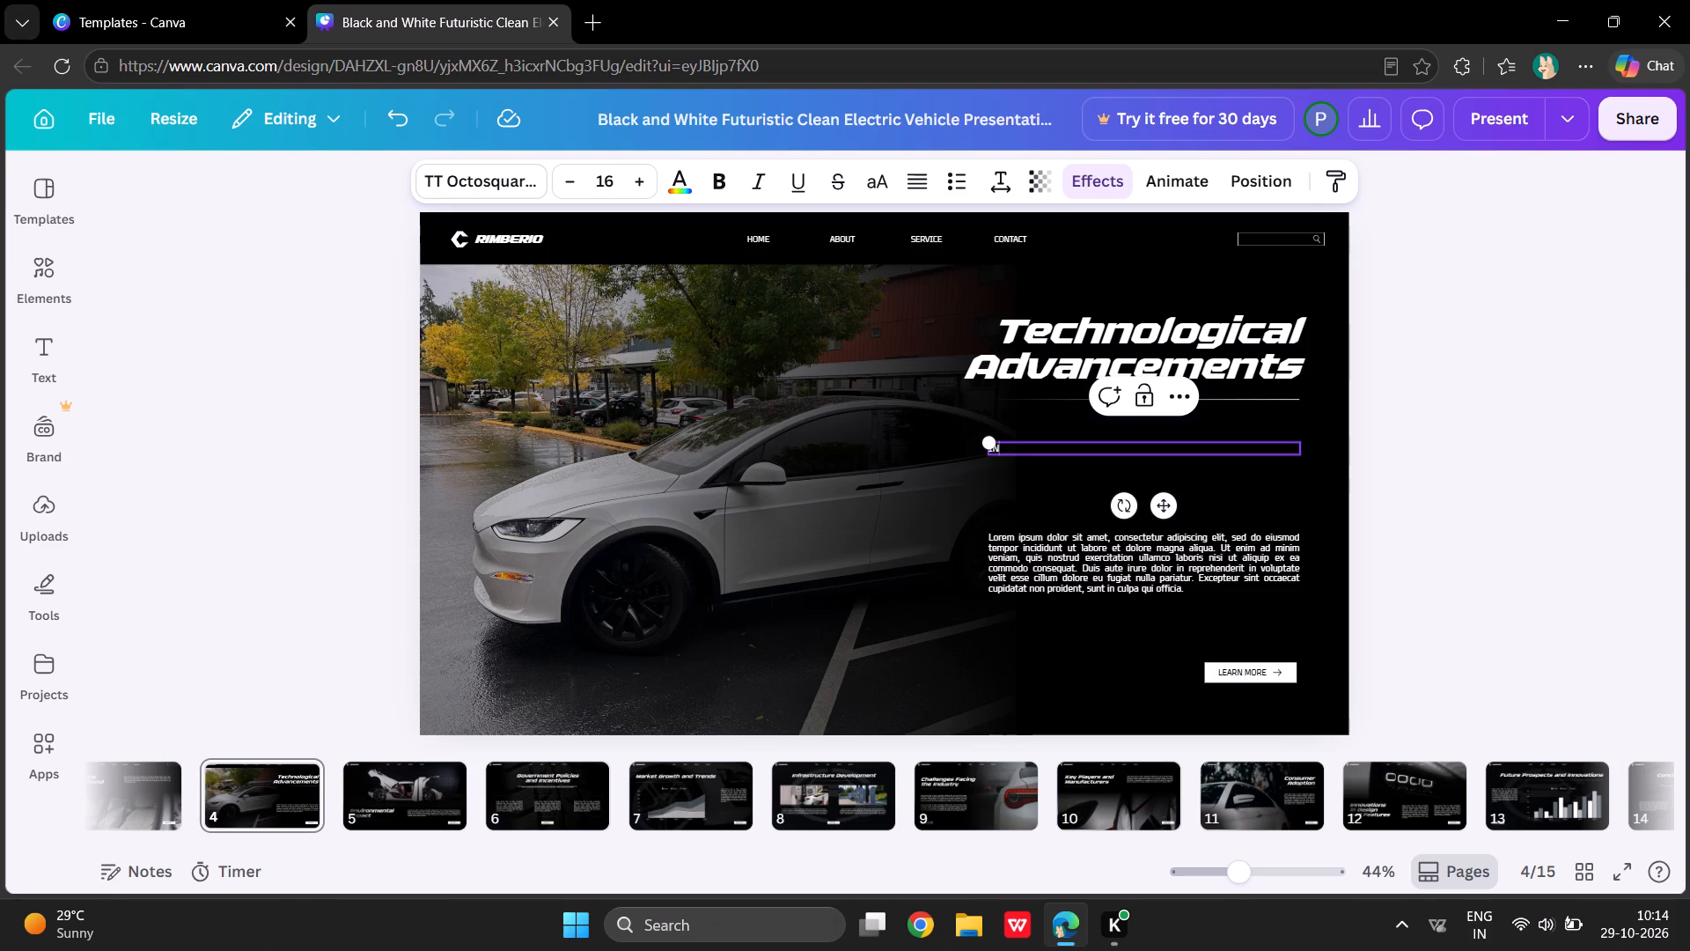
type("TH")
key("BackSpace")
key("BackSpace")
key("BackSpace")
key("BackSpace")
key("BackSpace")
type("or")
key("space")
type("are car rental system project")
key("space")
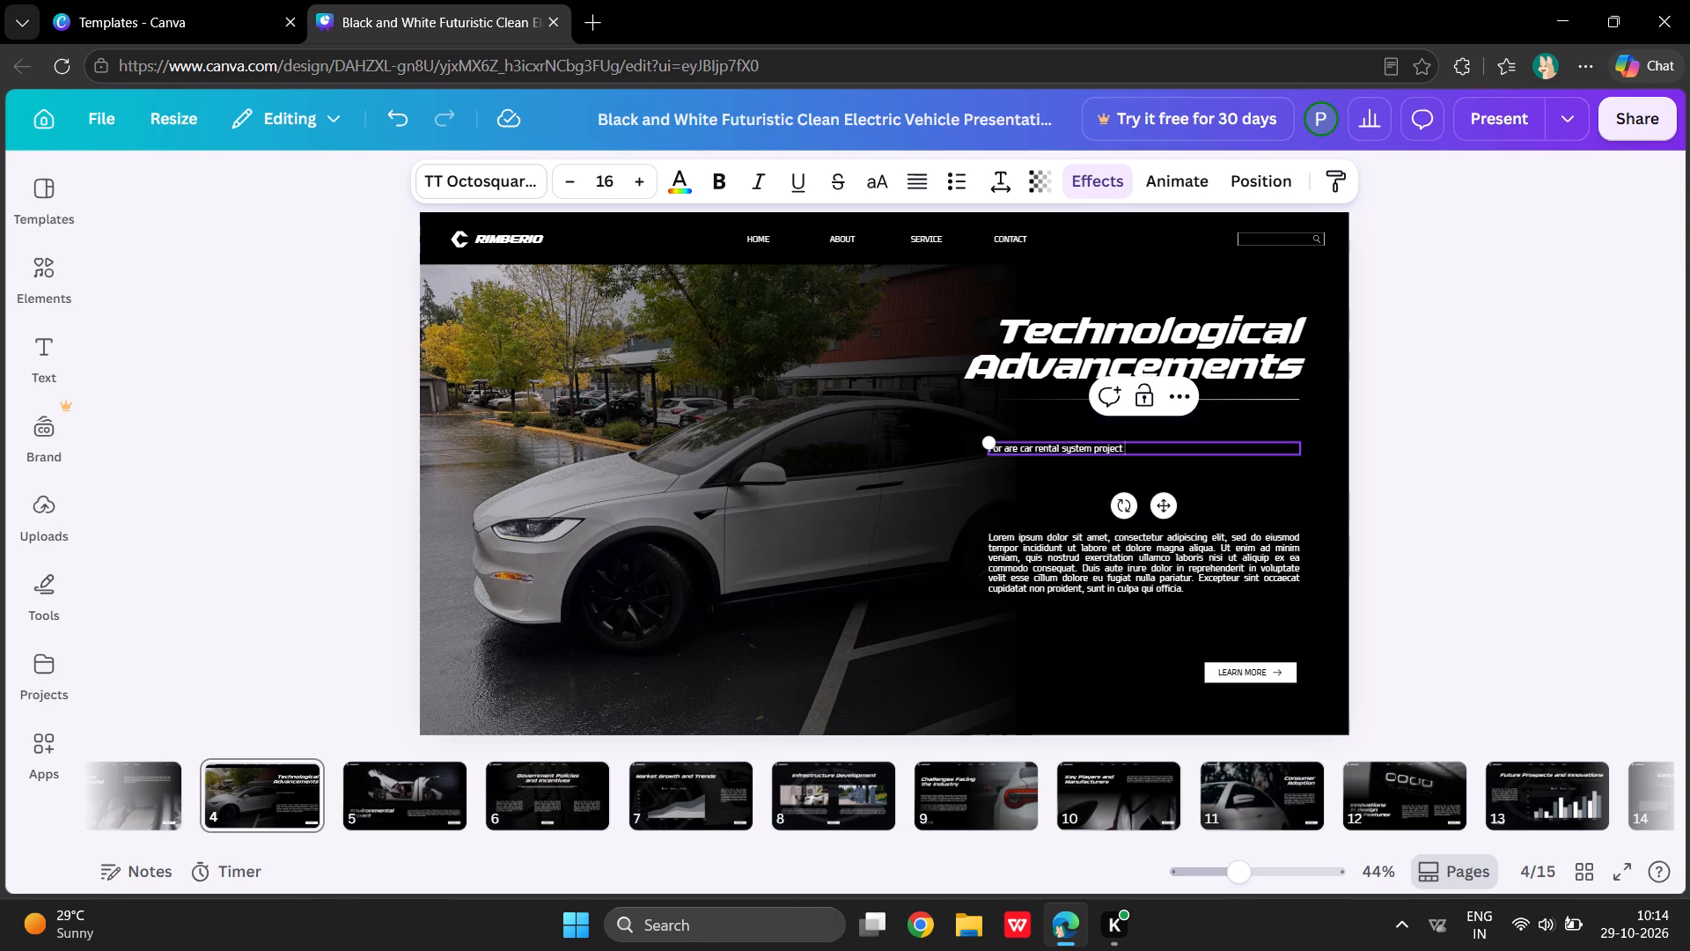
Continue that paragraph with "we havee use various technology to enhance are poroject ssuch as we use technology like".
type("we havee use")
key("space")
type("various technology to enhance are")
key("space")
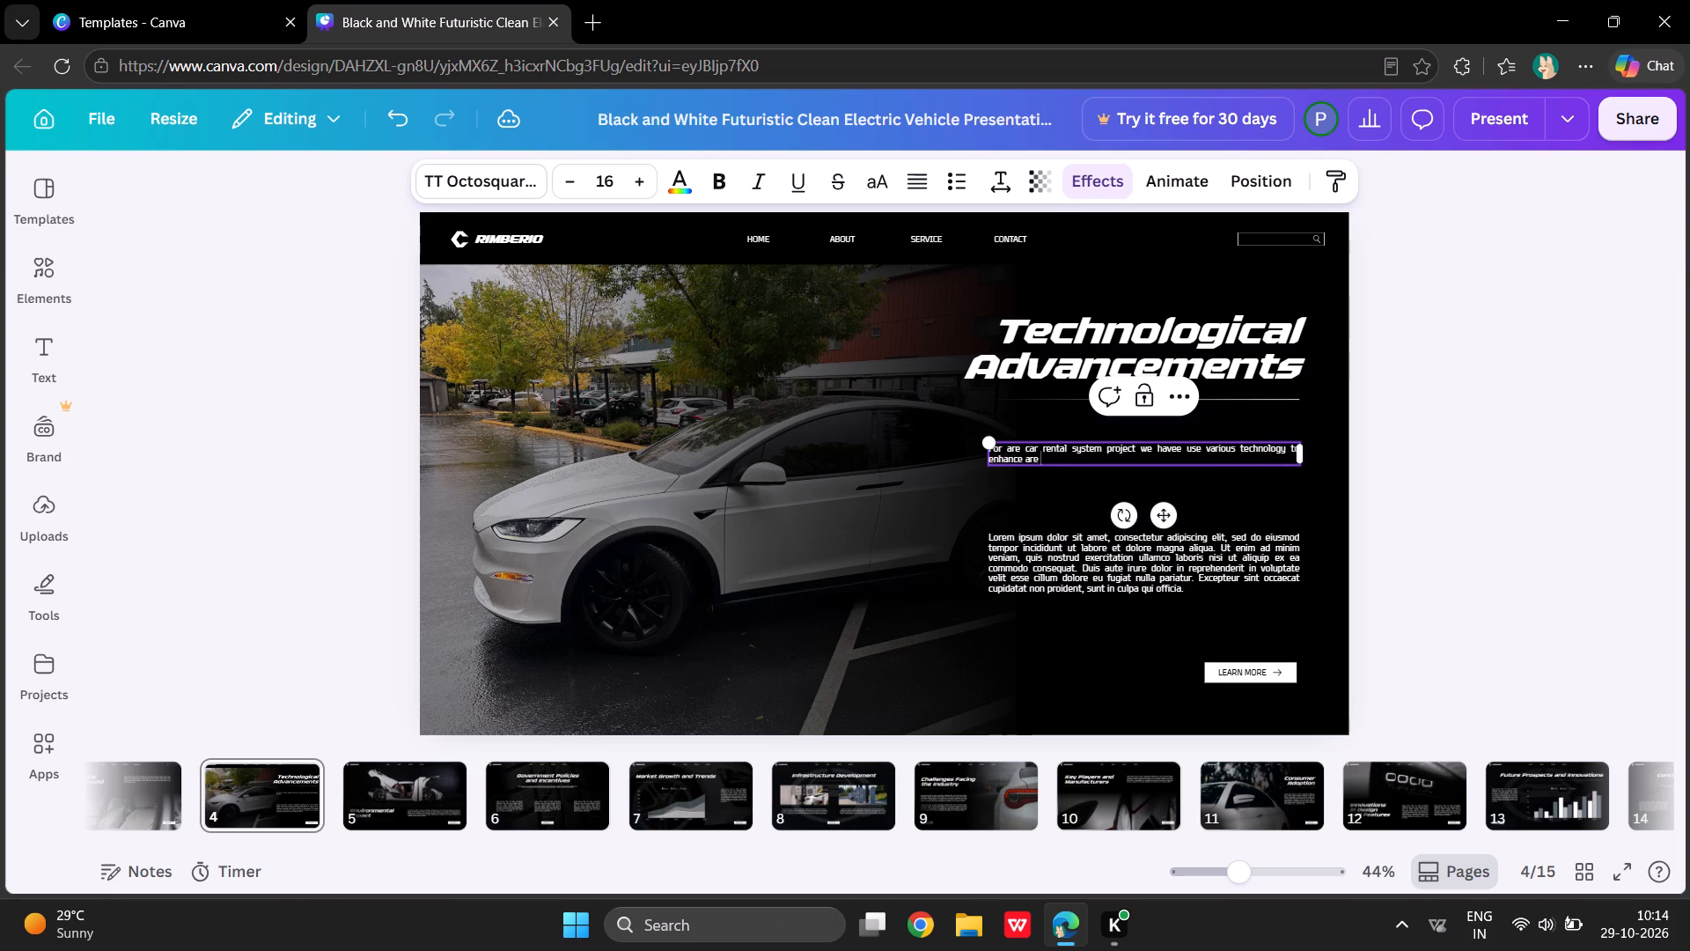
type("poroject")
key("space")
type("ssuch as we use technology like")
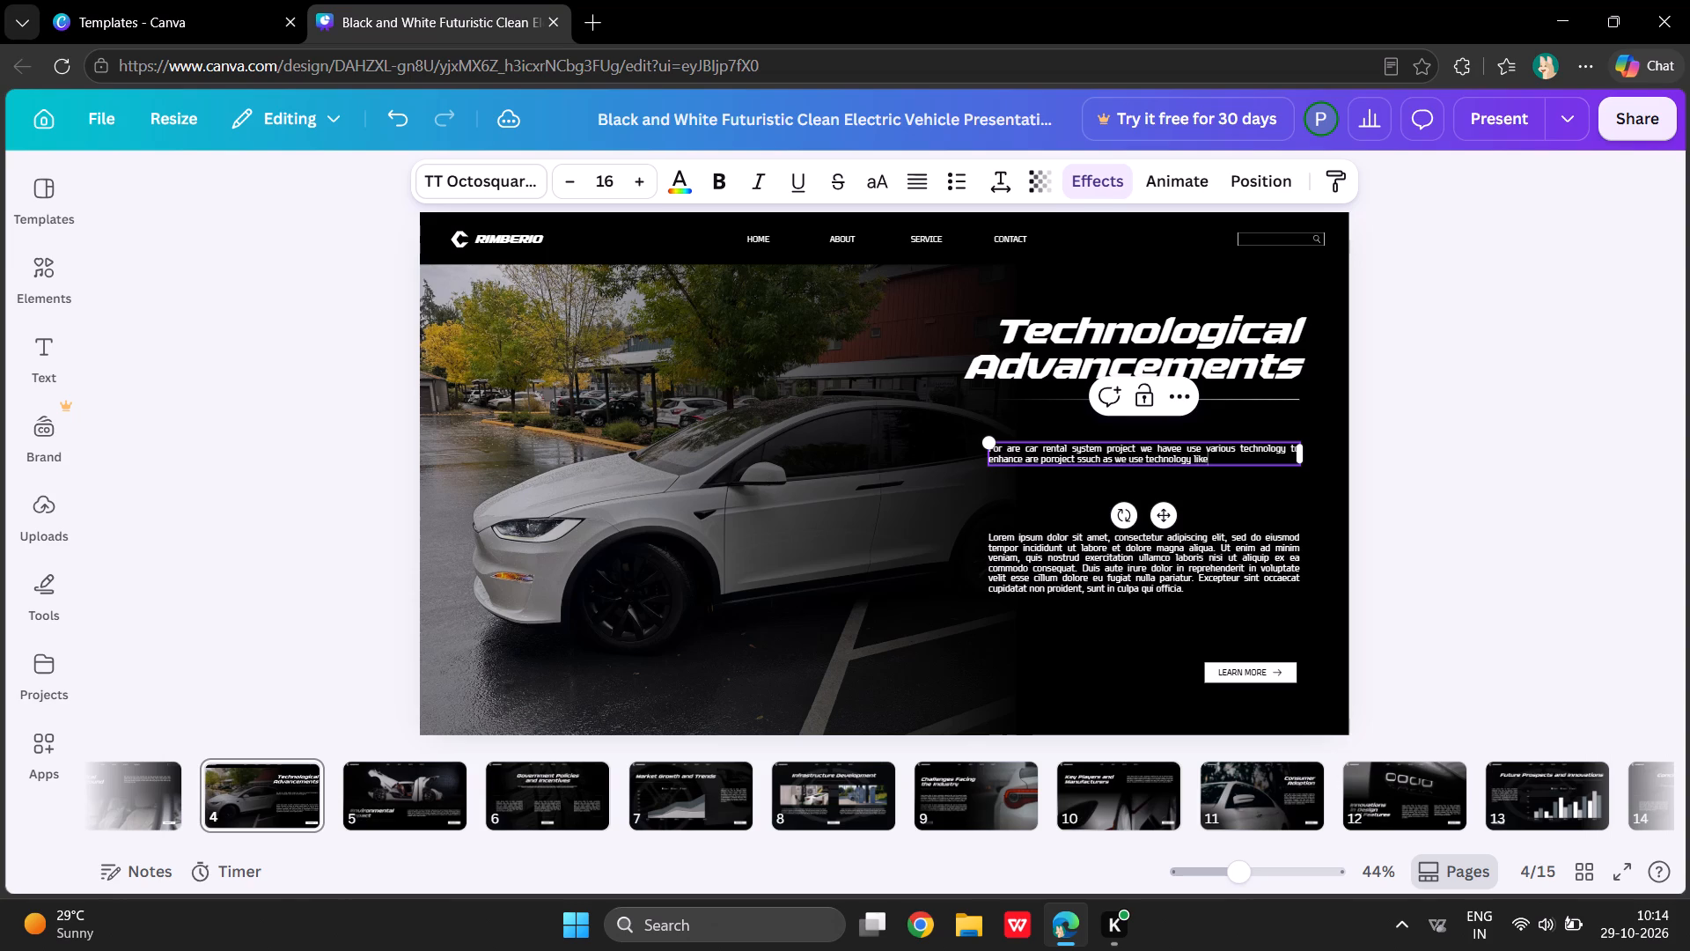
key("space")
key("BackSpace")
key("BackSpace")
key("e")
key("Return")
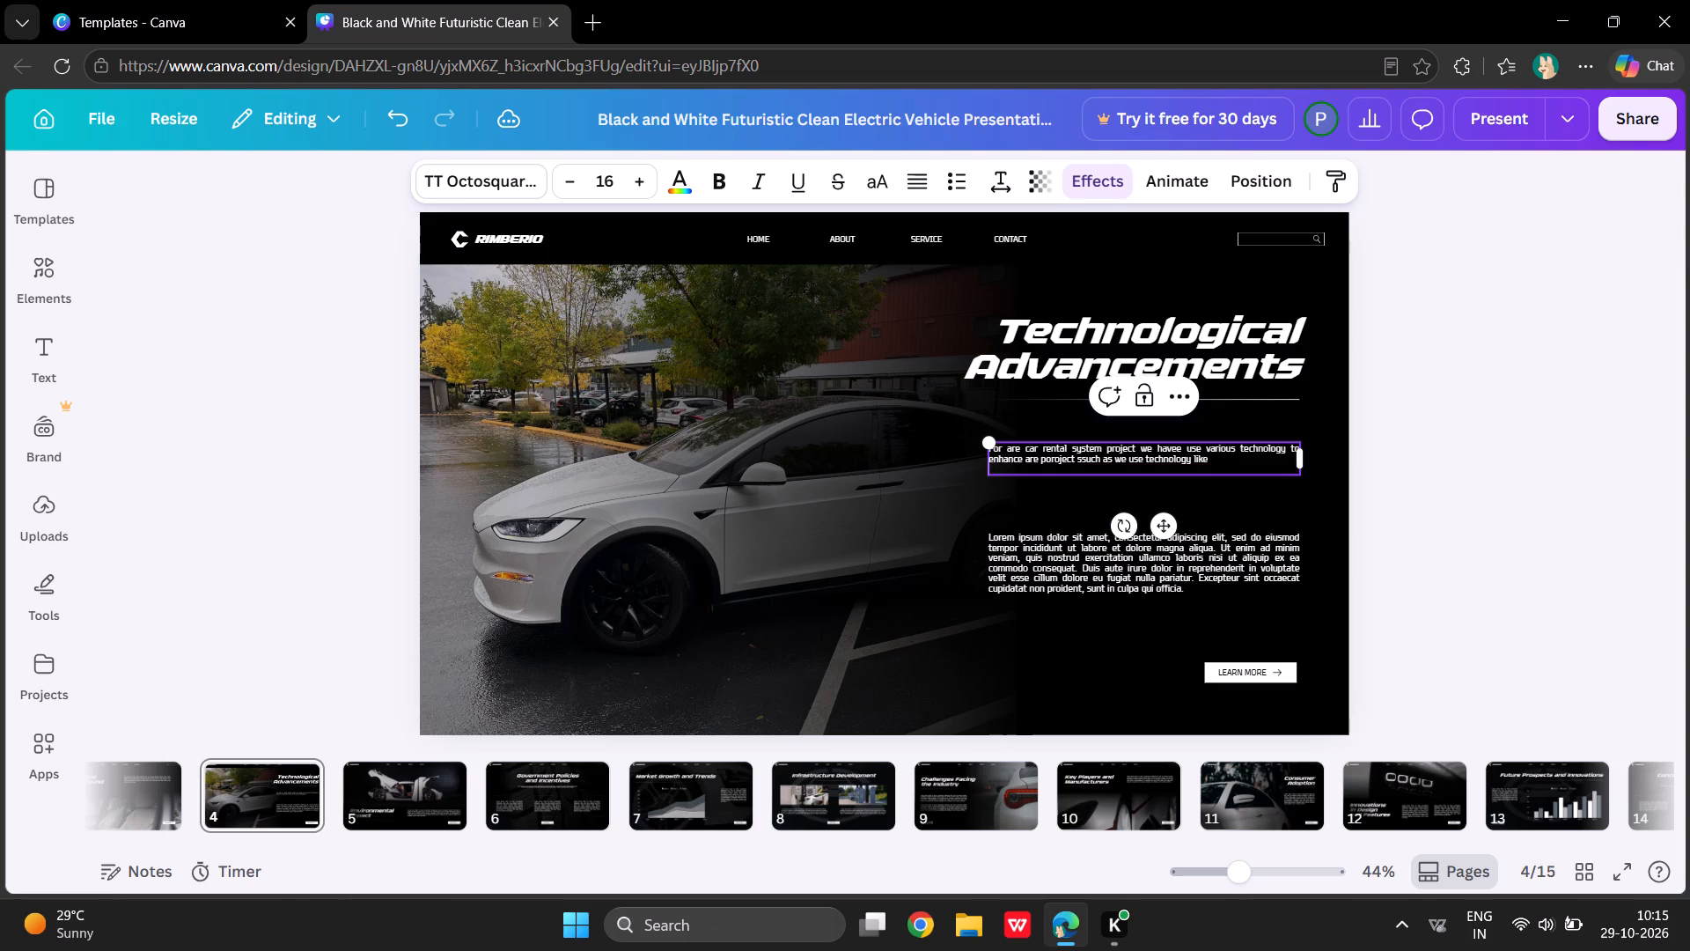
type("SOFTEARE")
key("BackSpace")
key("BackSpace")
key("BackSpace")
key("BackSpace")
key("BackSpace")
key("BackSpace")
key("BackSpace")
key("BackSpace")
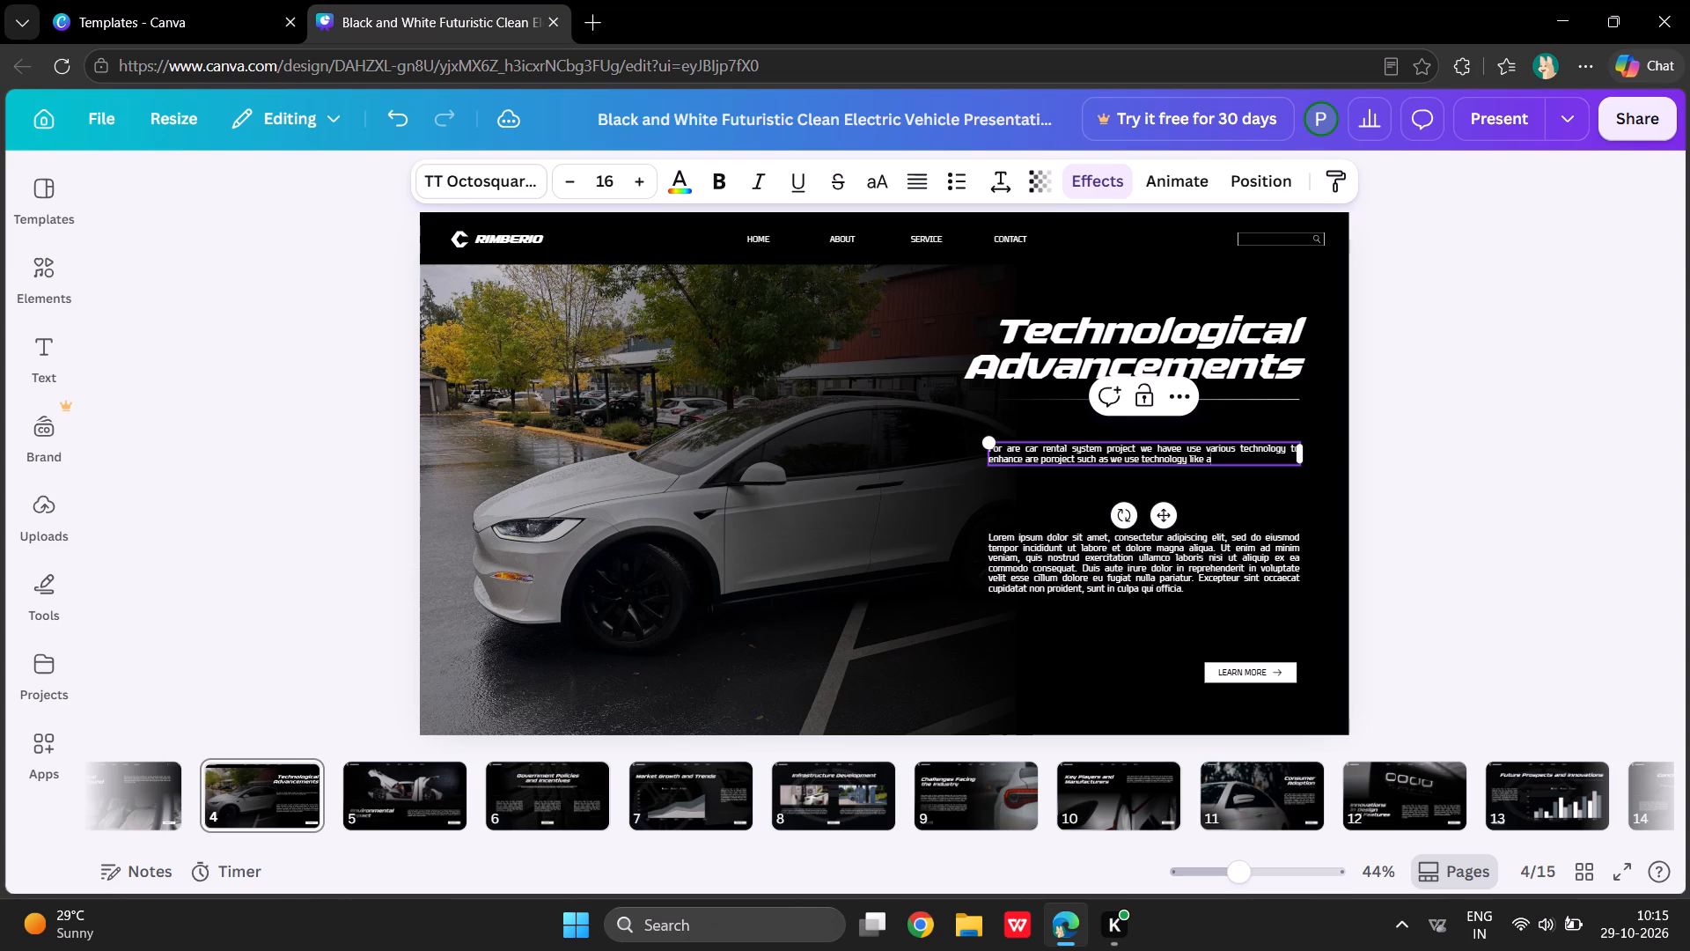
type("pi")
type(",s")
type("oftaar")
key("e")
key("BackSpace")
key("BackSpace")
key("BackSpace")
key("BackSpace")
type("ware,hardwaar")
key("space")
type("etc")
key("Return")
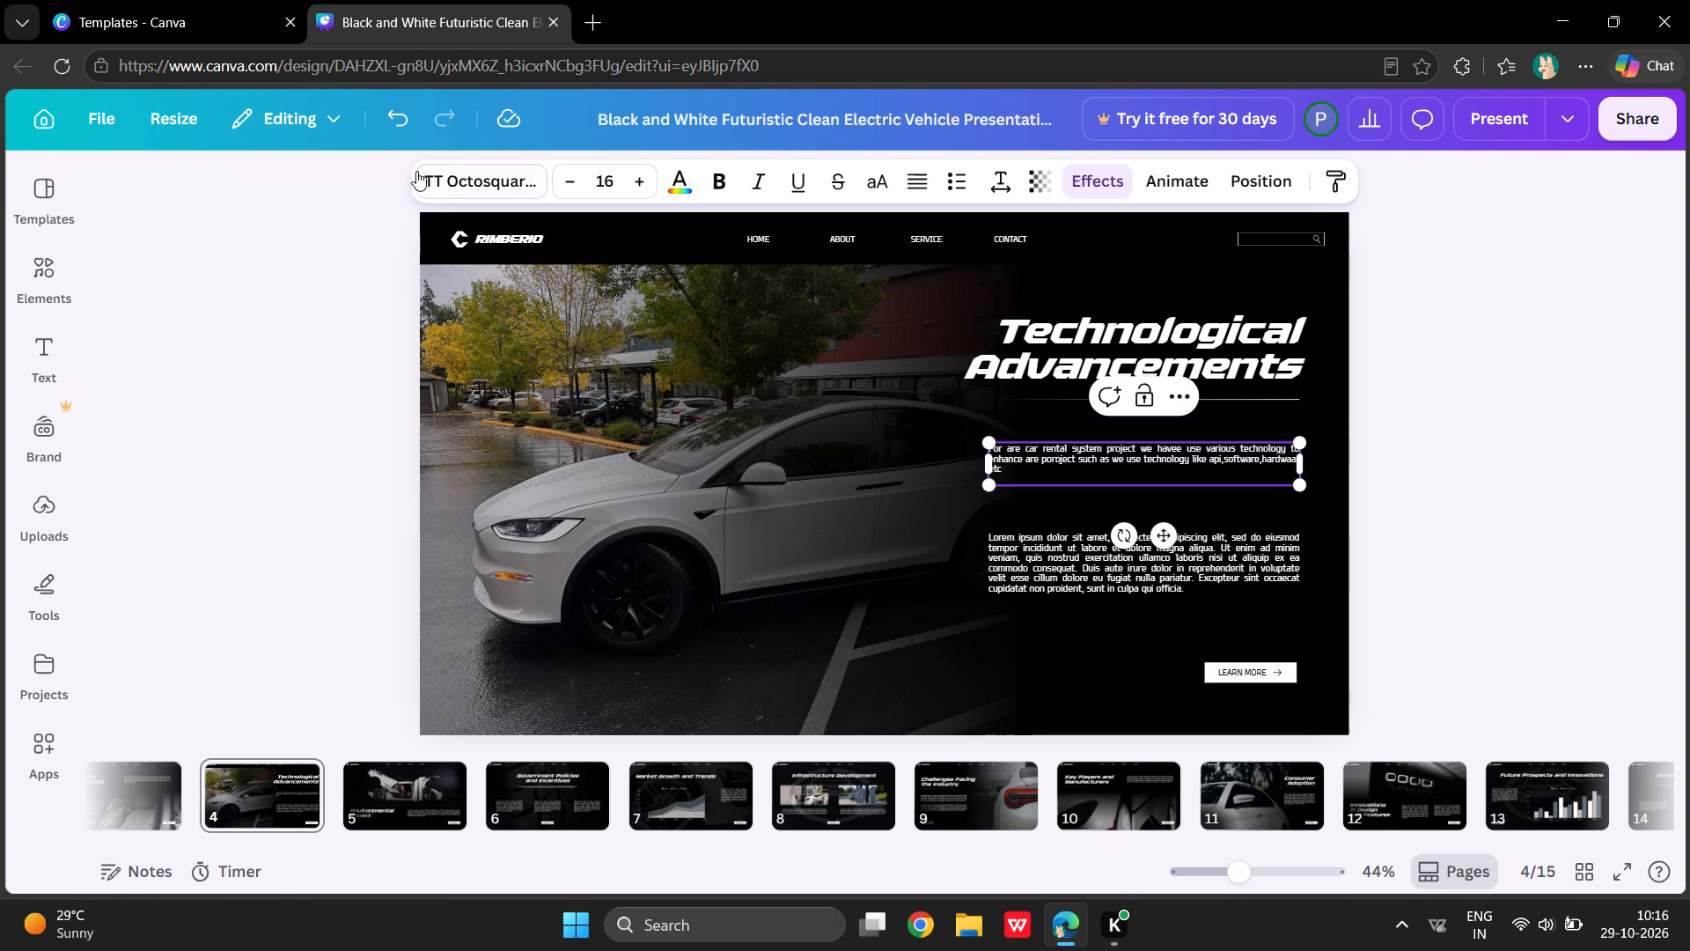
Replace the RIMBERIO brand name in the page 4 header with CAR RENTAL.
left_click(491, 230)
left_click(496, 239)
double_click(496, 237)
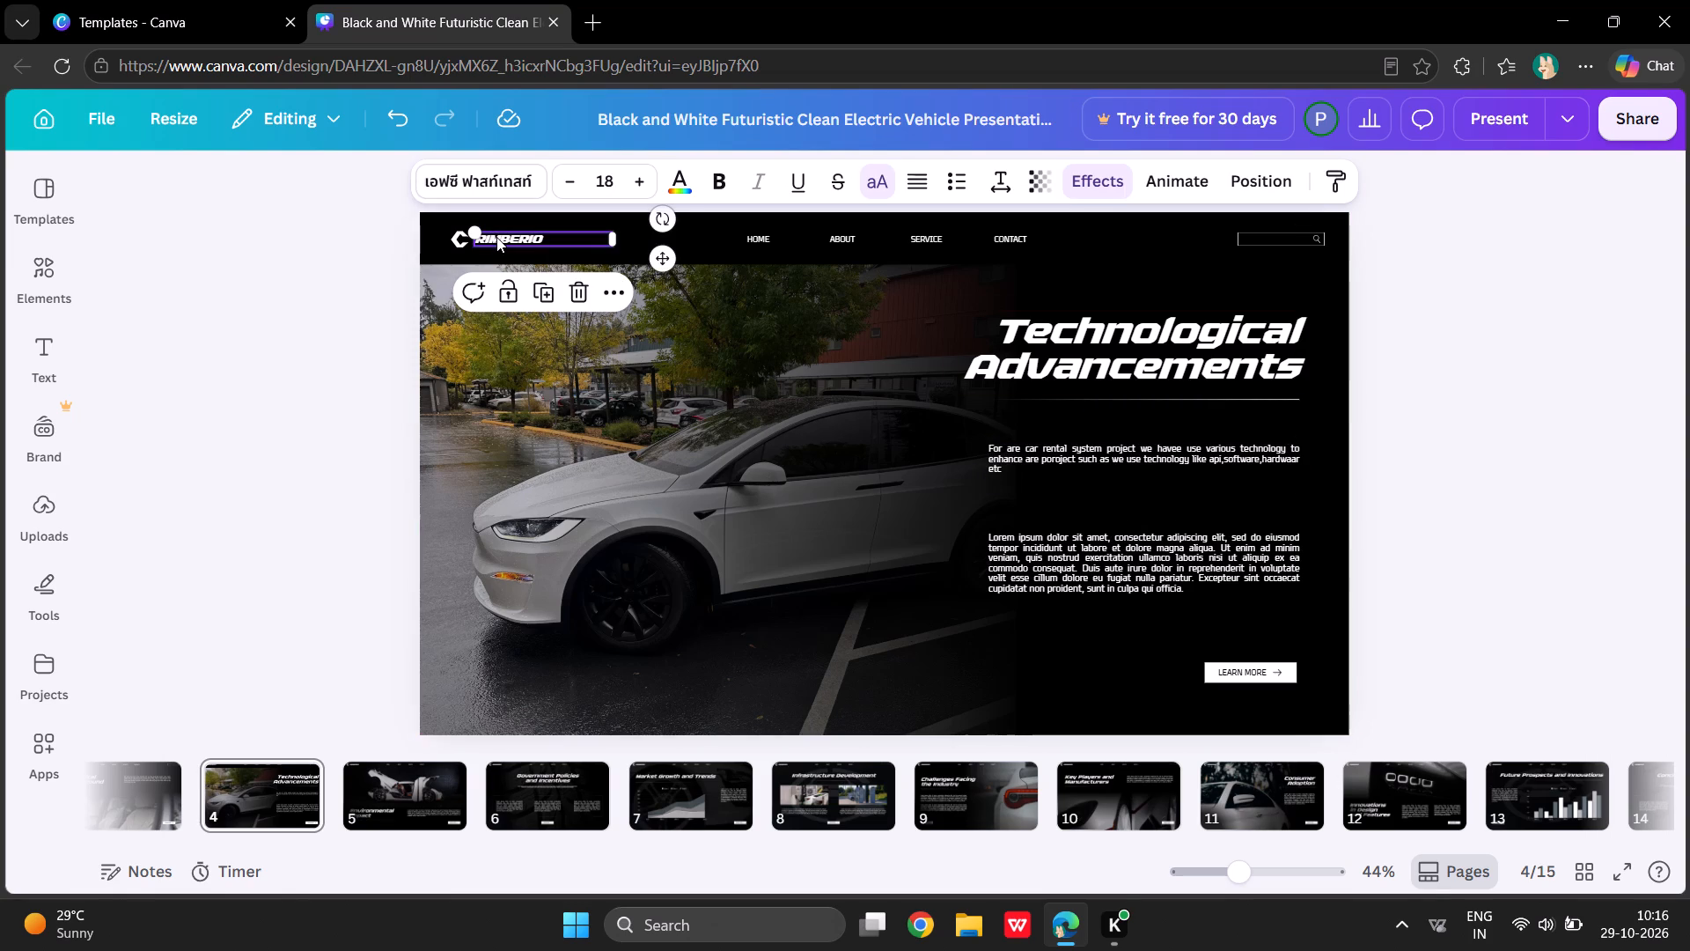
key("BackSpace")
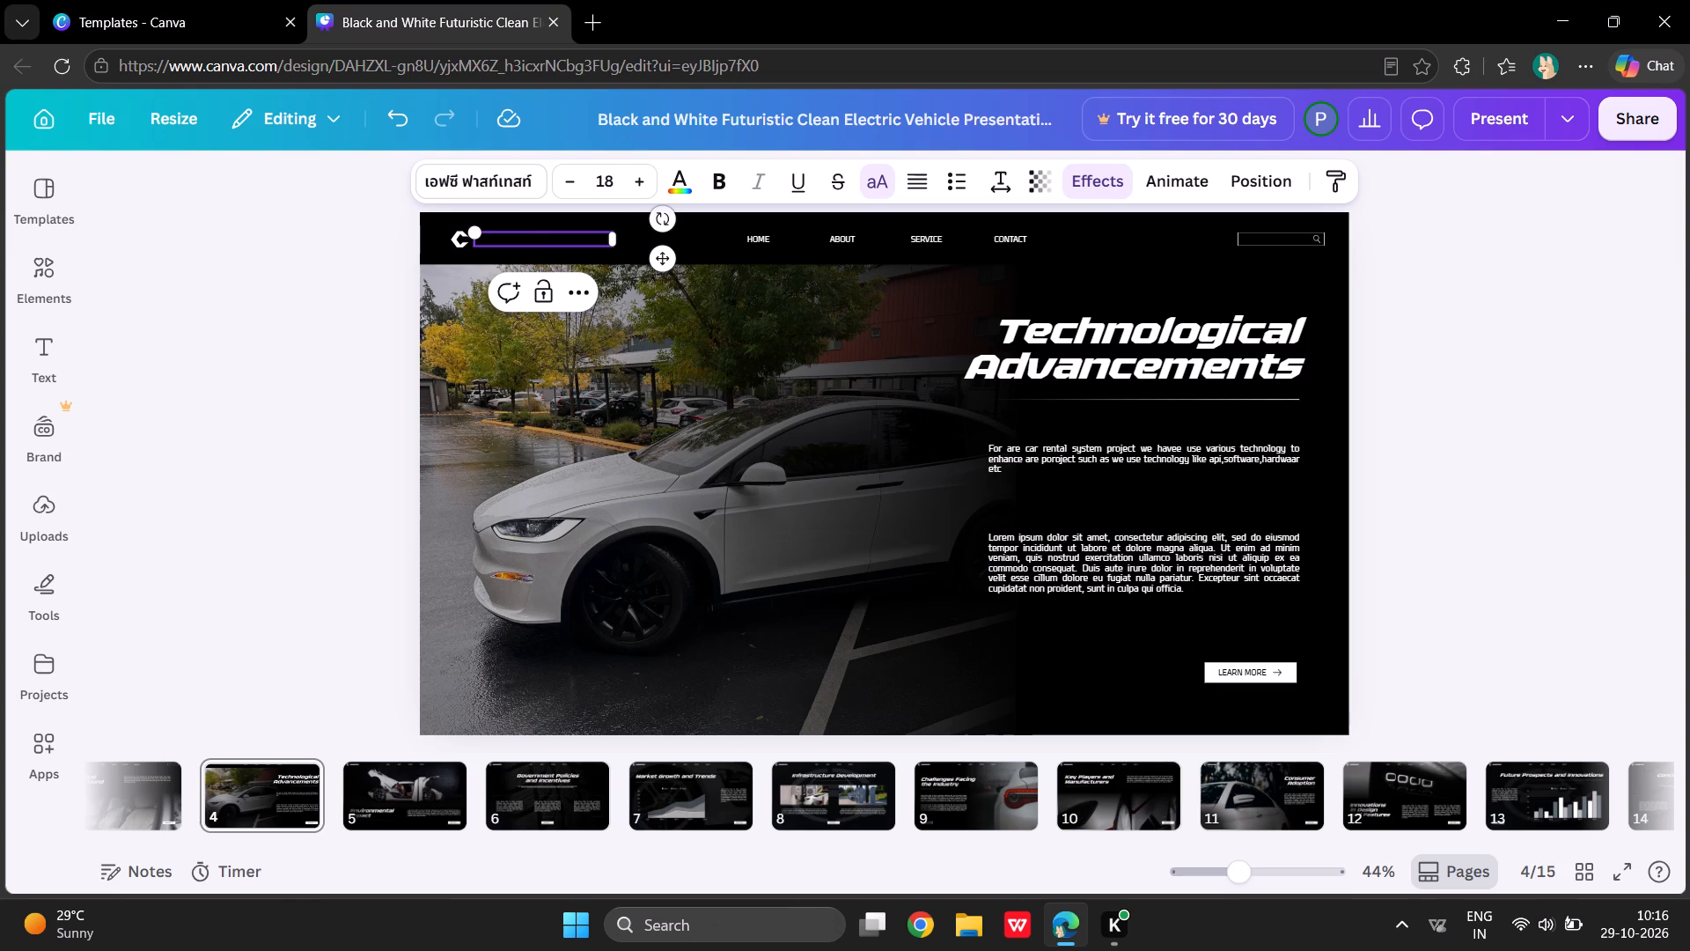
left_click(496, 237)
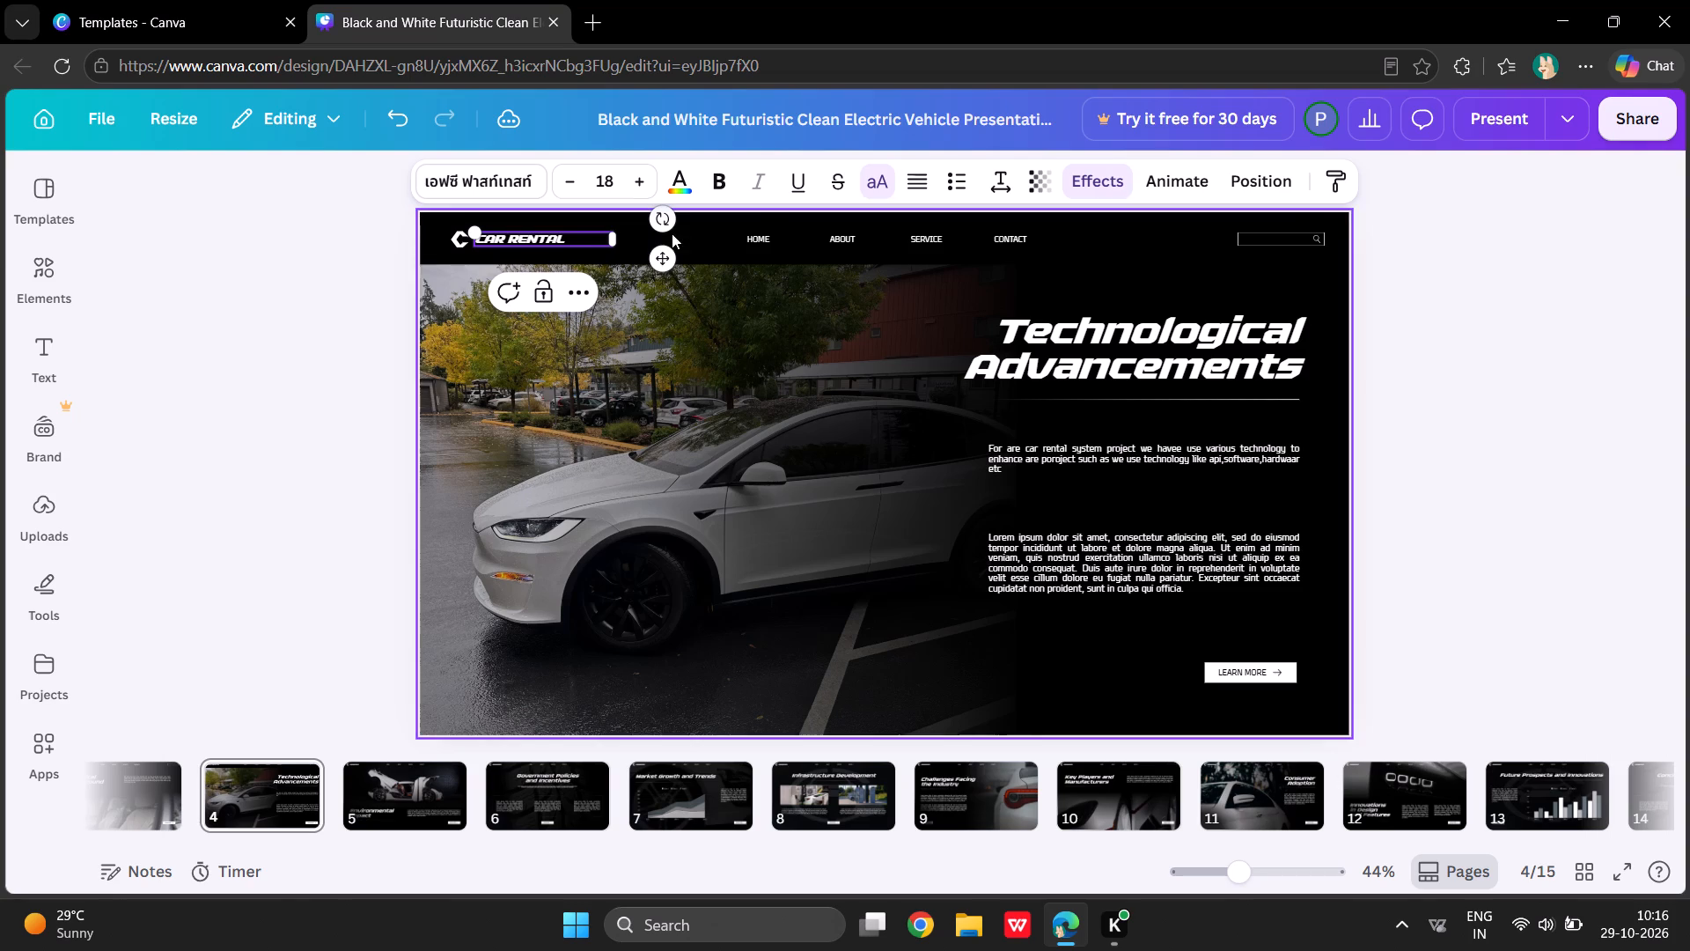
Set the font size of the HOME label in the page 4 header to 18.
left_click(746, 237)
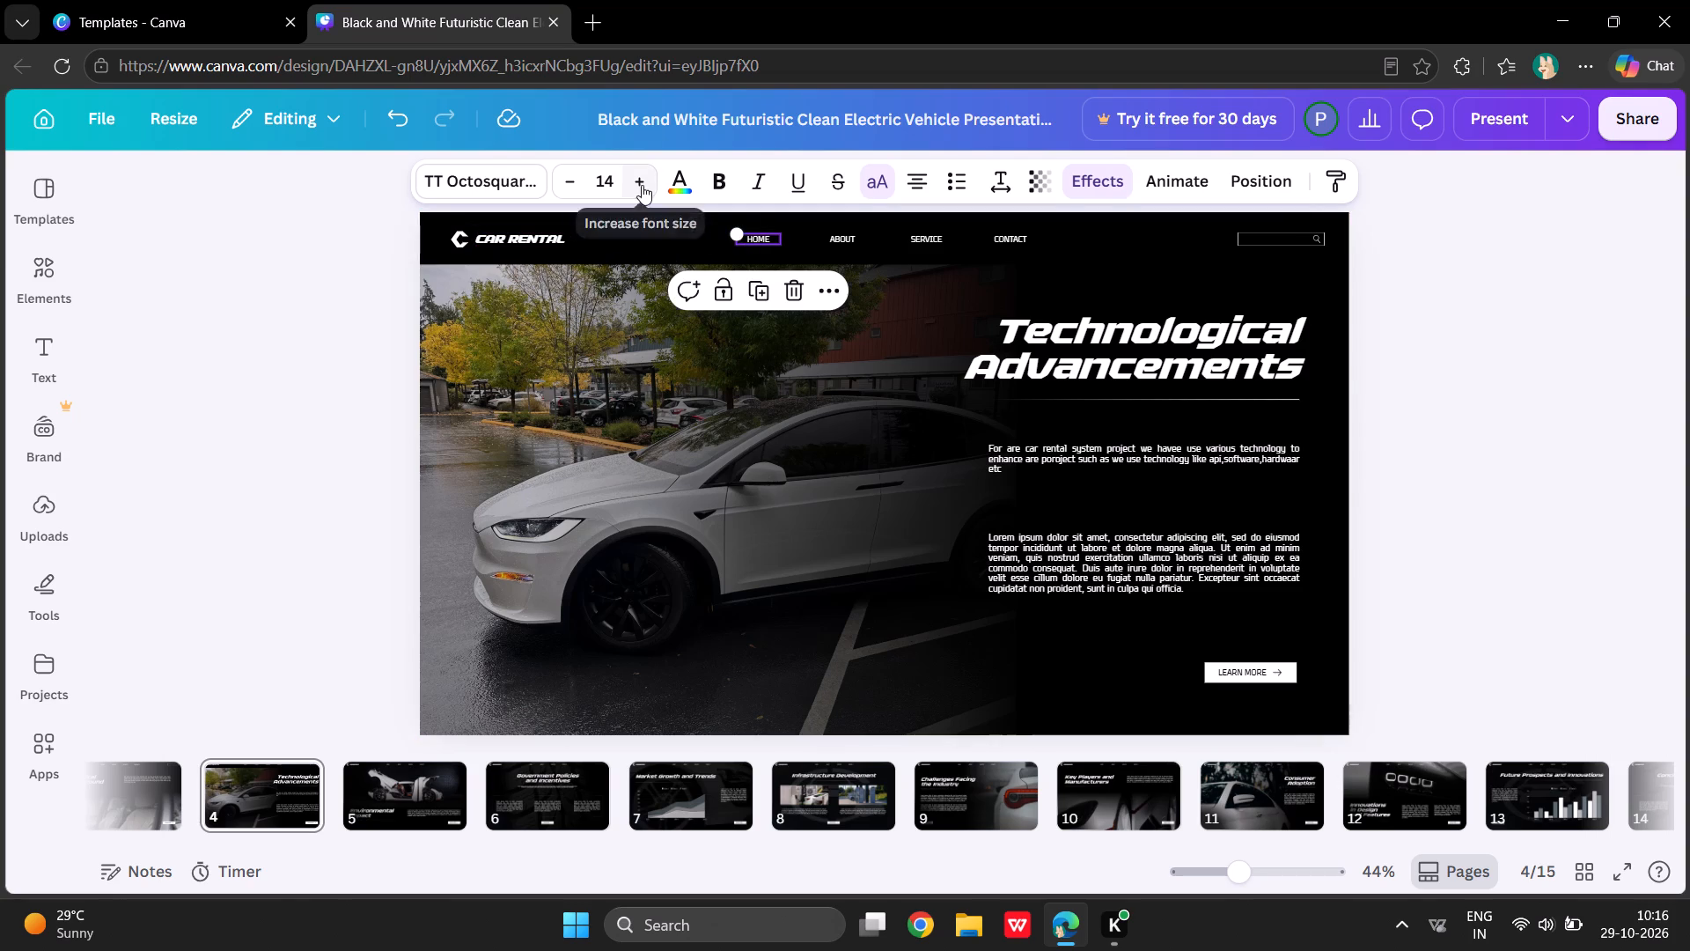
triple_click(642, 185)
left_click(638, 183)
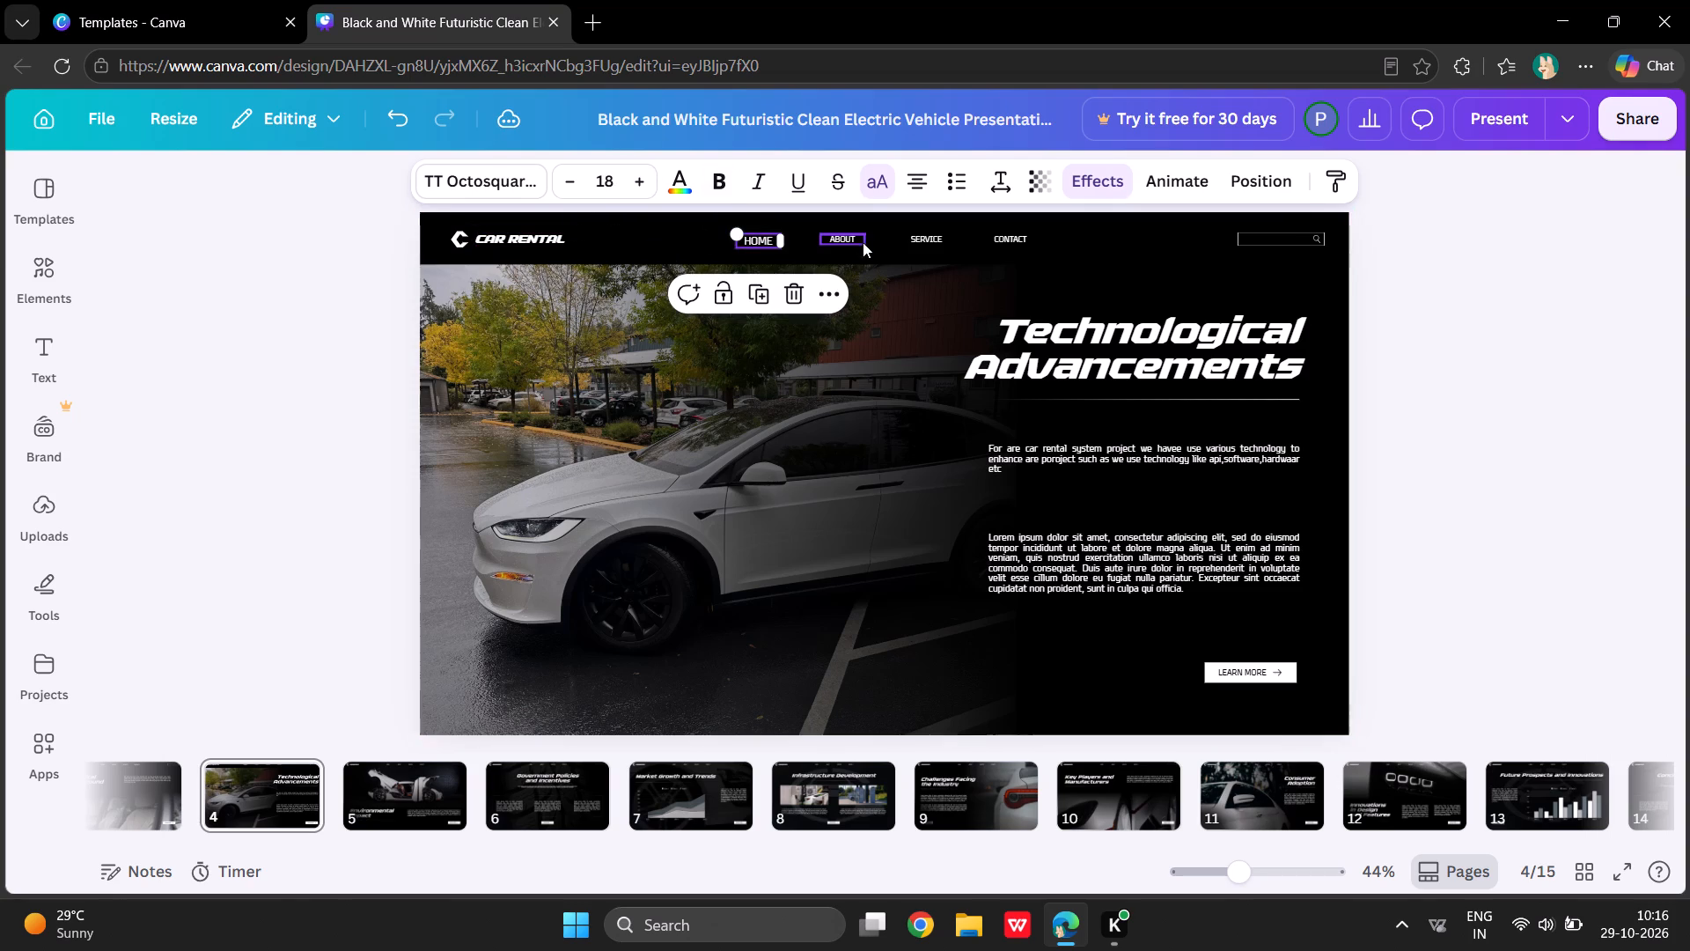
Set the font size of the ABOUT label in the page 4 header to 18, matching the HOME label.
left_click(861, 240)
triple_click(634, 179)
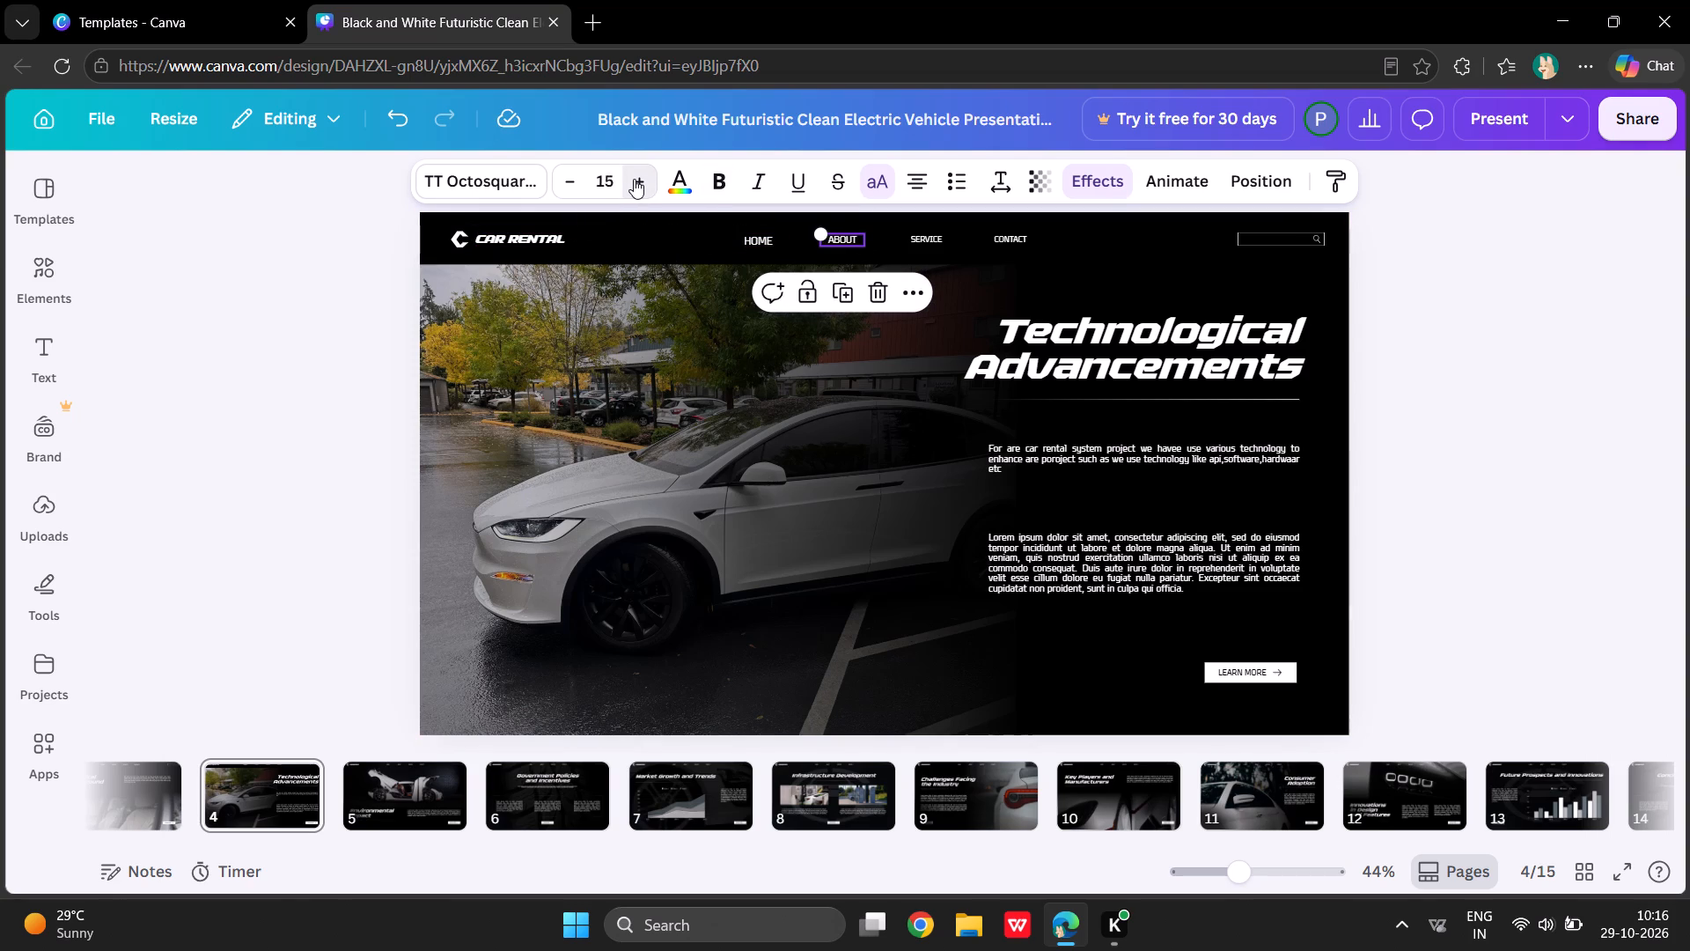
double_click(634, 179)
left_click(579, 190)
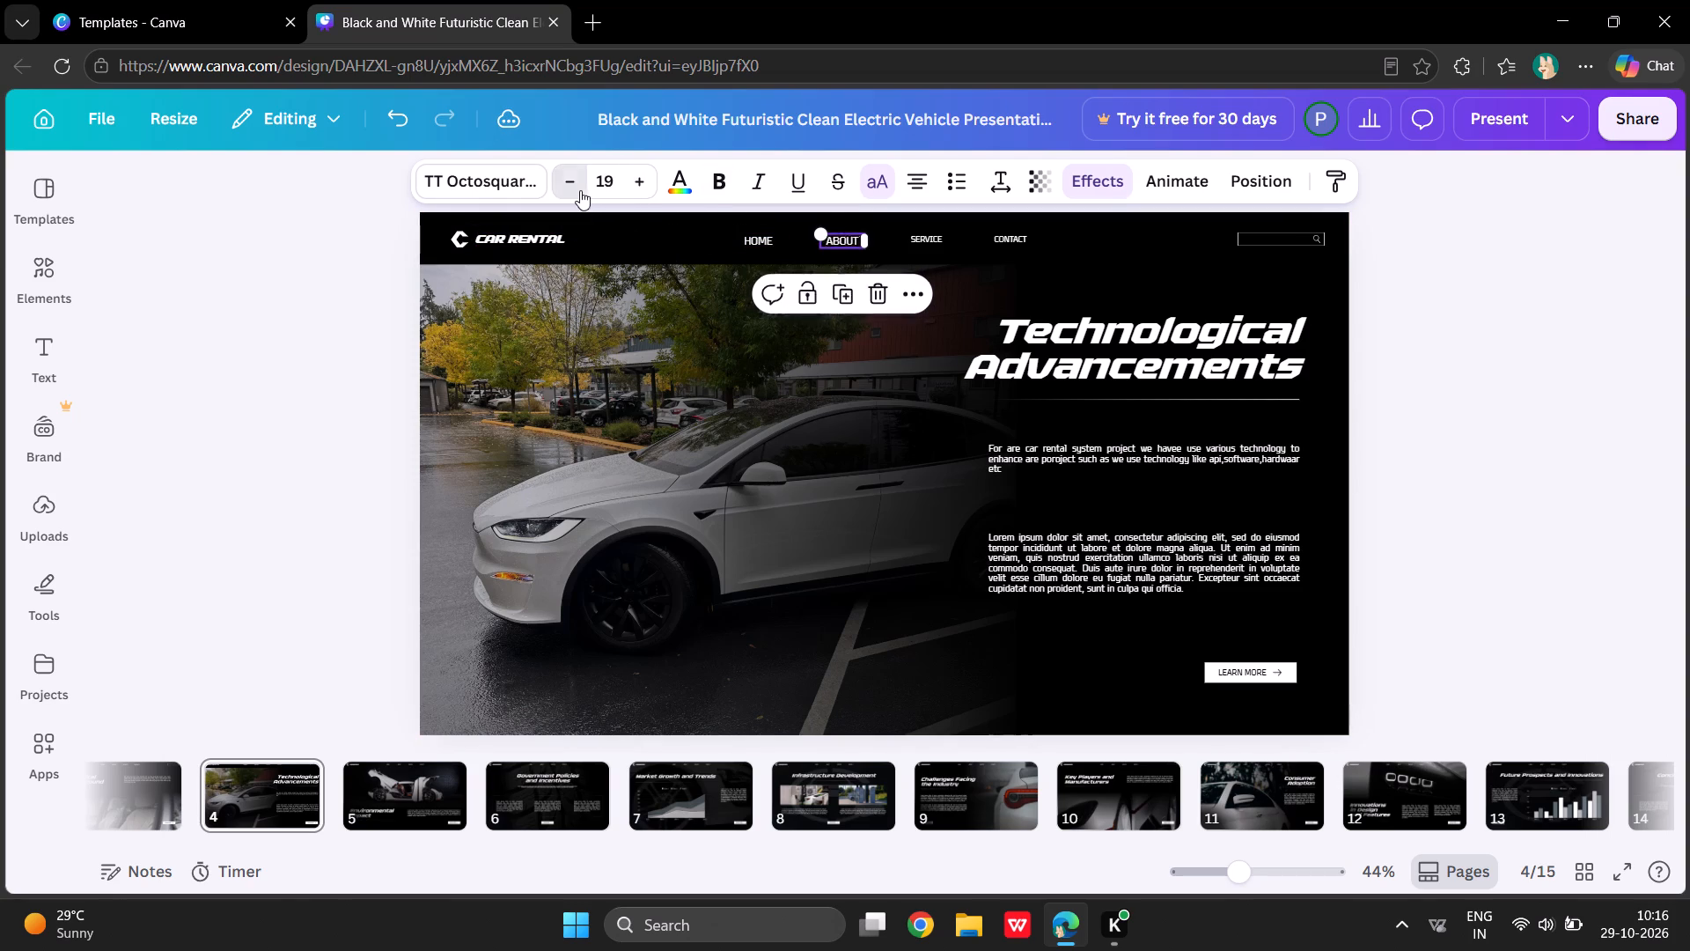
left_click(922, 249)
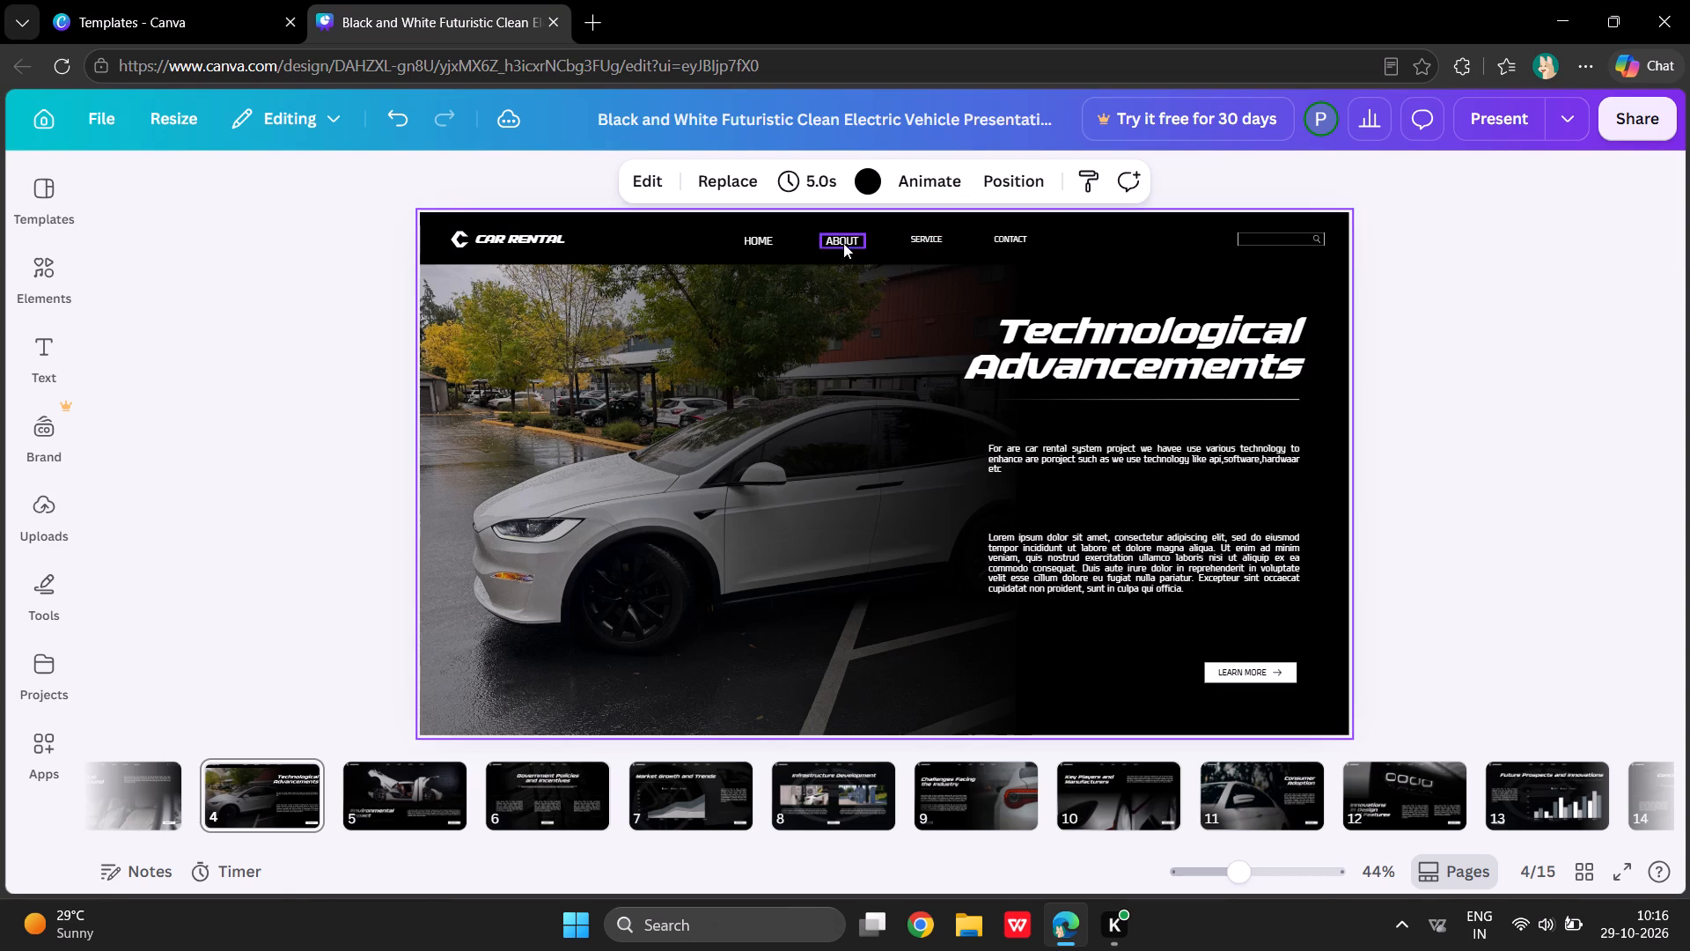
Set the font size of the SERVICE and CONTACT labels in the page 4 header to 18.
left_click(921, 236)
triple_click(632, 187)
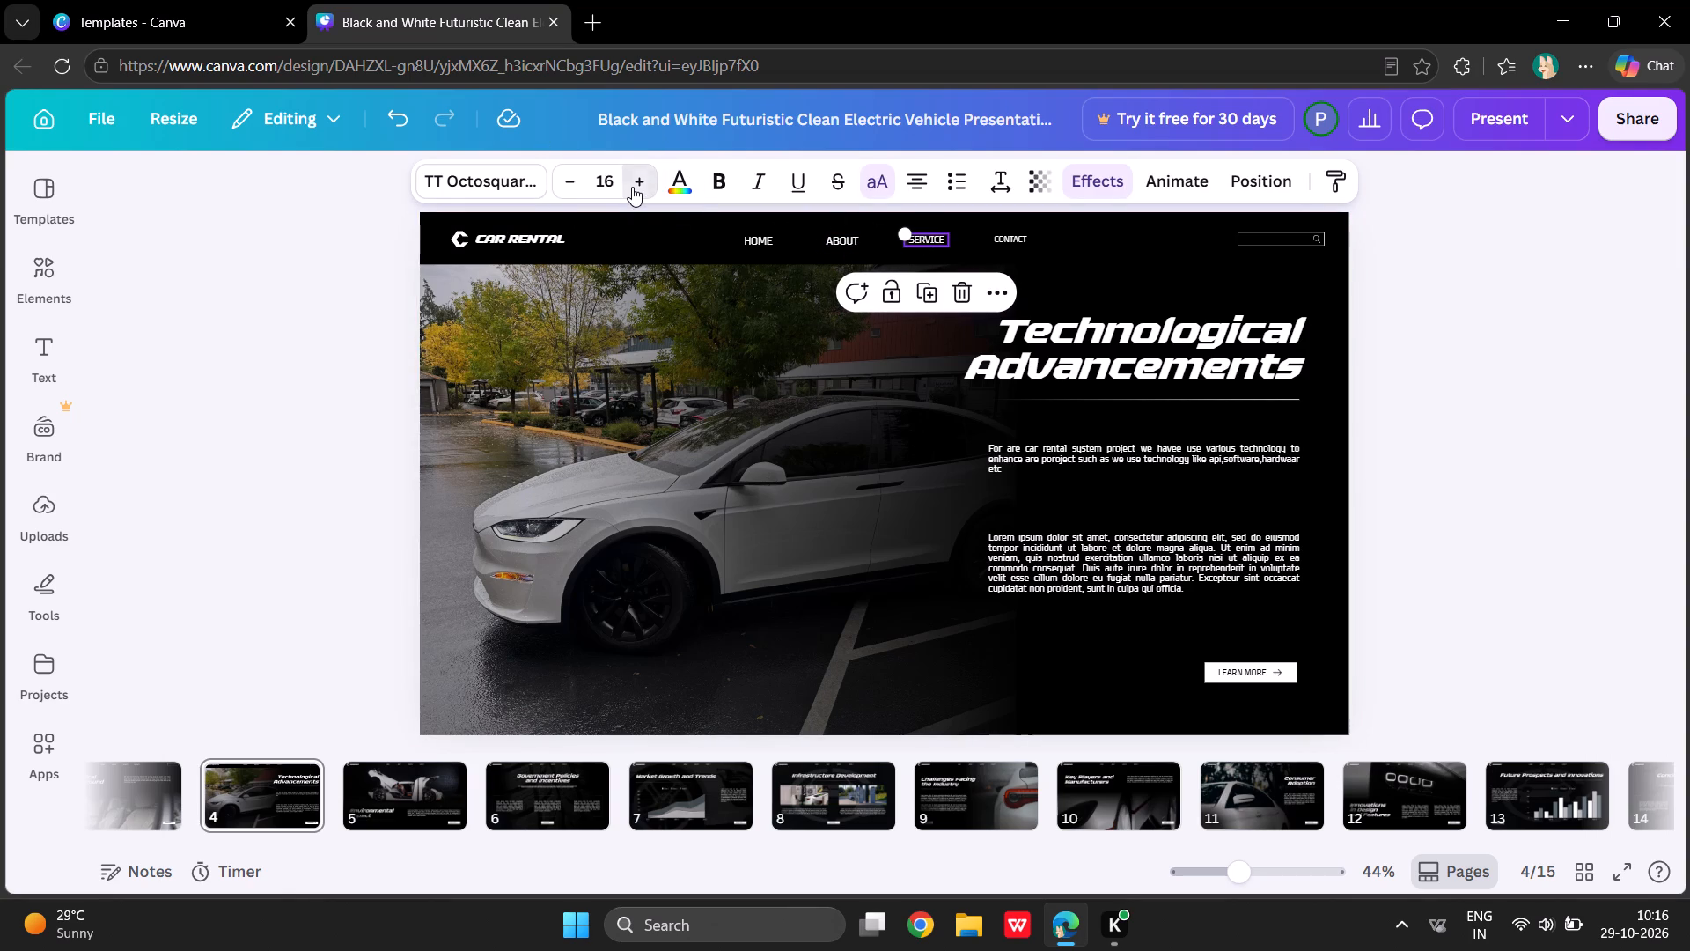
left_click(632, 187)
left_click(996, 238)
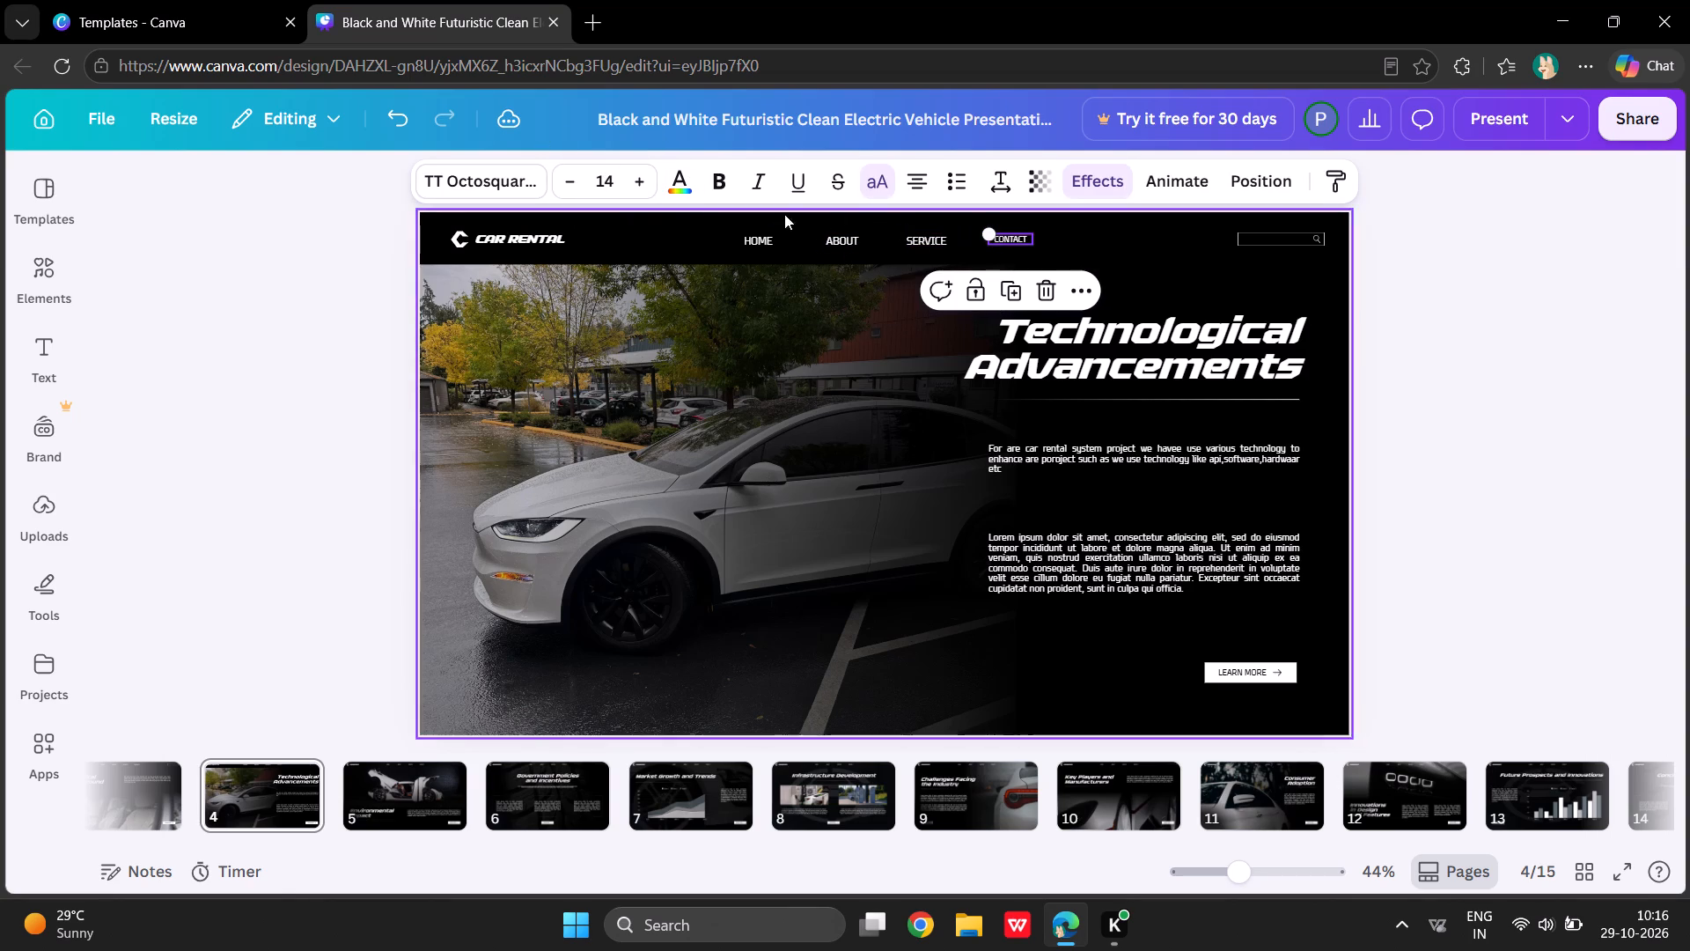
triple_click(639, 184)
left_click(640, 185)
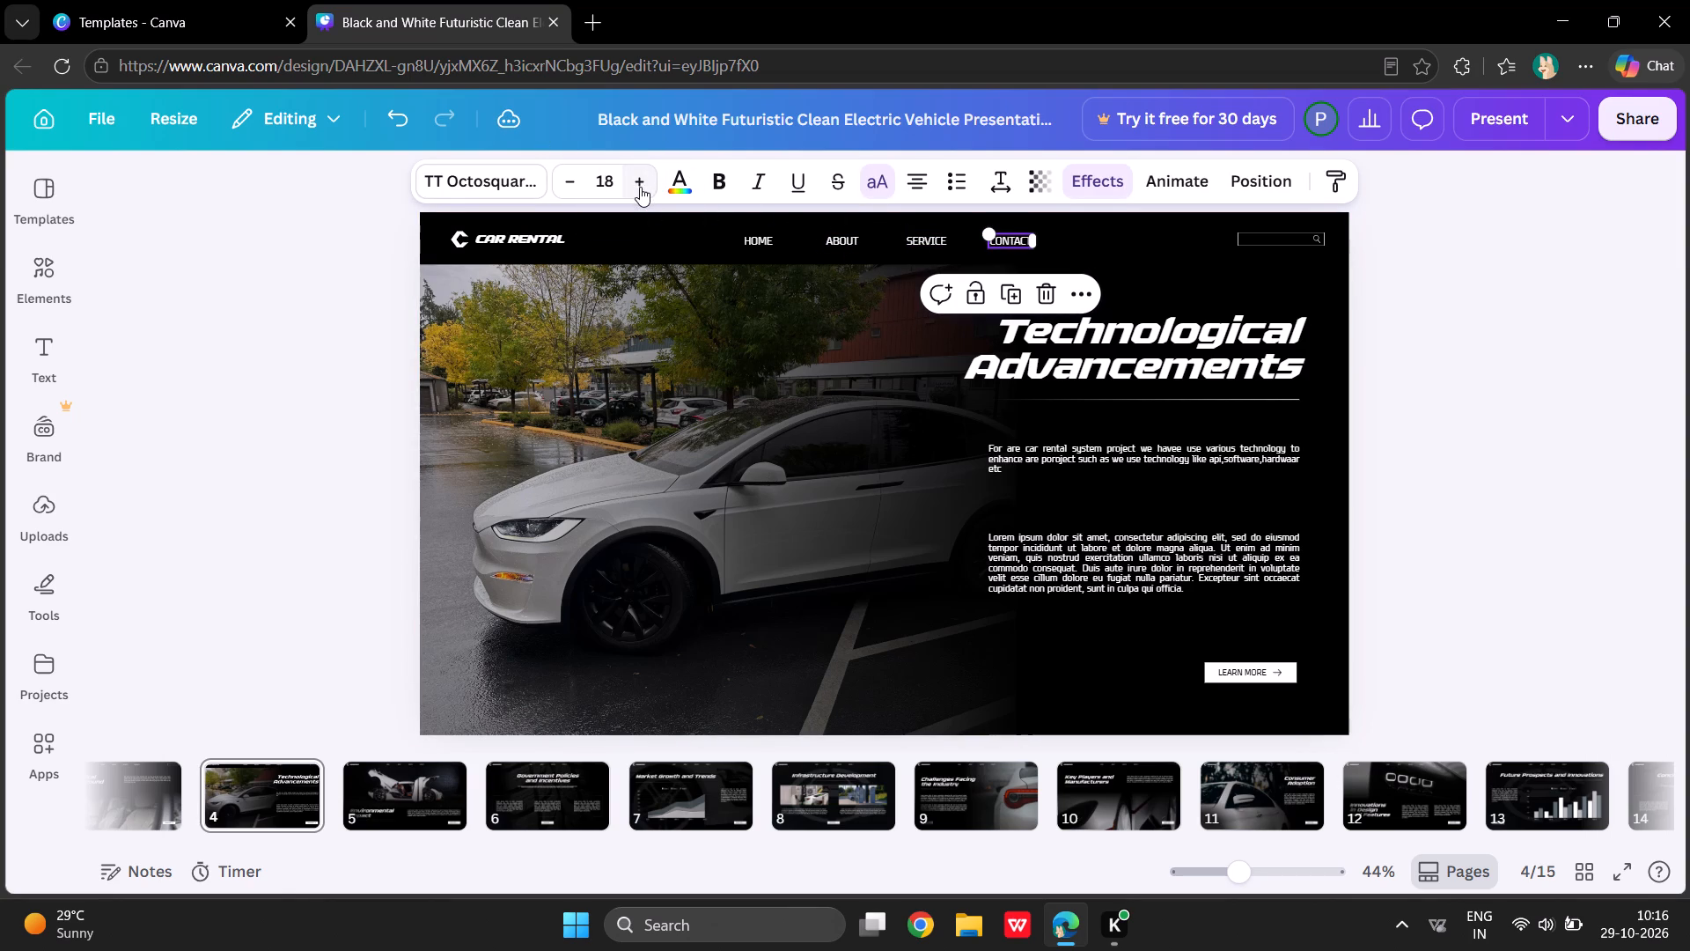
Enlarge the search box in the page 4 header and shift it slightly up toward the page's outer edge.
left_click(1265, 240)
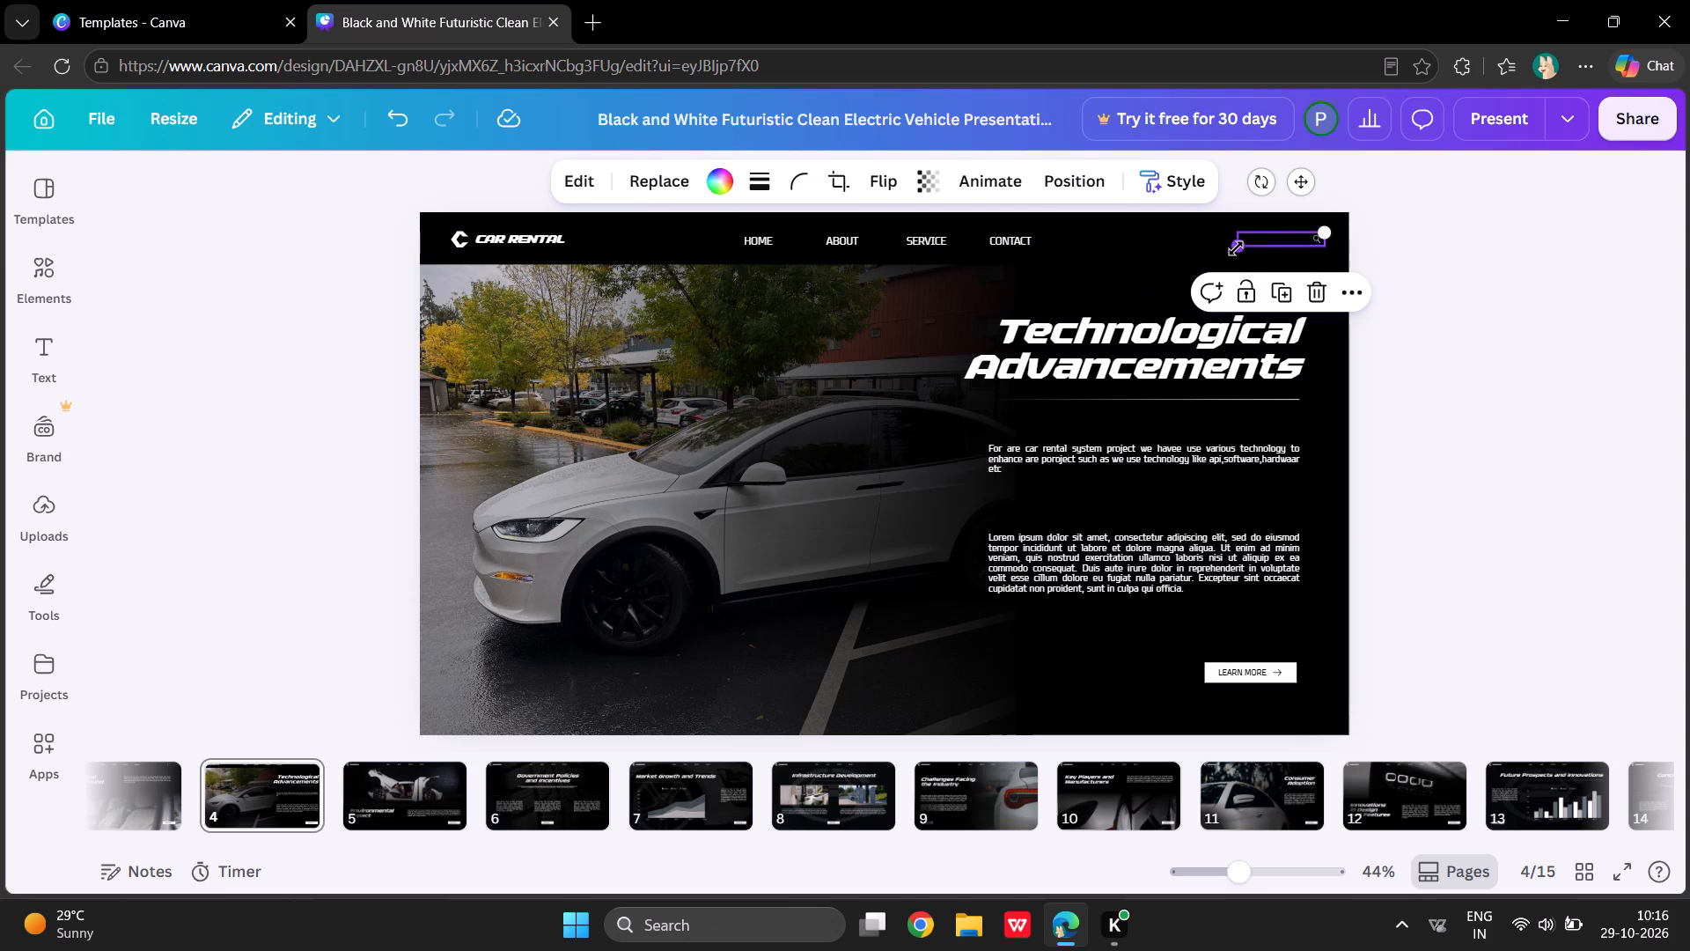
left_click_drag(1236, 248, 1204, 251)
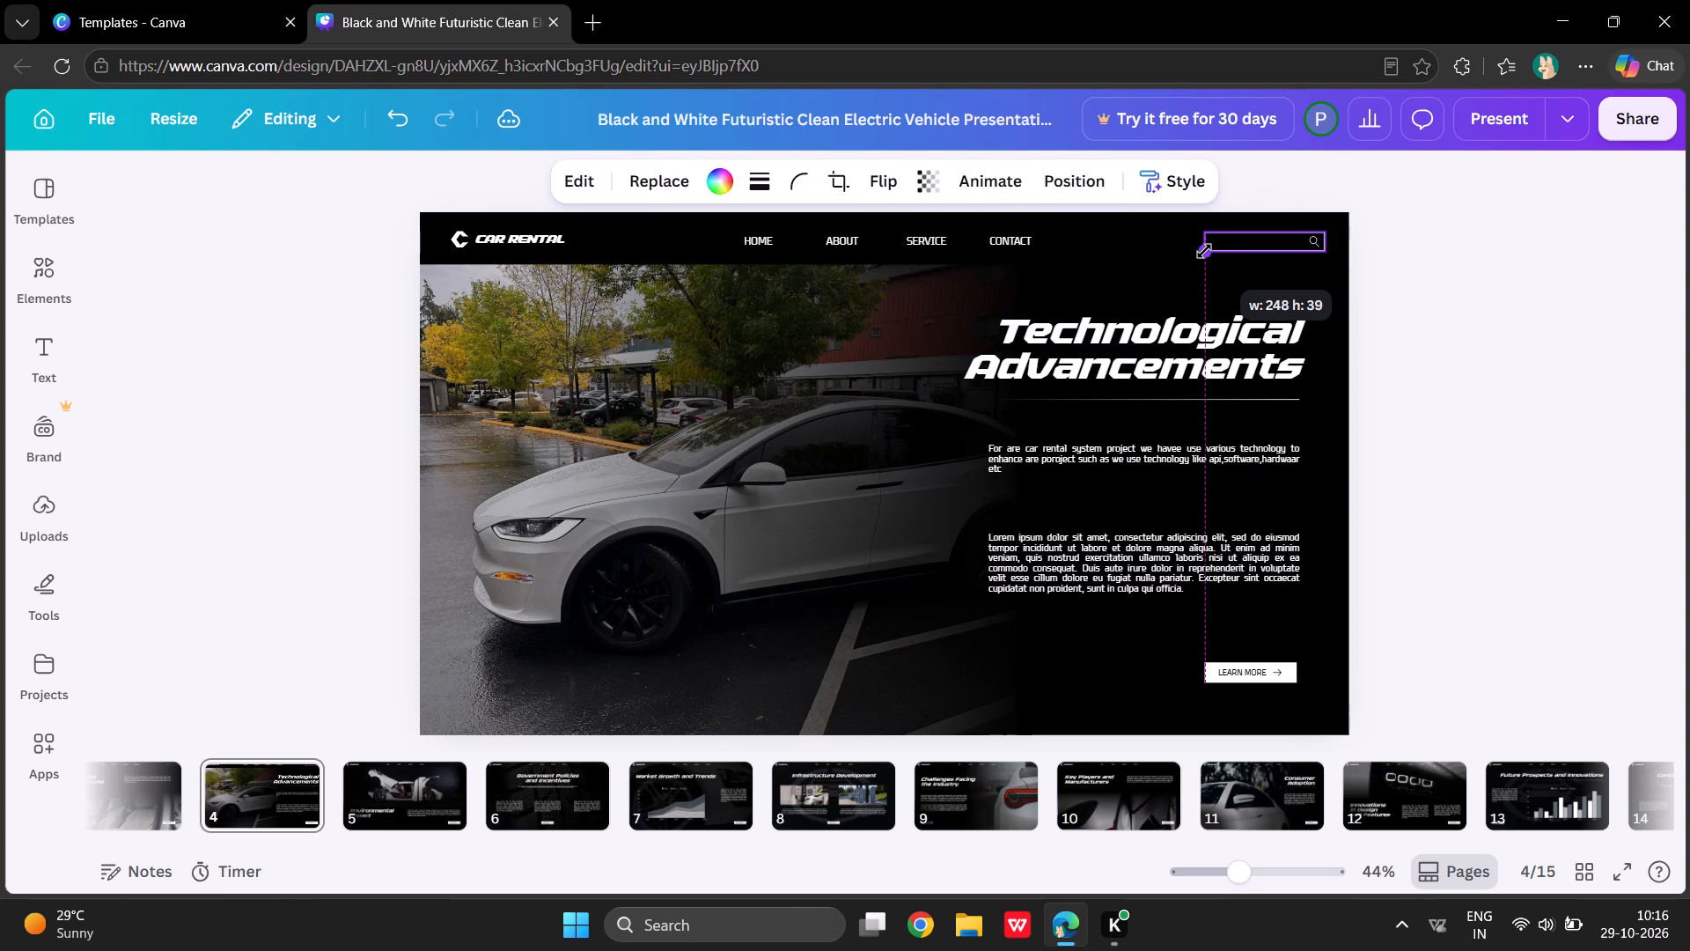
left_click_drag(1204, 251, 1183, 243)
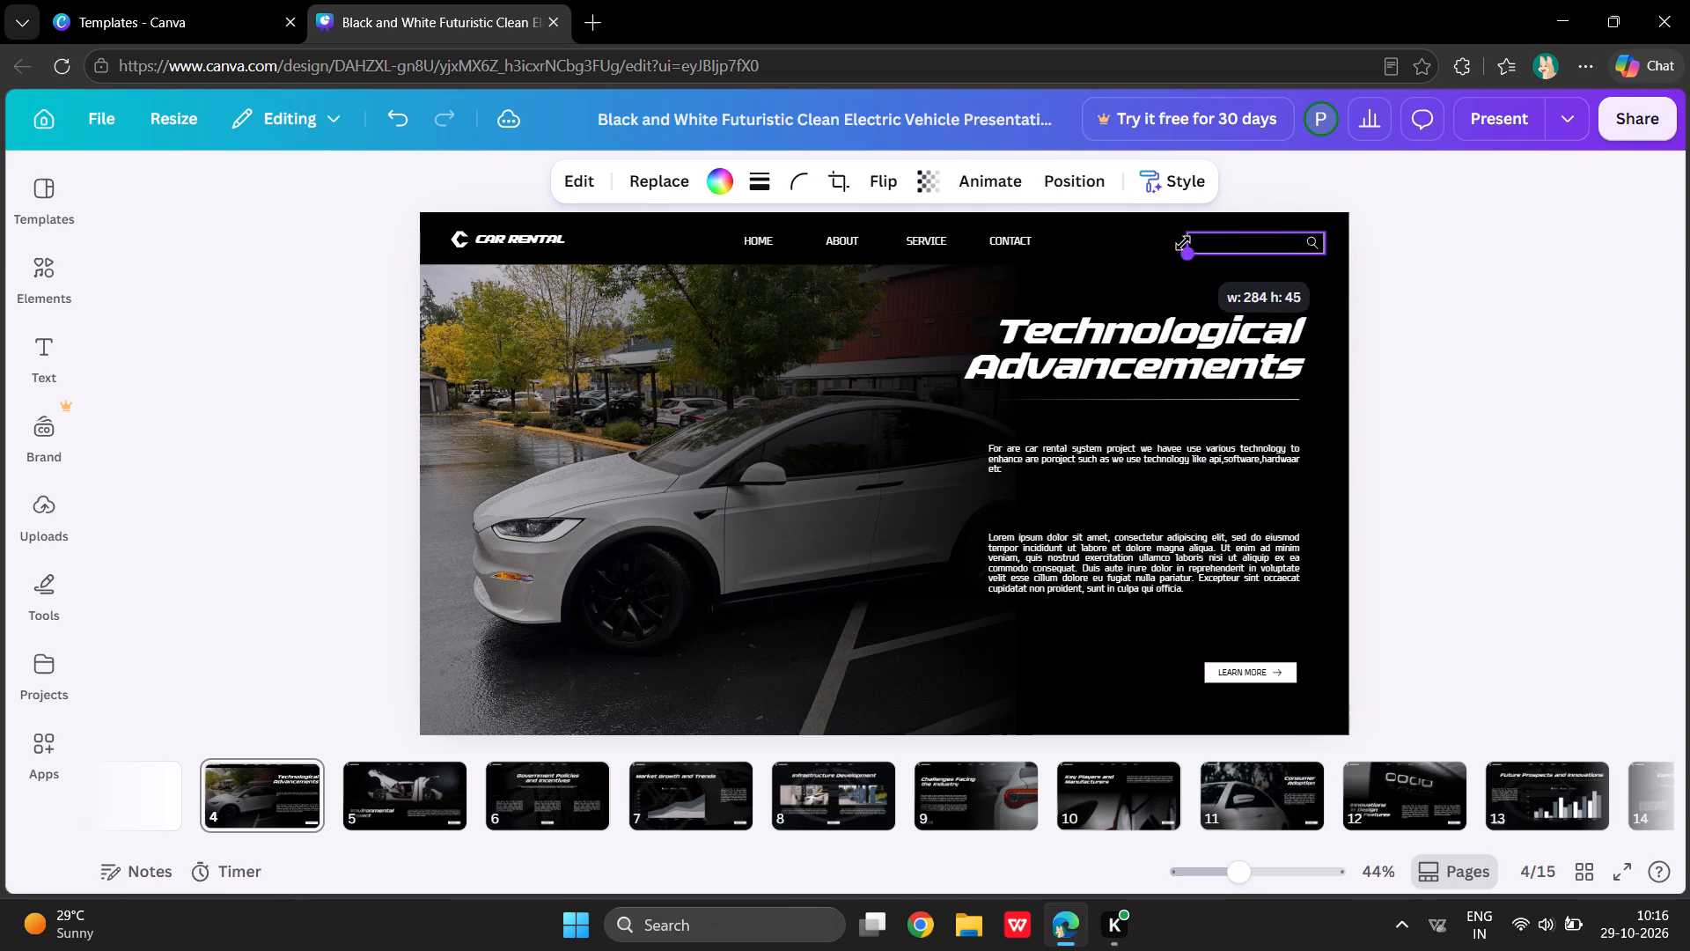
left_click_drag(1183, 243, 1150, 230)
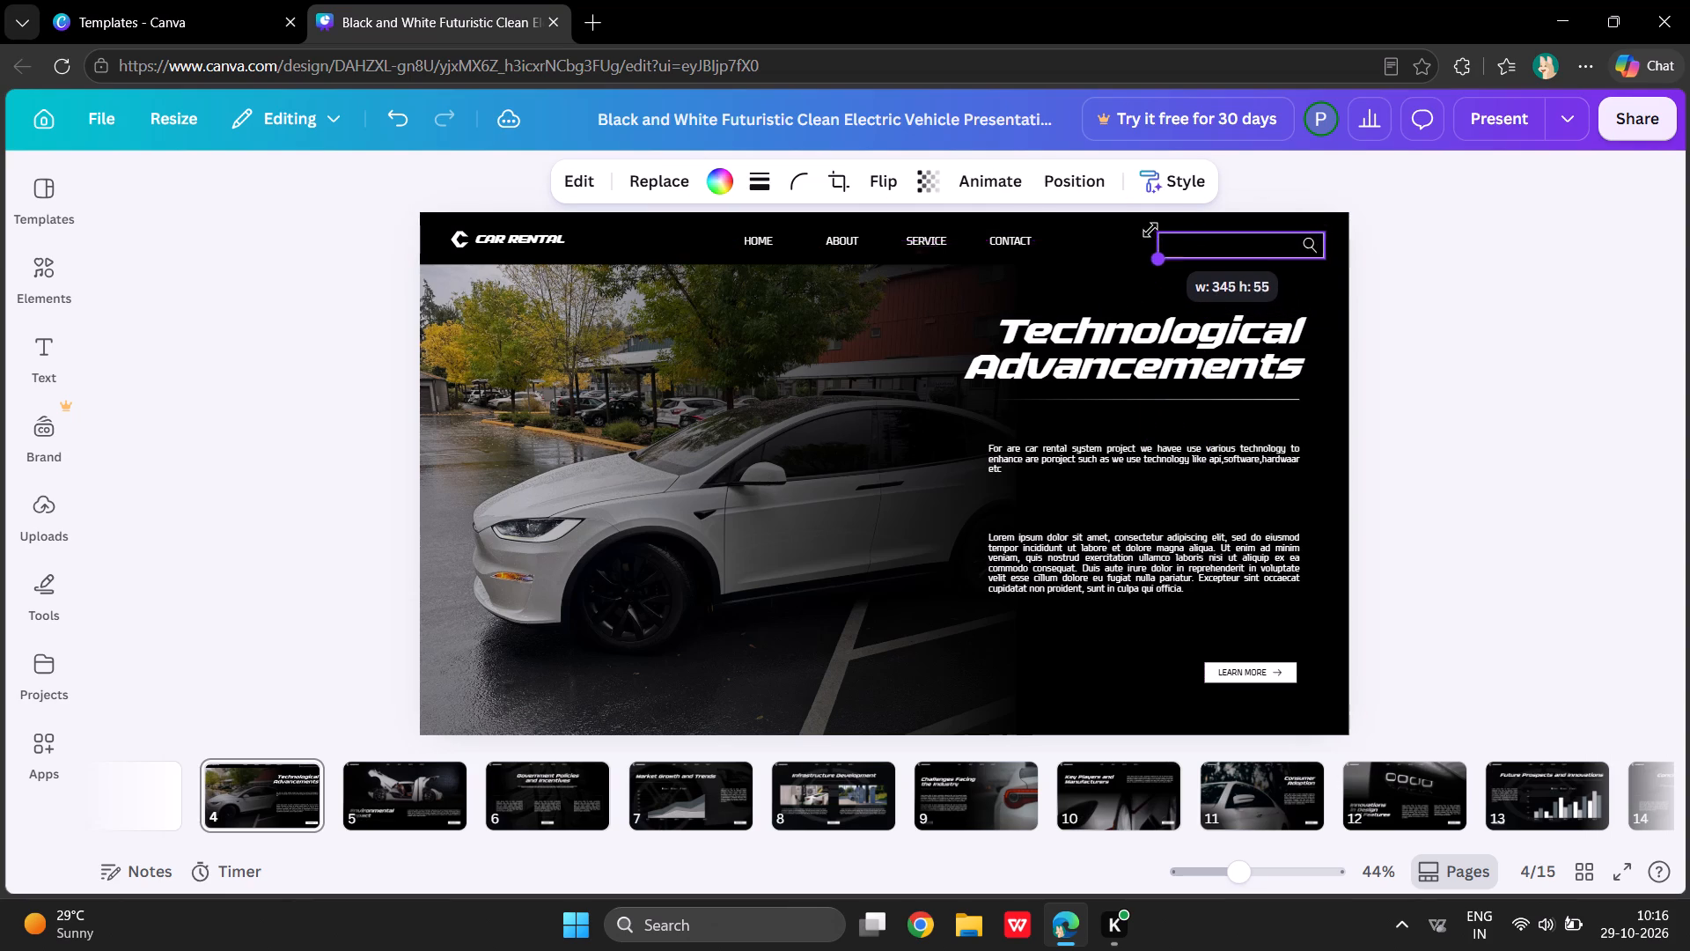
left_click_drag(1150, 230, 1158, 228)
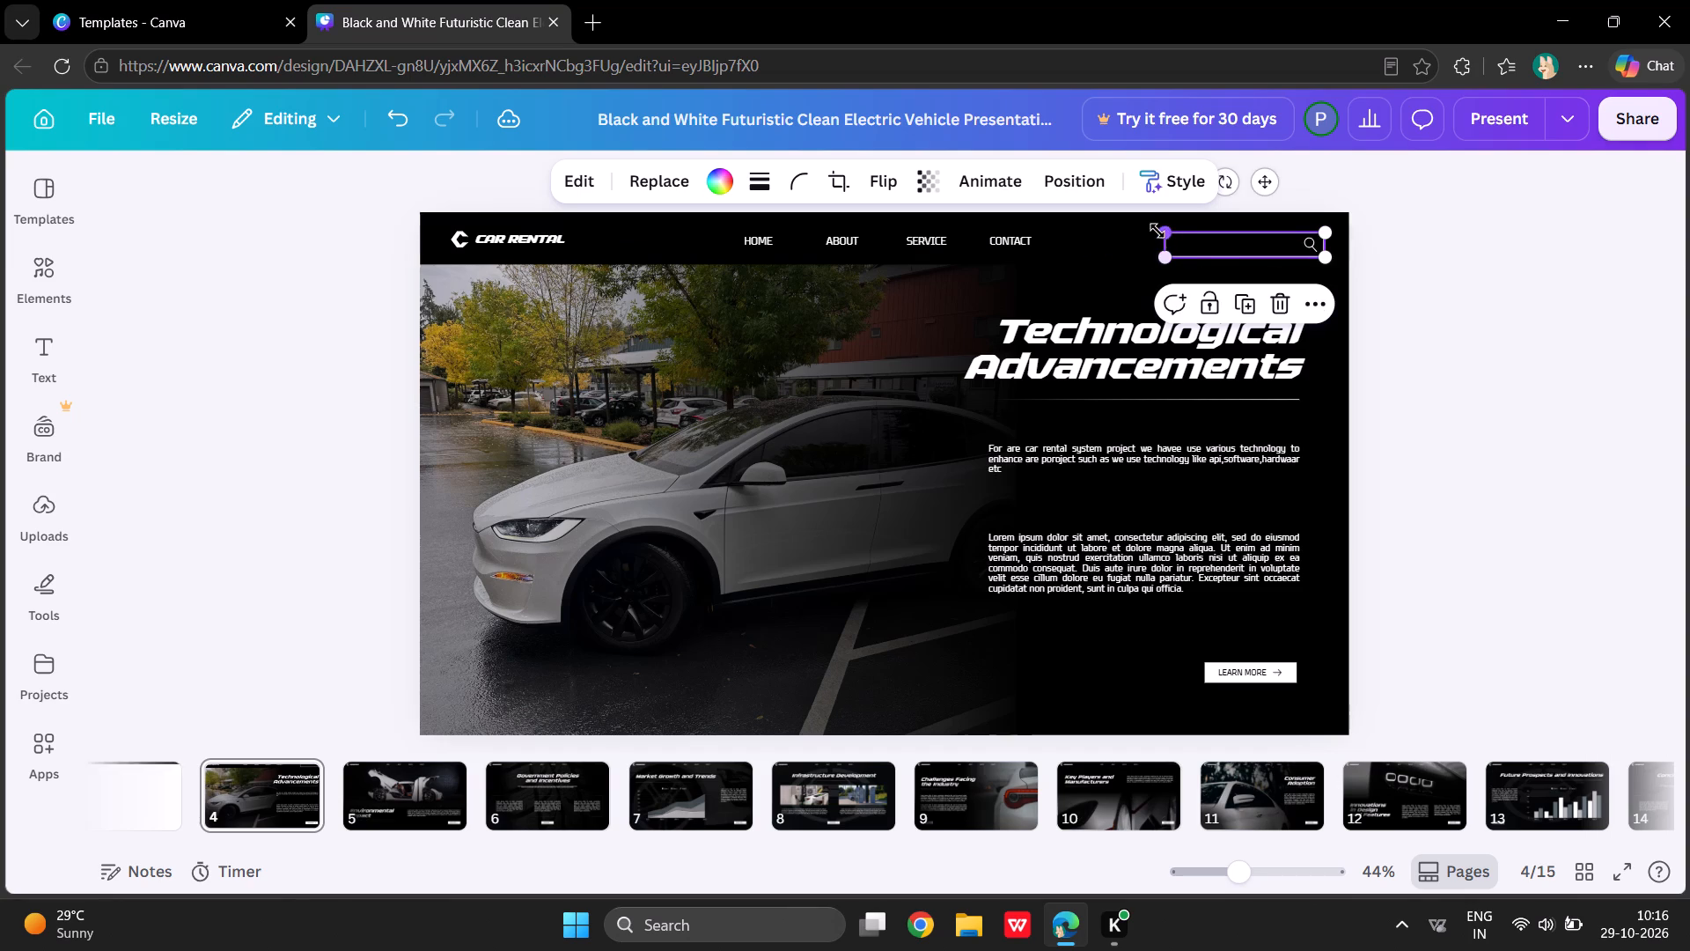
left_click(1215, 244)
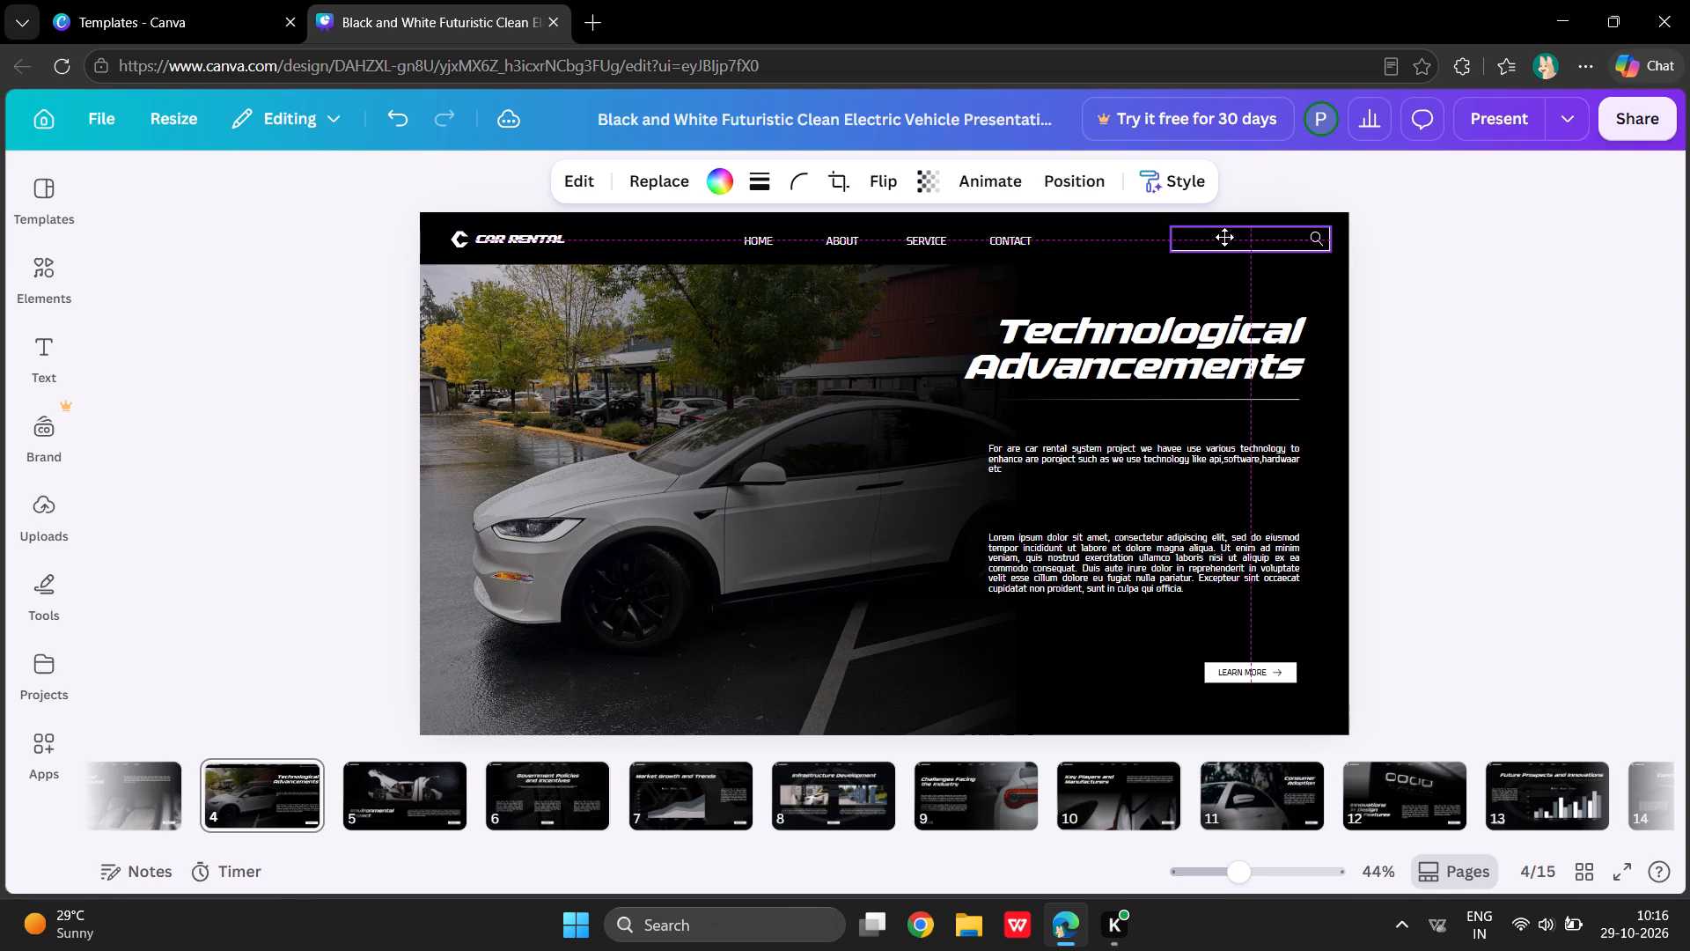
Narrow the dark gradient overlay on the page 4 car photo by pulling its left edge inward.
left_click(796, 385)
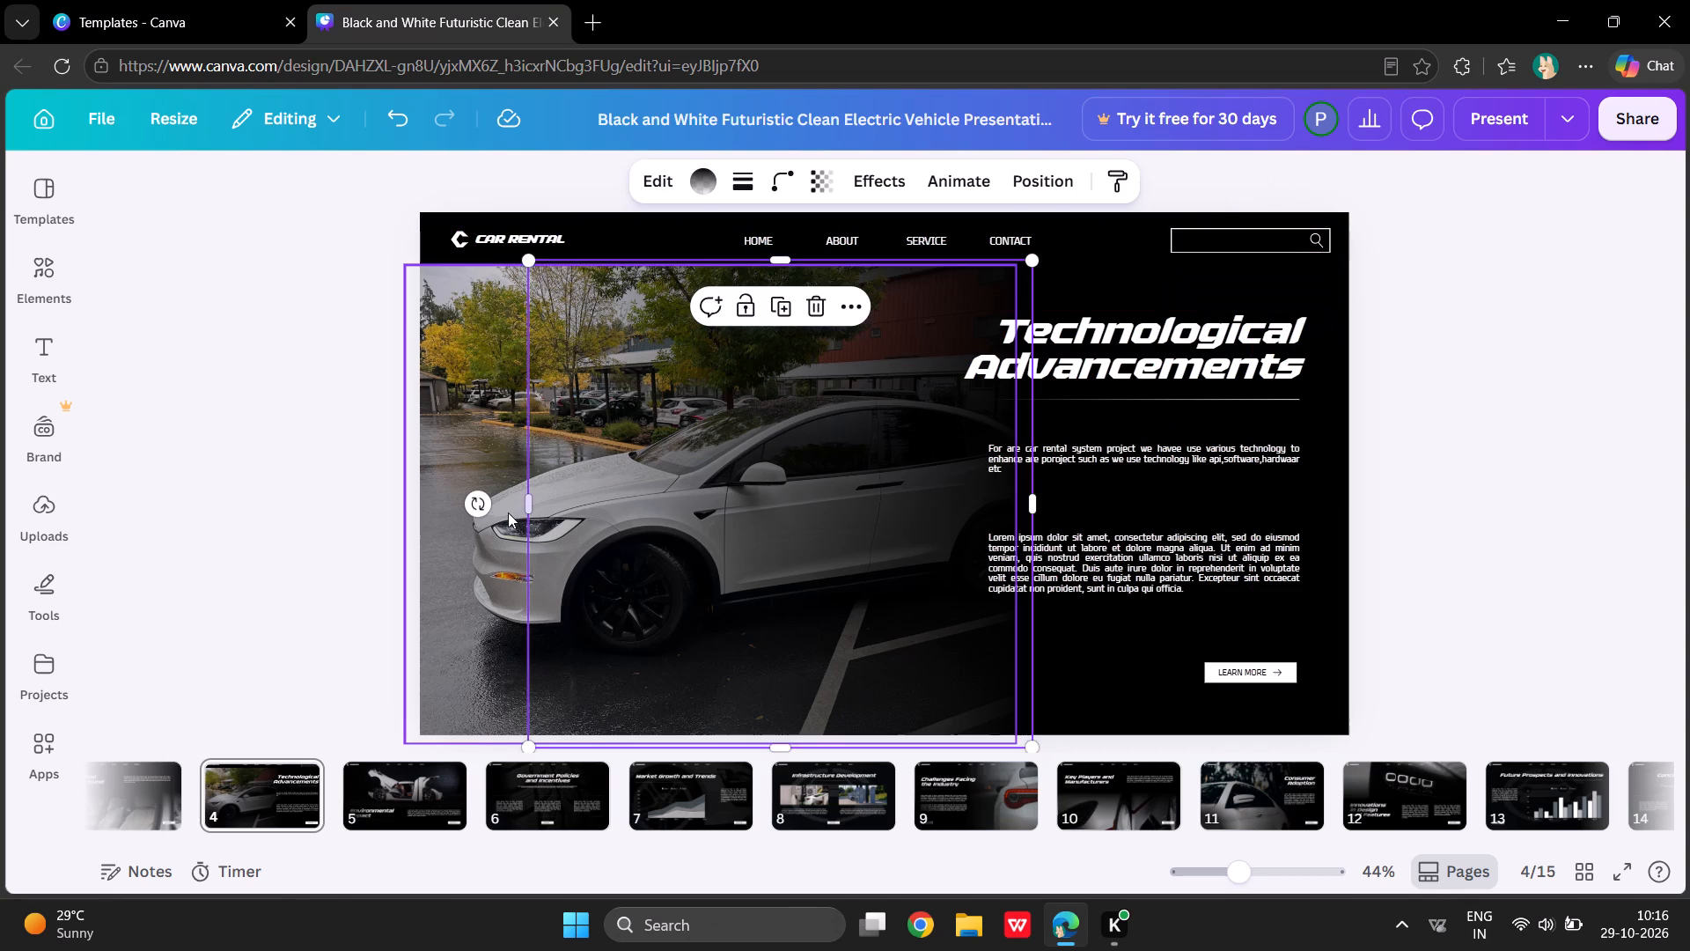
left_click_drag(525, 505, 574, 499)
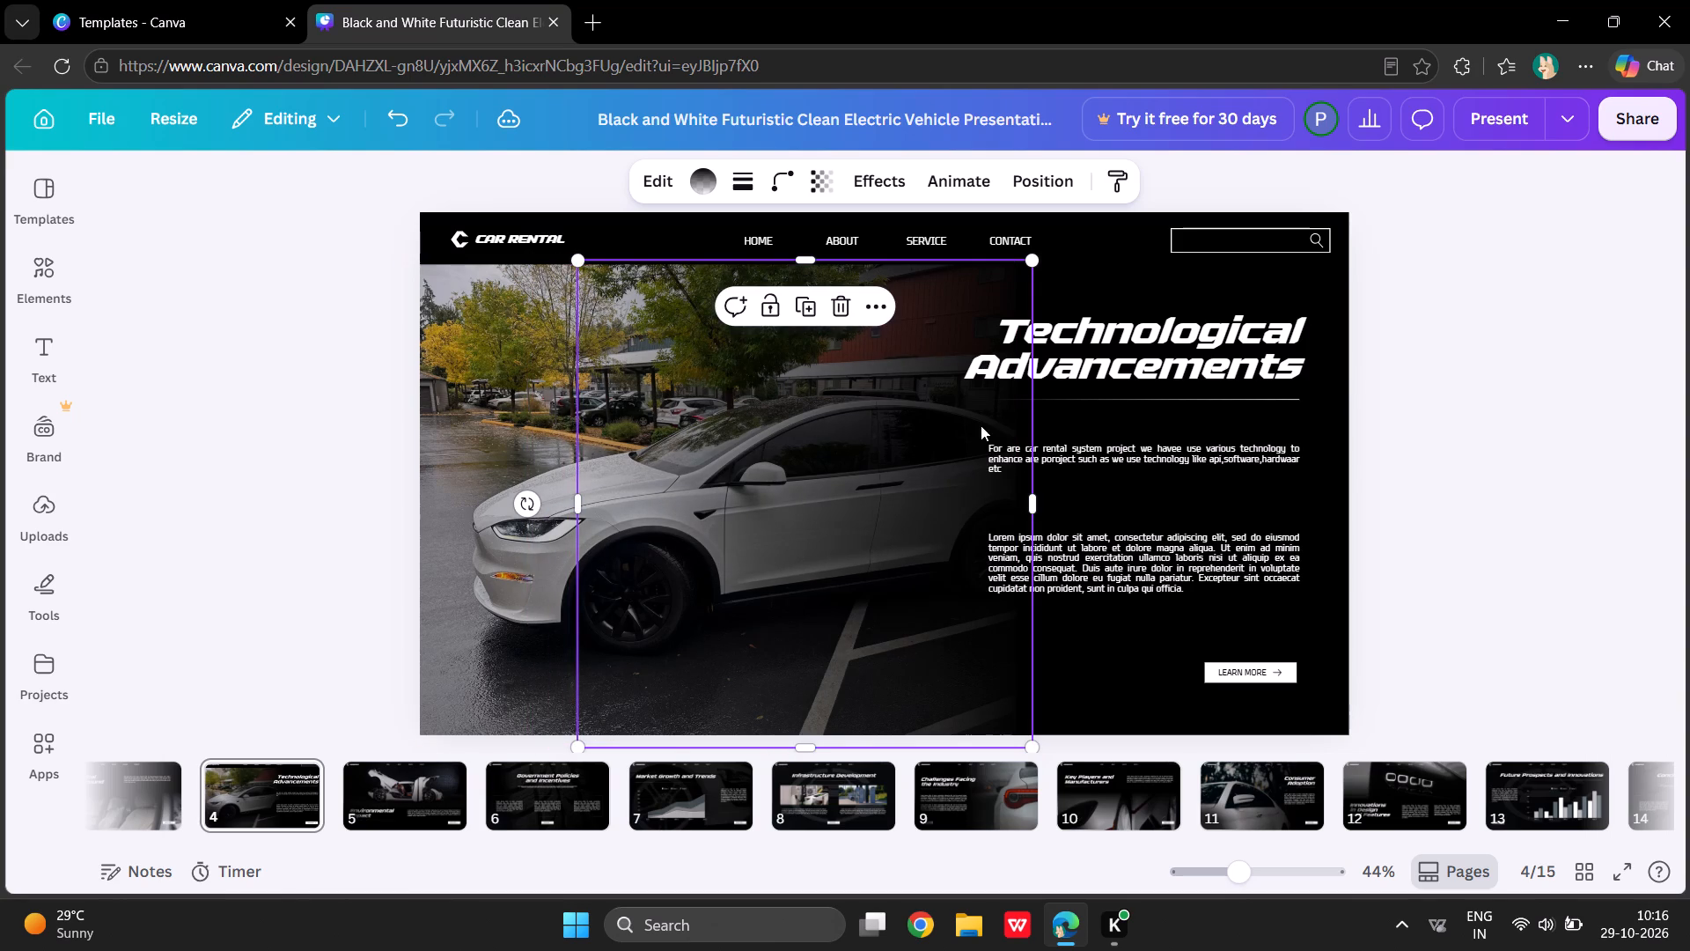
Replace the placeholder paragraph on page 5 with "Our project helps people to find the cars without waiting and without".
left_click(411, 773)
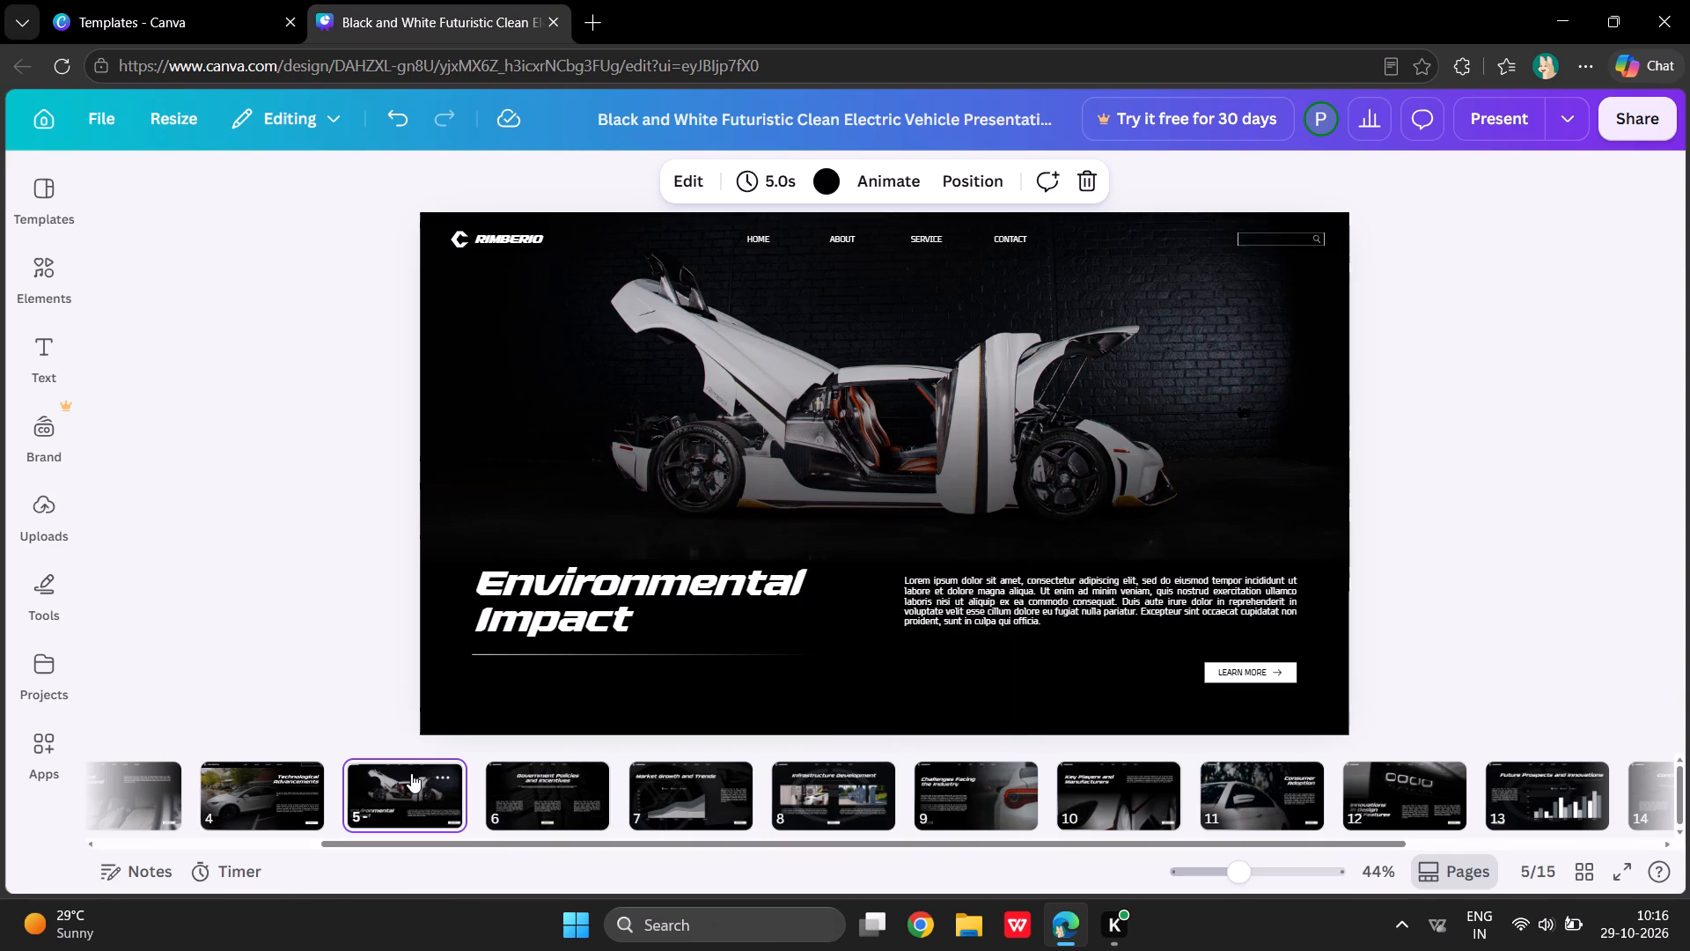
double_click(993, 593)
left_click(993, 593)
double_click(993, 593)
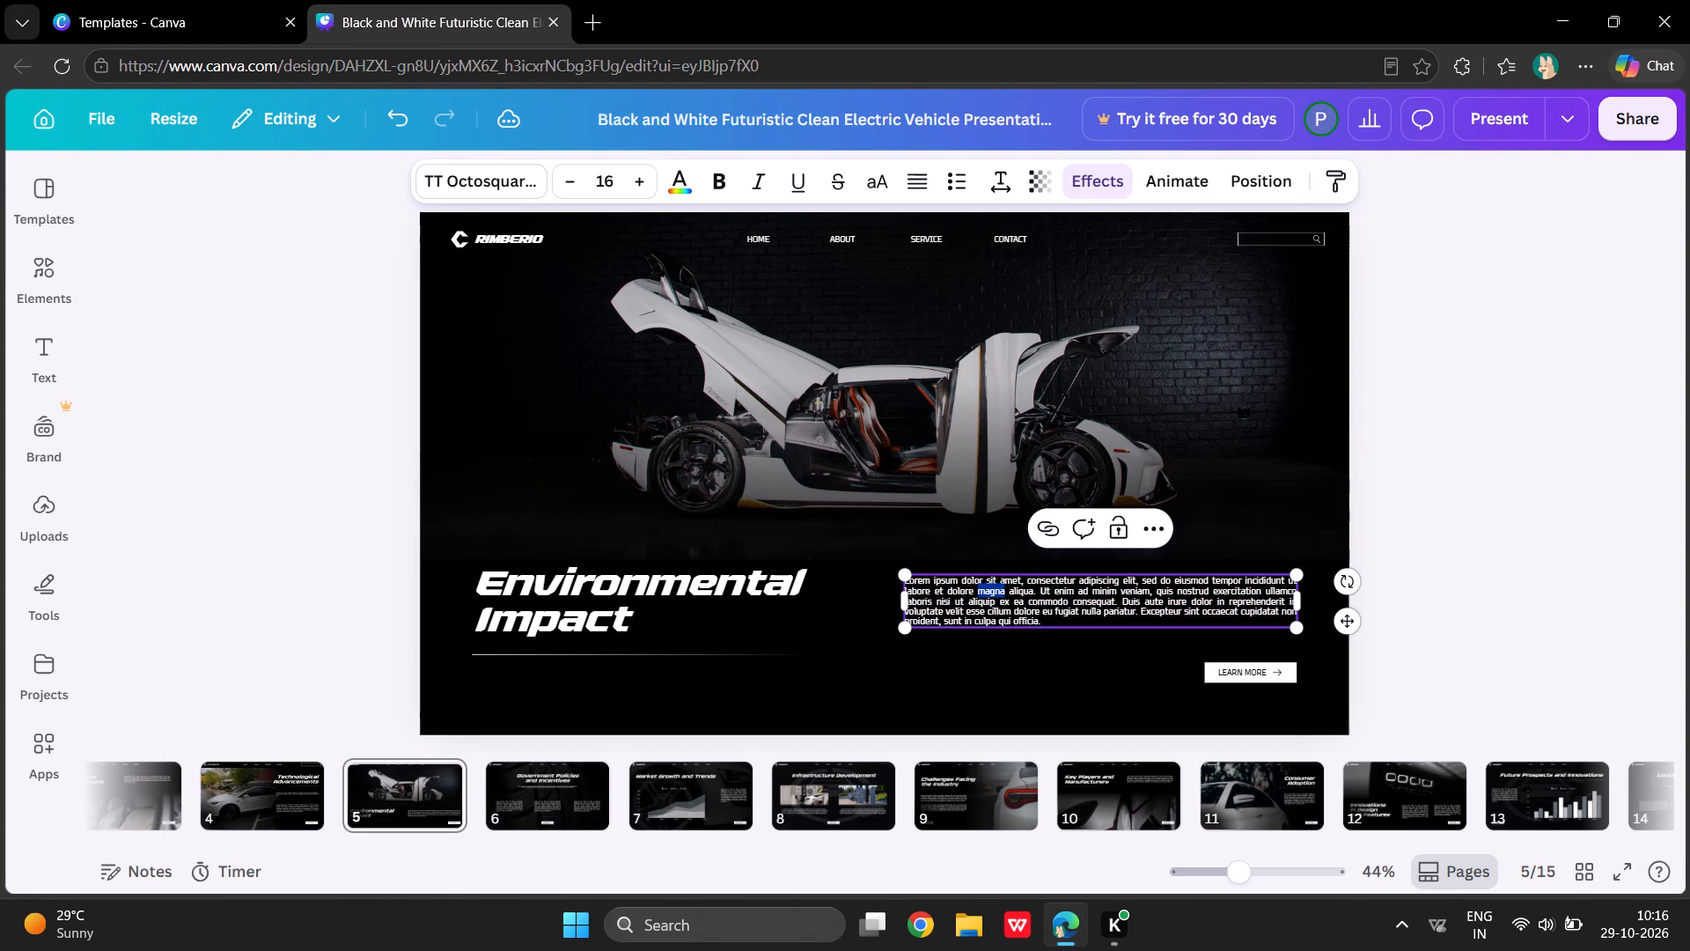
double_click(993, 593)
double_click(993, 593)
double_click(993, 593)
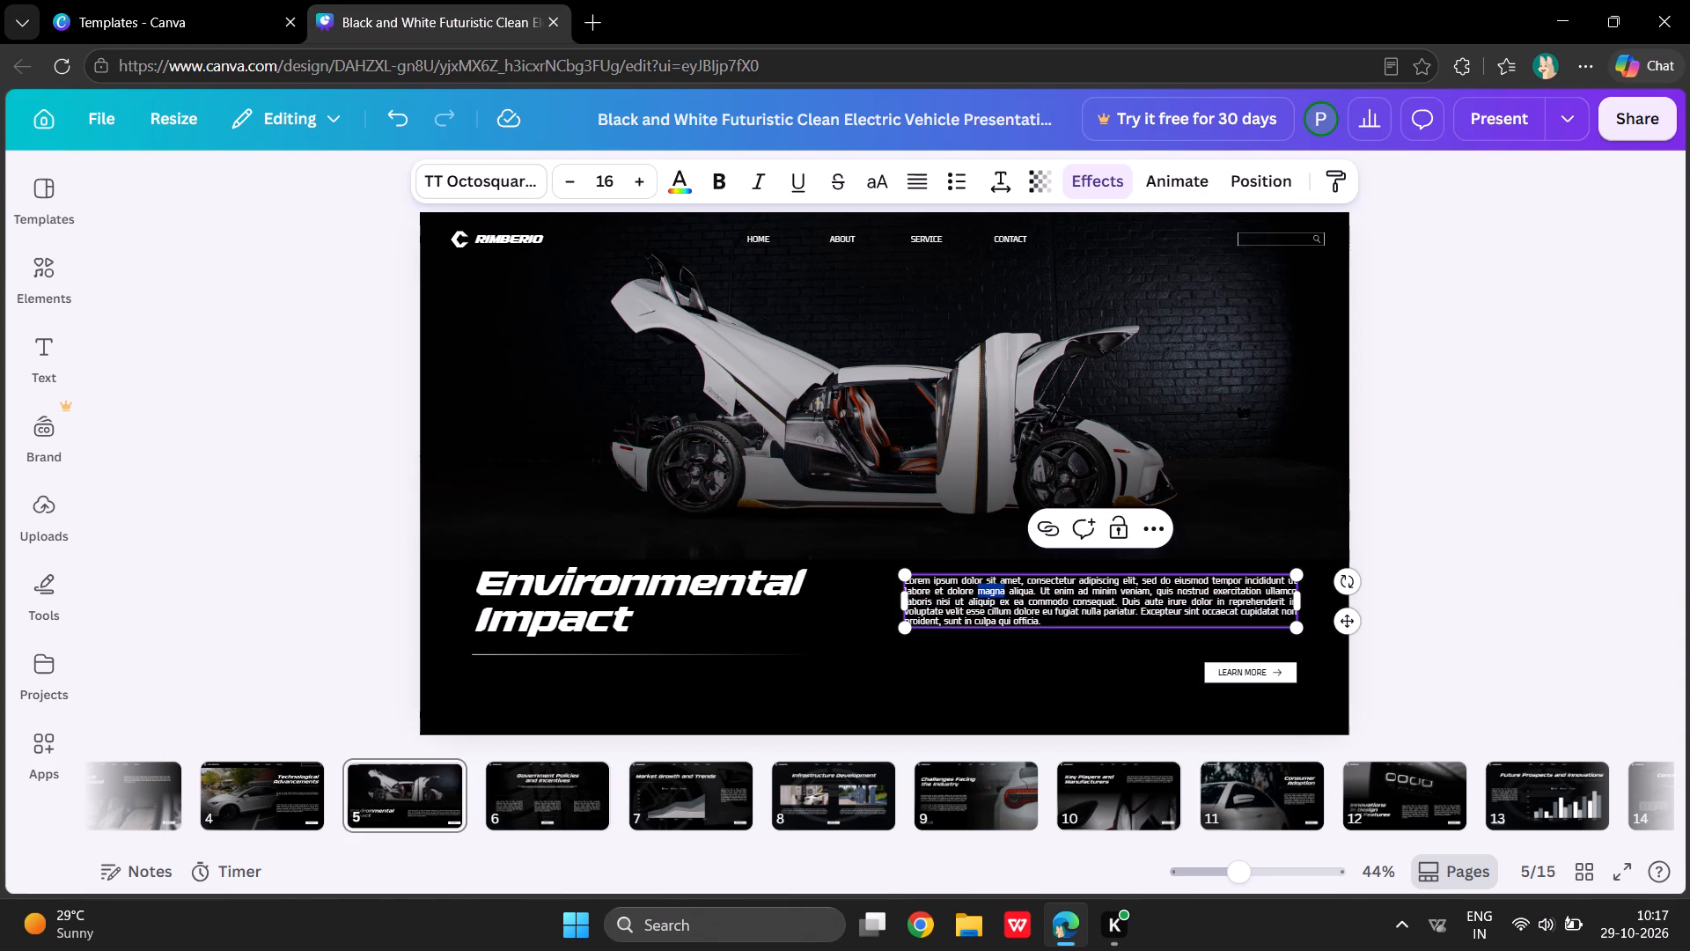
triple_click(993, 593)
key("BackSpace")
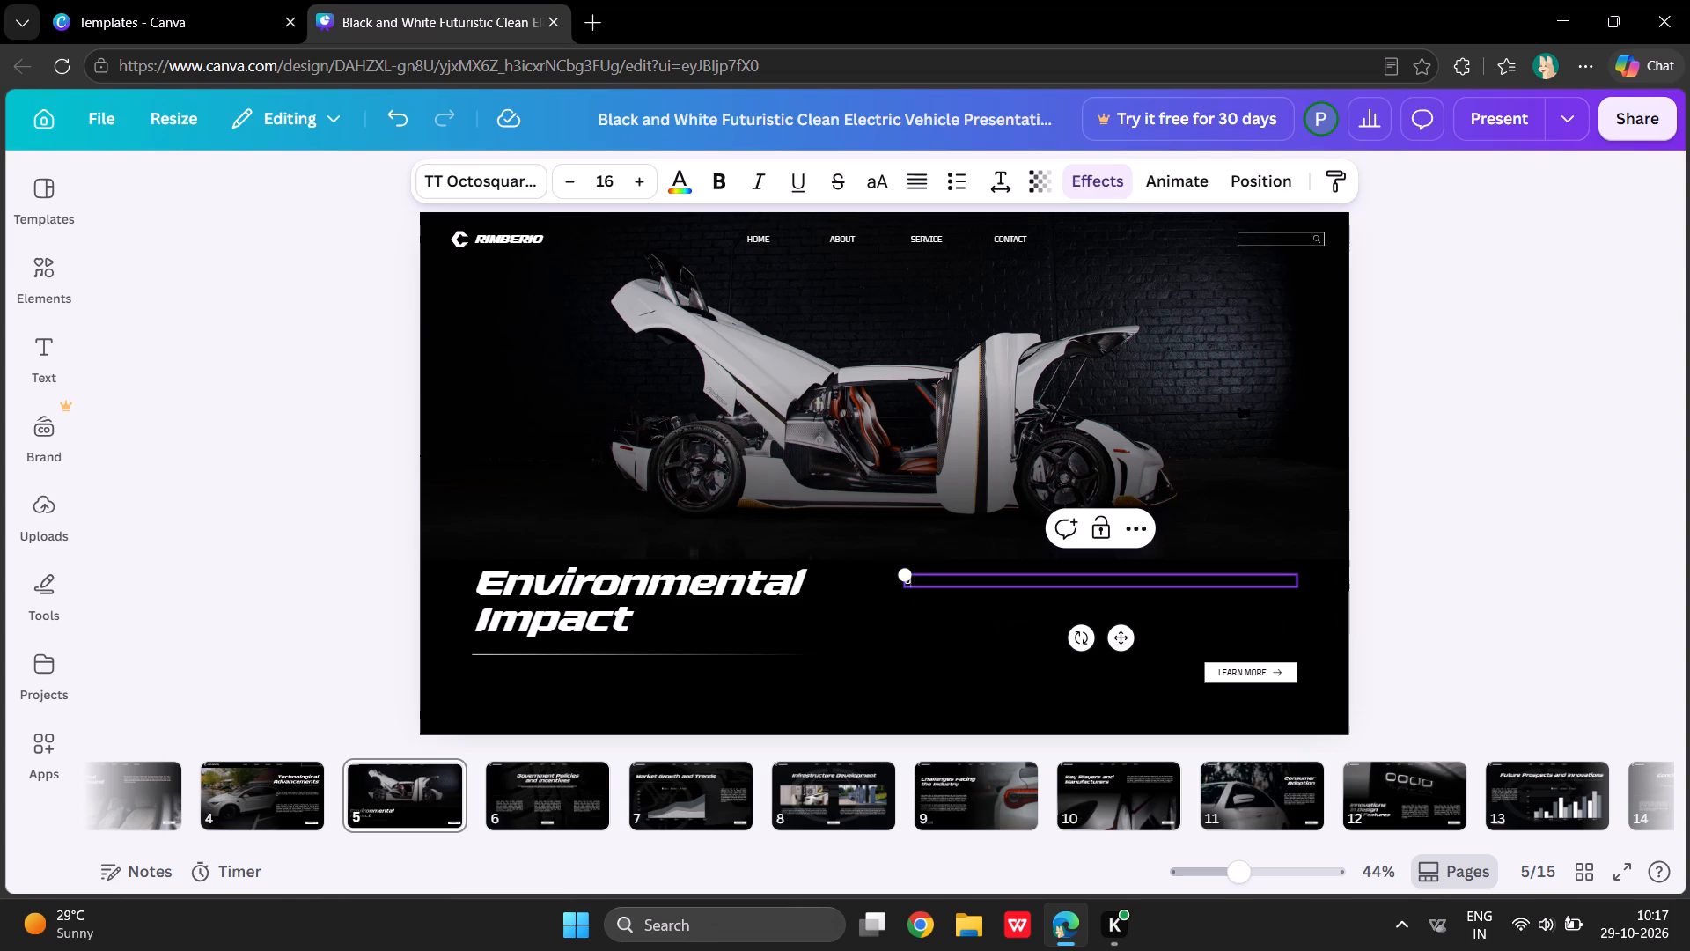
type("project helps")
key("space")
type("people to find the cars")
key("space")
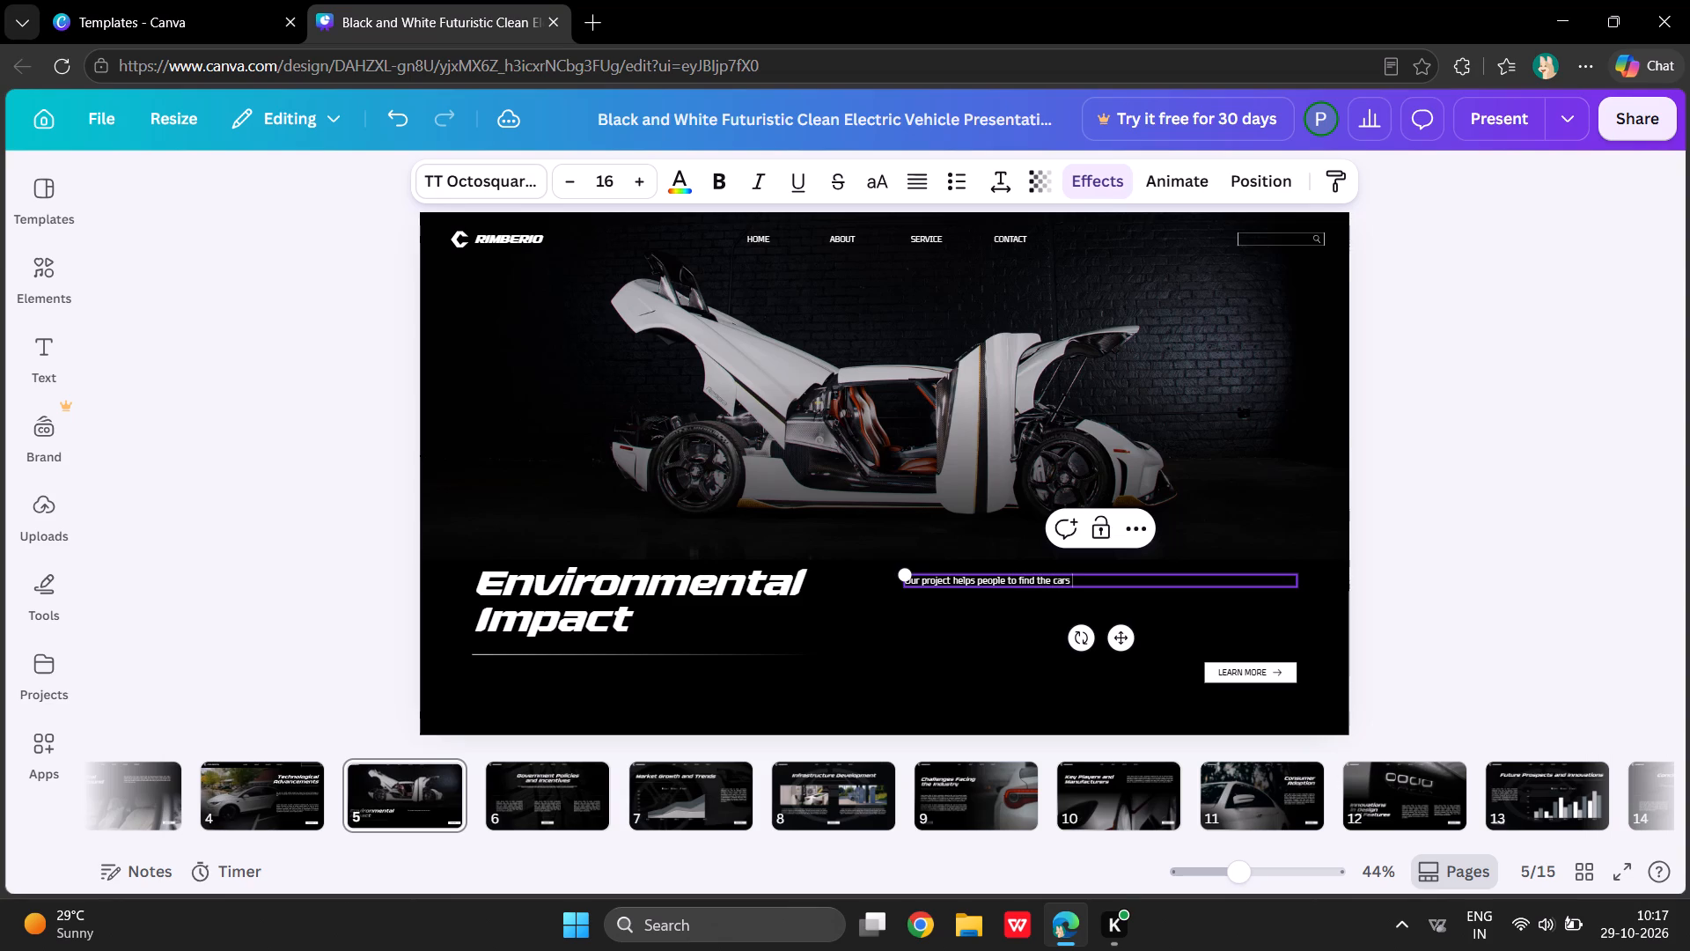
type("without")
key("space")
type("waiting and without")
key("space")
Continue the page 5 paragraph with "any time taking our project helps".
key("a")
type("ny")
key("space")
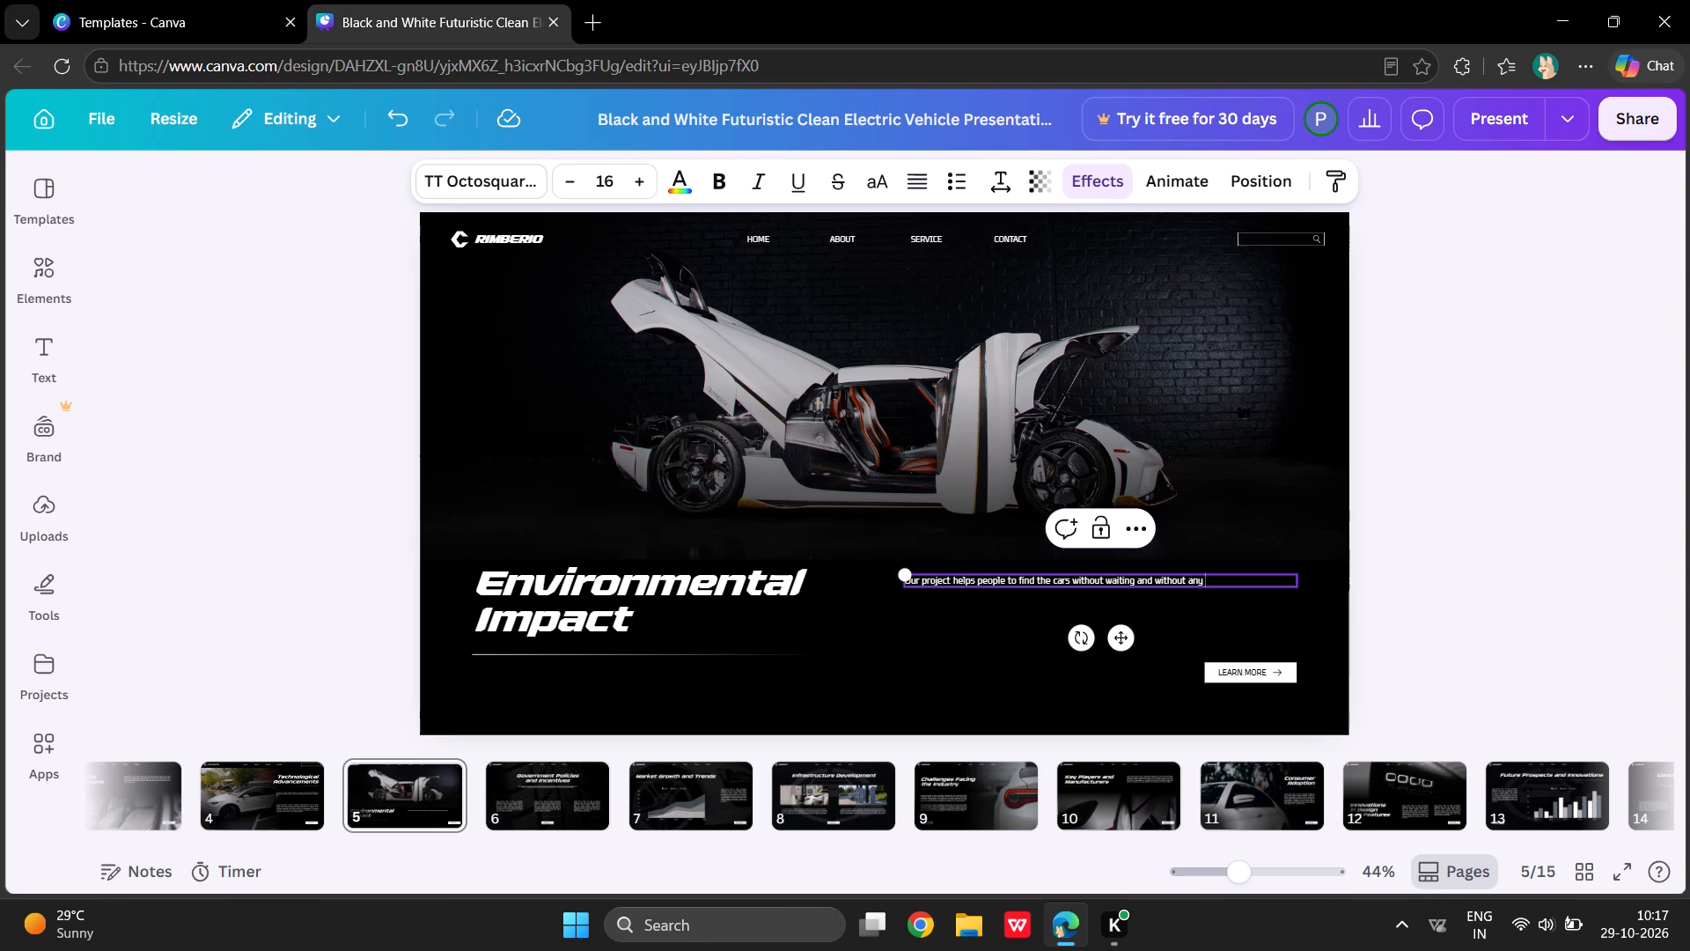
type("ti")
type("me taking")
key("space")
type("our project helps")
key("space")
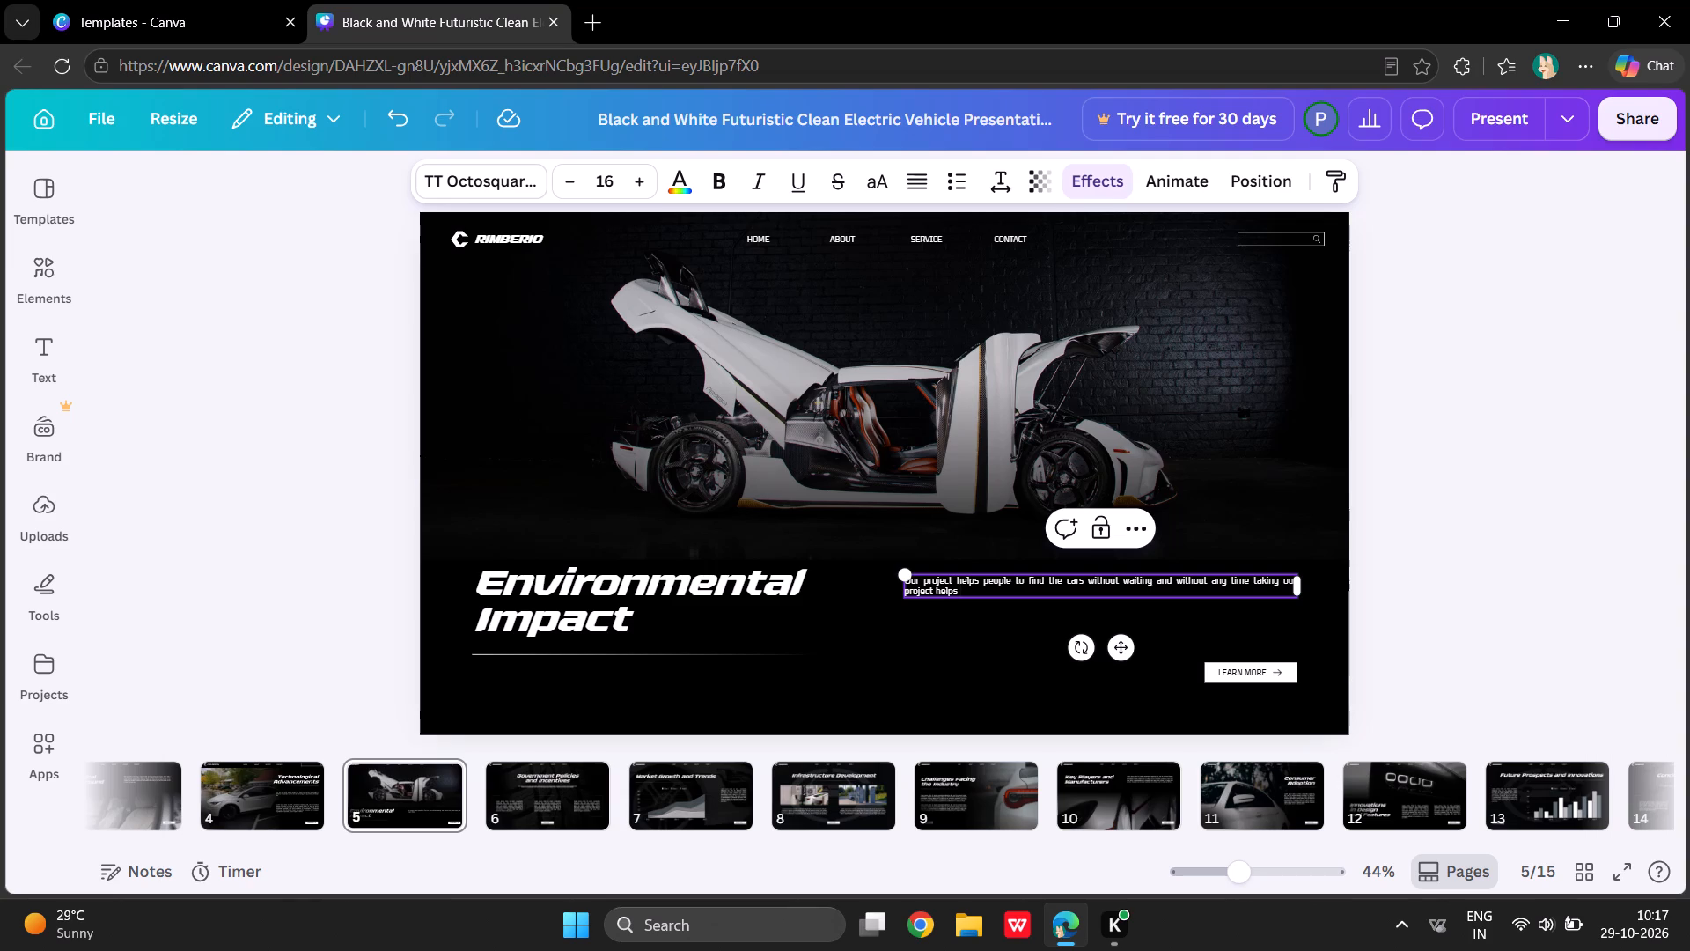
Delete the end of the page 5 paragraph so the sentence stops after "without waiting".
key("space")
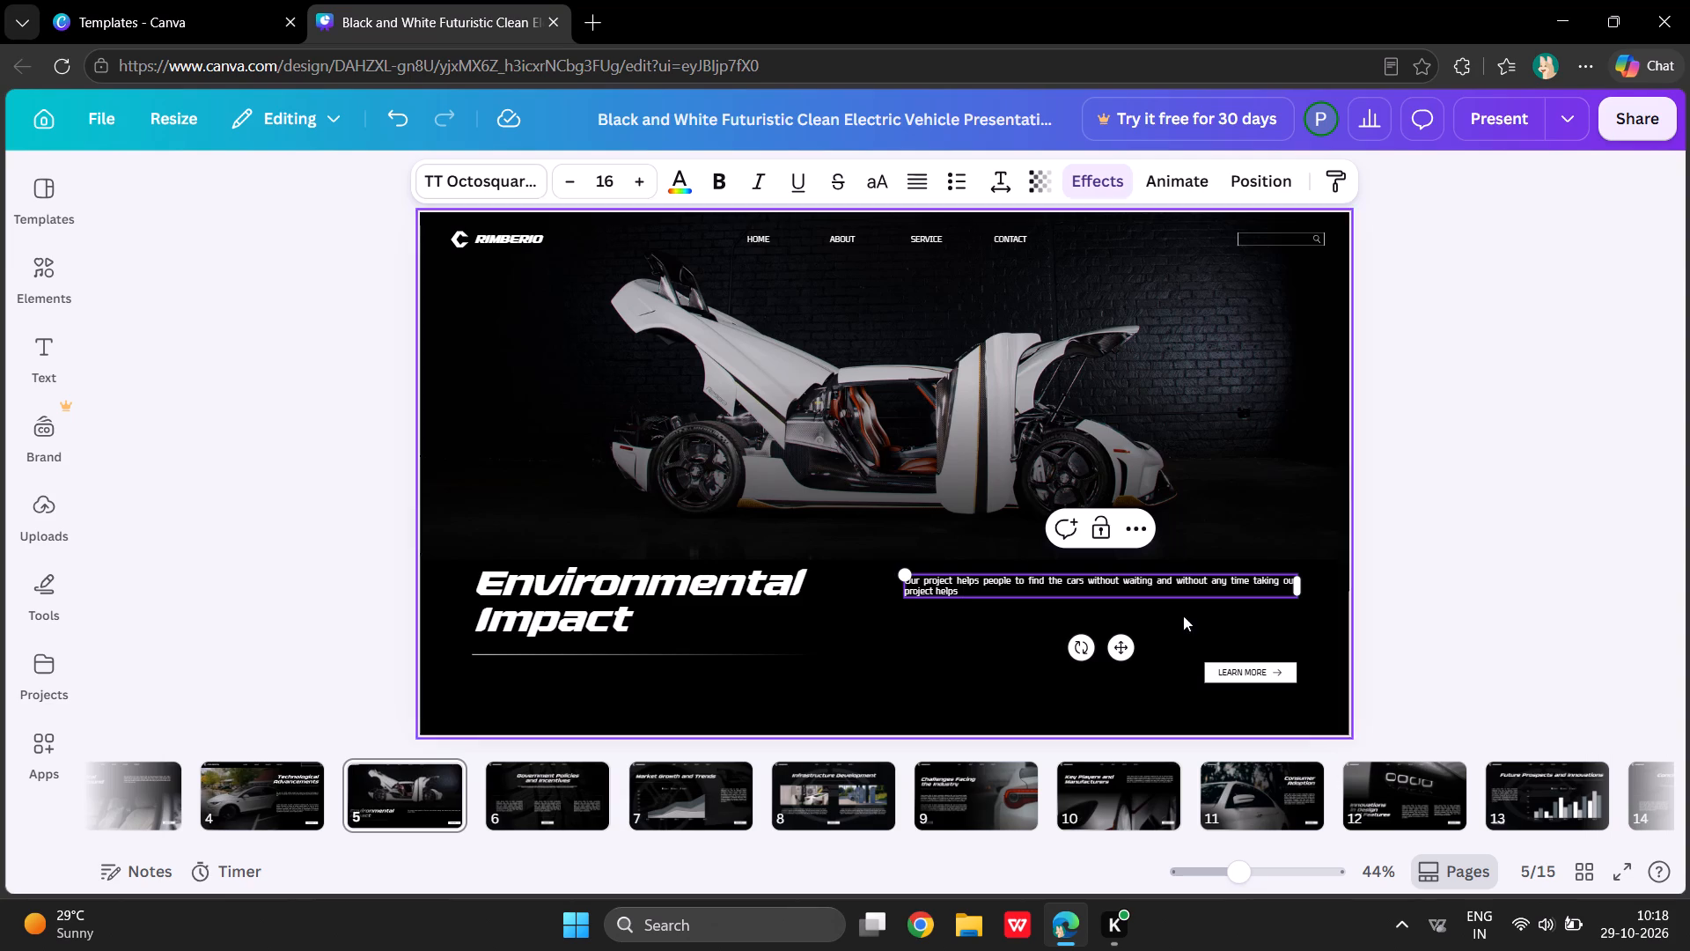
key("BackSpace")
key("BackSpace")
key("BackSpace")
key("BackSpace")
key("BackSpace")
key("BackSpace")
key("BackSpace")
key("BackSpace")
key("BackSpace")
key("BackSpace")
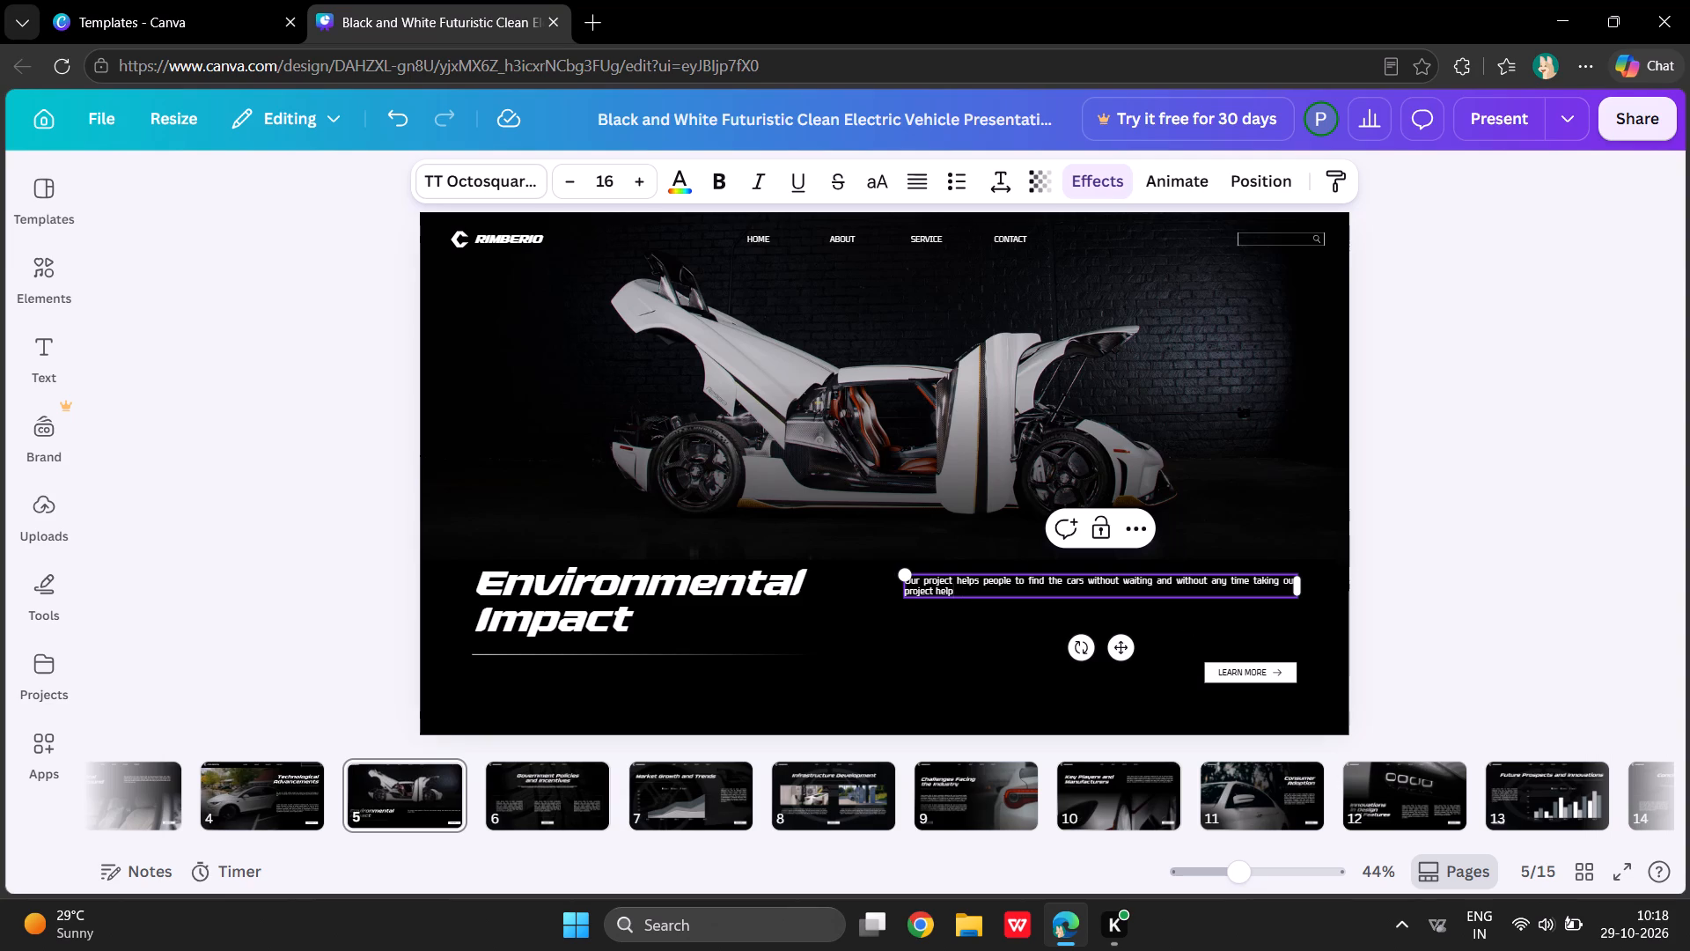
key("BackSpace")
key("BackSpace")
key("BackSpace")
key("BackSpace")
key("BackSpace")
key("BackSpace")
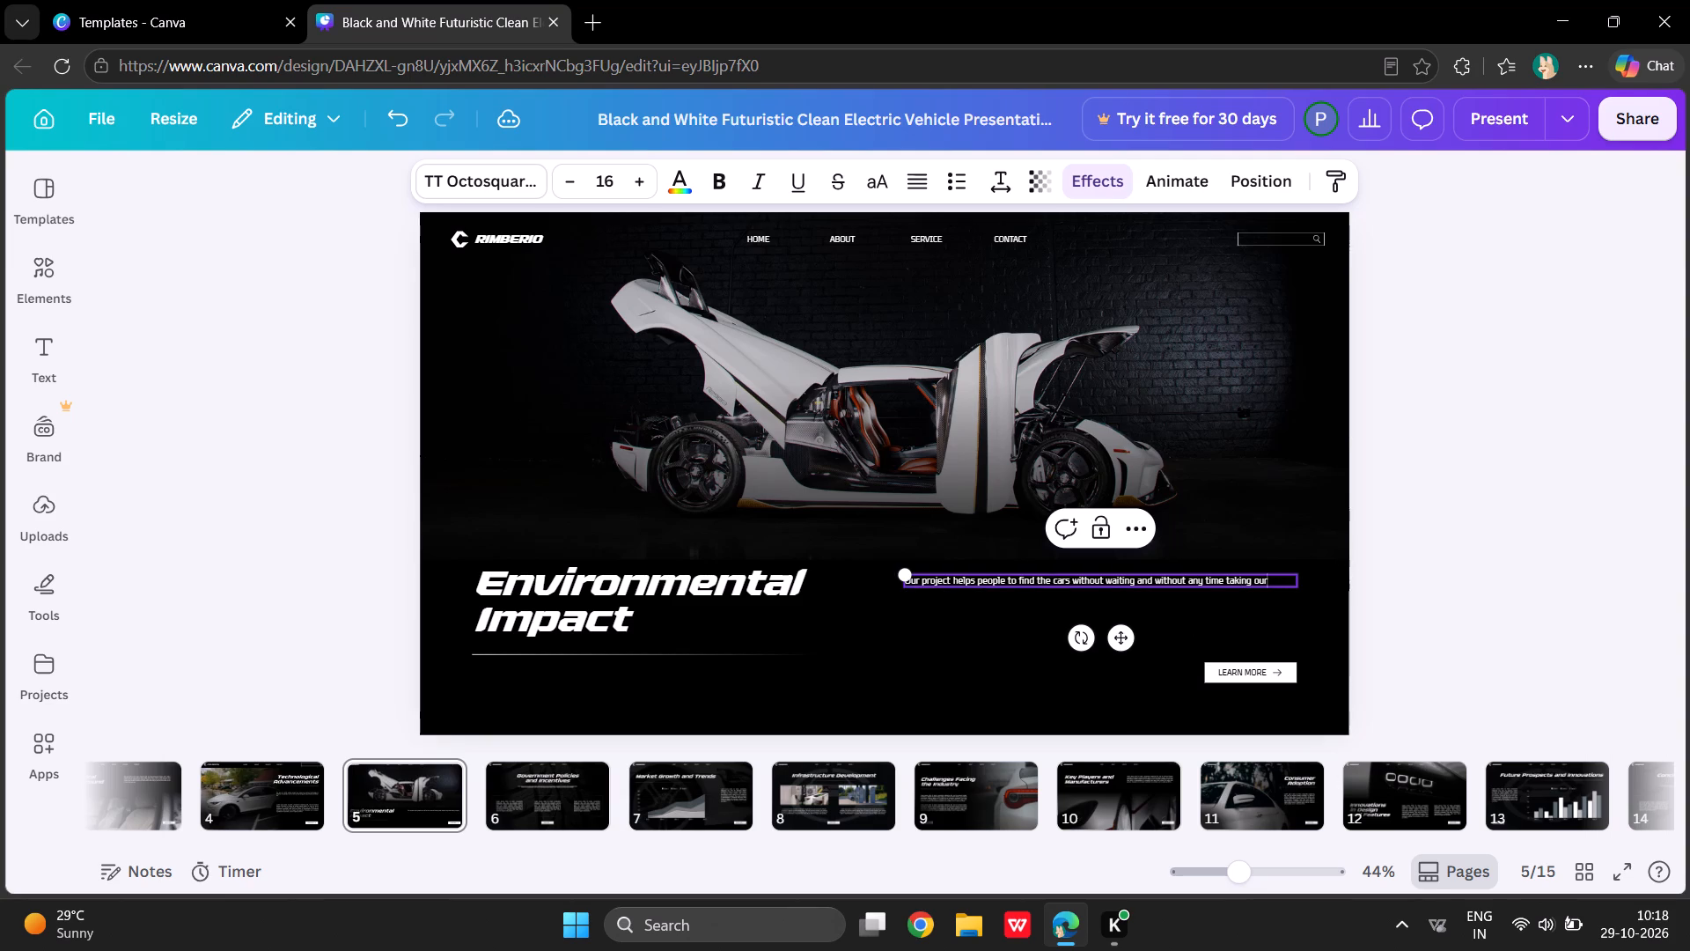
key("BackSpace")
key("BackSpace")
key("BackSpace")
key("BackSpace")
key("BackSpace")
key("BackSpace")
key("BackSpace")
key("BackSpace")
key("BackSpace")
key("BackSpace")
key("BackSpace")
key("BackSpace")
key("BackSpace")
key("BackSpace")
key("BackSpace")
key("BackSpace")
key("BackSpace")
key("BackSpace")
key("BackSpace")
key("BackSpace")
key("BackSpace")
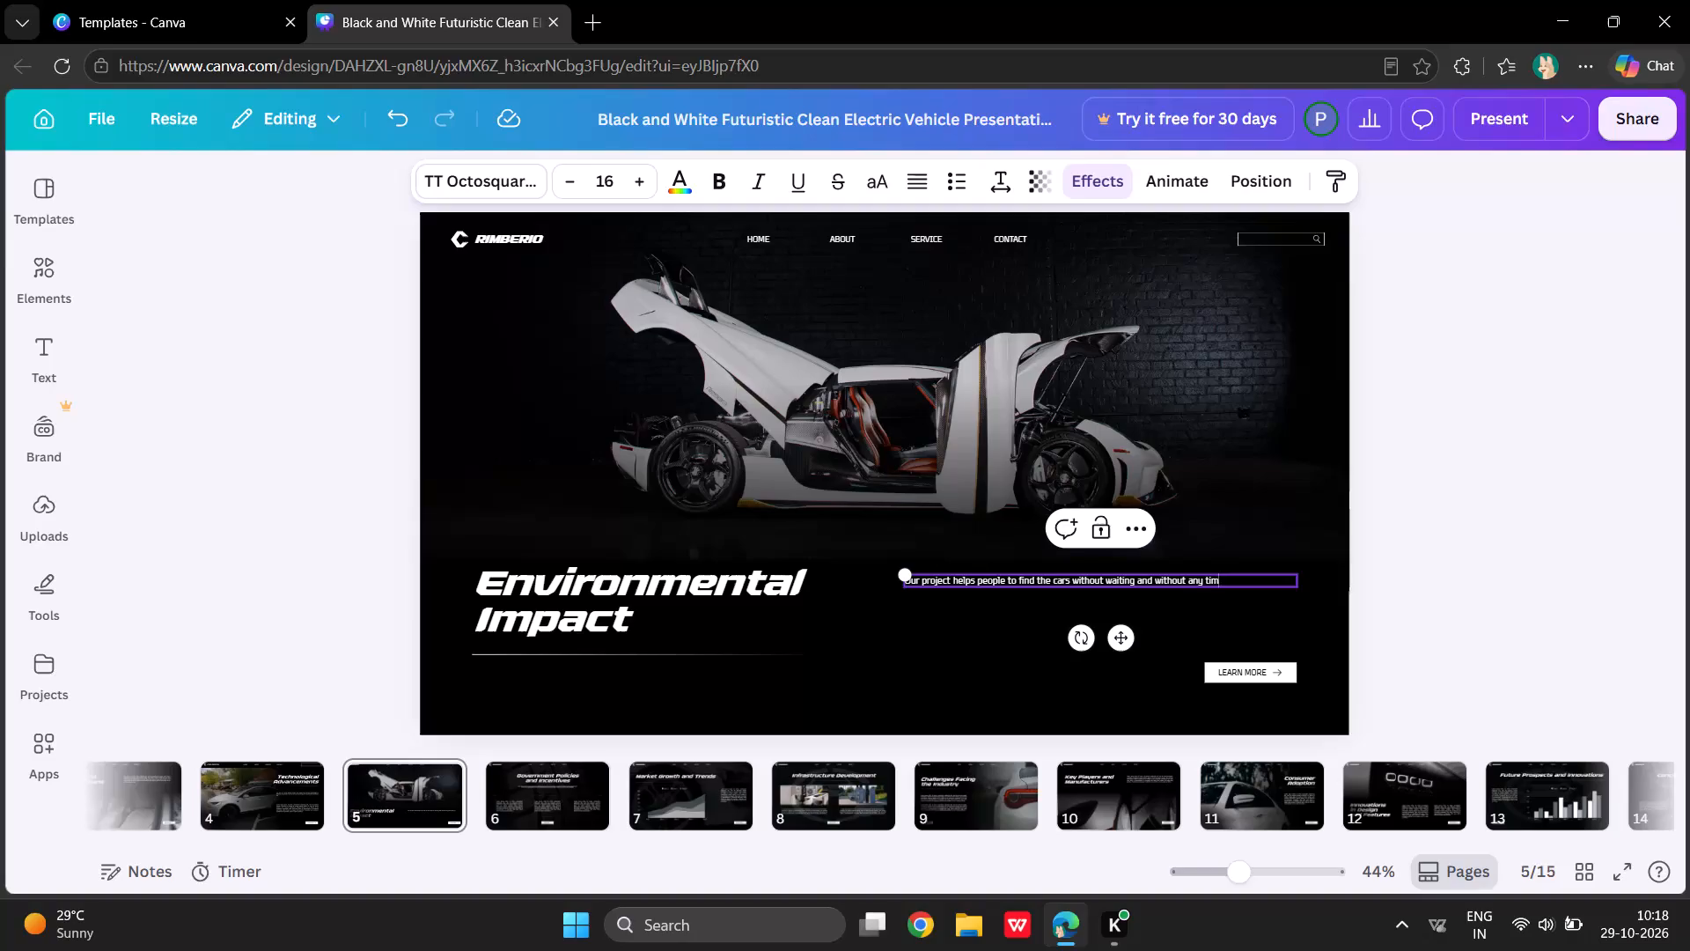
key("BackSpace")
key("BackSpace")
key("BackSpace")
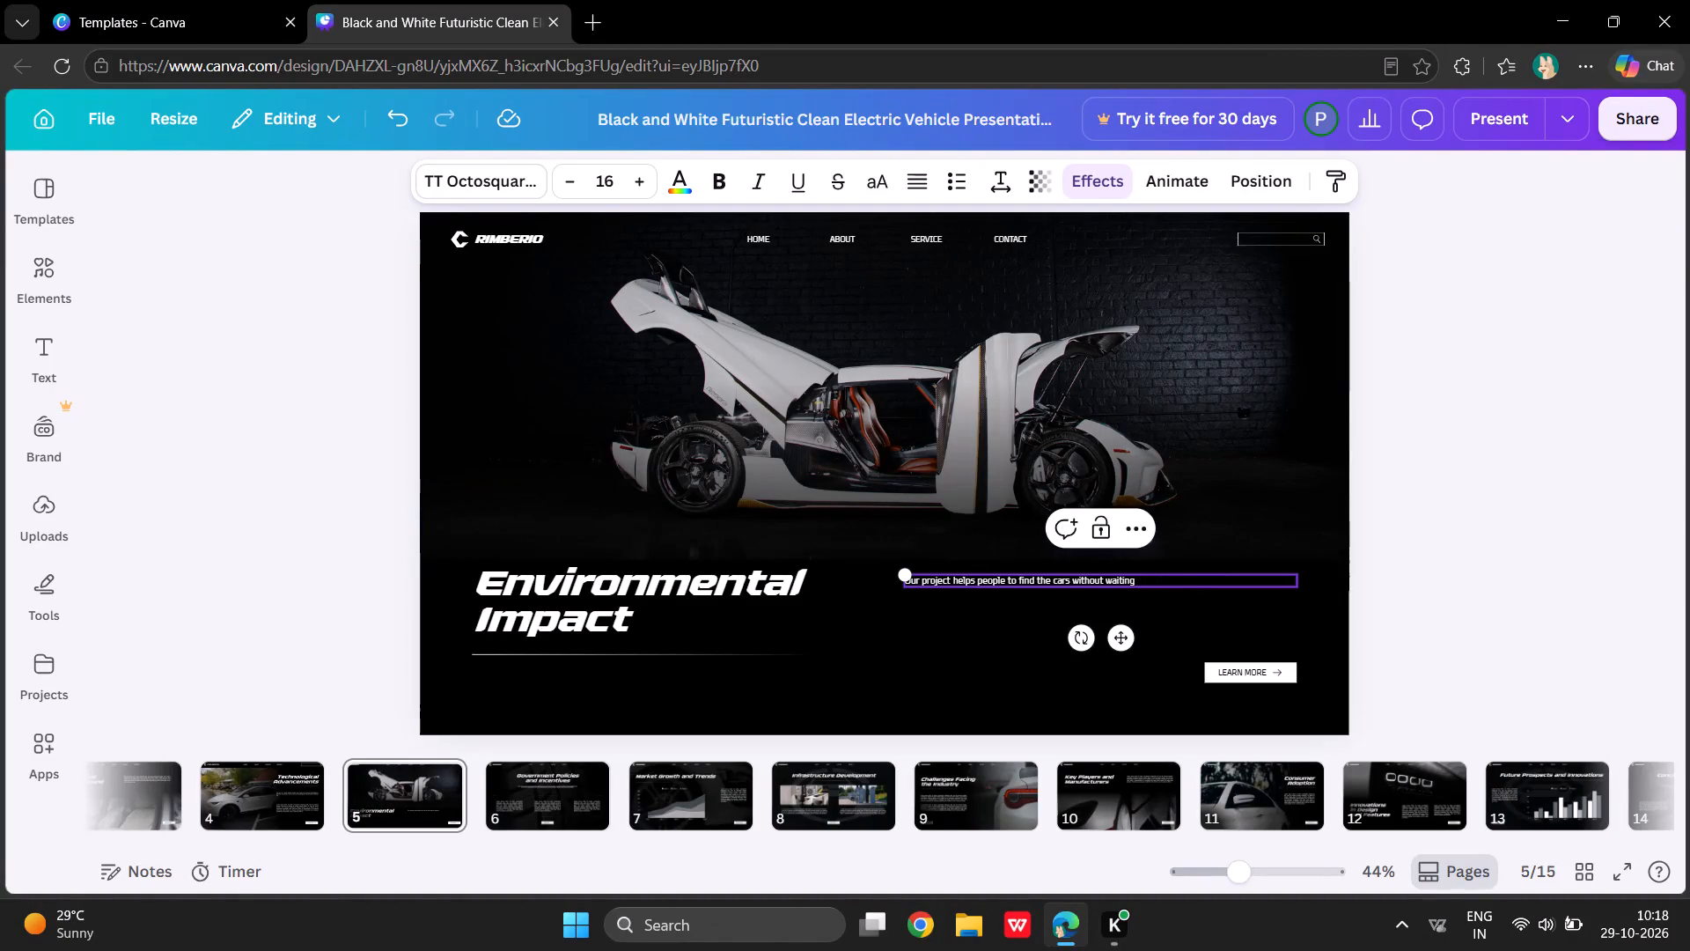
Insert a separate line reading "*888" above the paragraph text on page 5.
key("Home")
type("*88")
key("8")
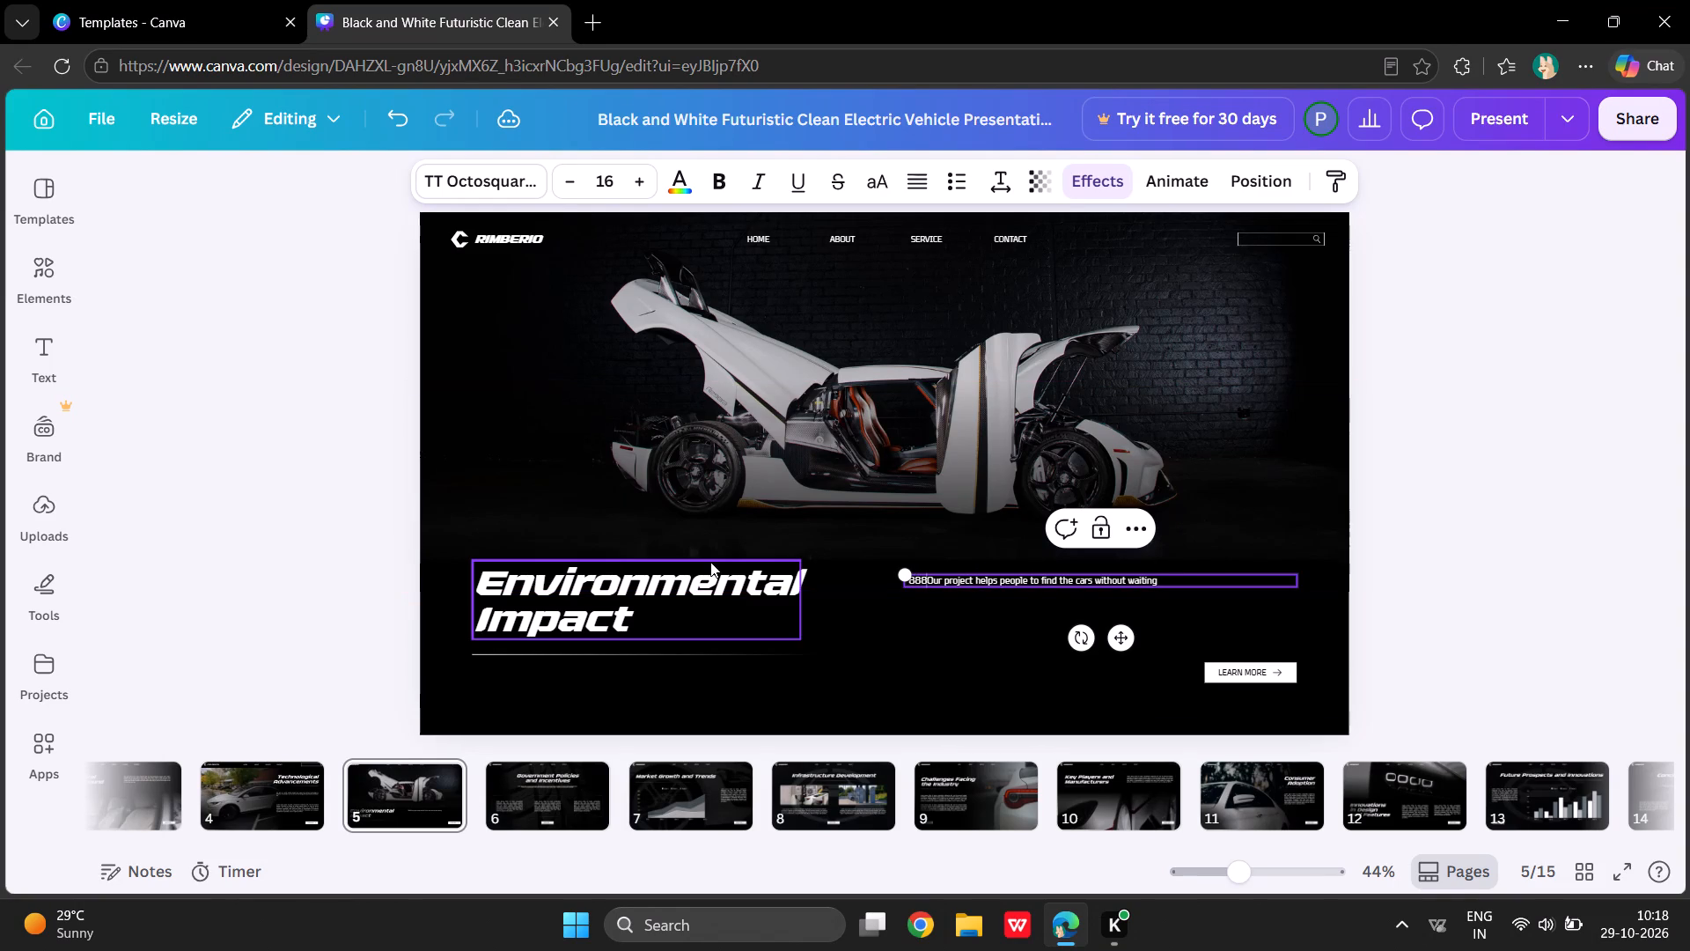
key("Return")
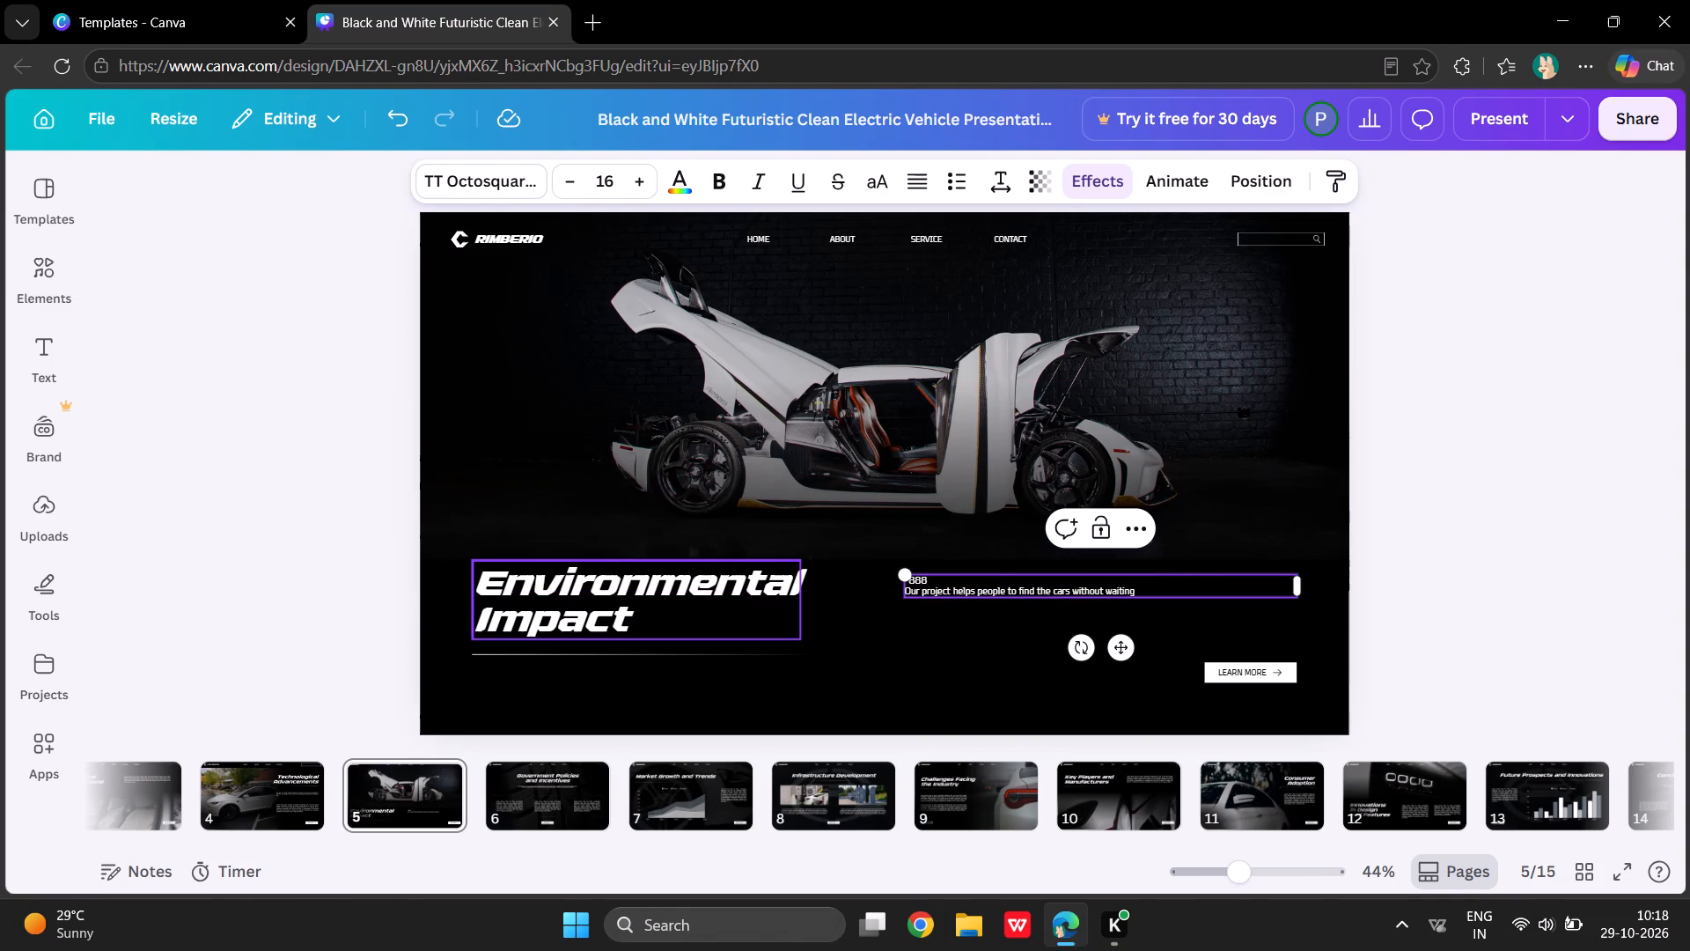
Replace the "RIMBERIO" brand name in the page 5 header with "CAR RENTAL".
double_click(518, 238)
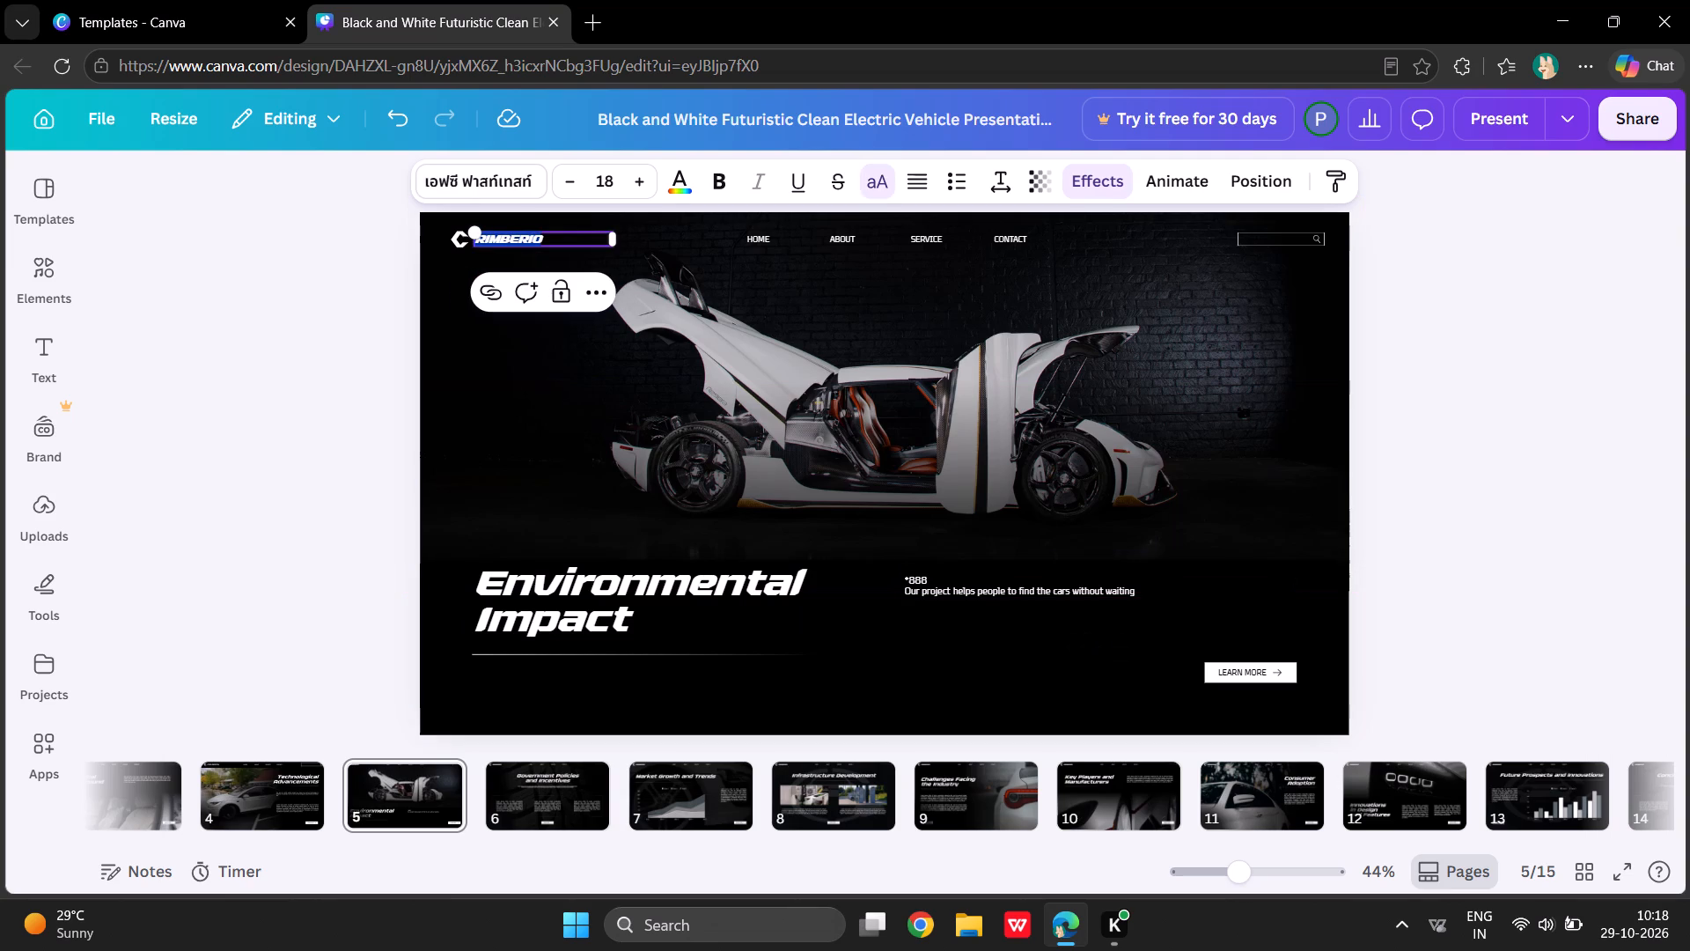
key("BackSpace")
type("CAR RENT.")
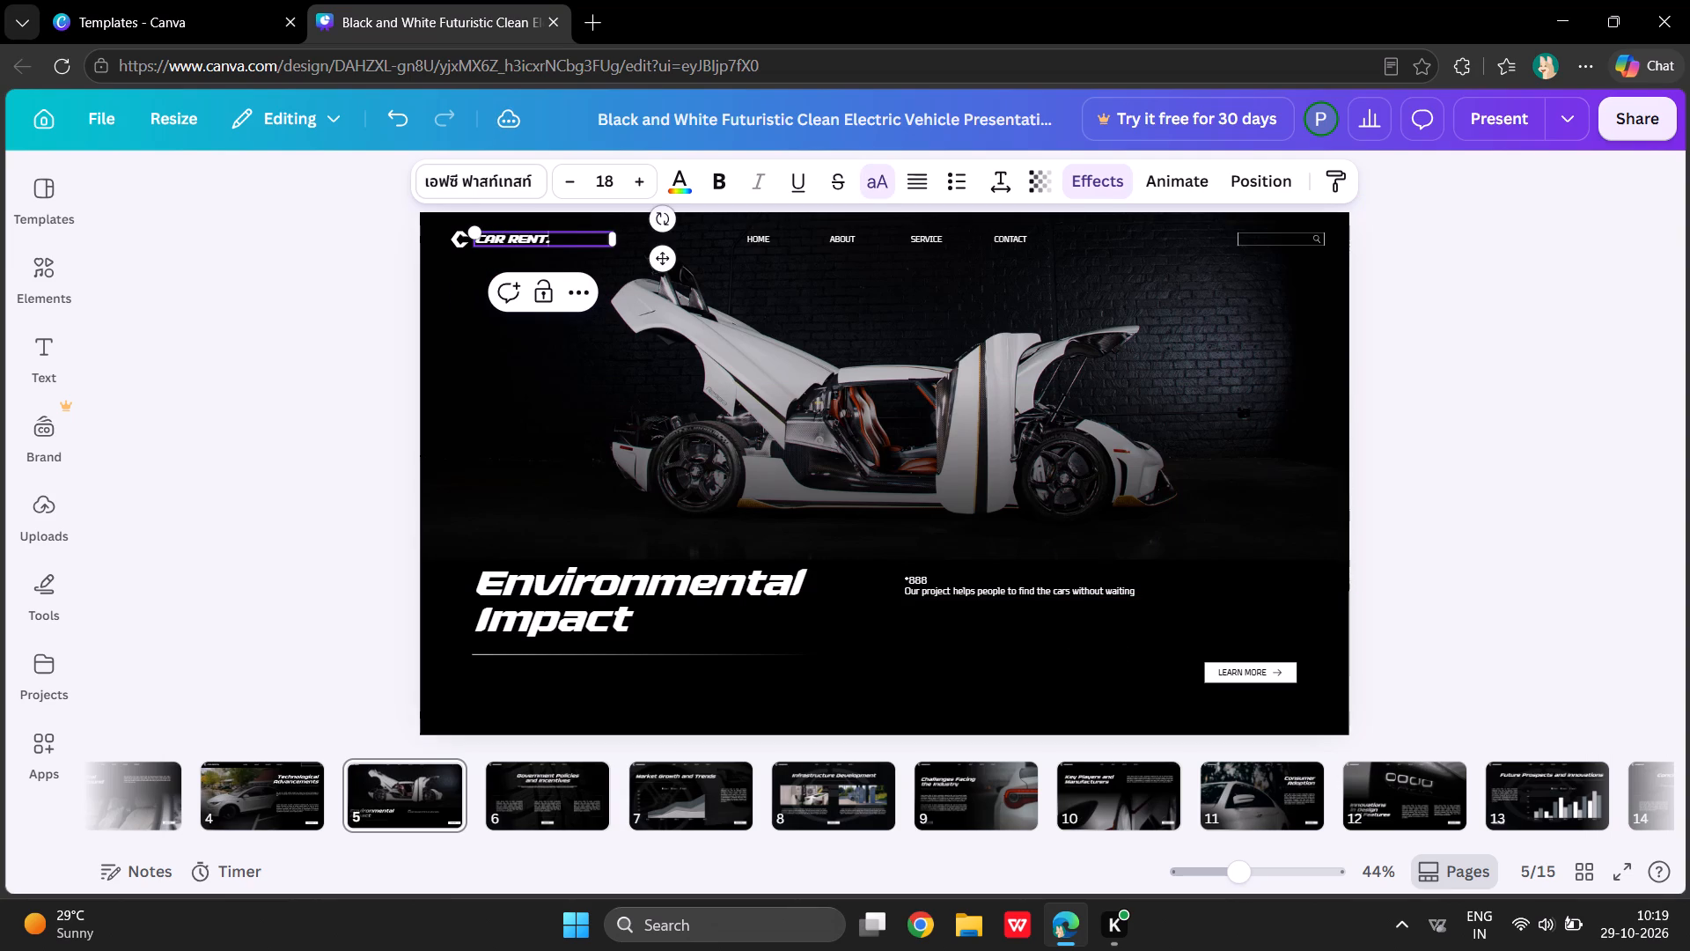
type("A.")
key("BackSpace")
type("......")
key("BackSpace")
key("BackSpace")
type("...")
key("BackSpace")
key("BackSpace")
key("BackSpace")
key("BackSpace")
key("BackSpace")
key("BackSpace")
key("BackSpace")
key("BackSpace")
key("BackSpace")
type("AL")
Set the HOME, ABOUT, SERVICE and CONTACT labels in the page 5 header to font size 18.
left_click(762, 241)
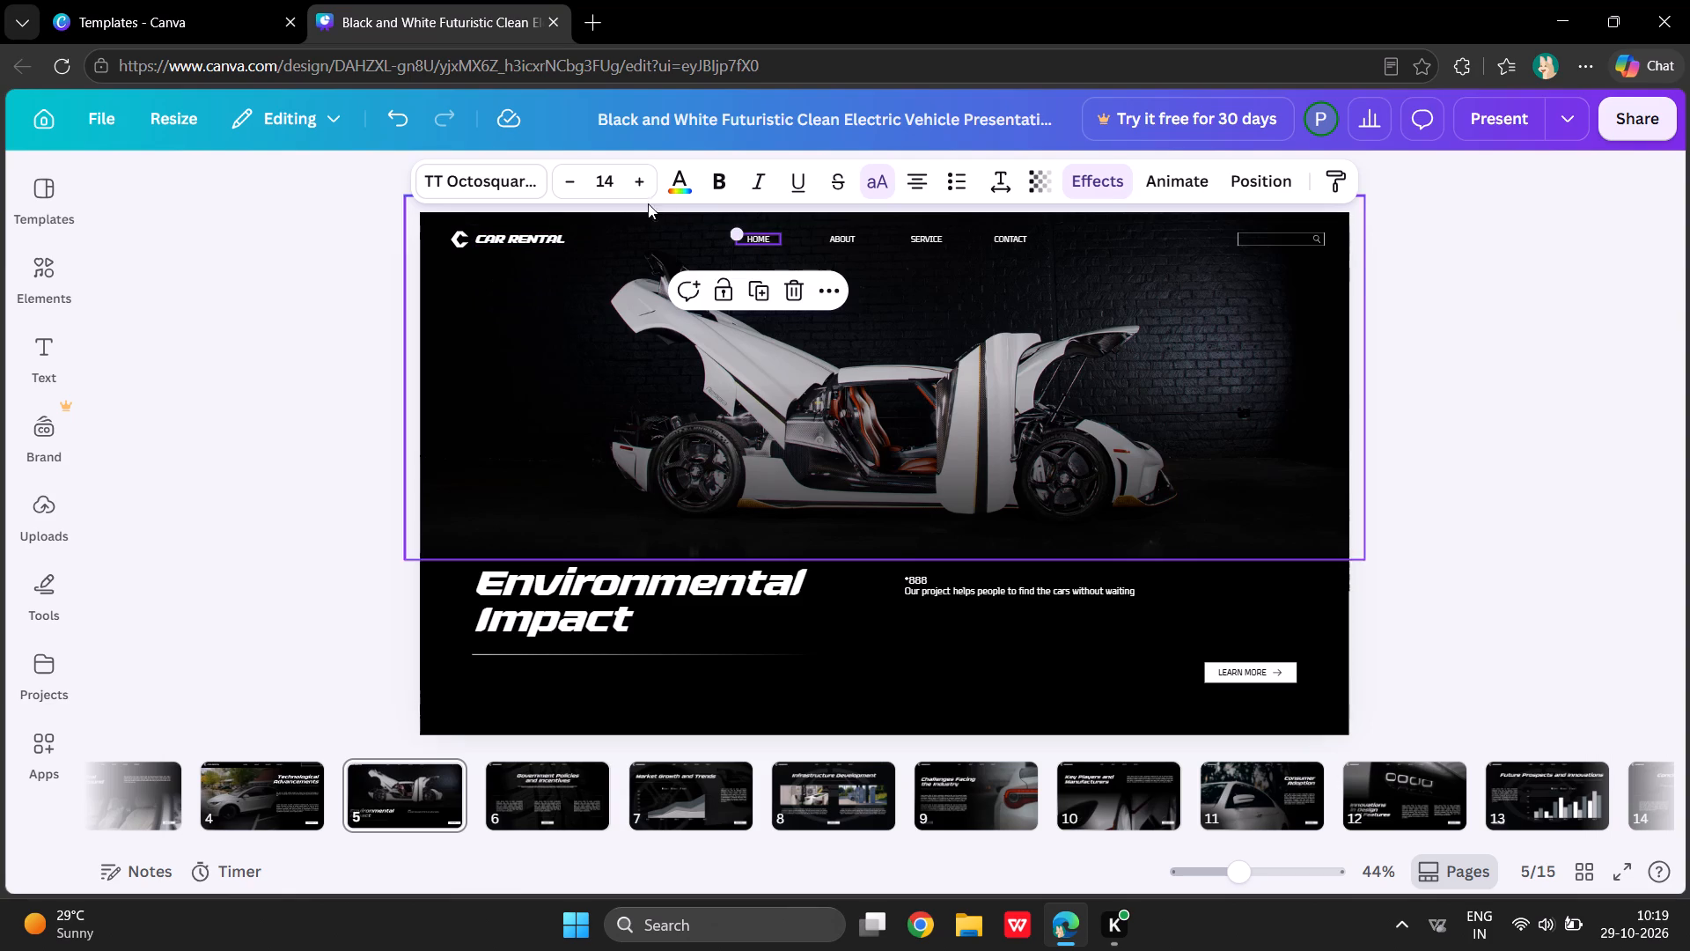
triple_click(634, 175)
left_click(634, 175)
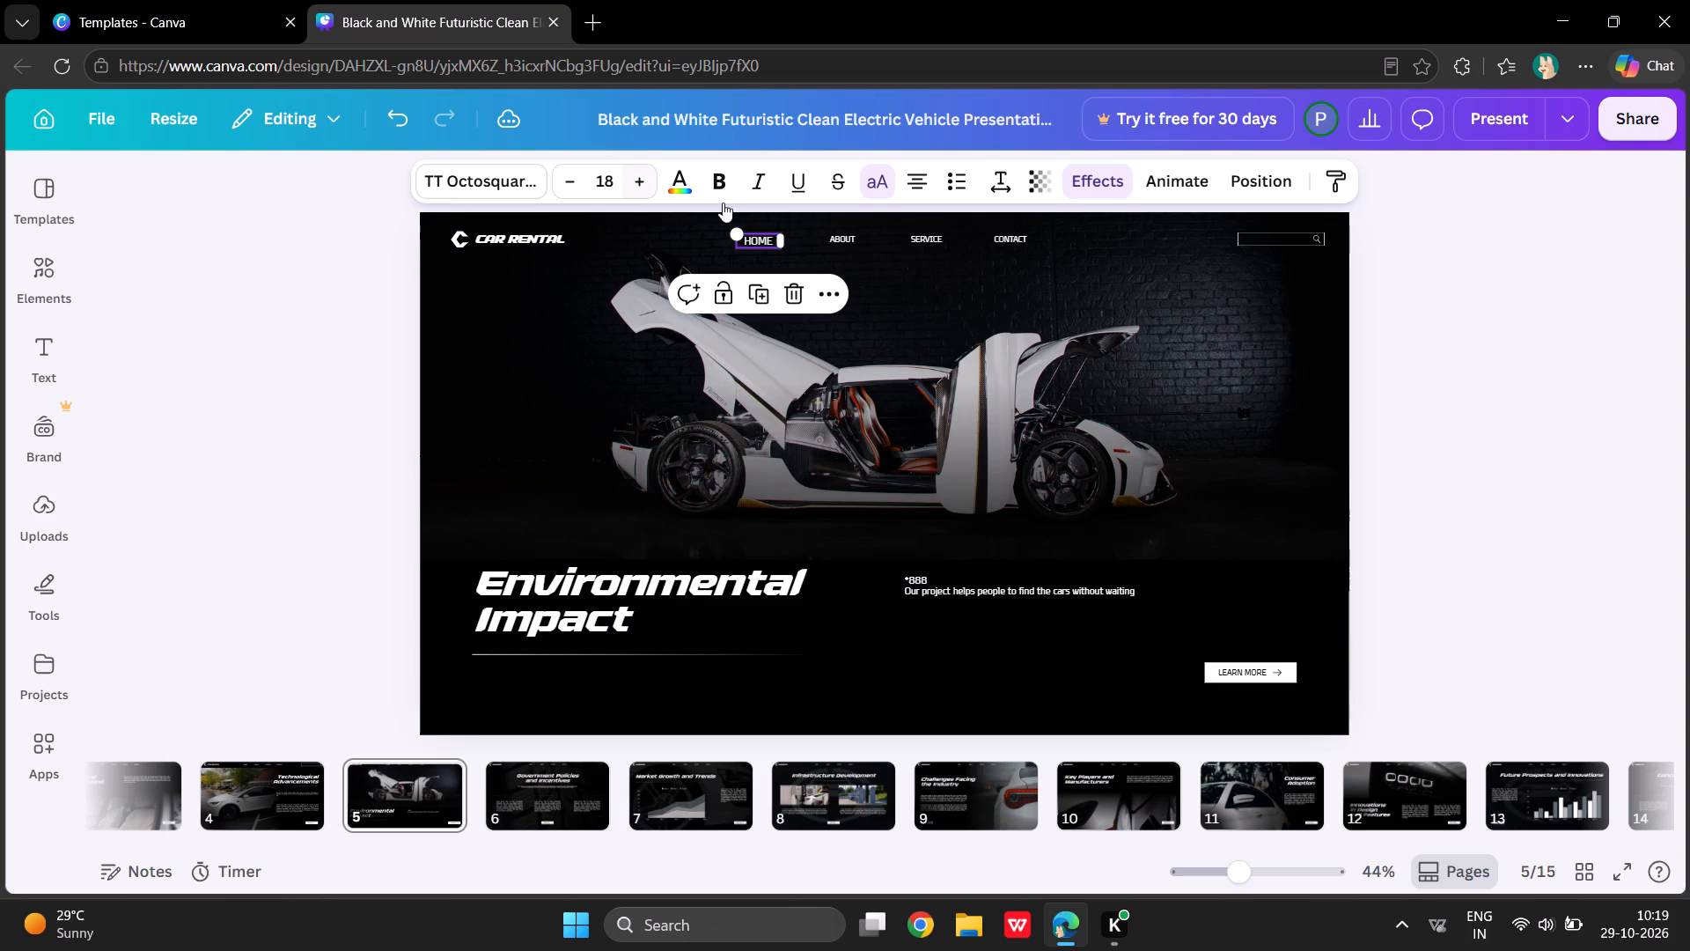
left_click(841, 240)
triple_click(637, 185)
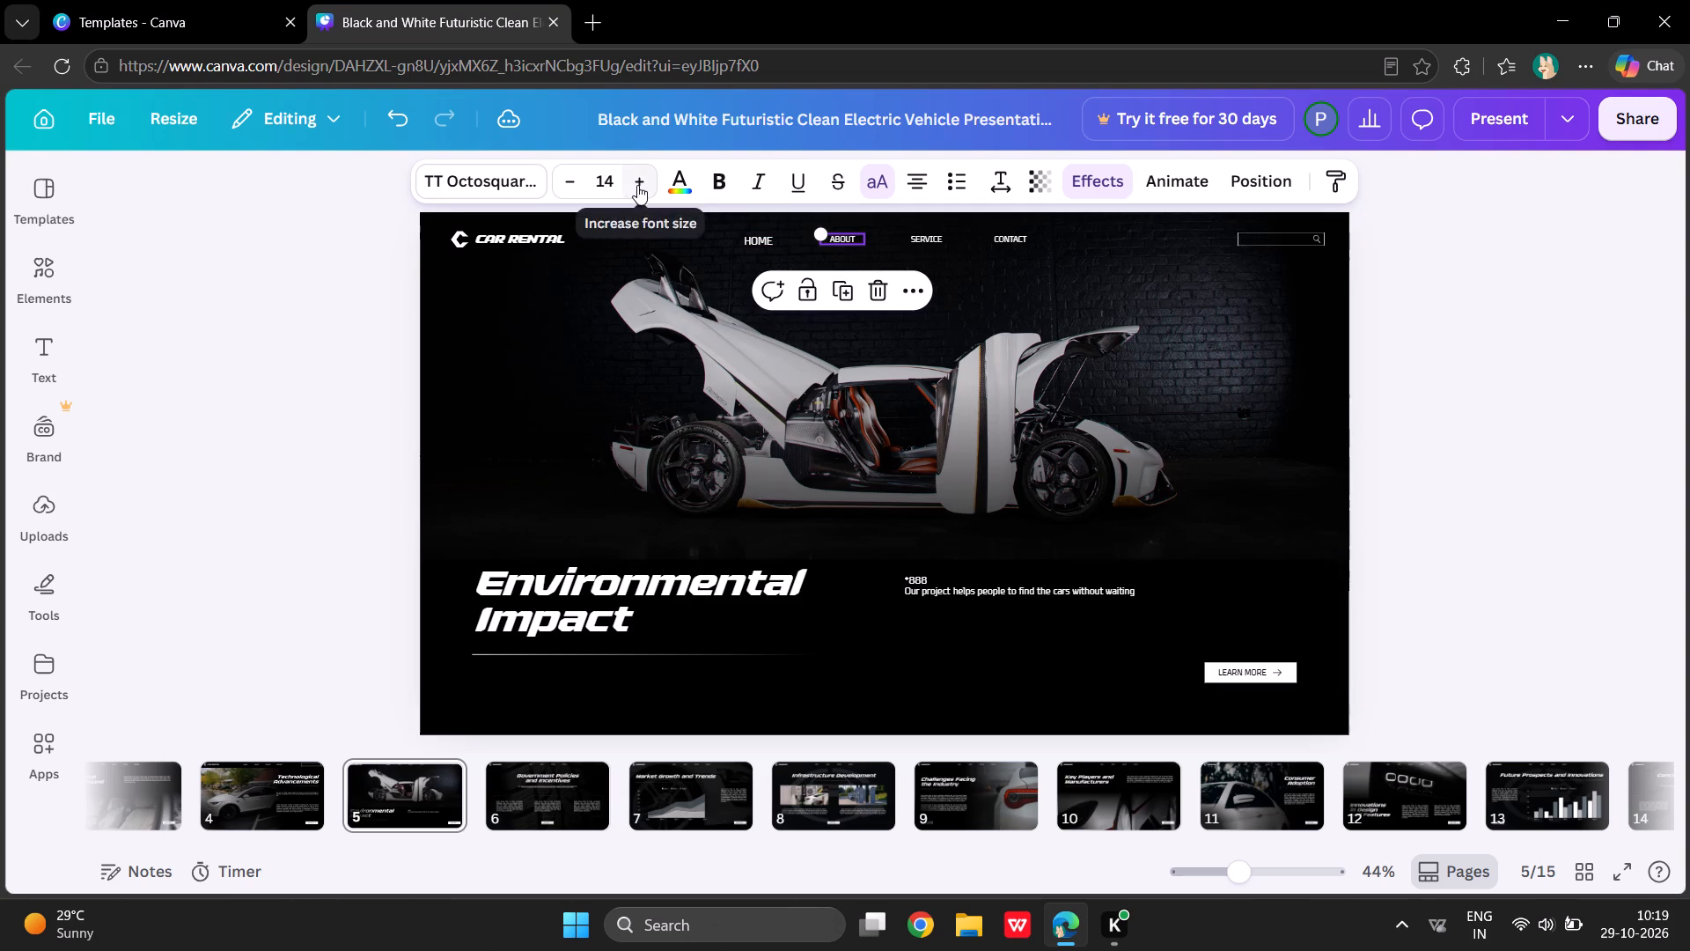
left_click(638, 185)
left_click(929, 240)
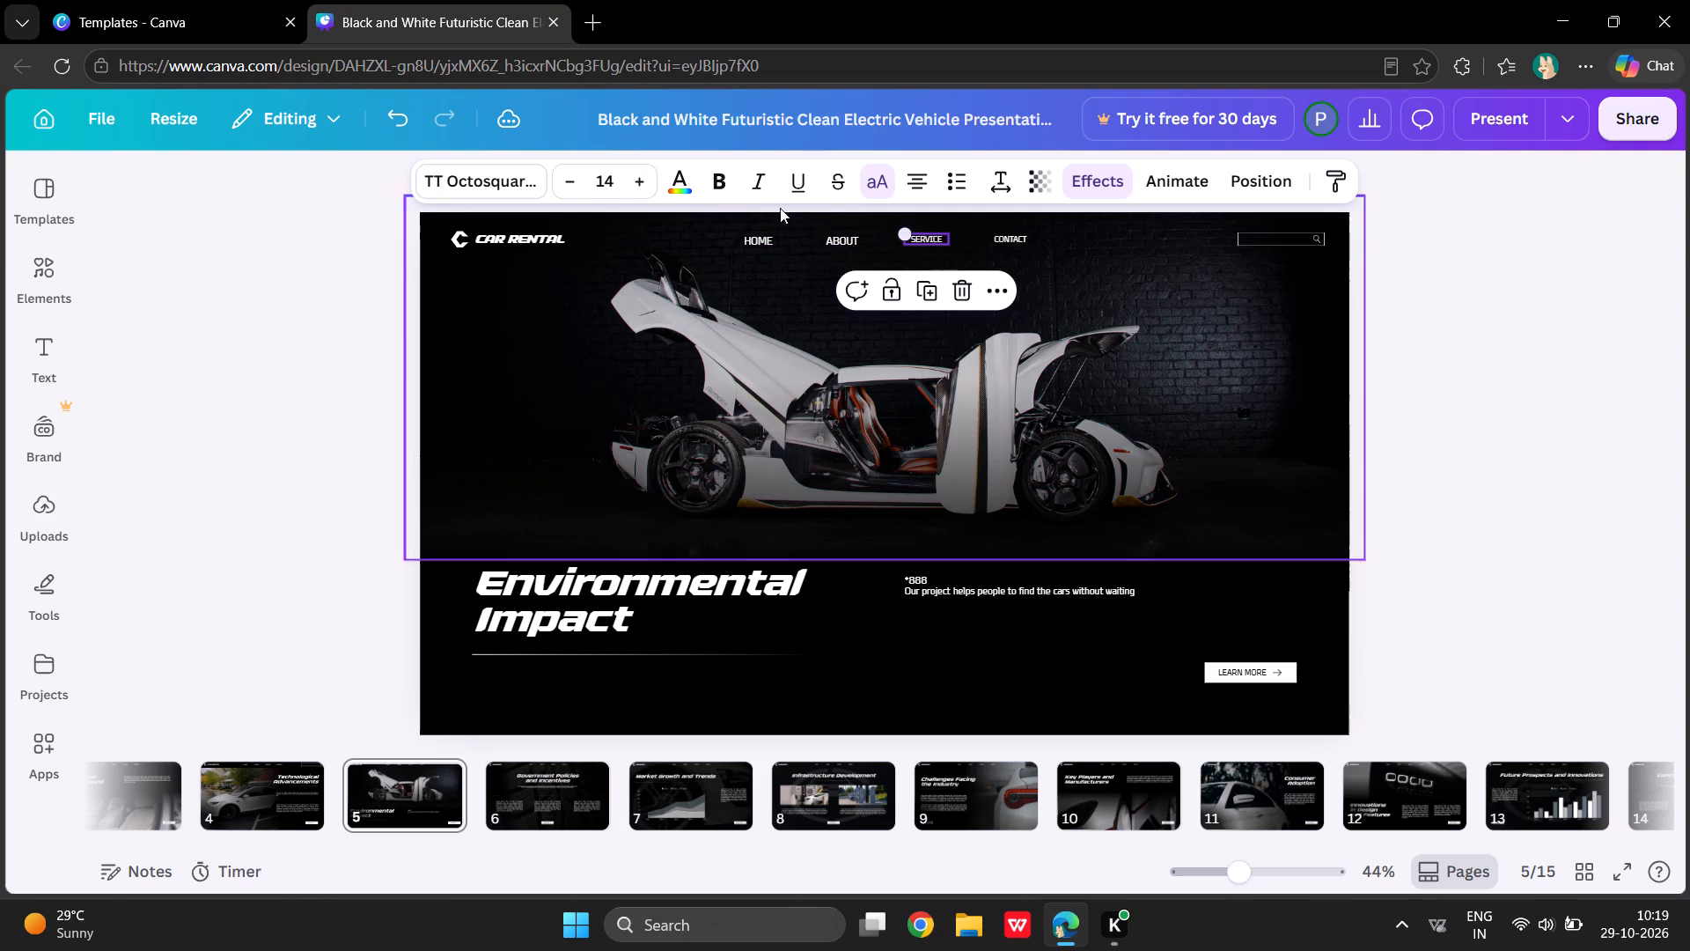
triple_click(636, 176)
left_click(637, 176)
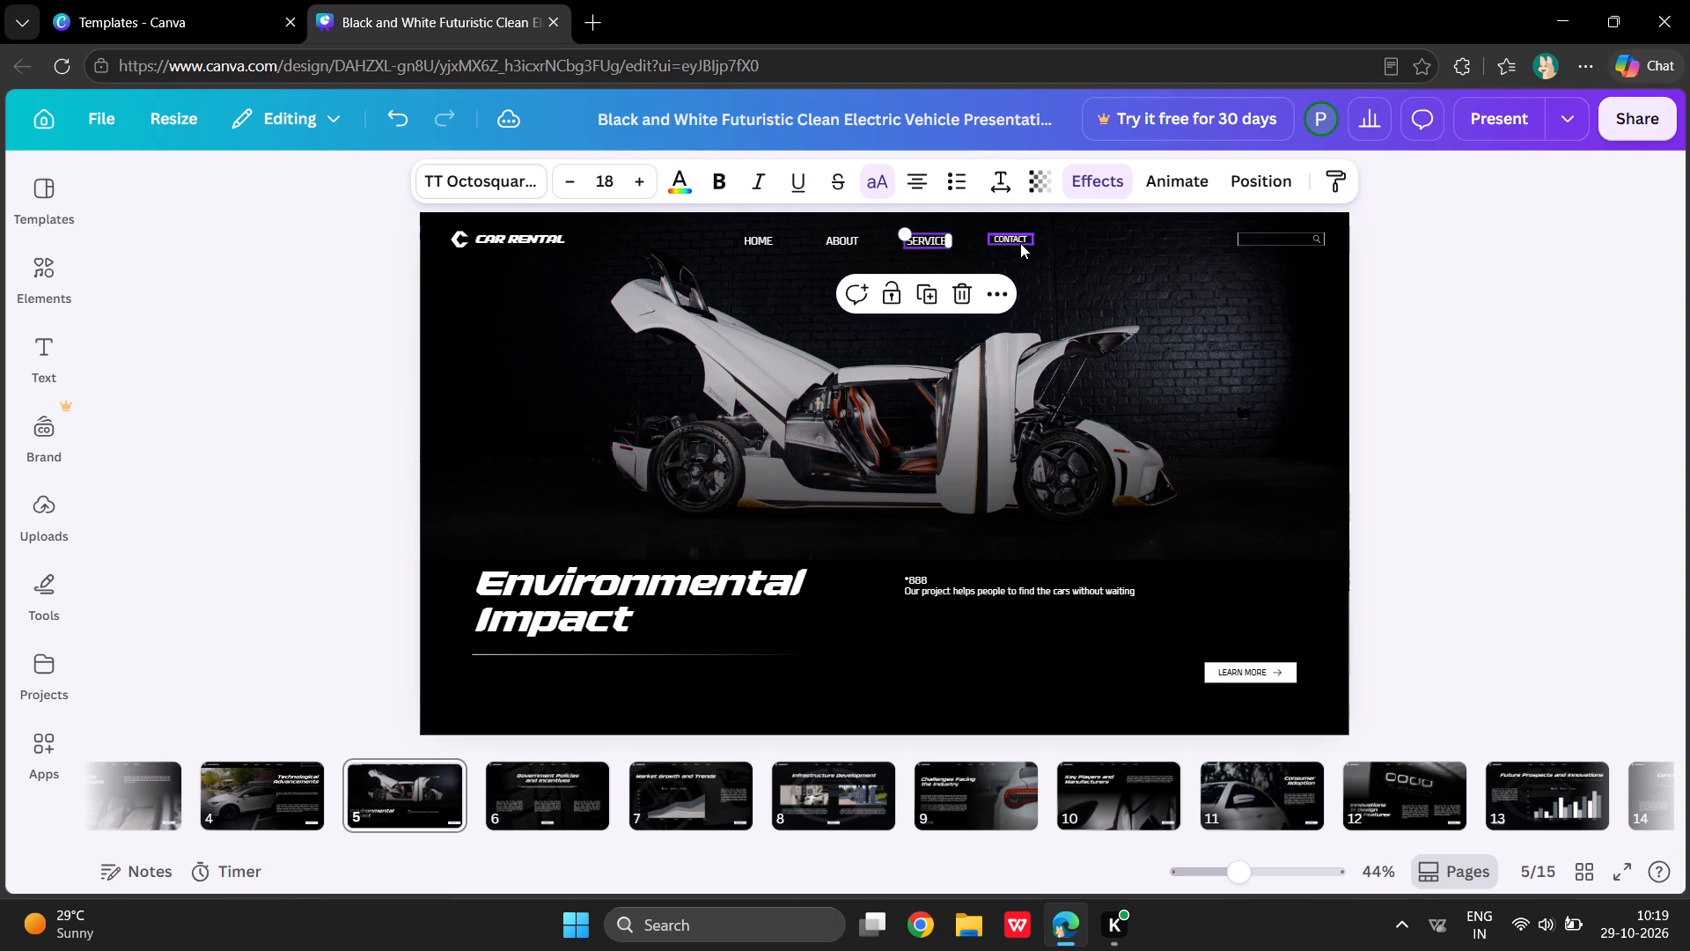
left_click(1020, 242)
triple_click(645, 181)
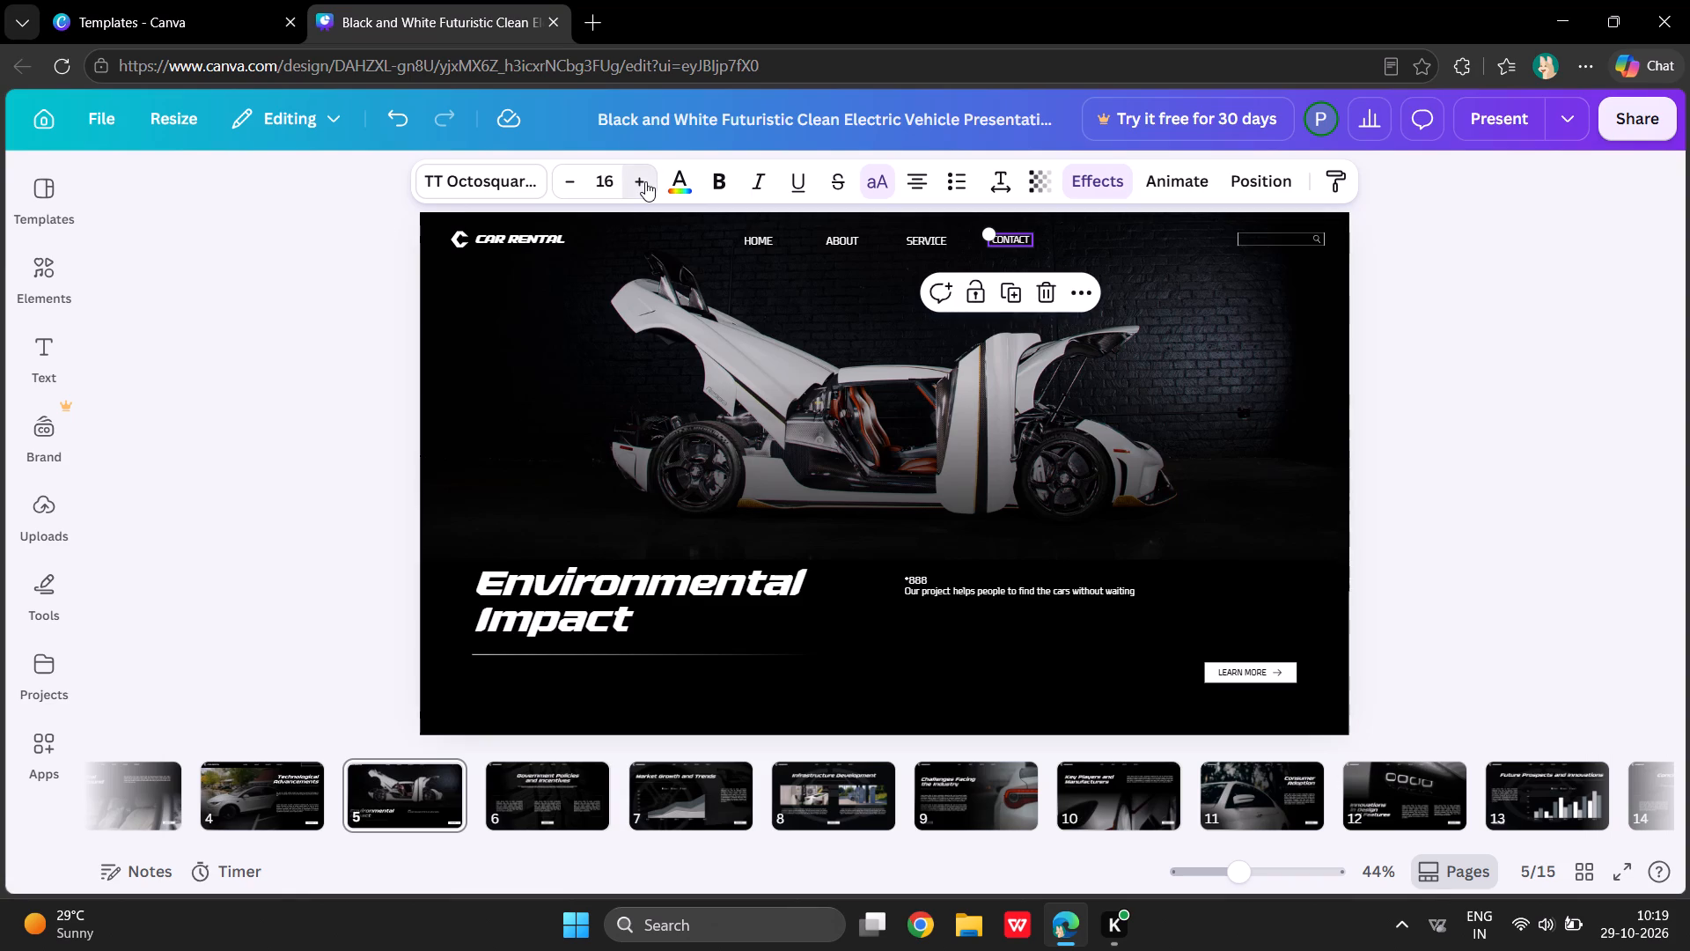
left_click(645, 181)
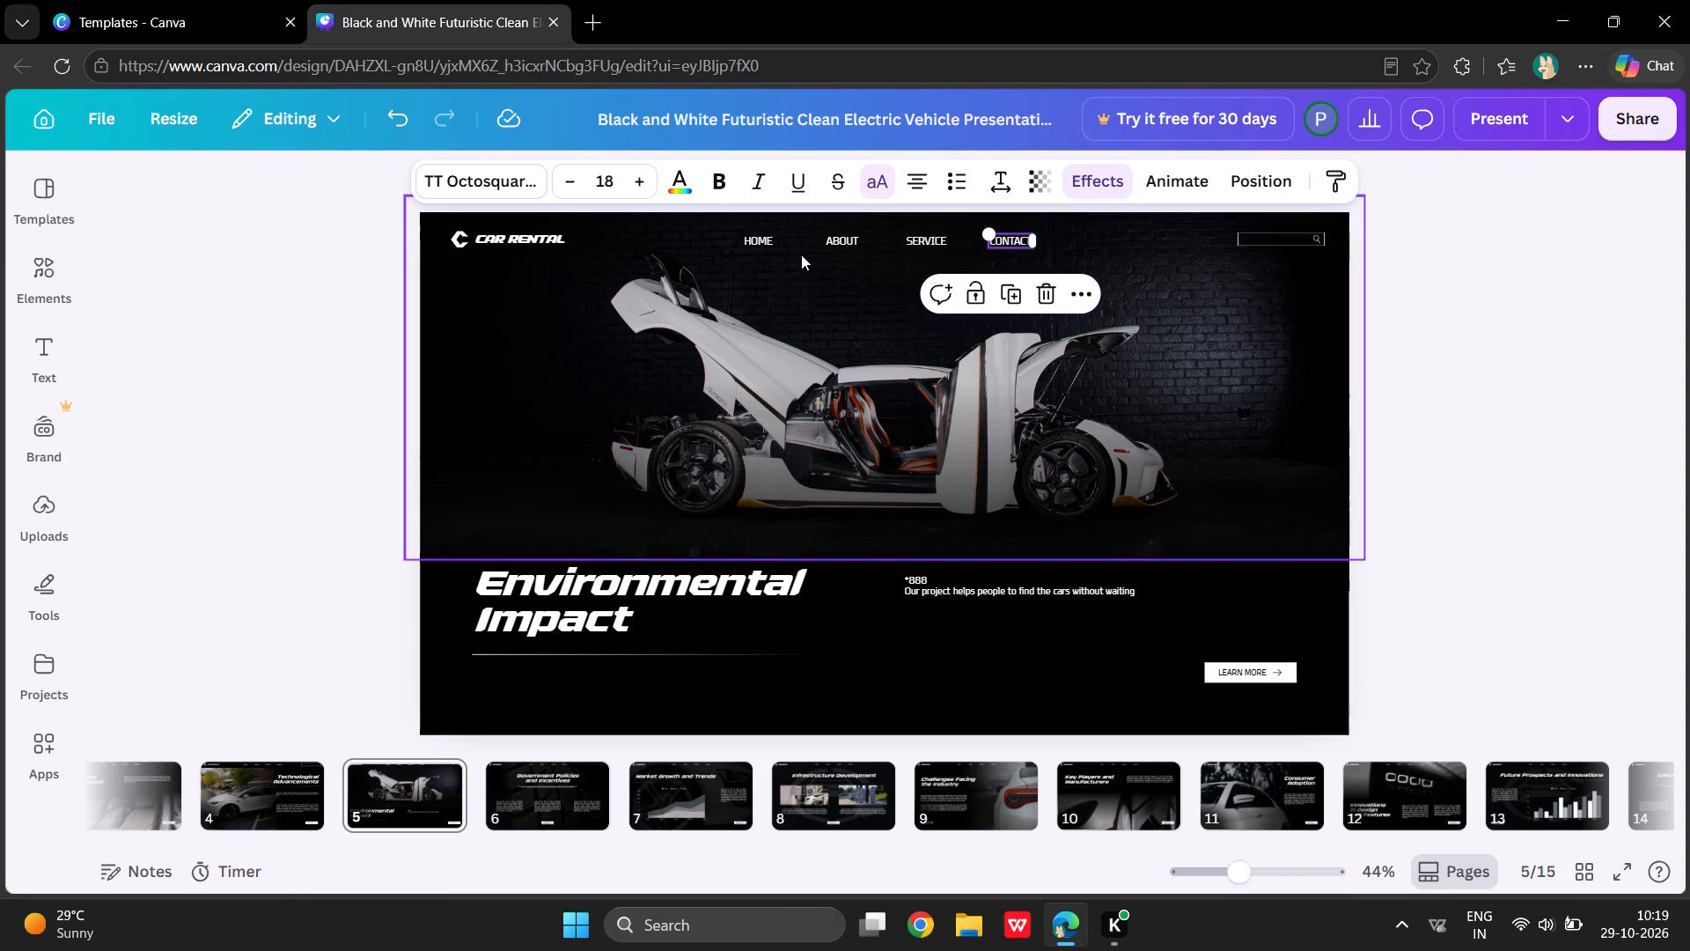
Enlarge the search box in the page 5 header to about 290 by 46 and shift it slightly up and inward.
left_click(1260, 239)
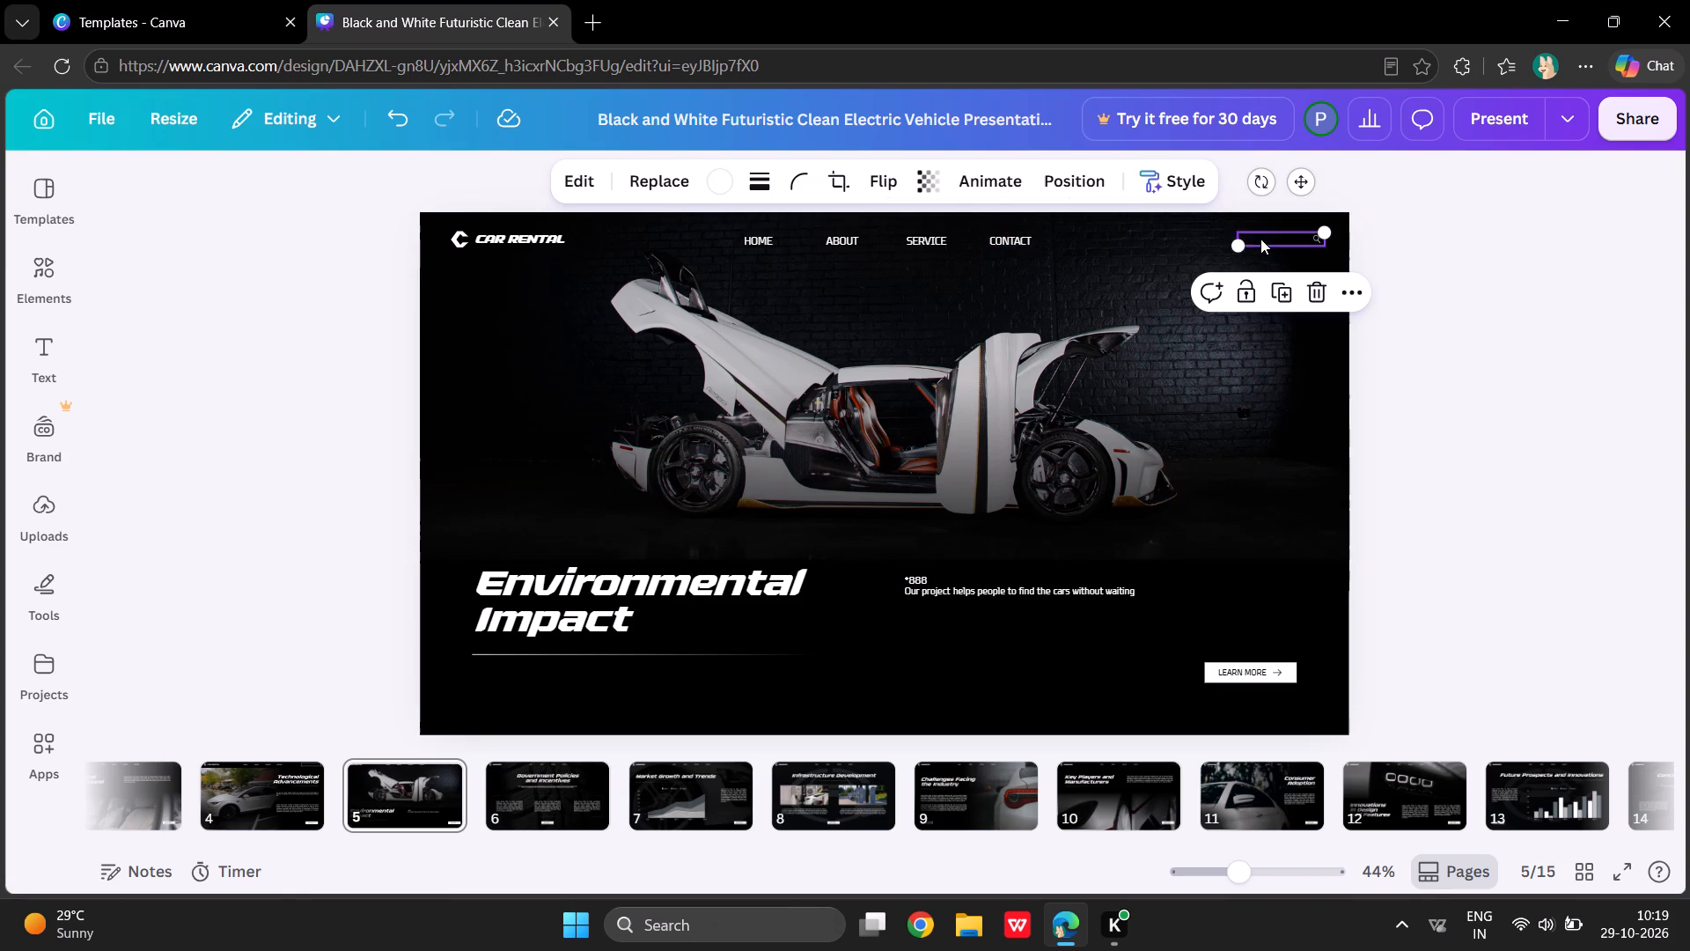
left_click_drag(1237, 242, 1201, 237)
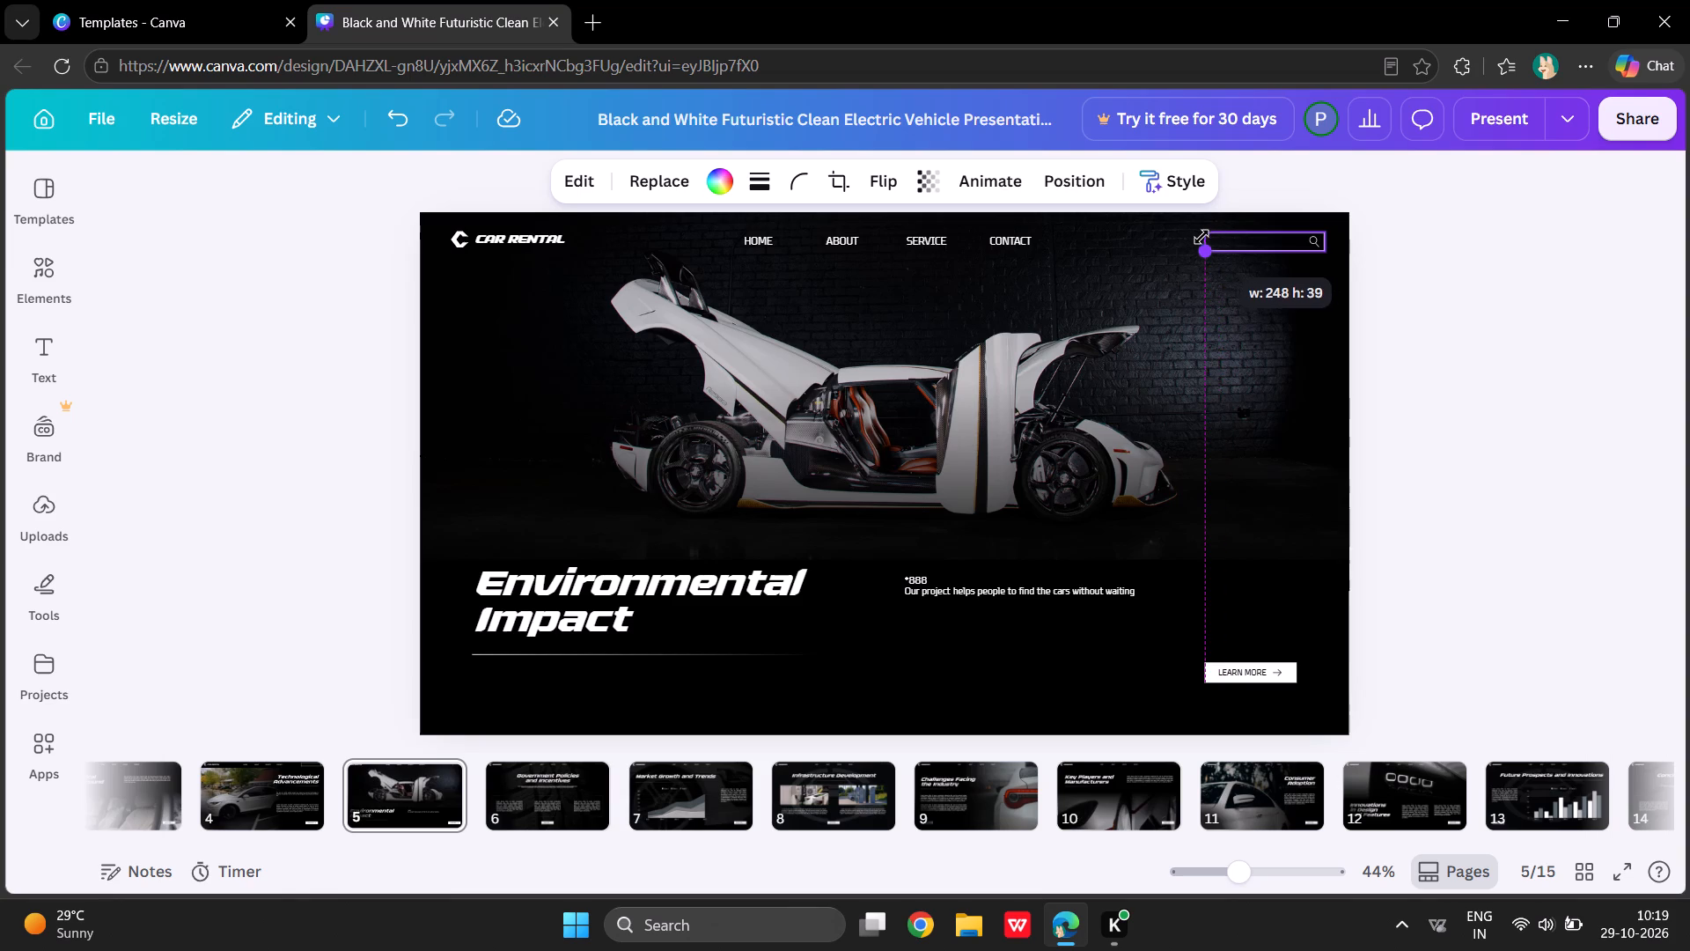
left_click_drag(1201, 237, 1192, 236)
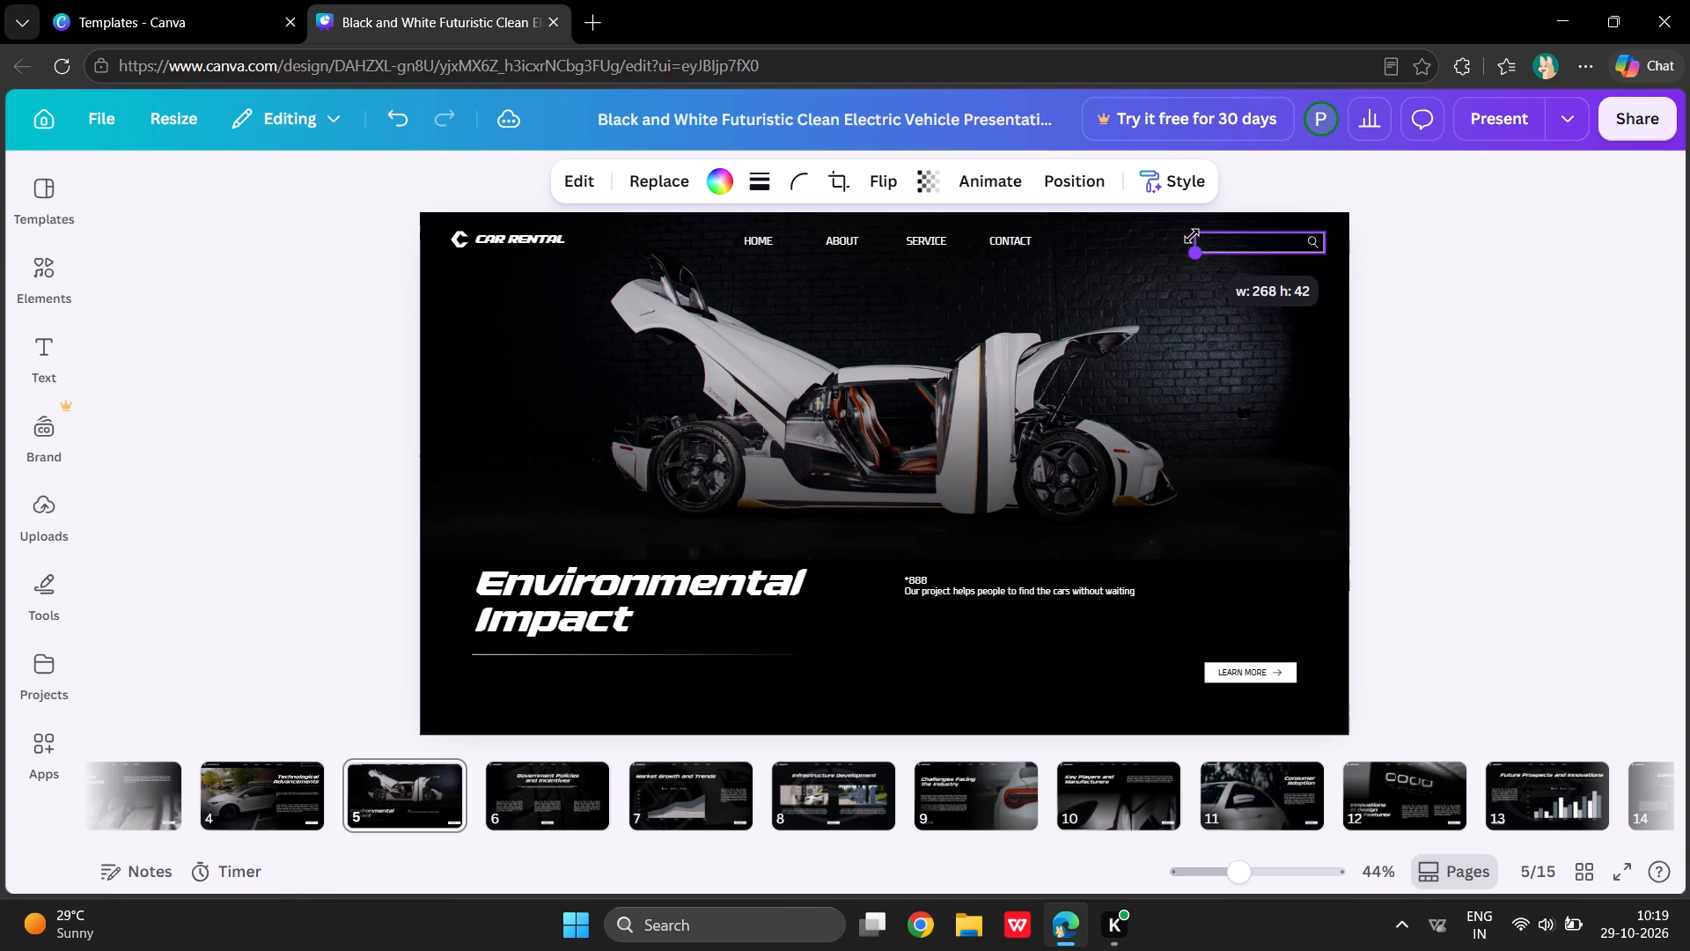
left_click_drag(1192, 236, 1179, 231)
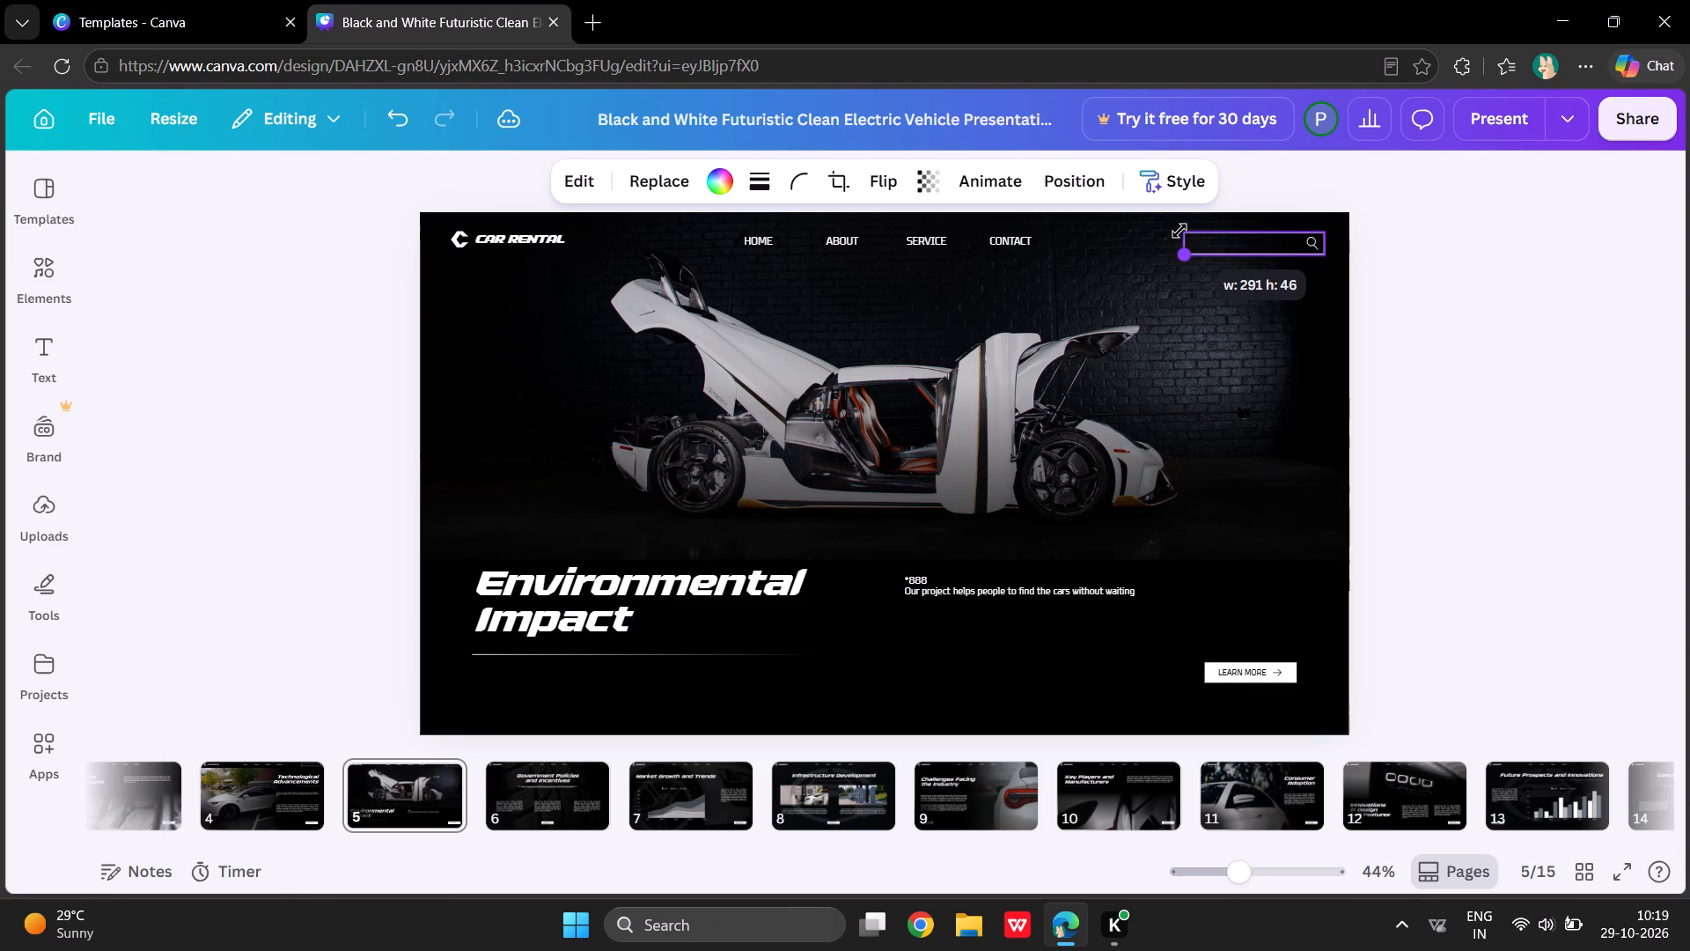
left_click_drag(1179, 231, 1184, 232)
left_click(1219, 243)
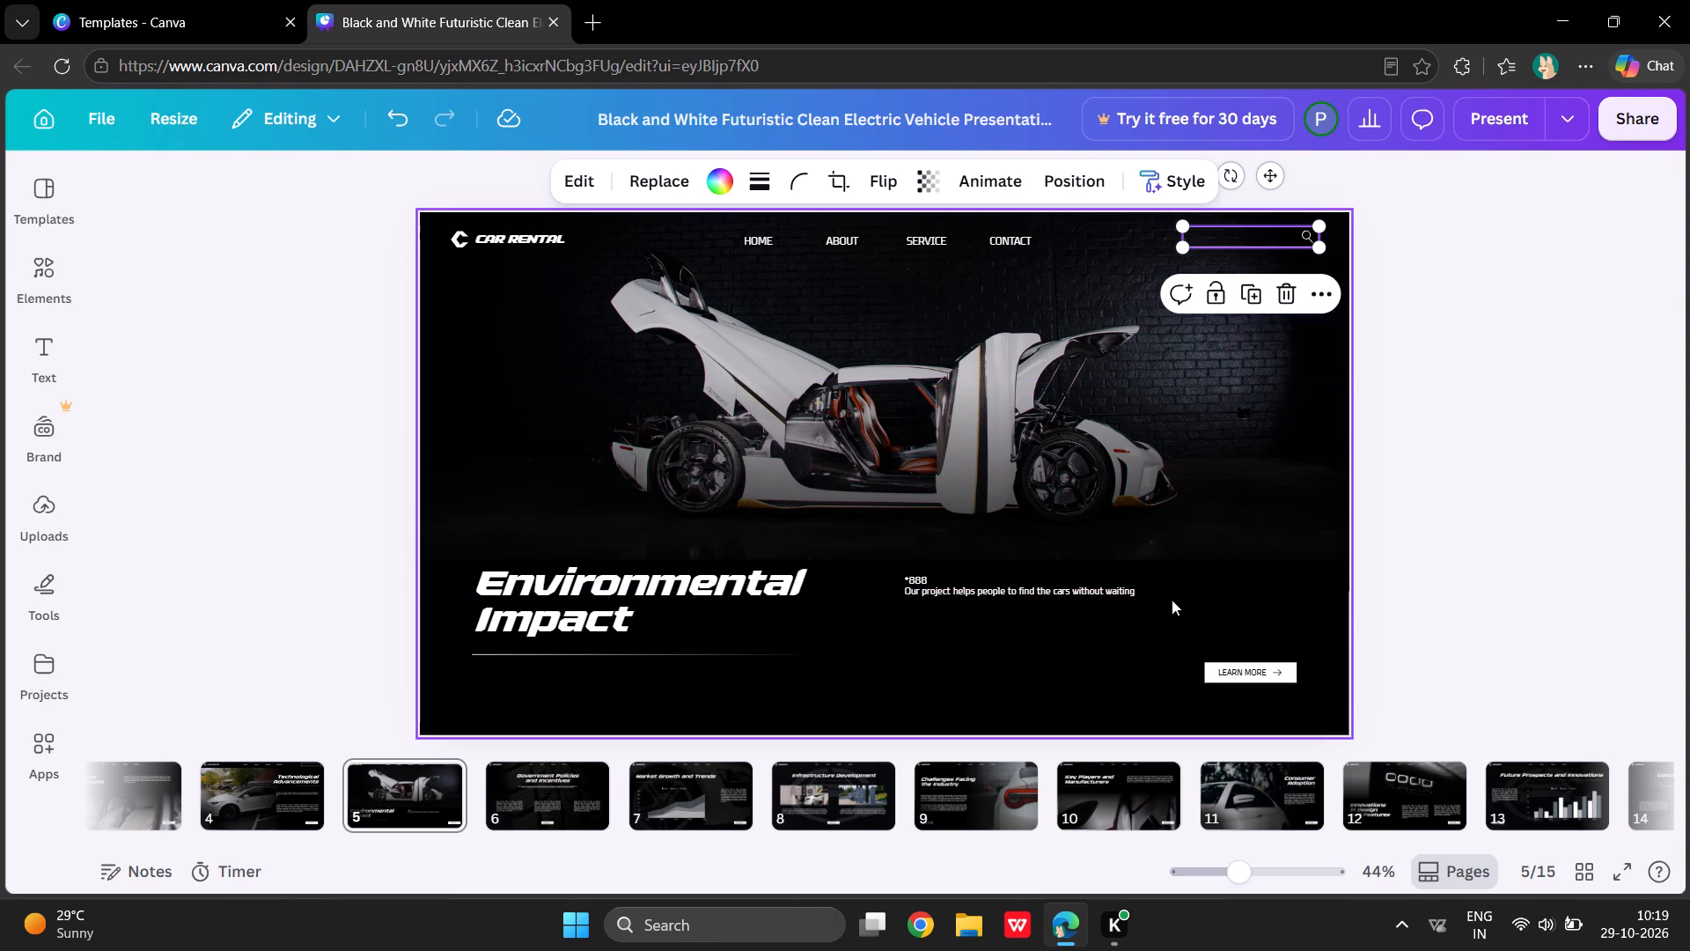
Delete the "*888" text above the page 5 paragraph and add a space after "without waiting".
double_click(942, 579)
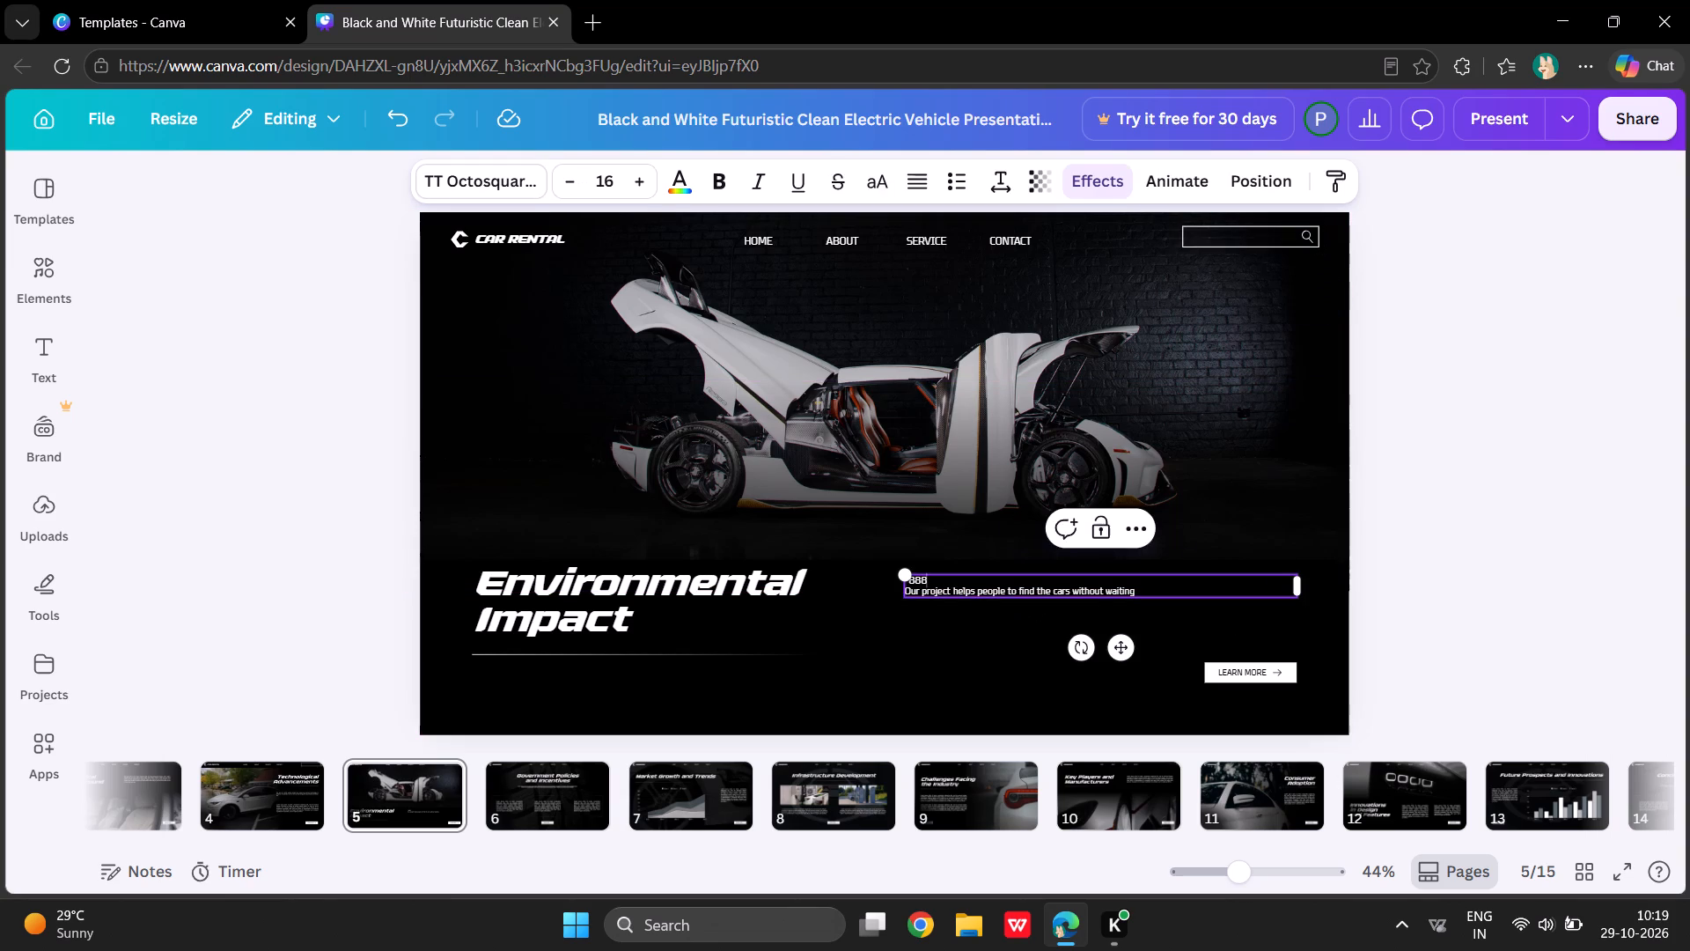
key("BackSpace")
key("BackSpace")
key("BackSpace")
left_click(1143, 593)
key("space")
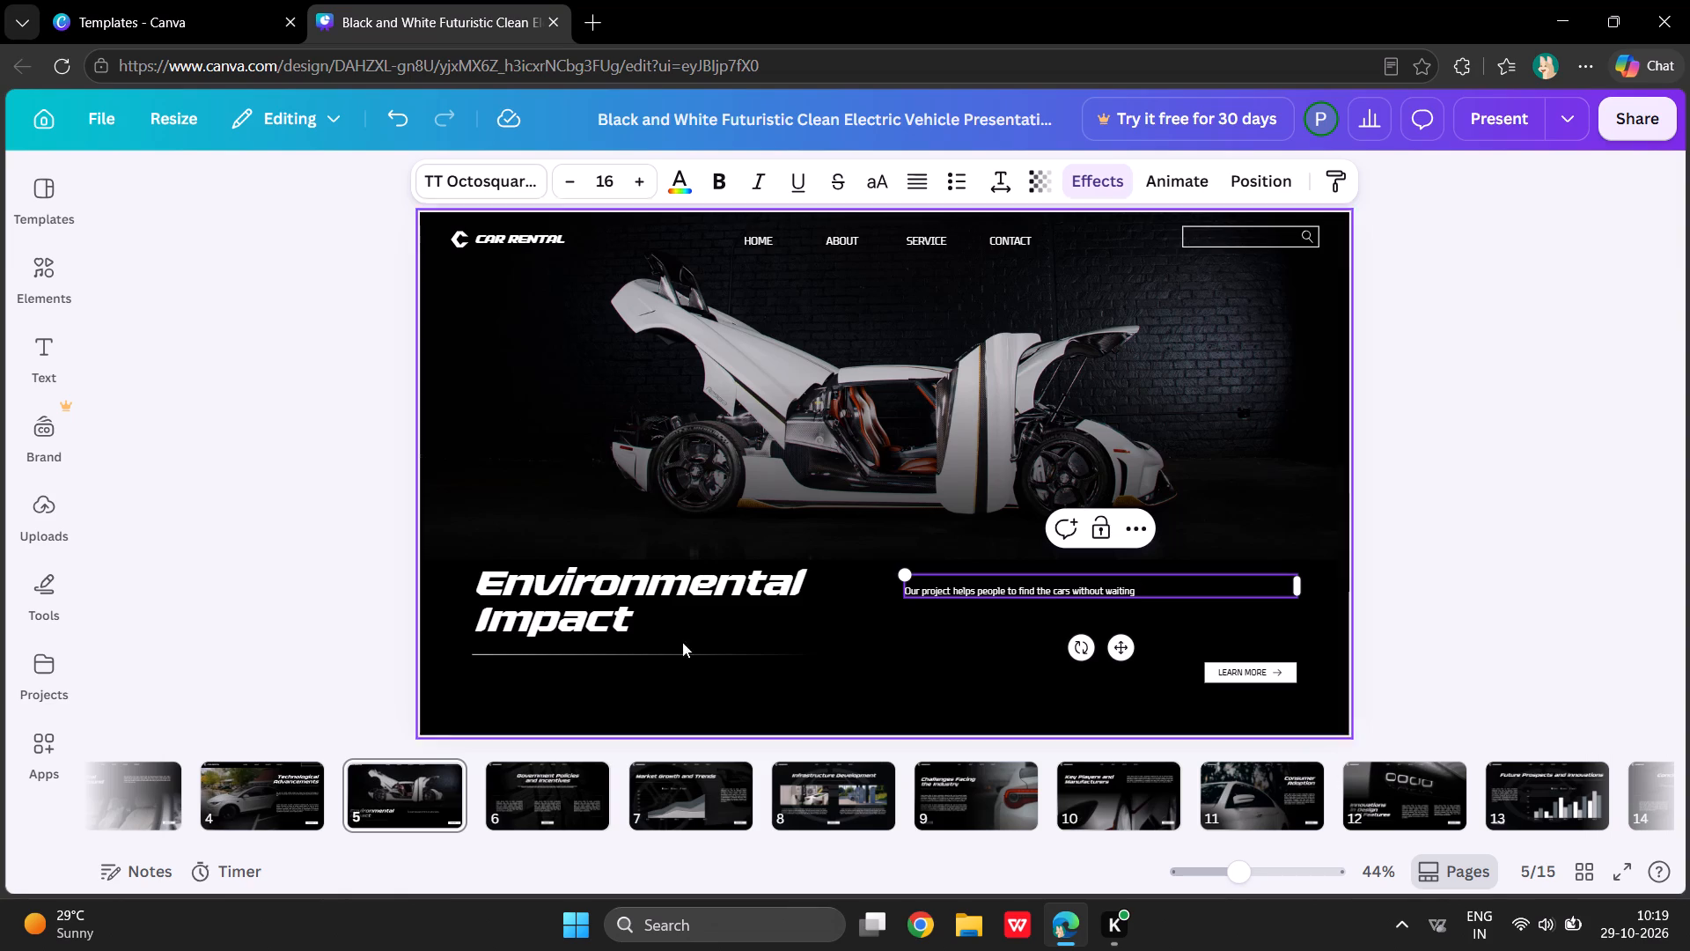
Replace the "RIMBERIO" brand name in the page 6 header with "CAR RENTAL".
left_click(532, 800)
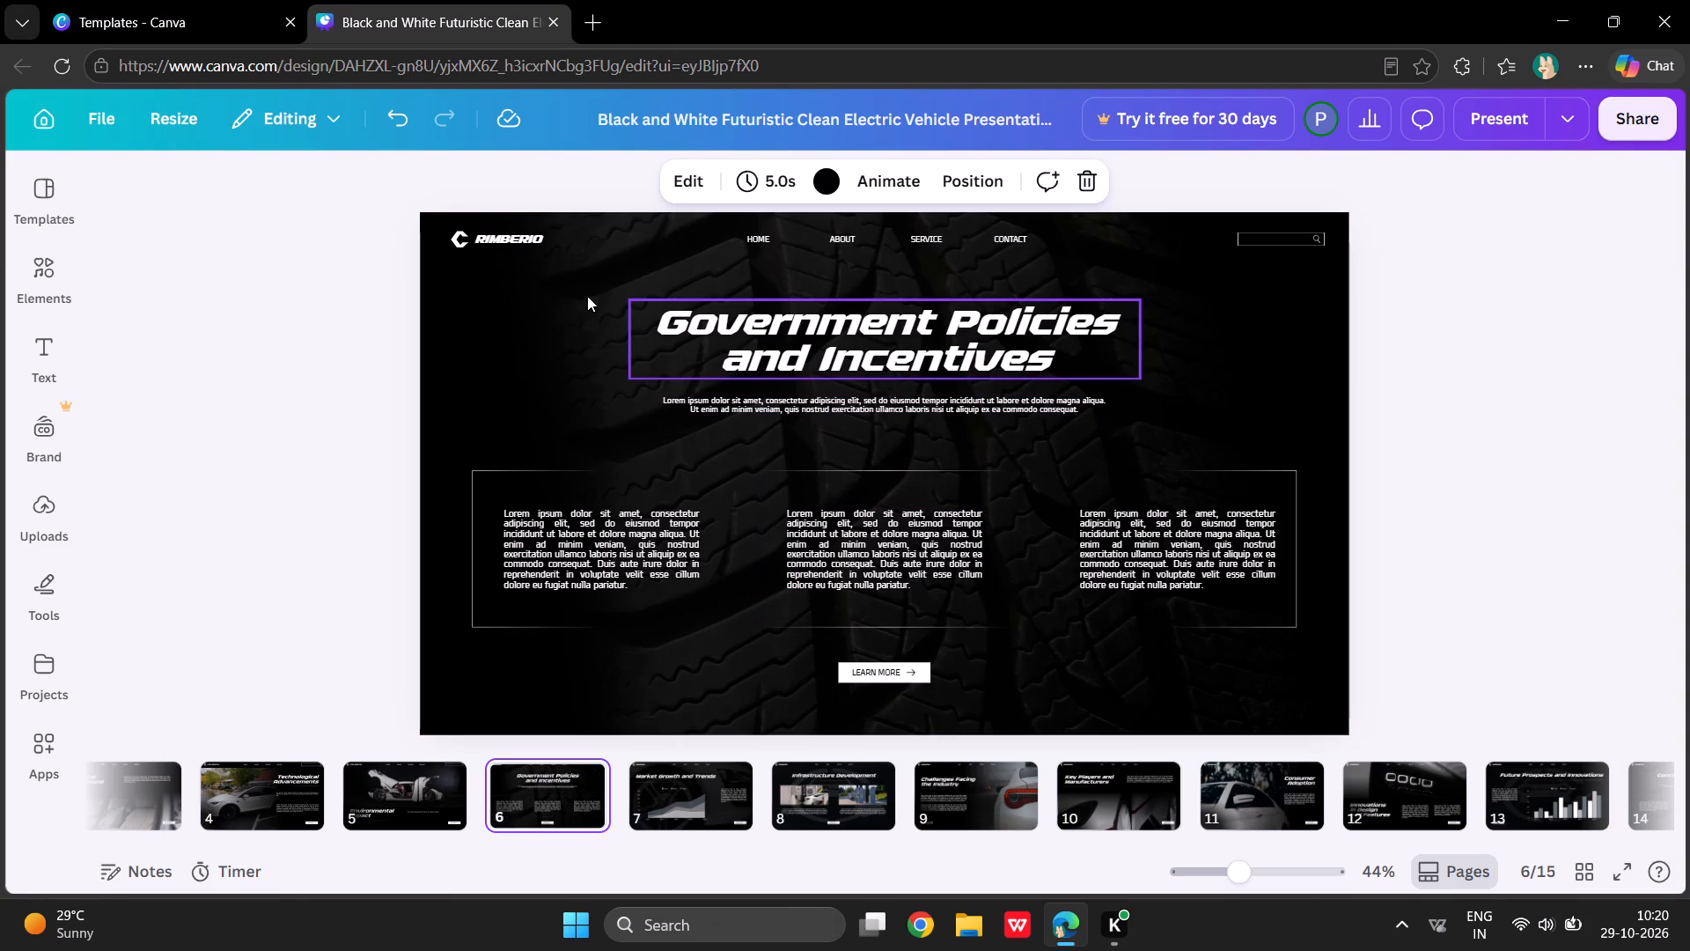
double_click(518, 232)
key("BackSpace")
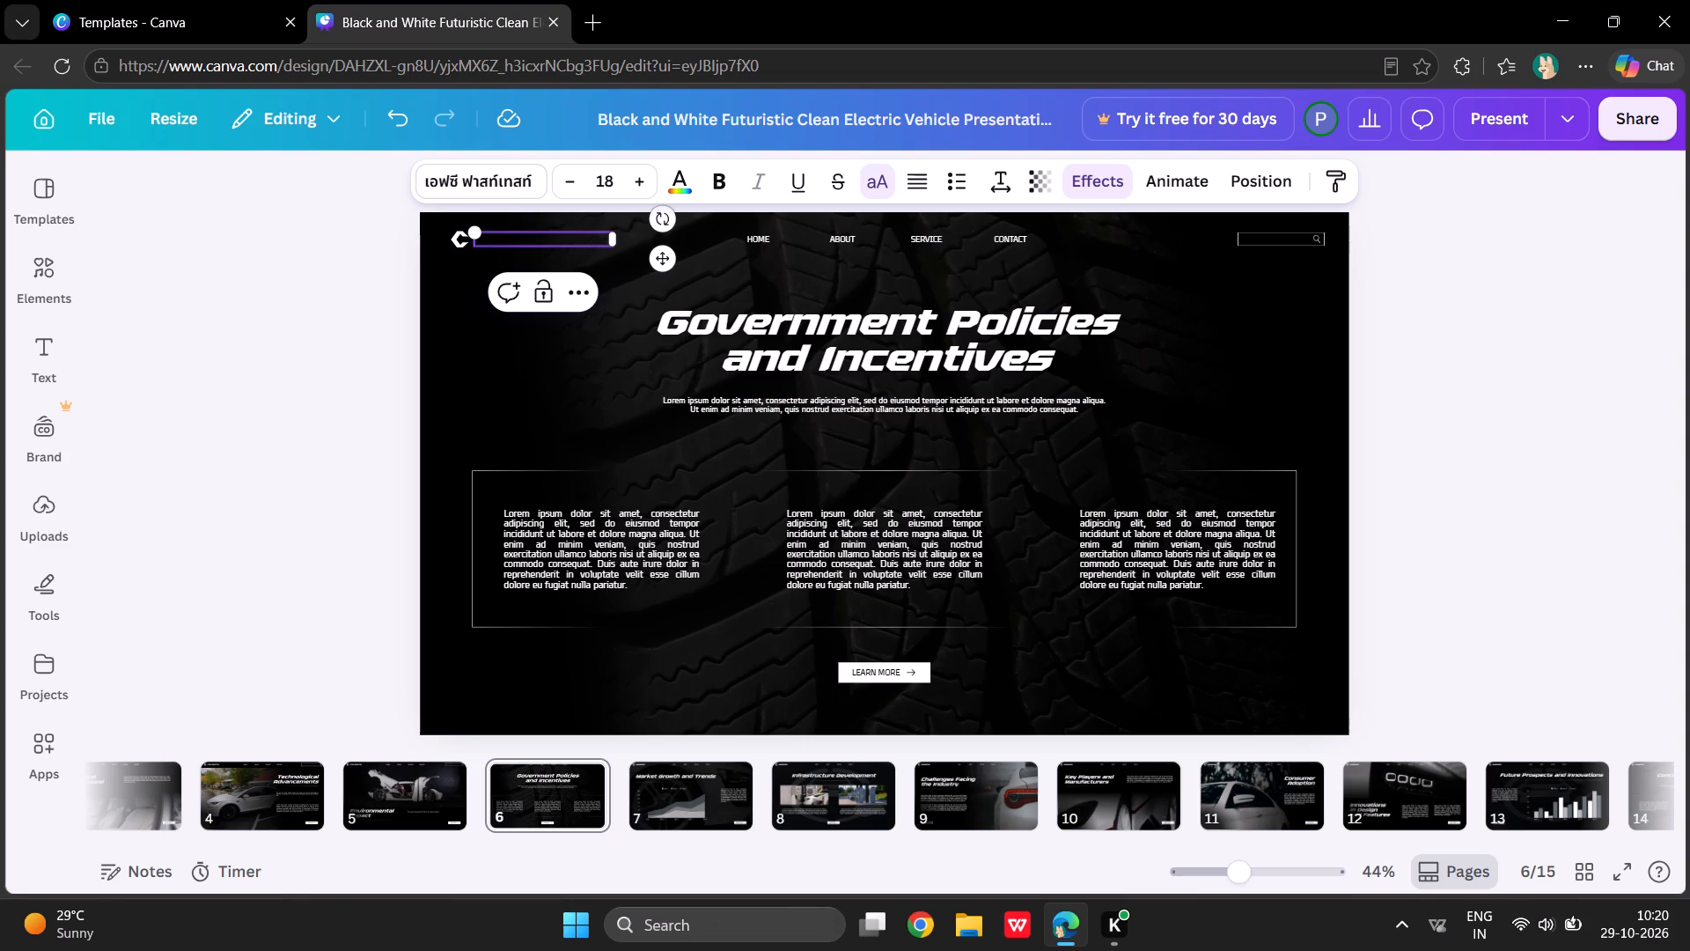
type("CAR RENTAL")
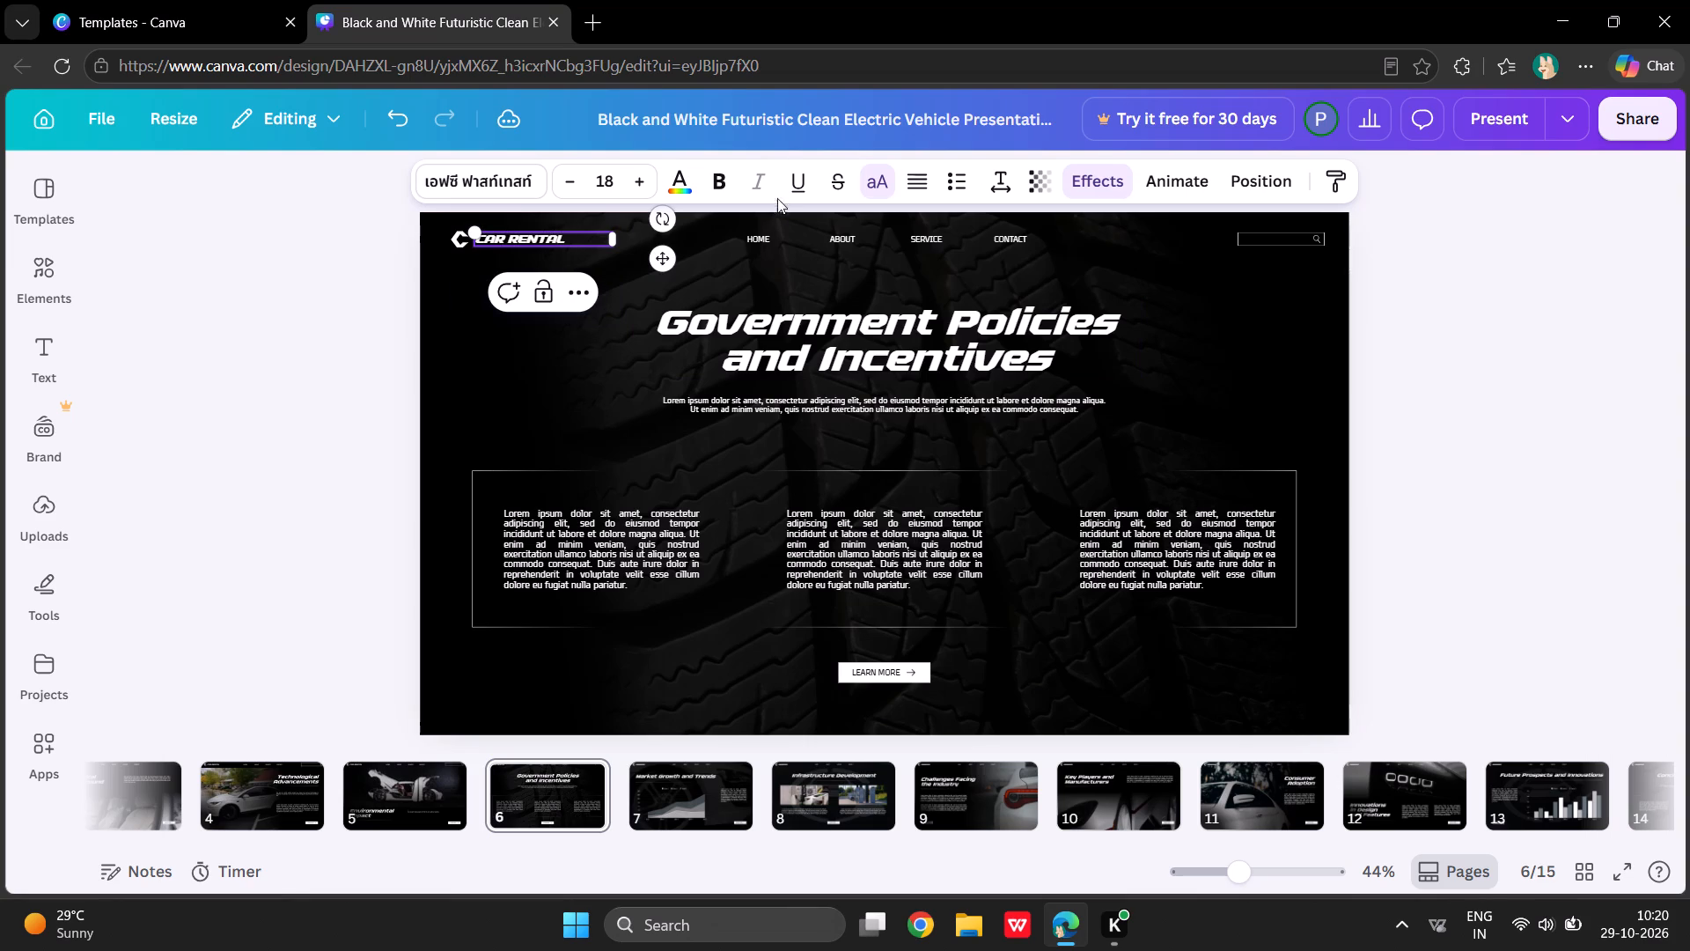
Set the HOME, ABOUT, SERVICE and CONTACT labels in the page 6 header to font size 18.
left_click(775, 239)
triple_click(635, 181)
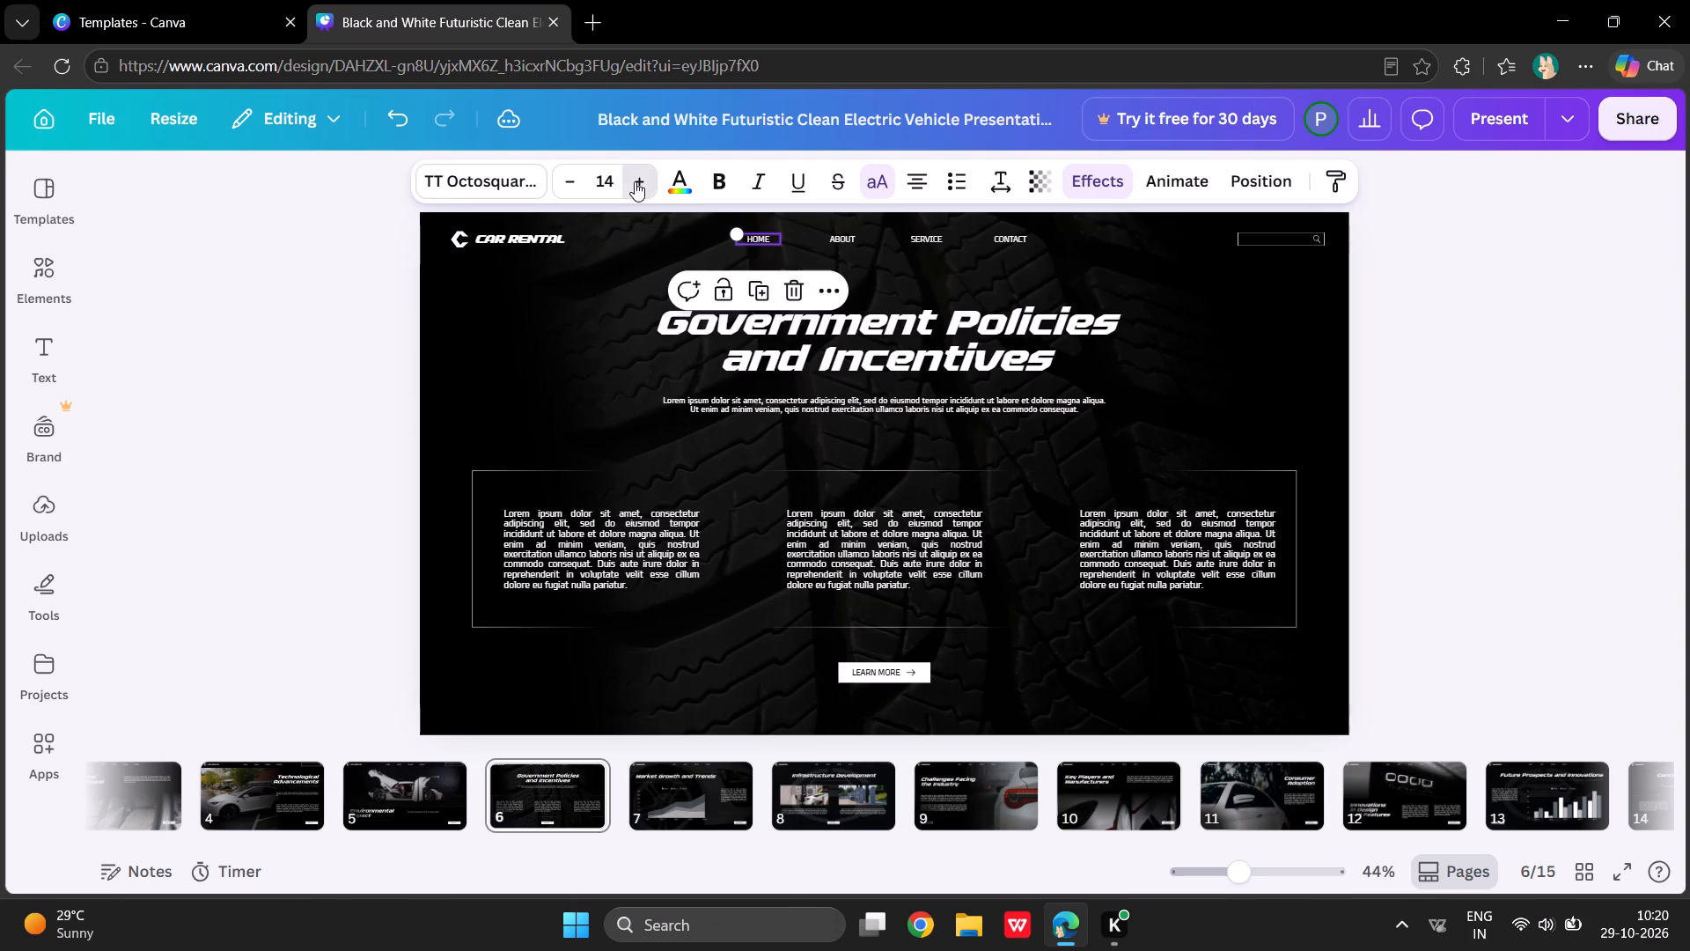
left_click(635, 181)
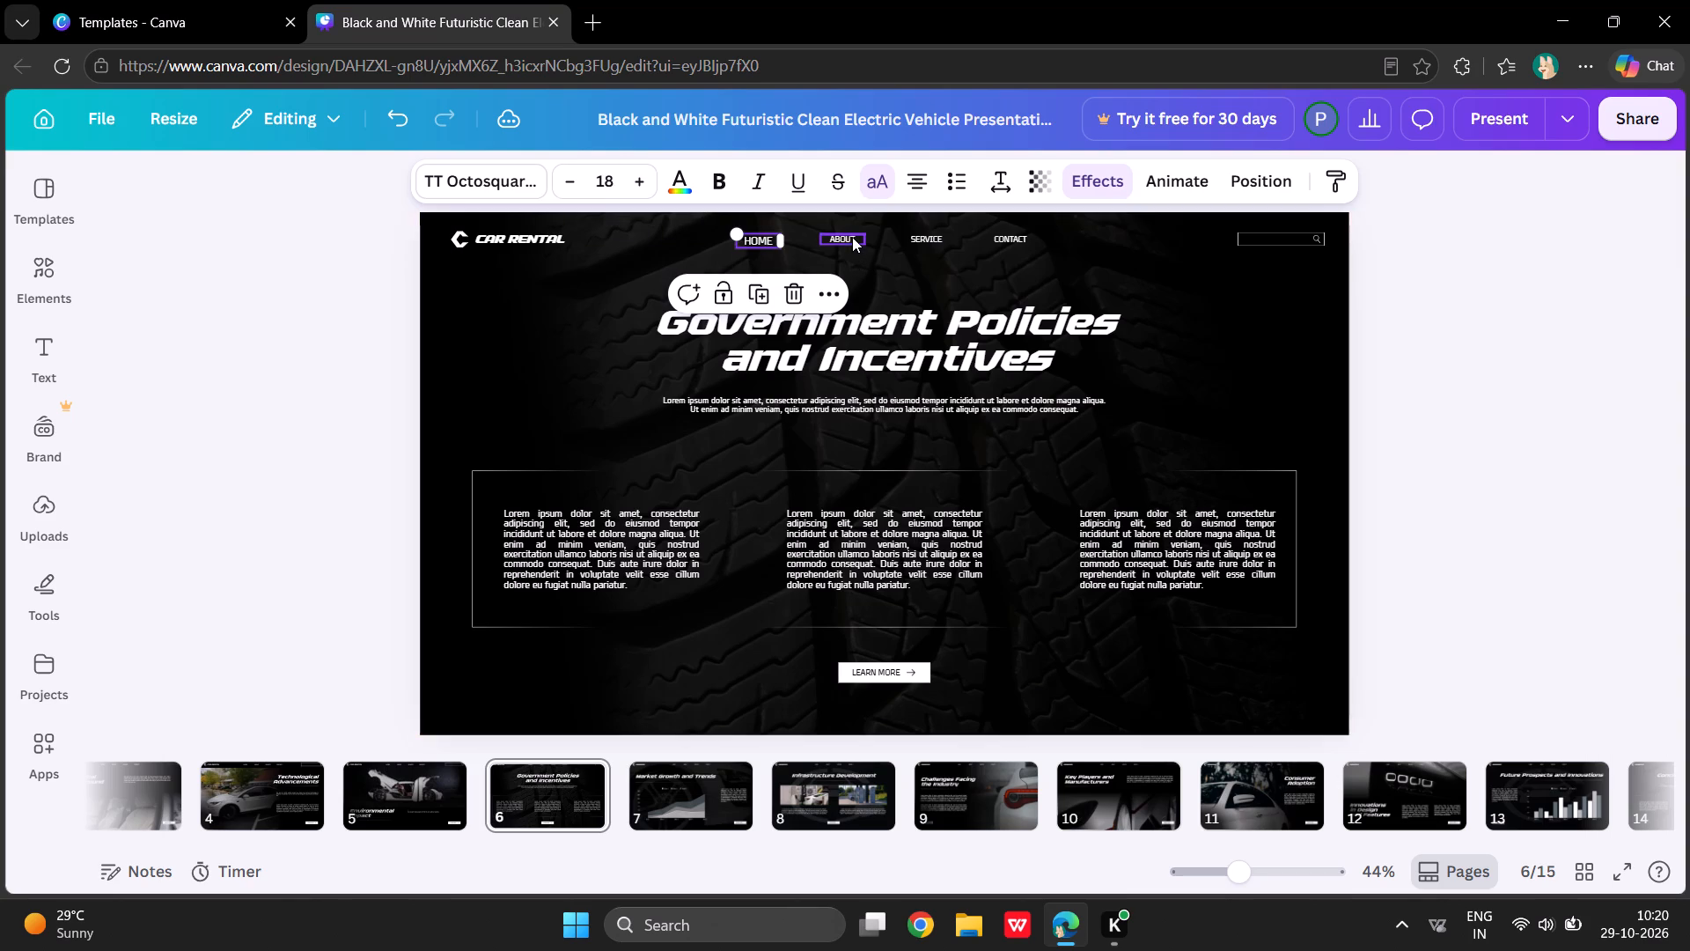
left_click(852, 237)
triple_click(637, 173)
double_click(638, 173)
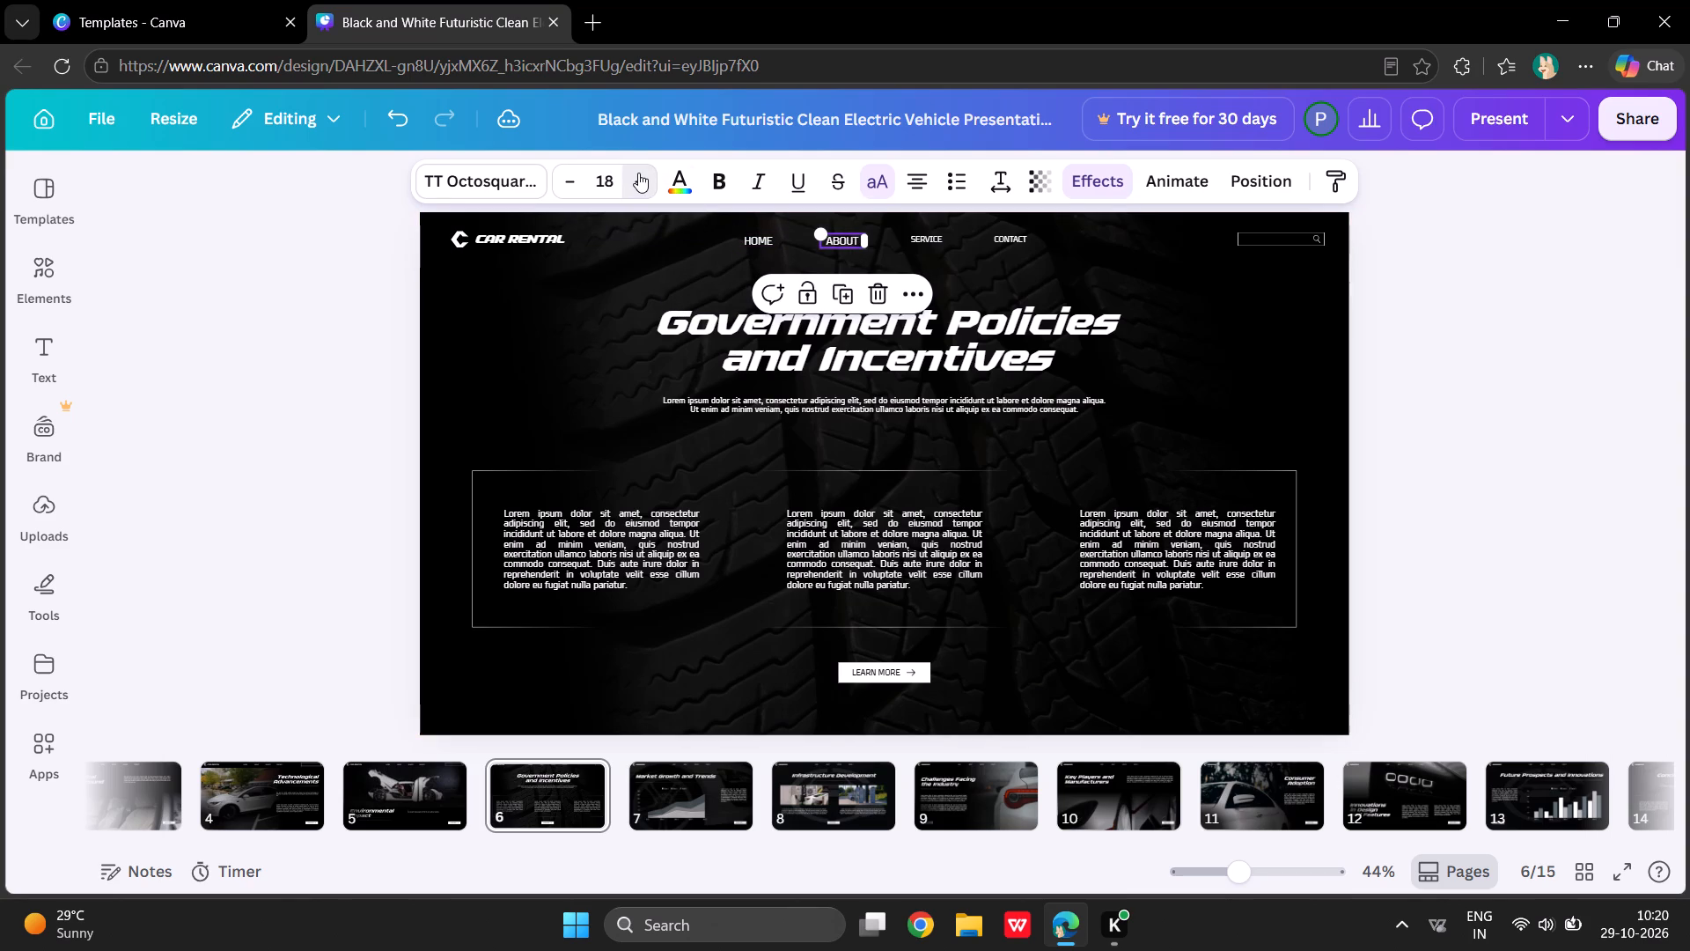
left_click(570, 183)
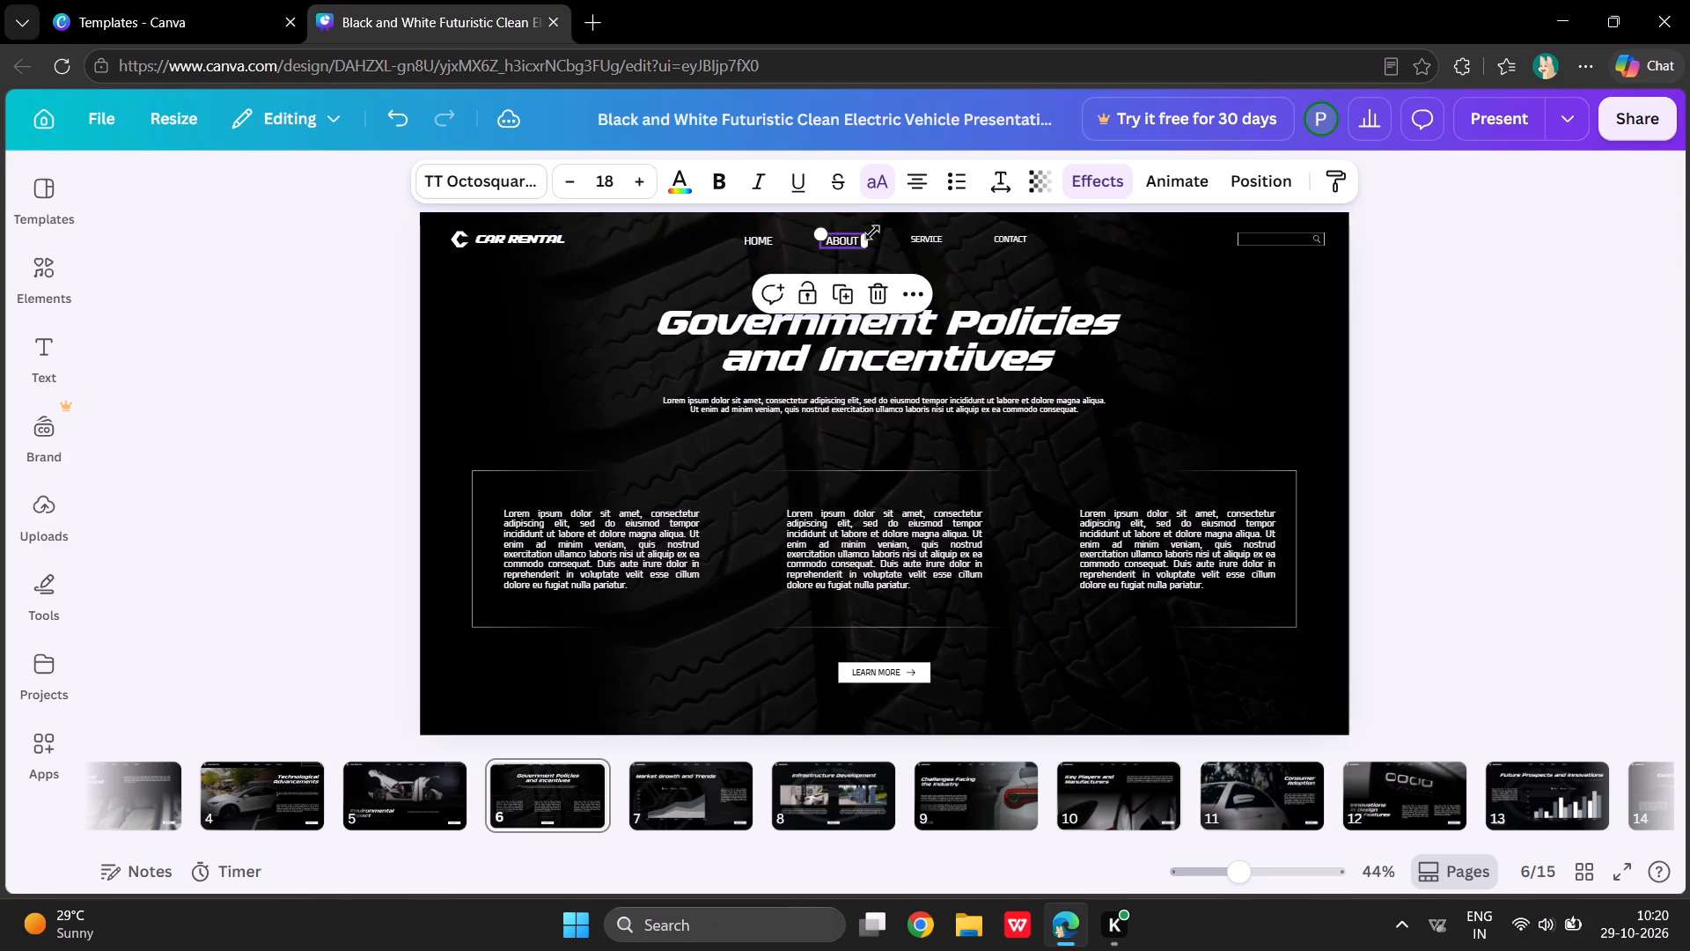
left_click(922, 238)
triple_click(628, 178)
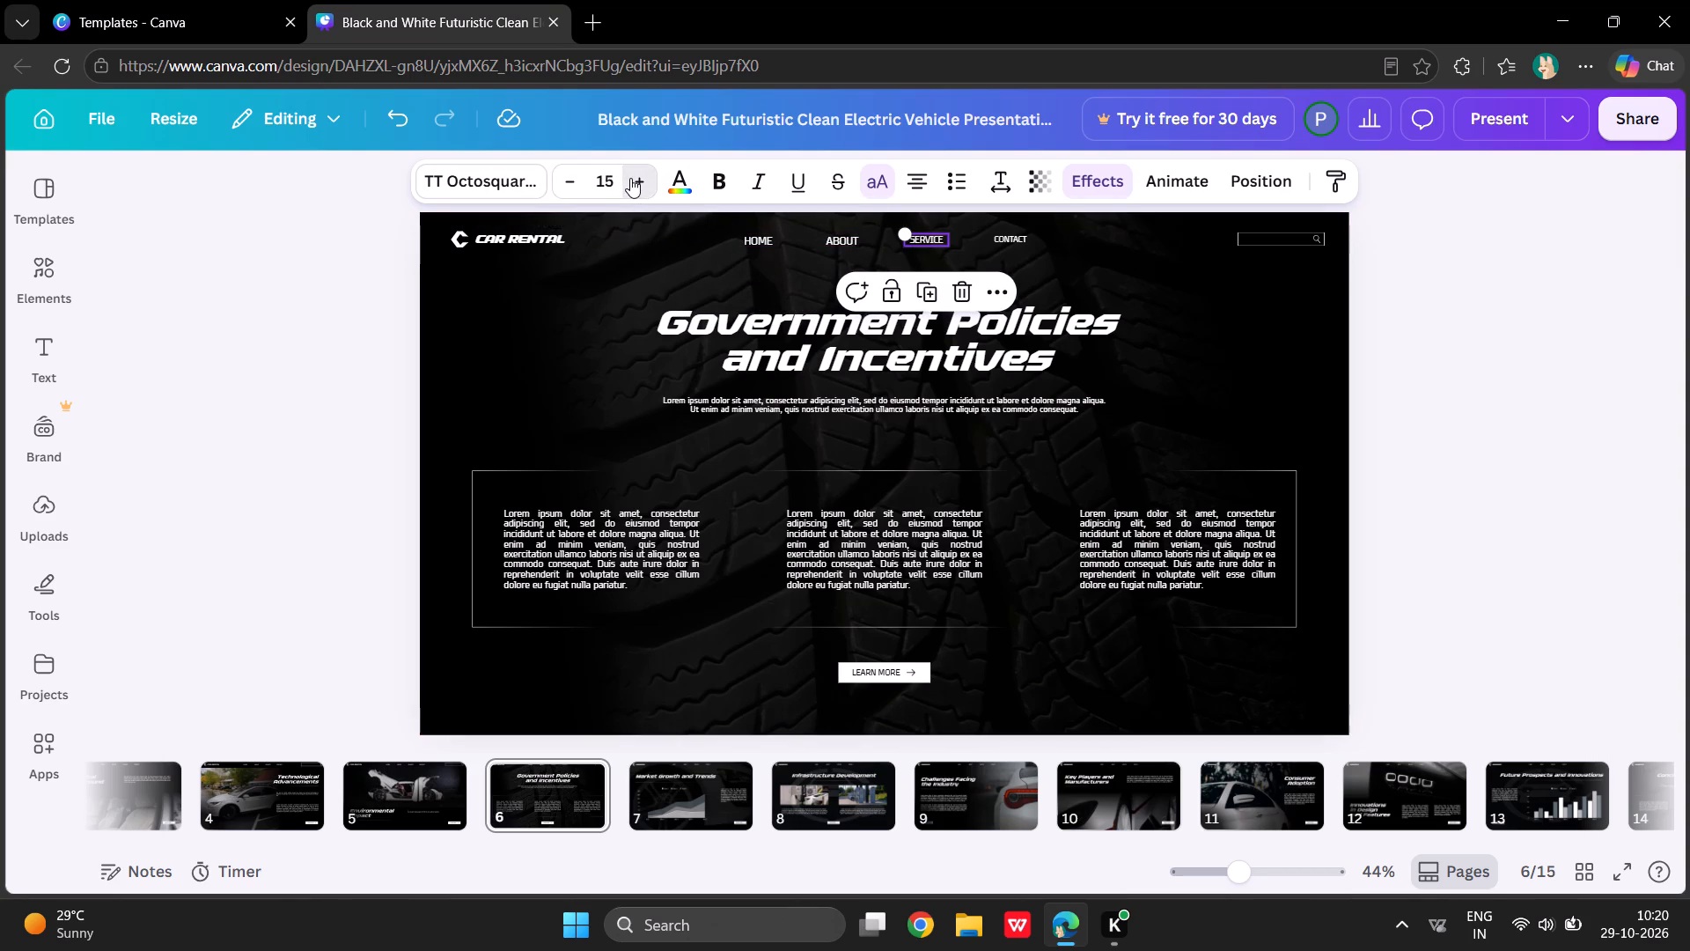
double_click(632, 179)
left_click(574, 180)
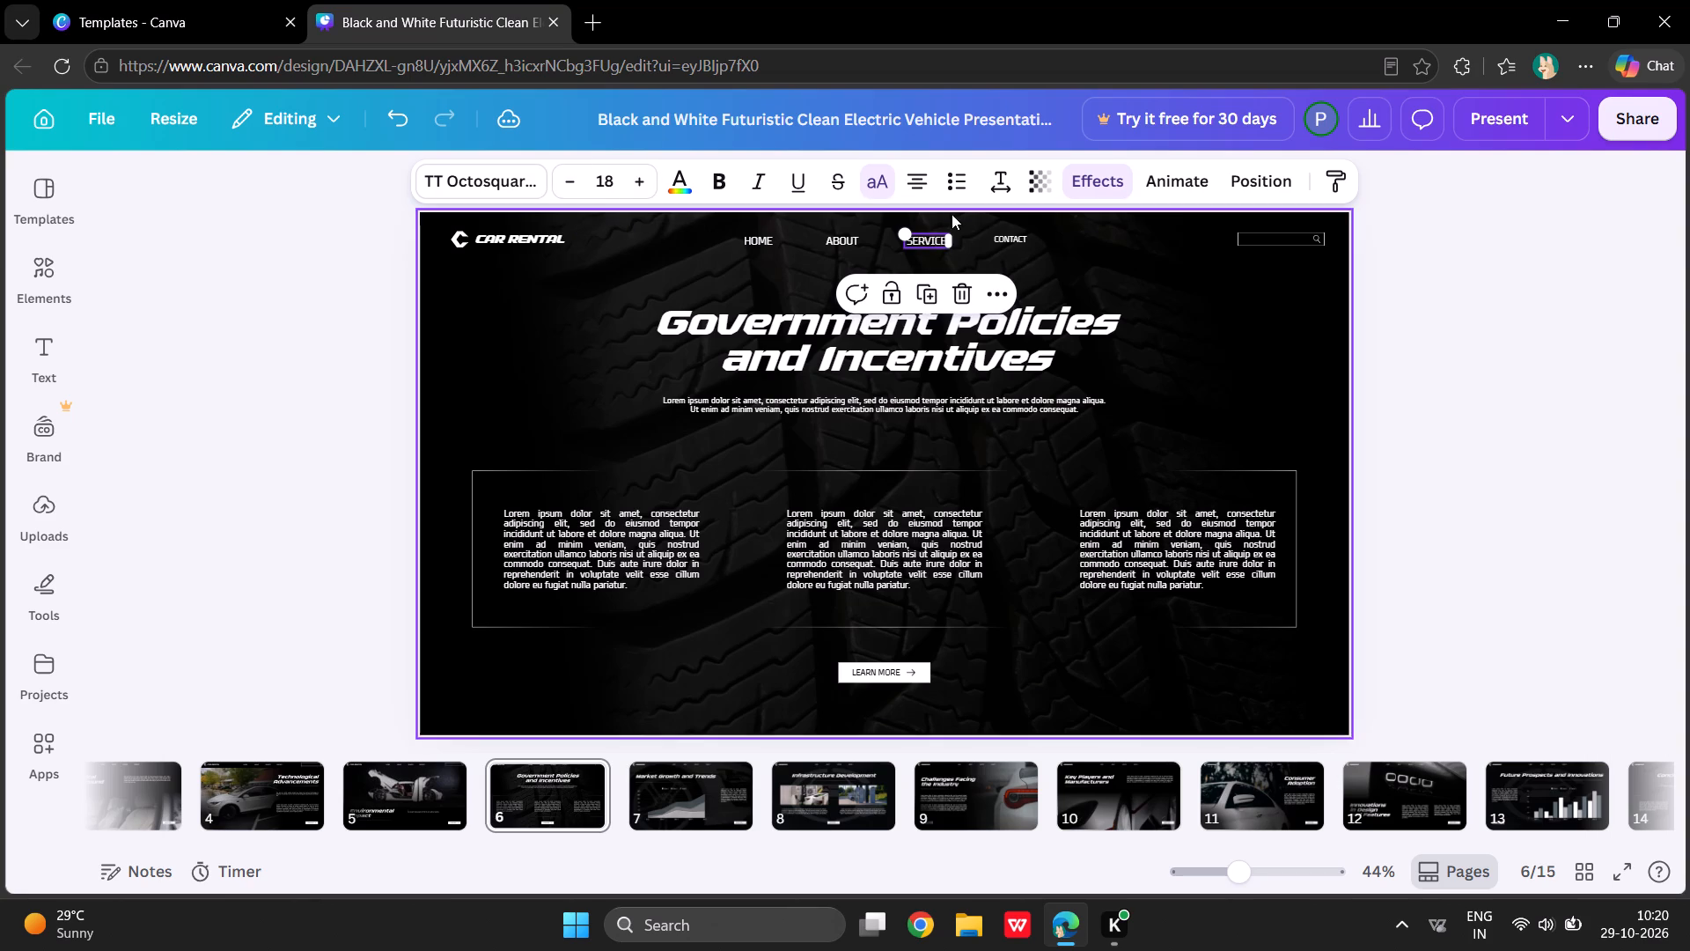
left_click(1009, 240)
triple_click(649, 176)
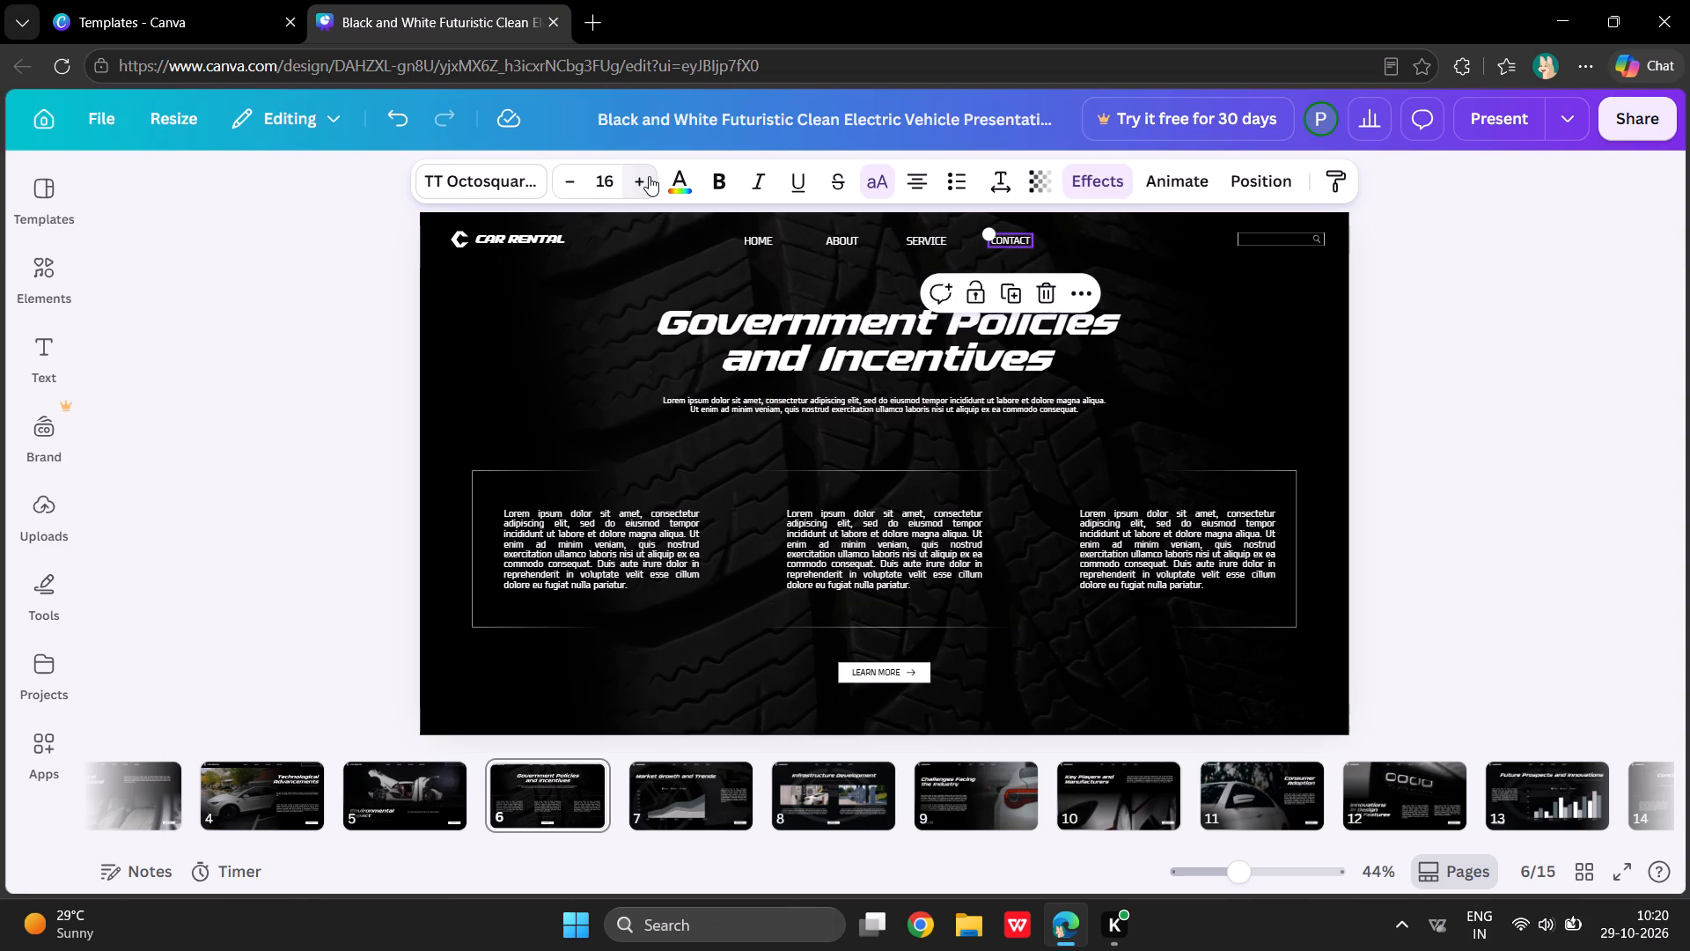
left_click(649, 176)
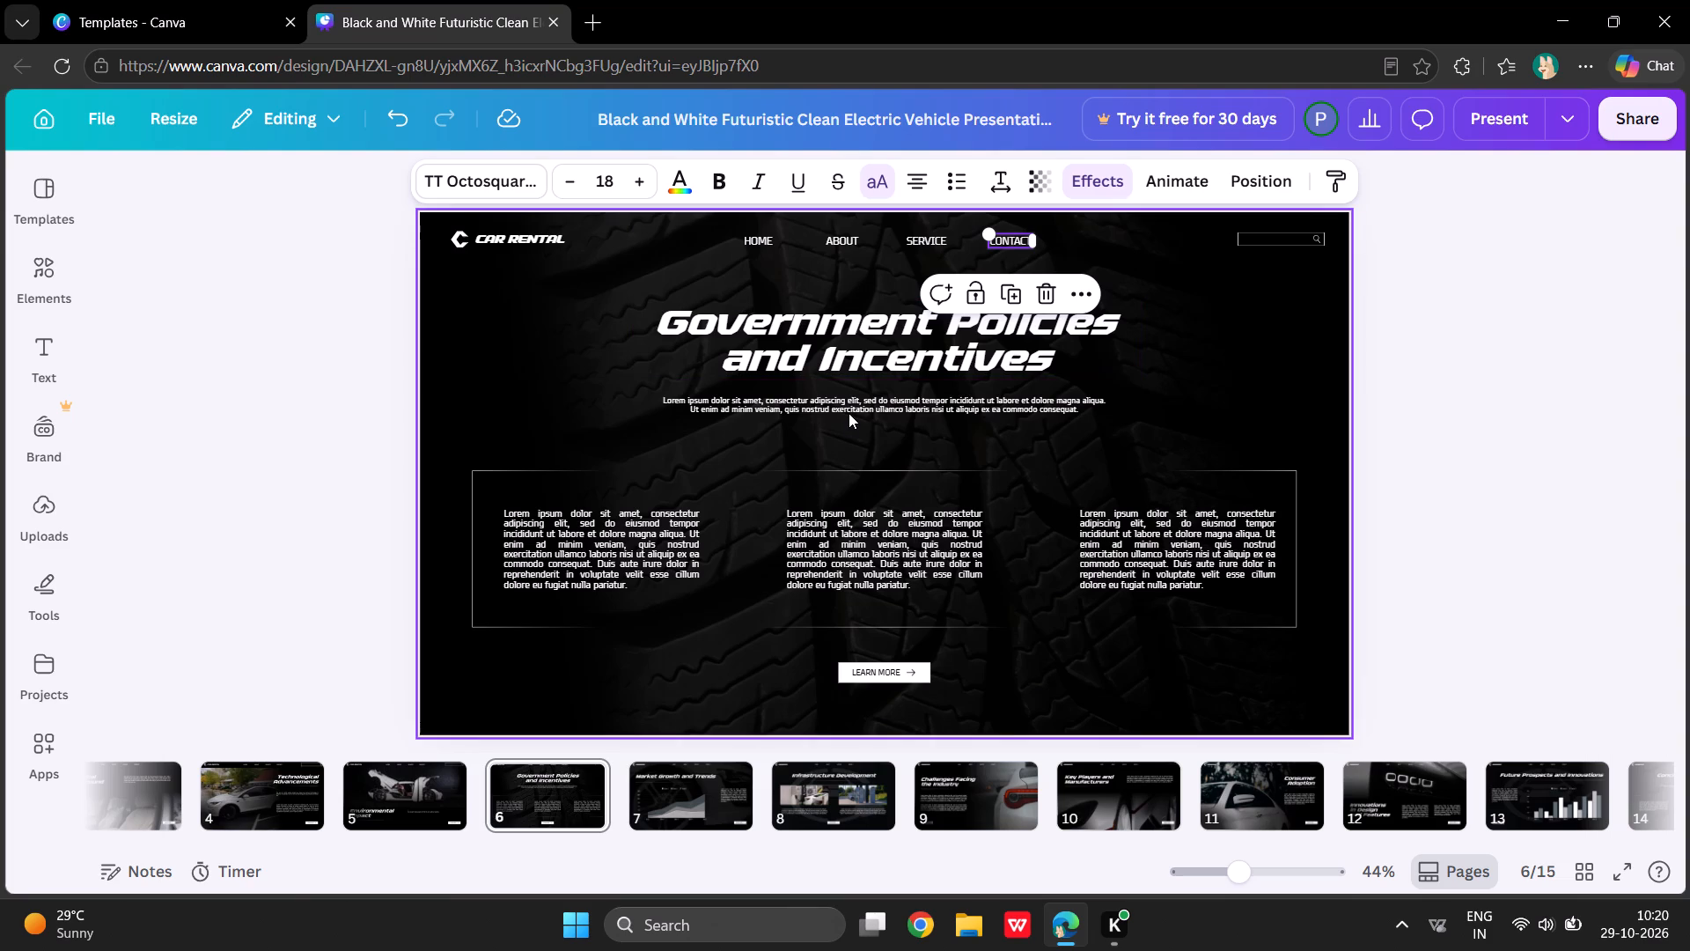
Enlarge the search box in the page 6 header to about 304 by 48 and shift it slightly up.
left_click(1260, 236)
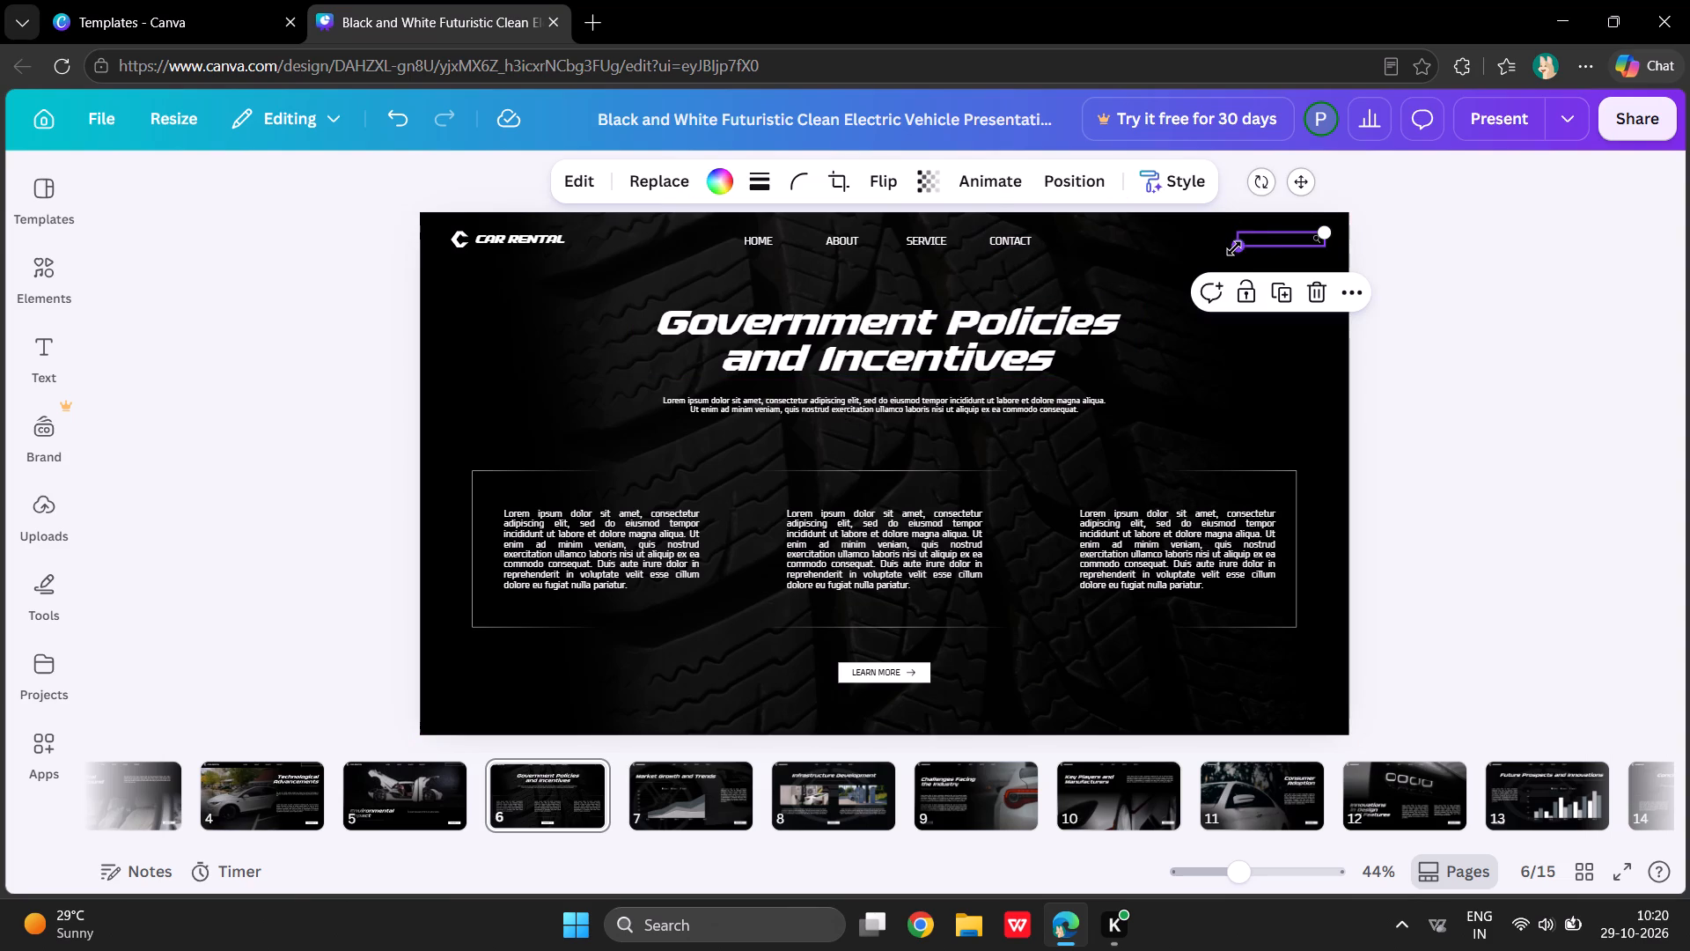
left_click_drag(1238, 250, 1180, 241)
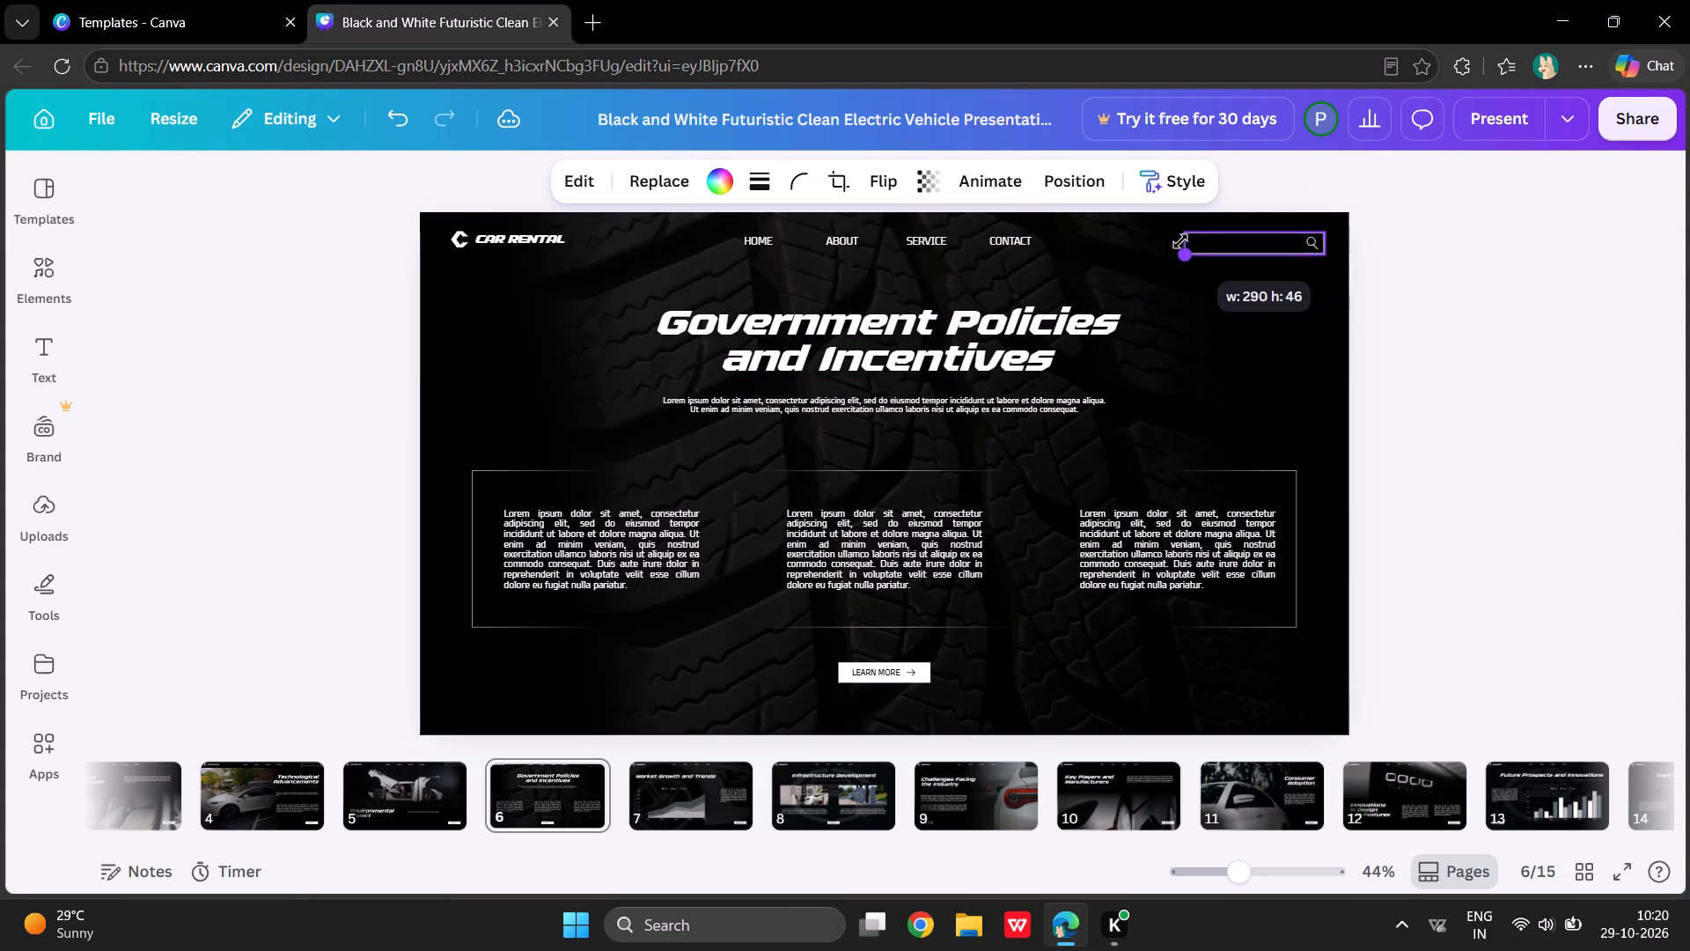
left_click_drag(1180, 241, 1174, 240)
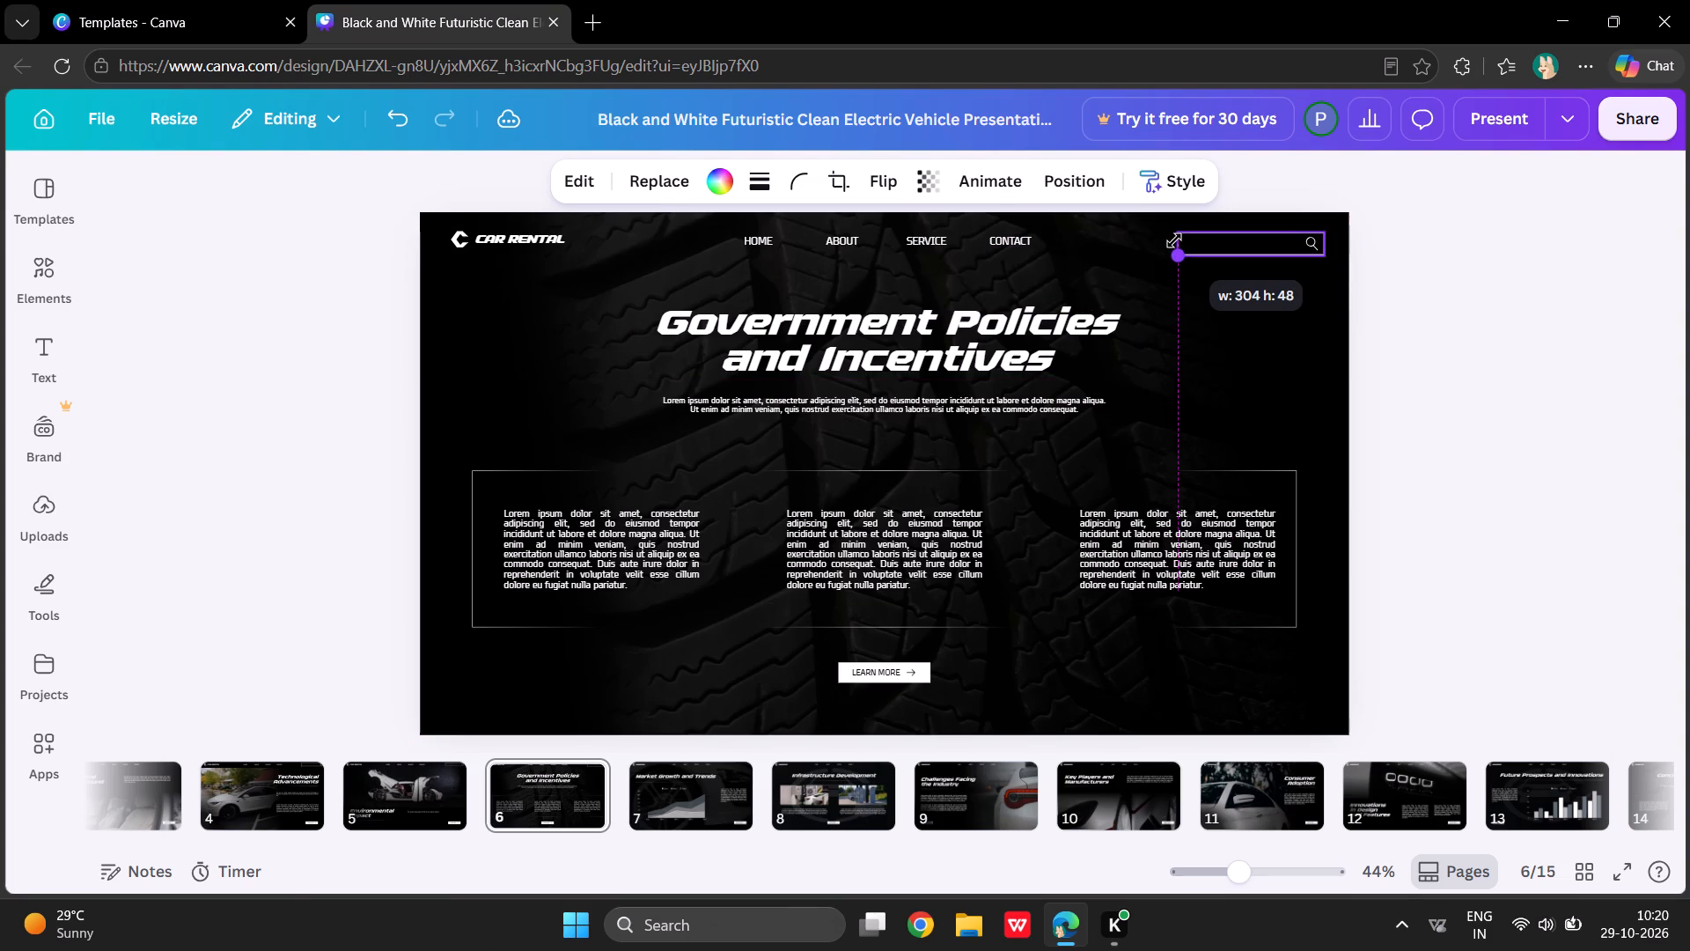
left_click_drag(1174, 240, 1179, 239)
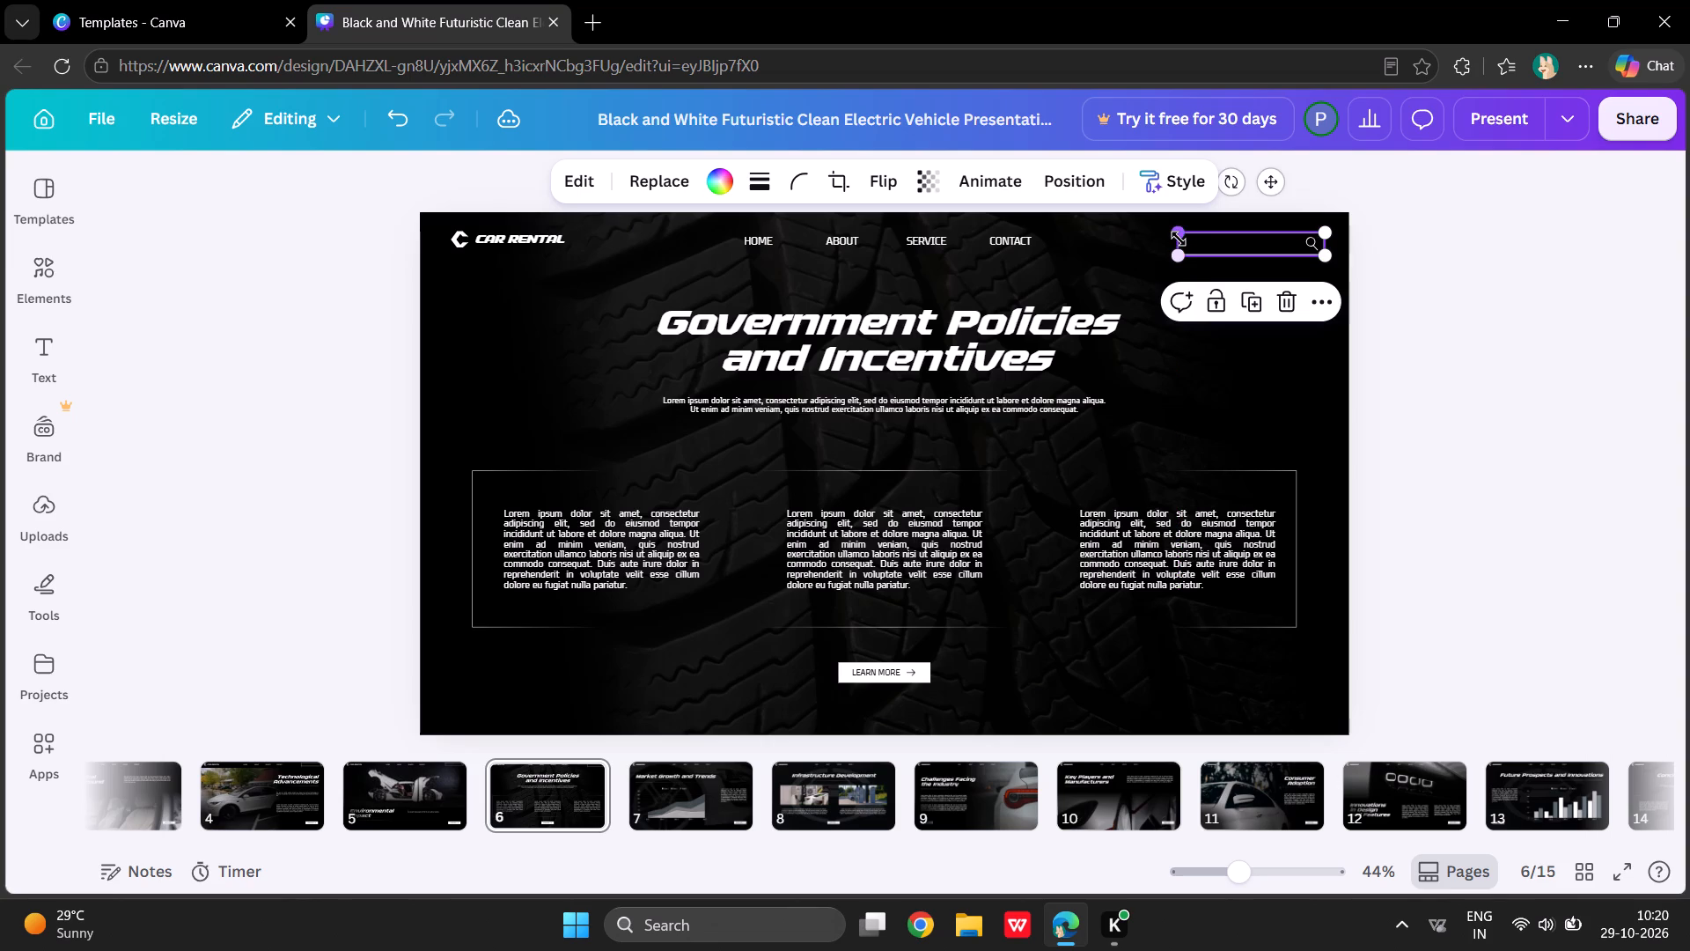
left_click_drag(1219, 244, 1222, 236)
left_click(1194, 409)
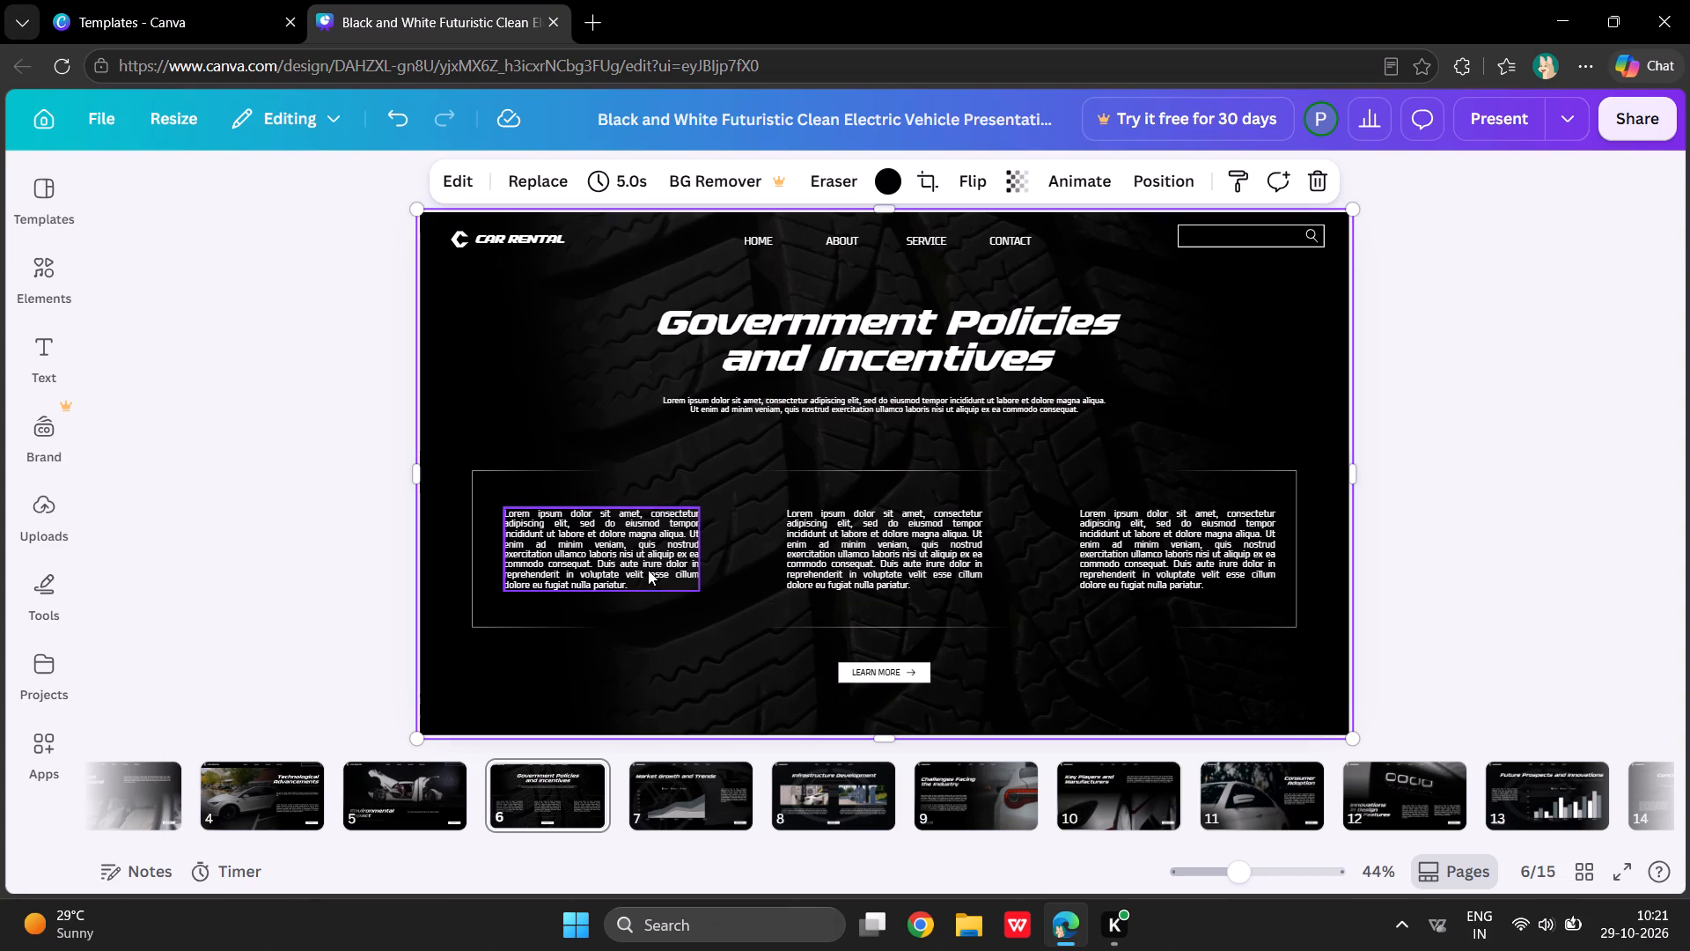
Clear the text of the first of the three paragraphs in the boxed row on page 6.
double_click(622, 590)
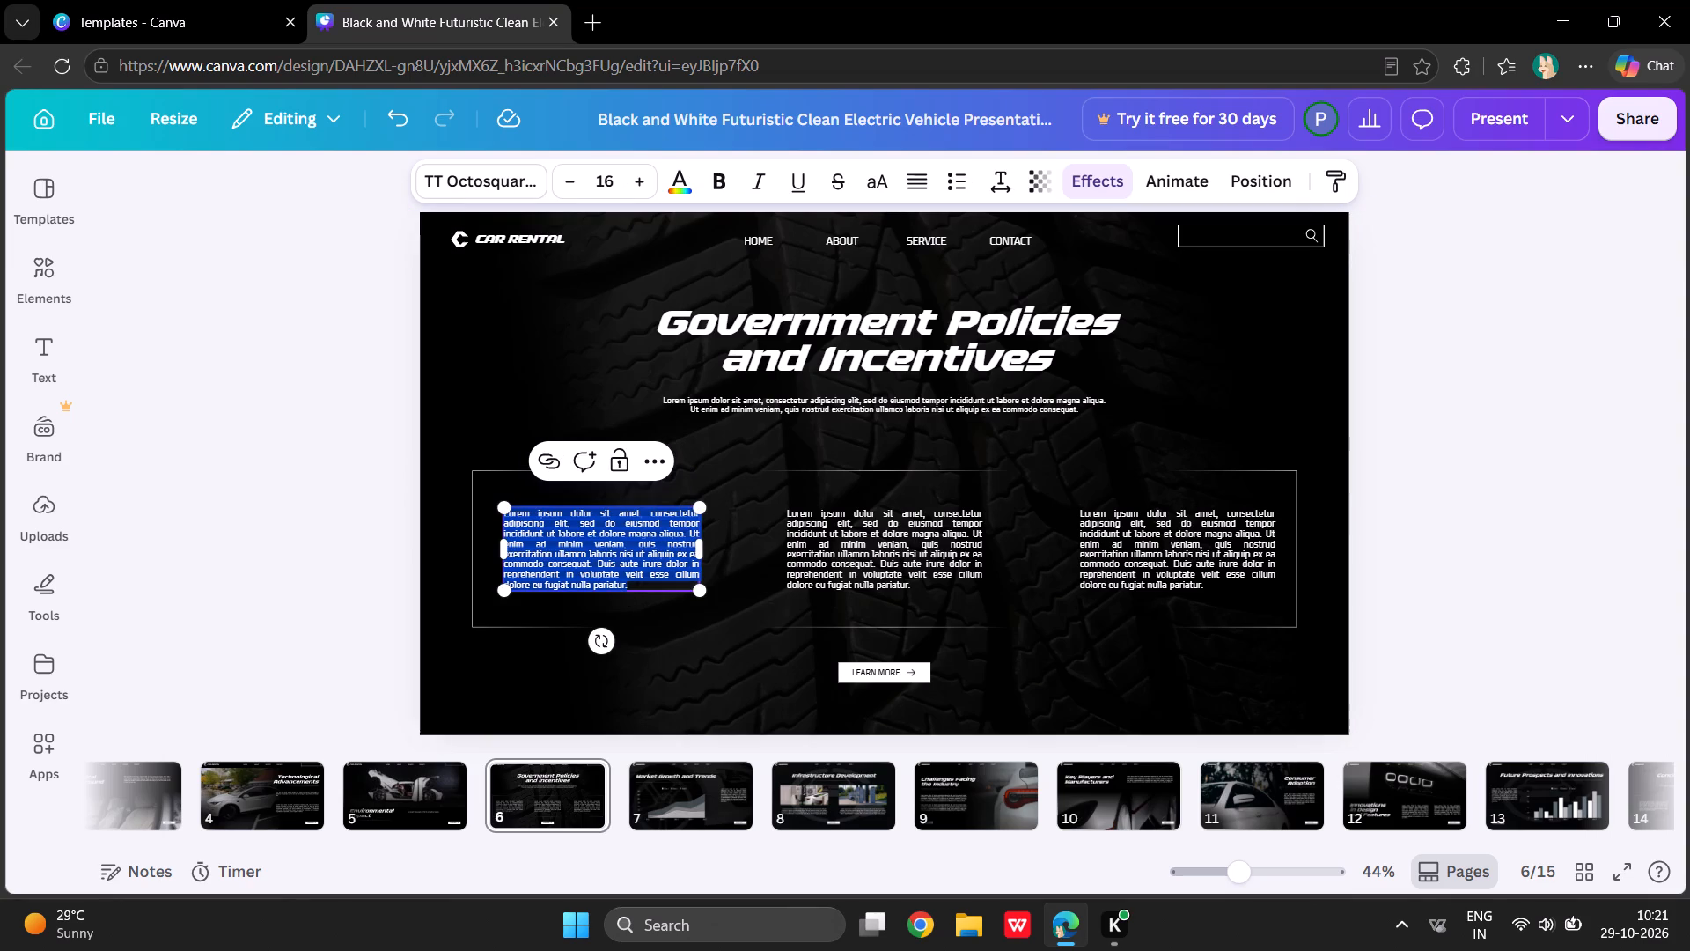
key("BackSpace")
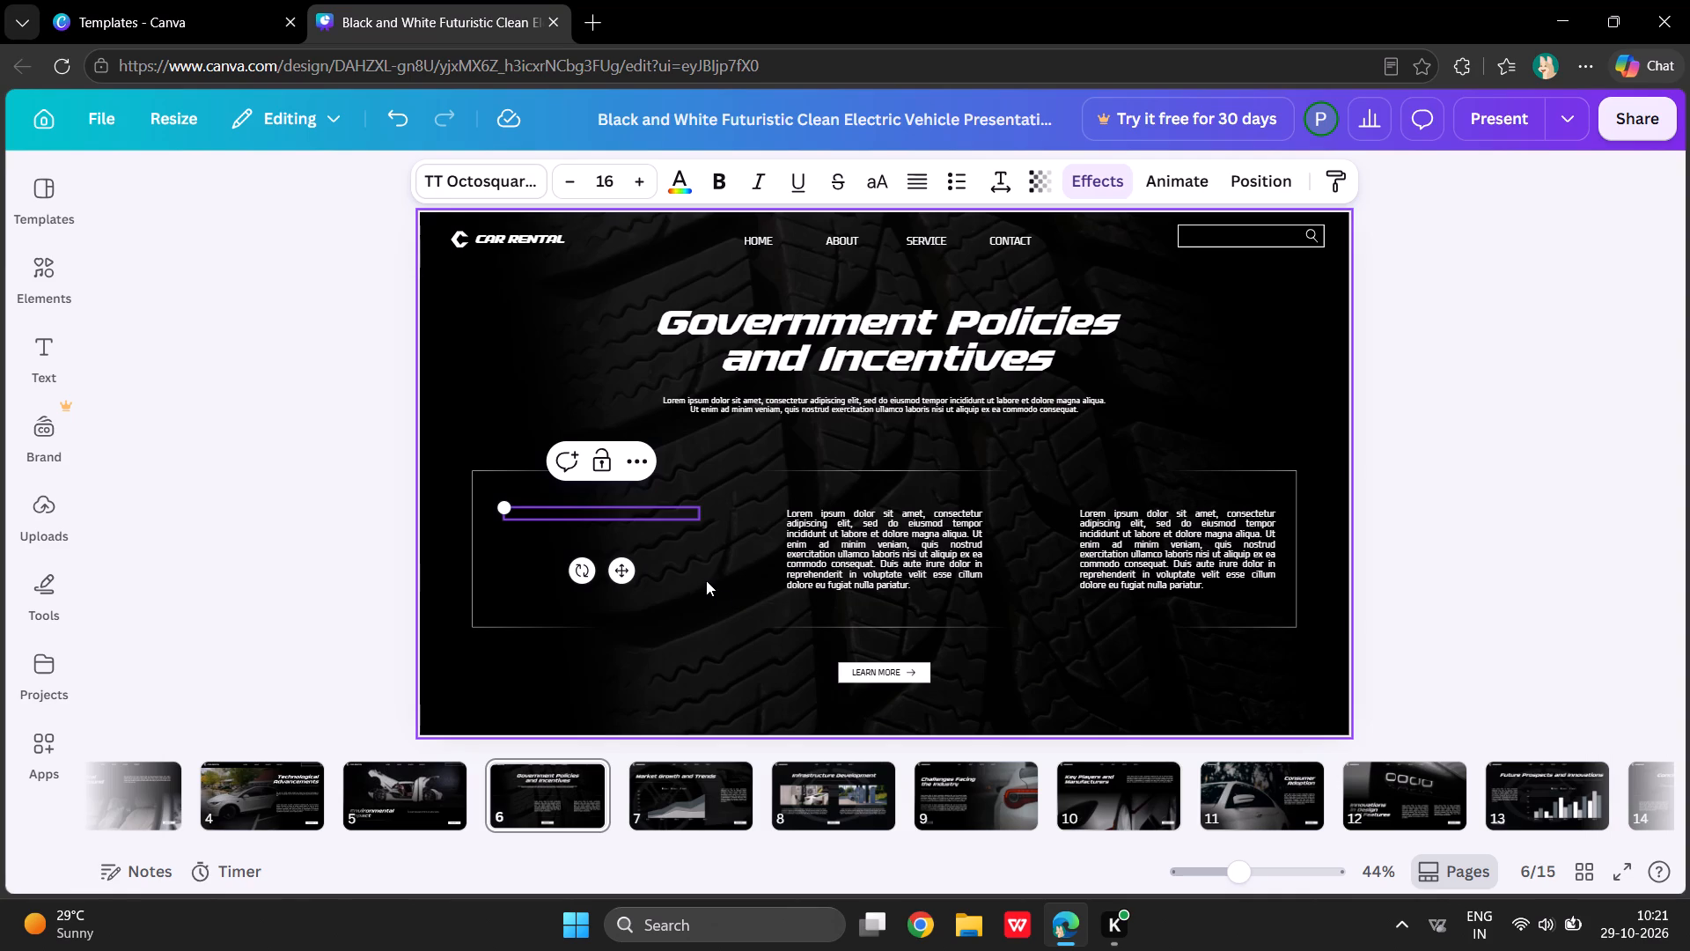
key("ctrl+v")
key("ctrl+v")
left_click(611, 521)
left_click(609, 515)
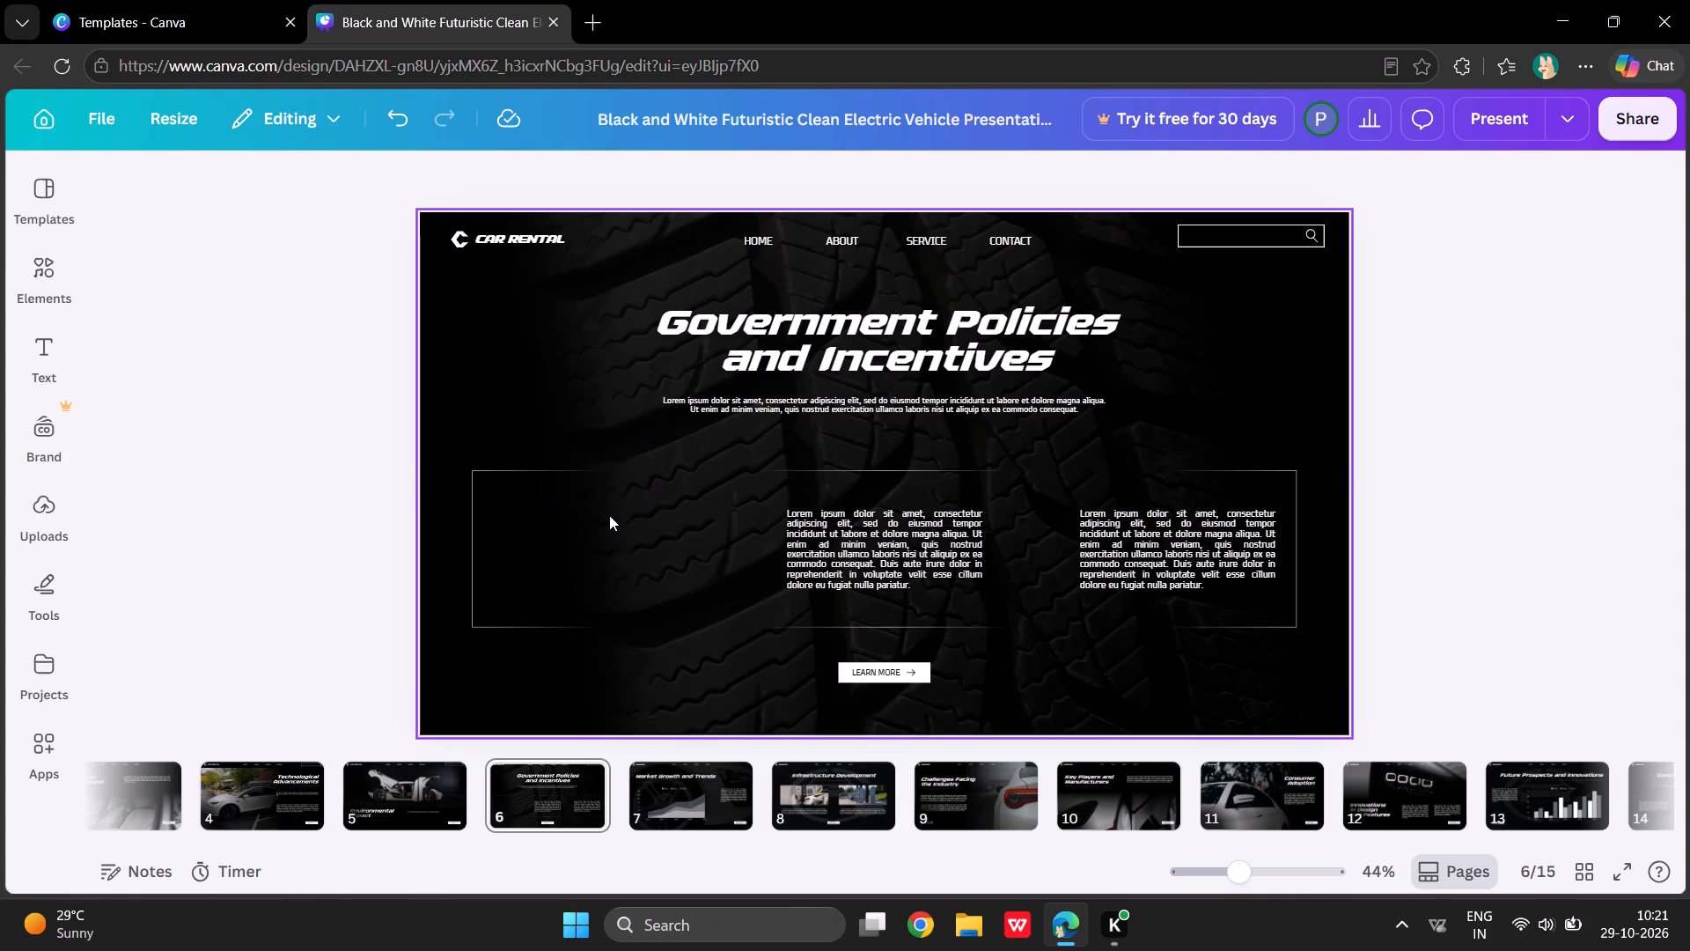
Move the middle page 6 paragraph into the emptied first column and widen it until it wraps to five lines.
left_click_drag(859, 559, 573, 557)
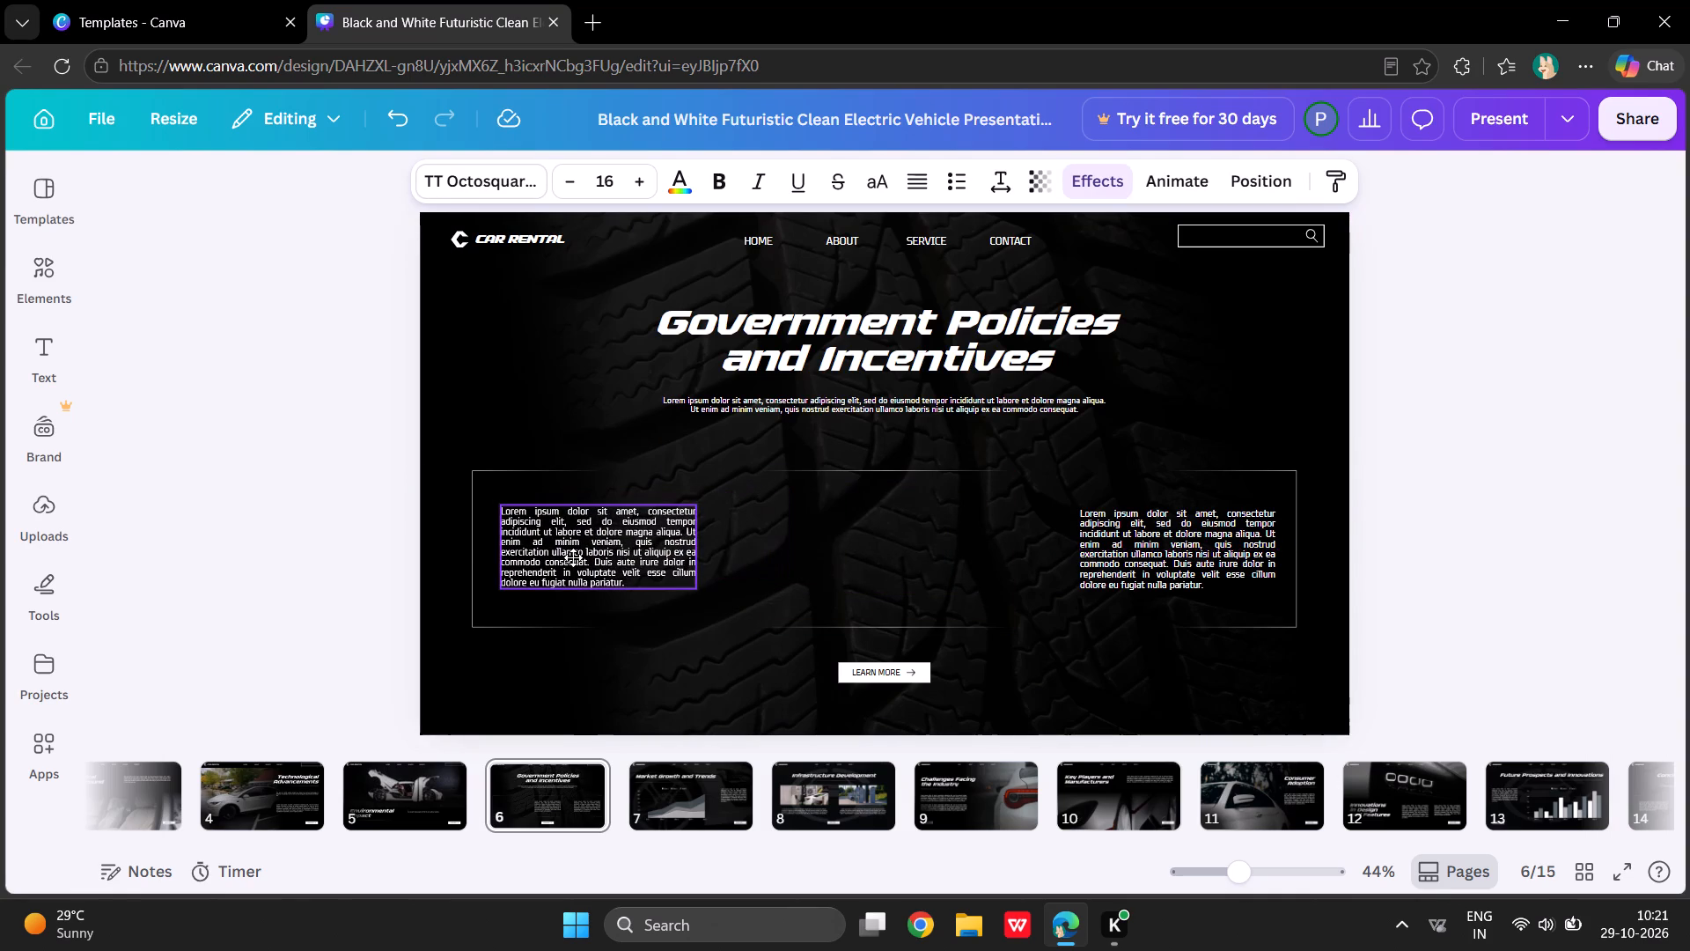
left_click_drag(573, 557, 576, 557)
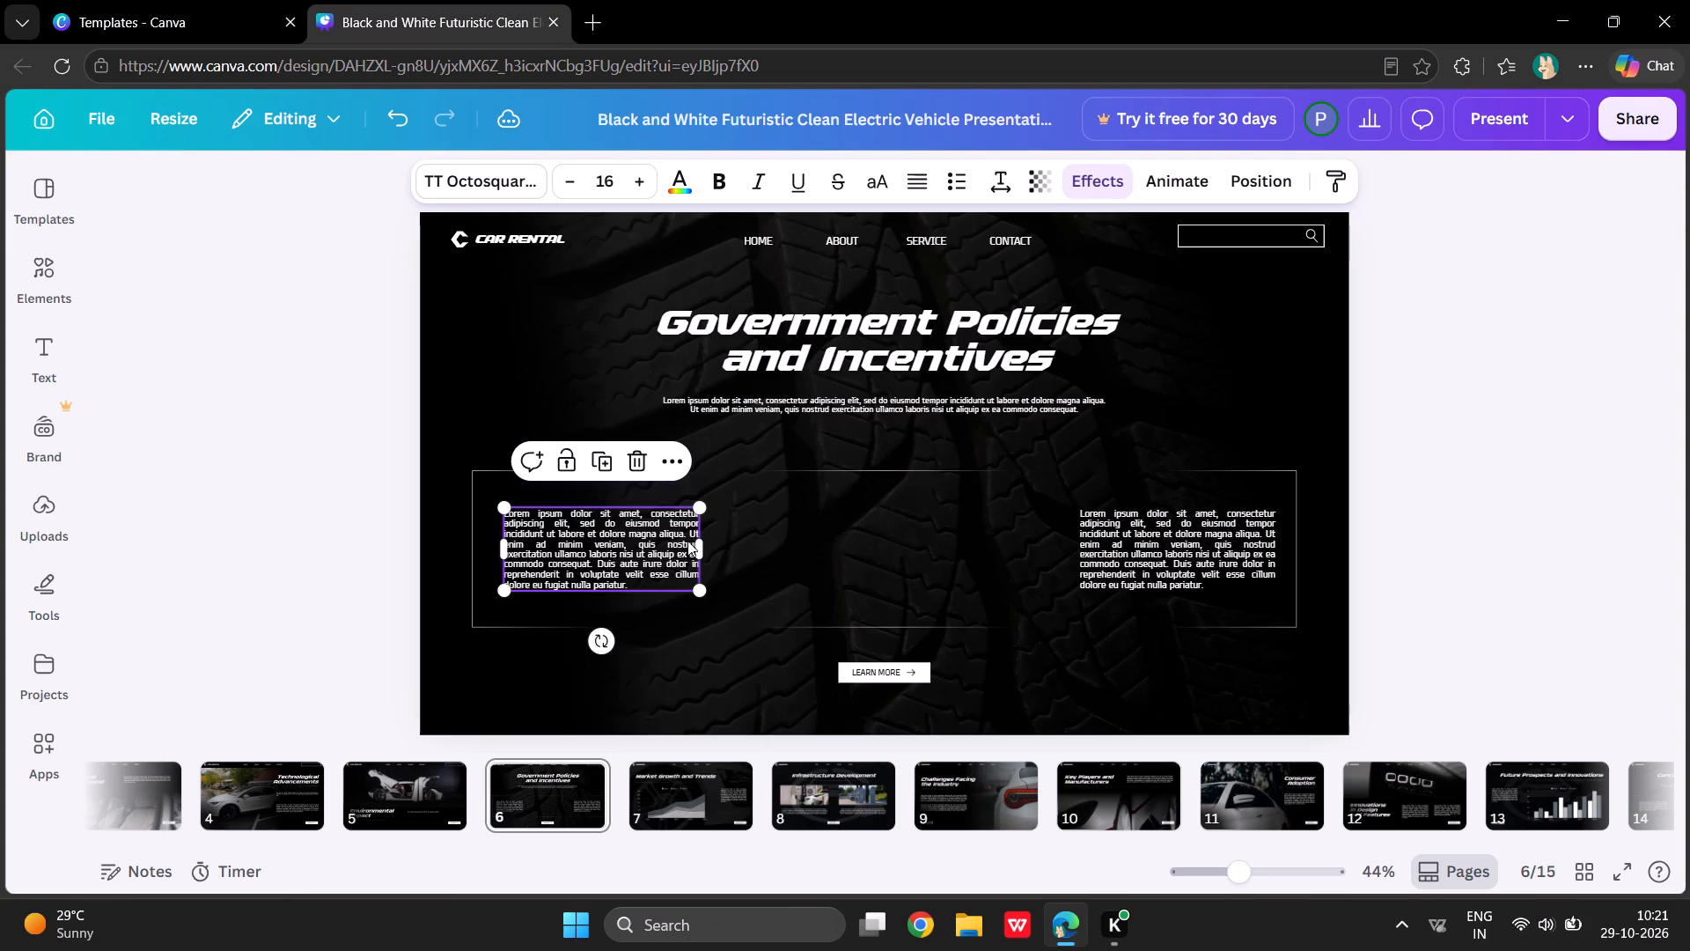
left_click_drag(700, 542, 912, 552)
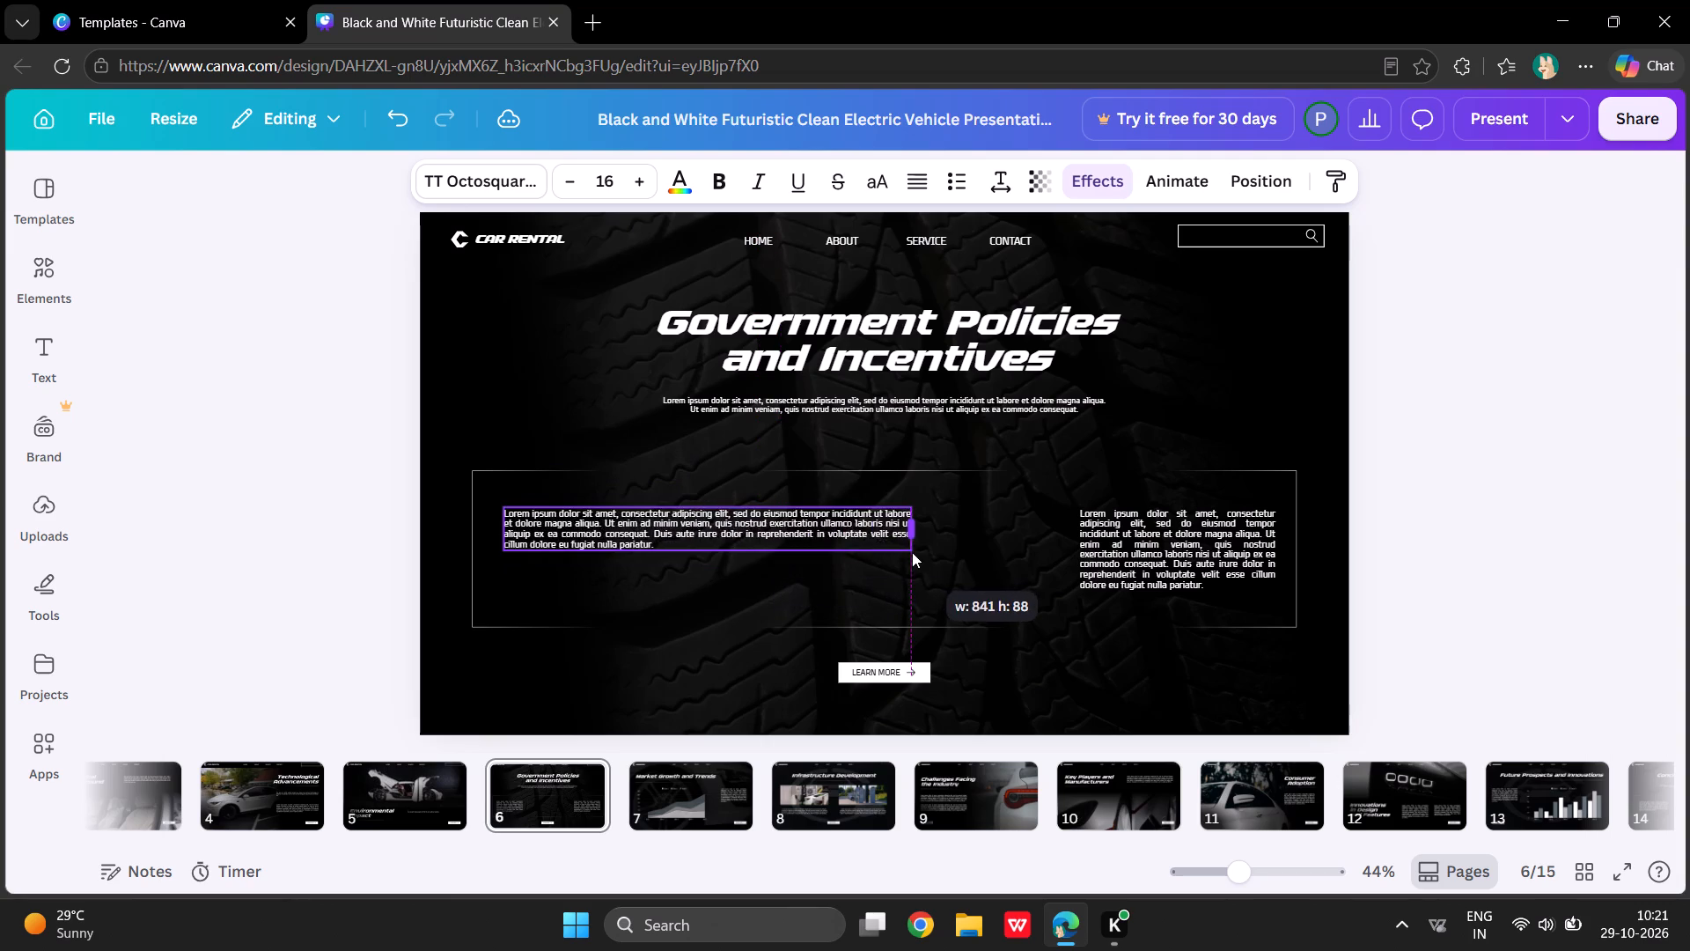
left_click_drag(912, 552, 828, 527)
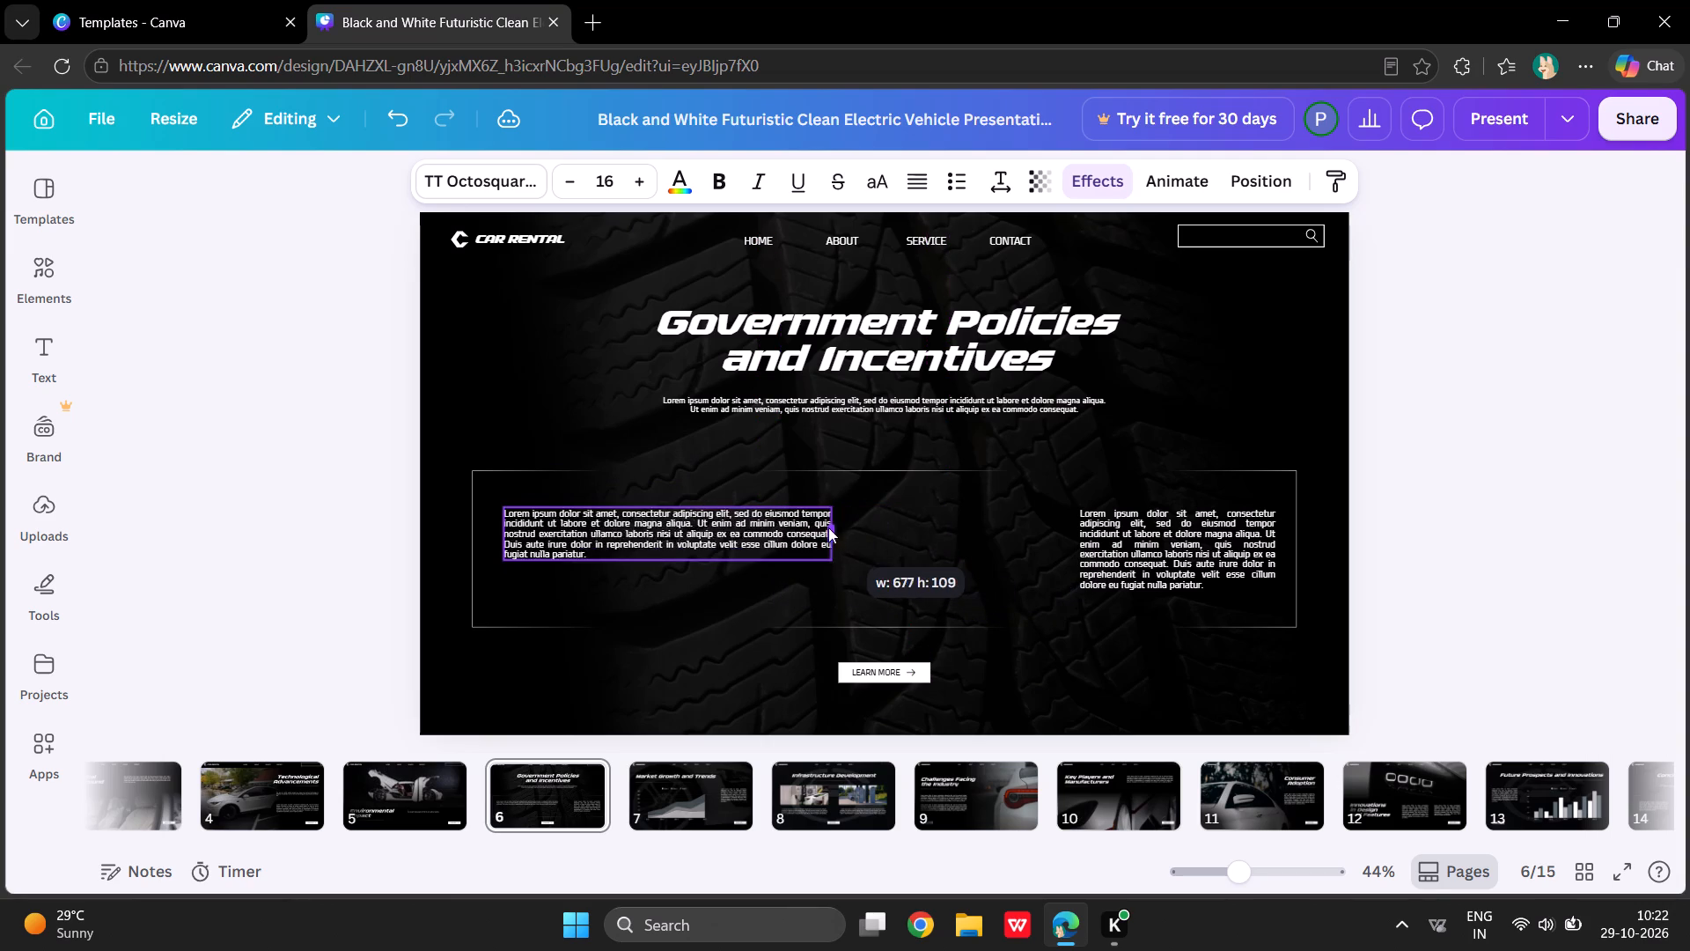
left_click_drag(828, 527, 814, 523)
Widen the last paragraph in the page 6 boxed row to about 650 and shift it slightly inward, level with the first paragraph.
left_click(1142, 554)
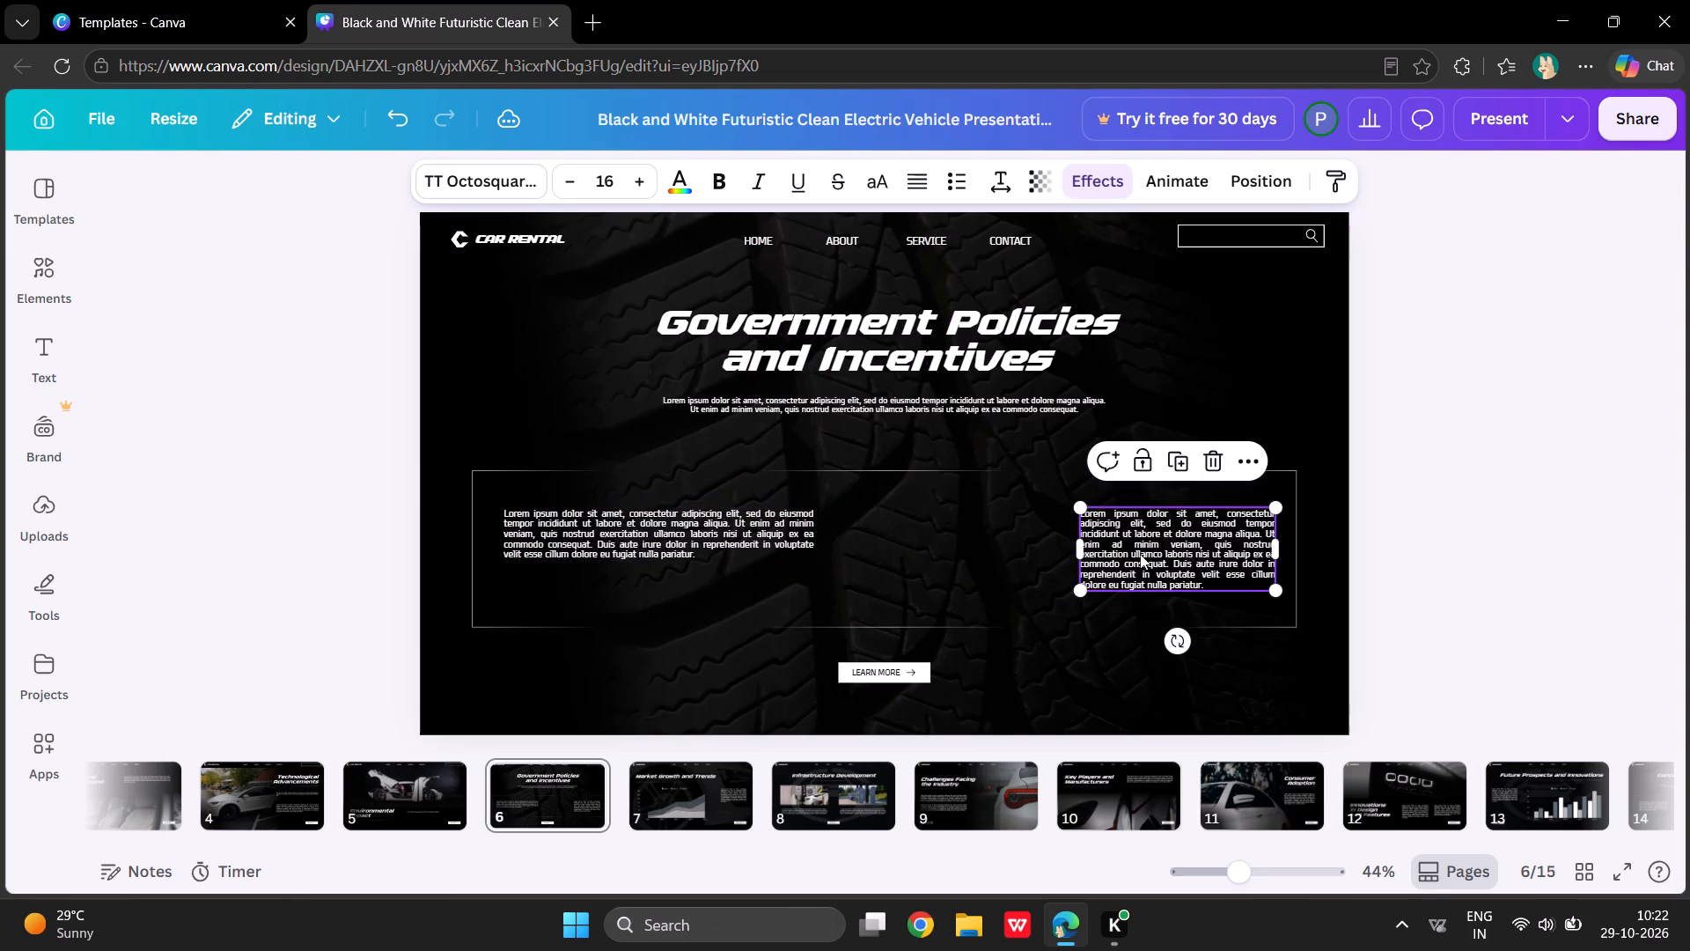
left_click_drag(1076, 544, 1024, 541)
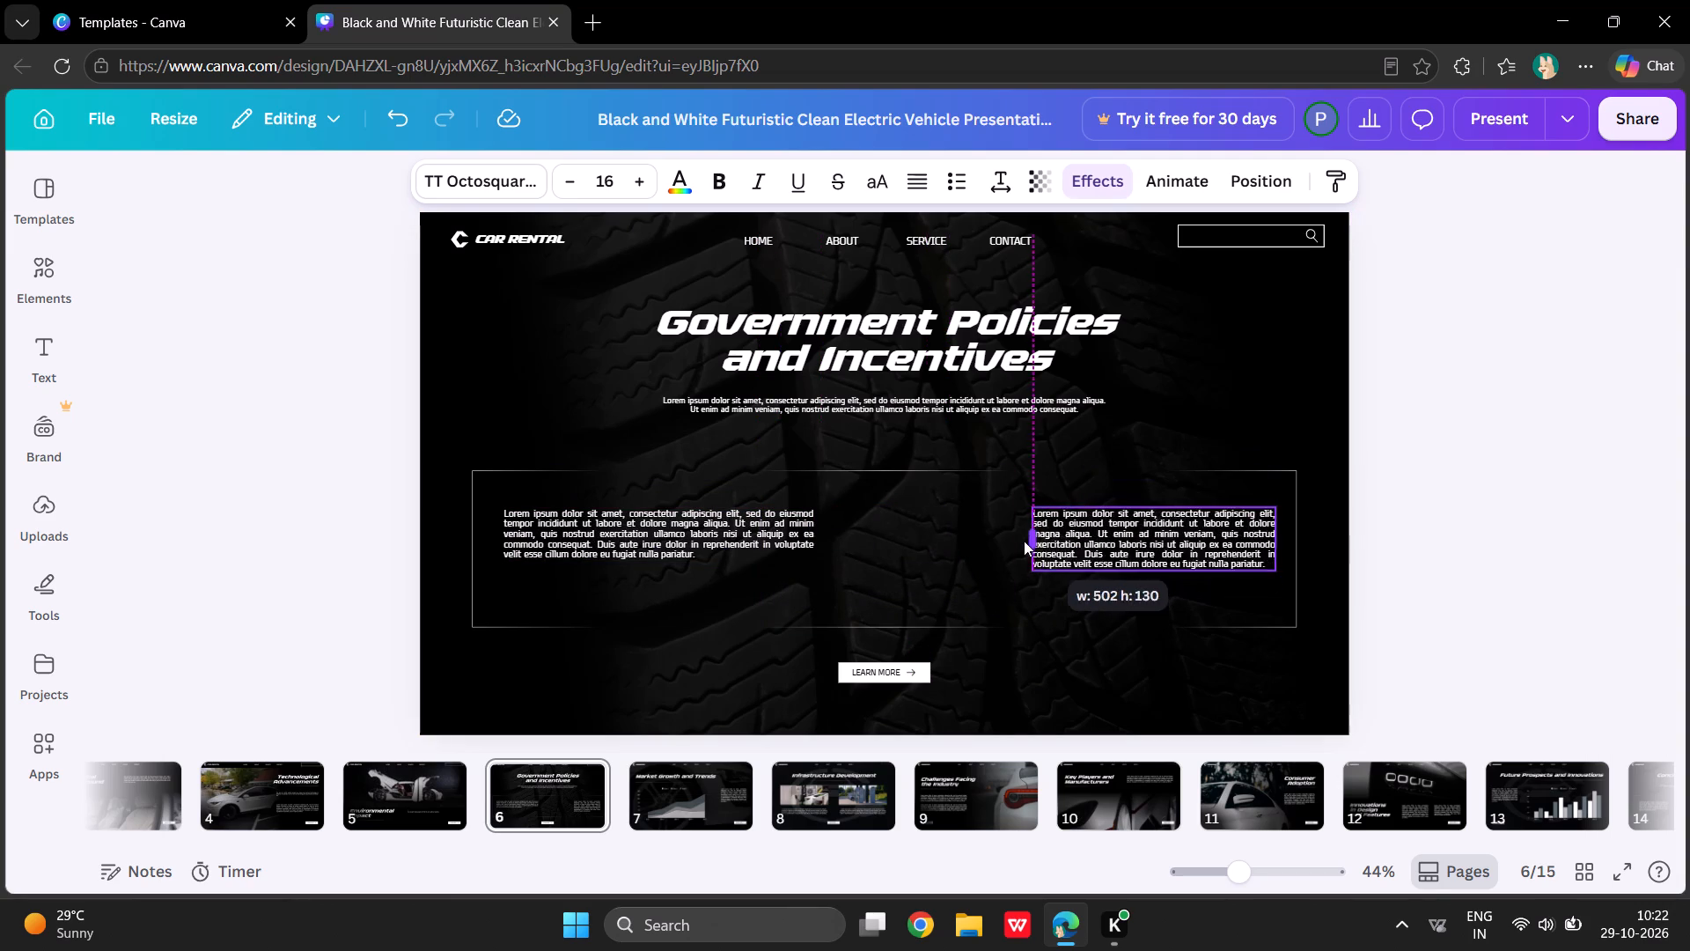
left_click_drag(1024, 541, 959, 541)
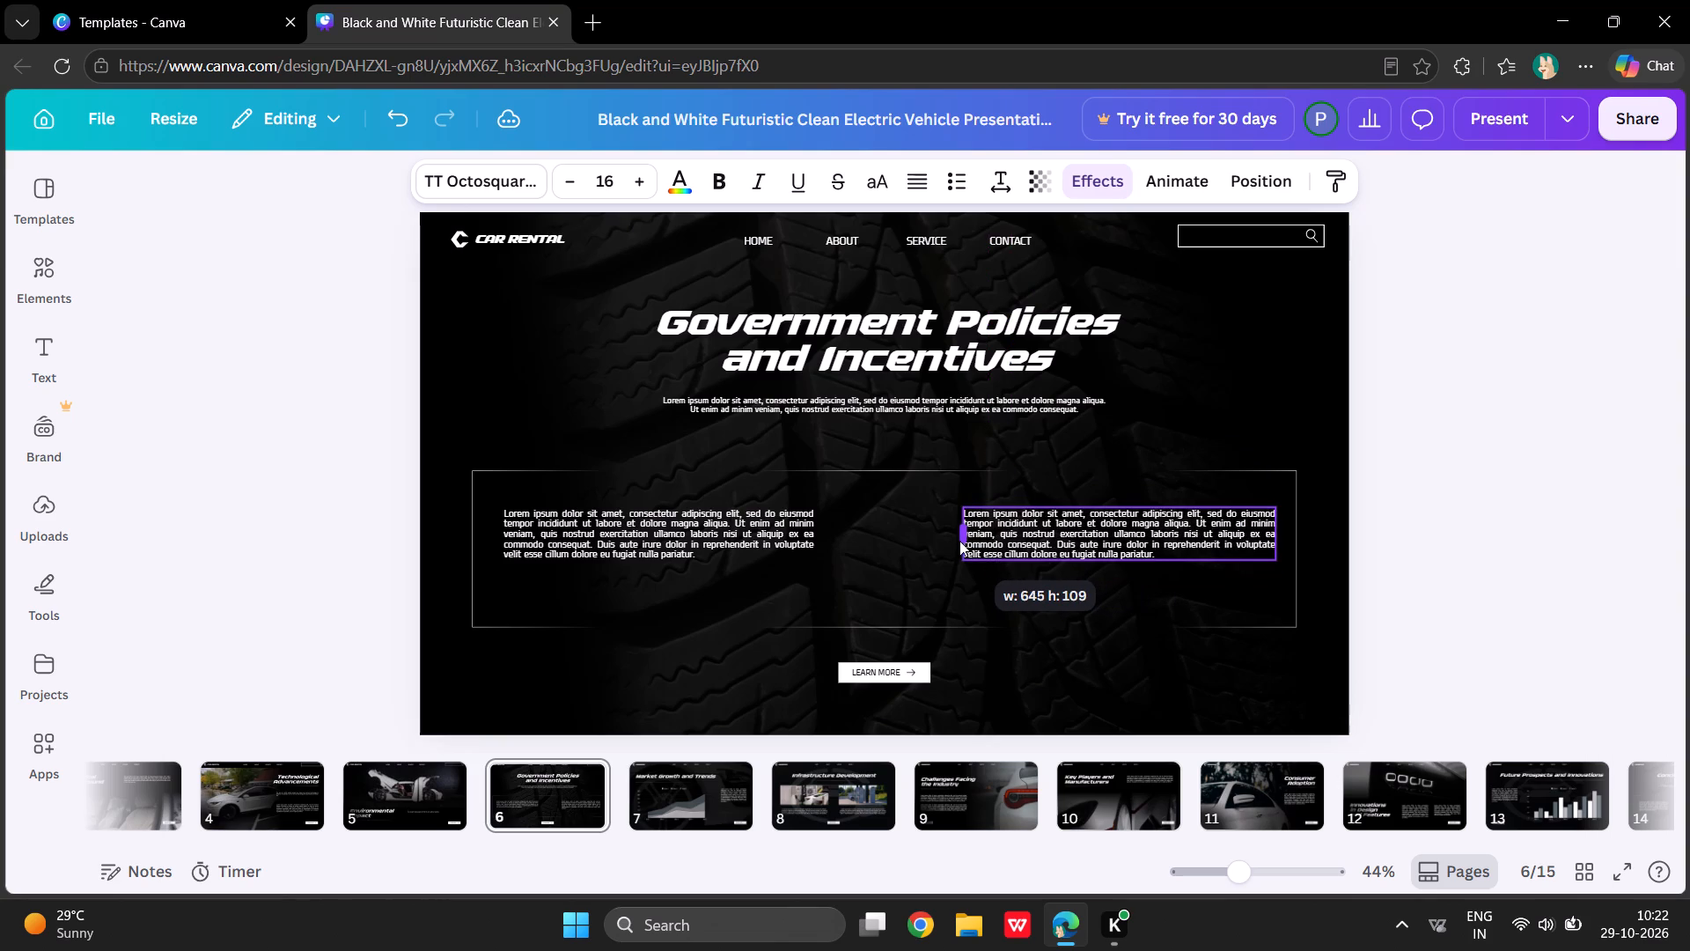
left_click_drag(959, 541, 959, 543)
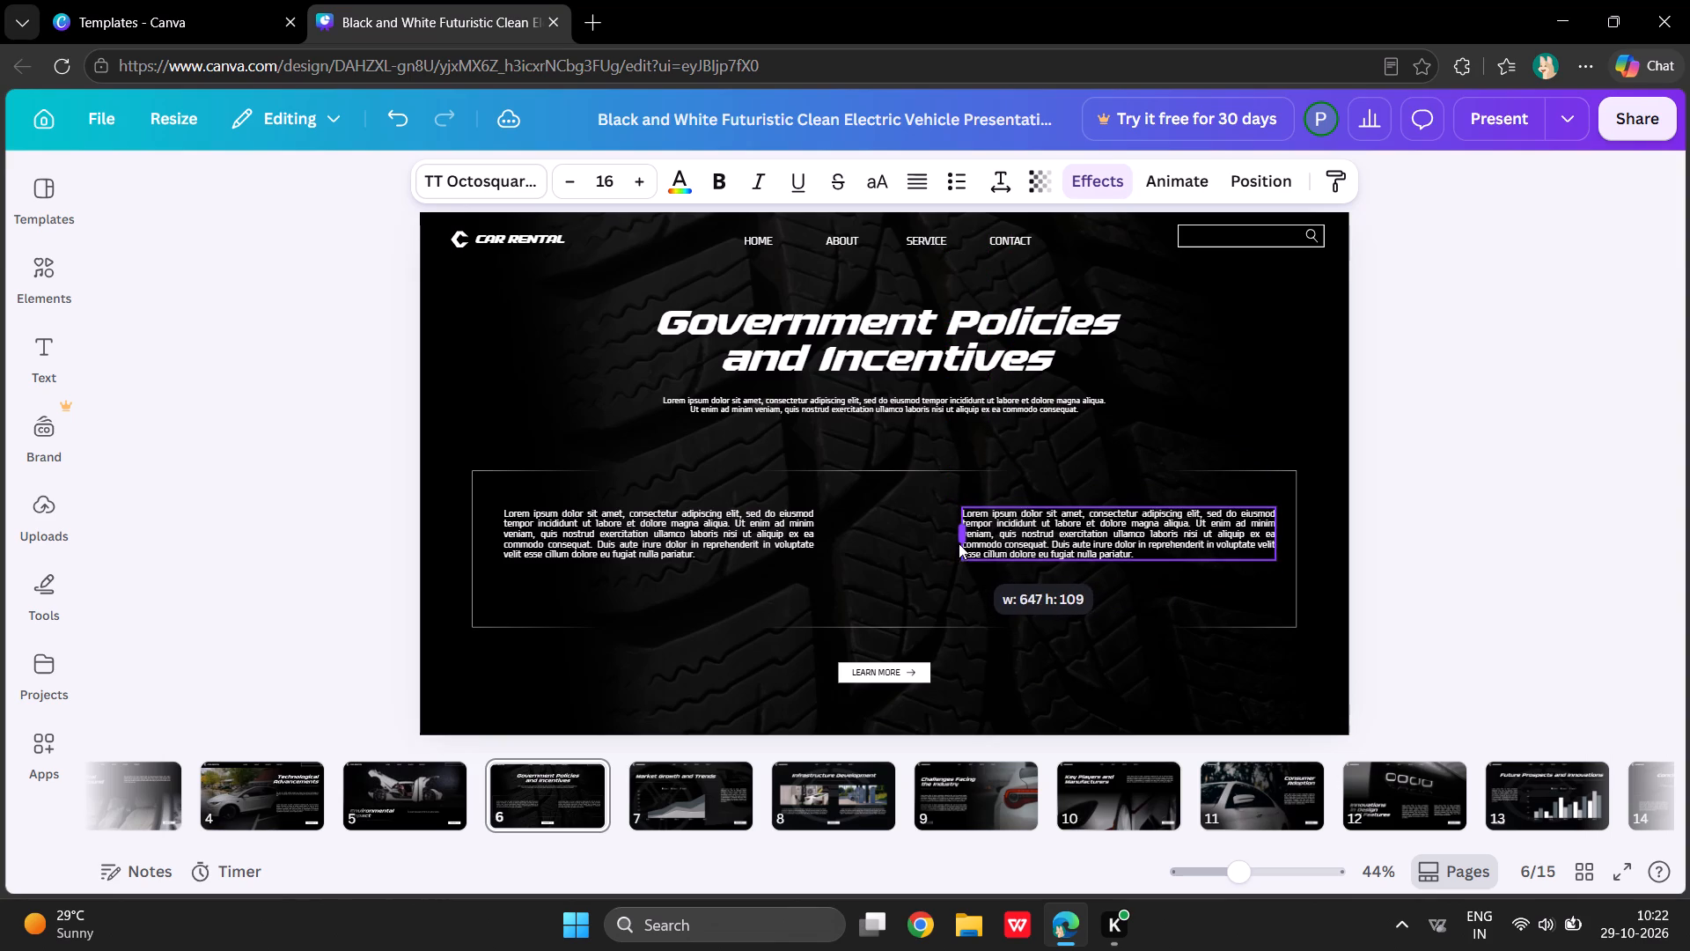
left_click_drag(959, 543, 957, 543)
left_click_drag(1064, 535, 1054, 529)
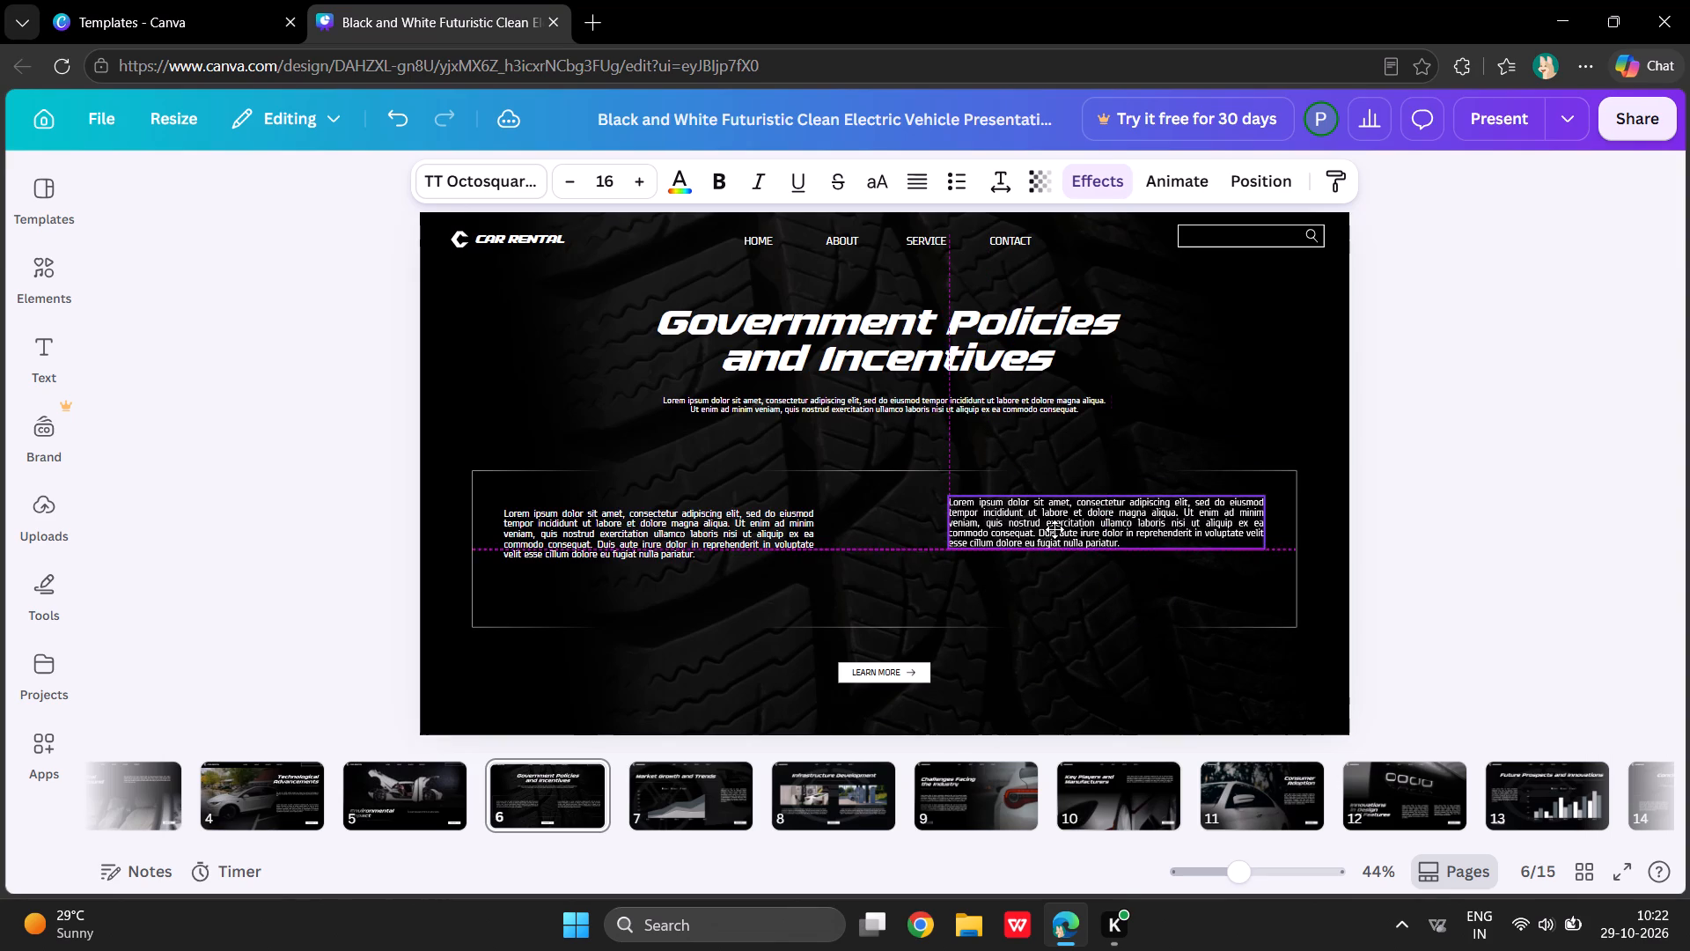
left_click_drag(1054, 529, 1054, 534)
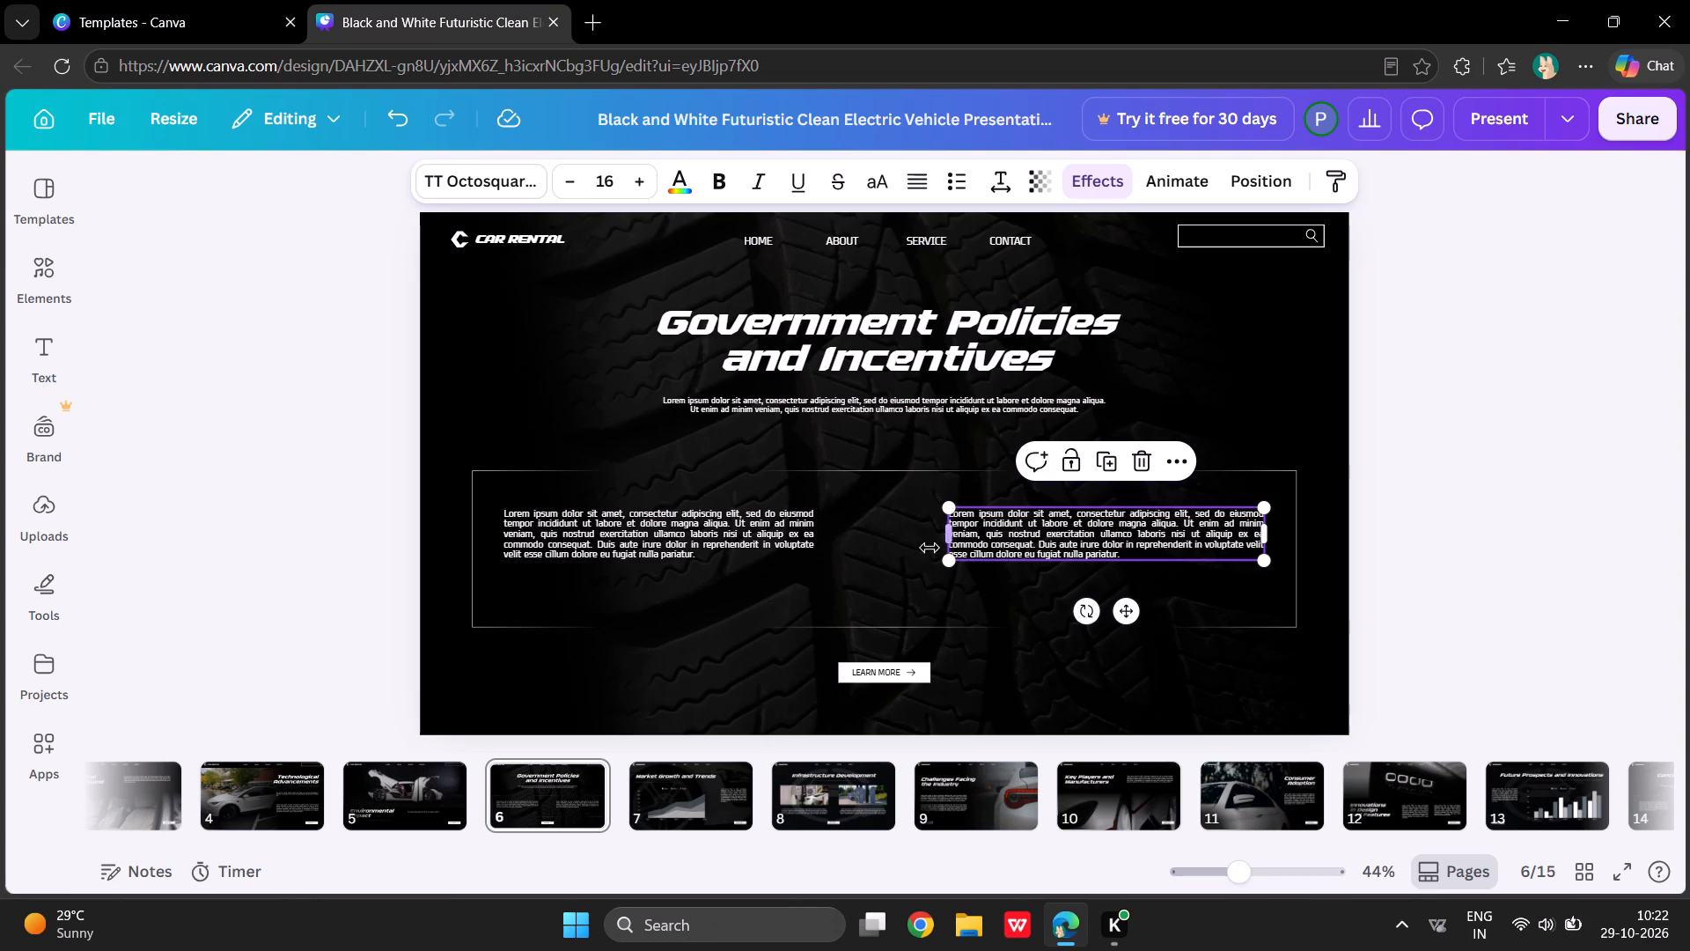
left_click(889, 601)
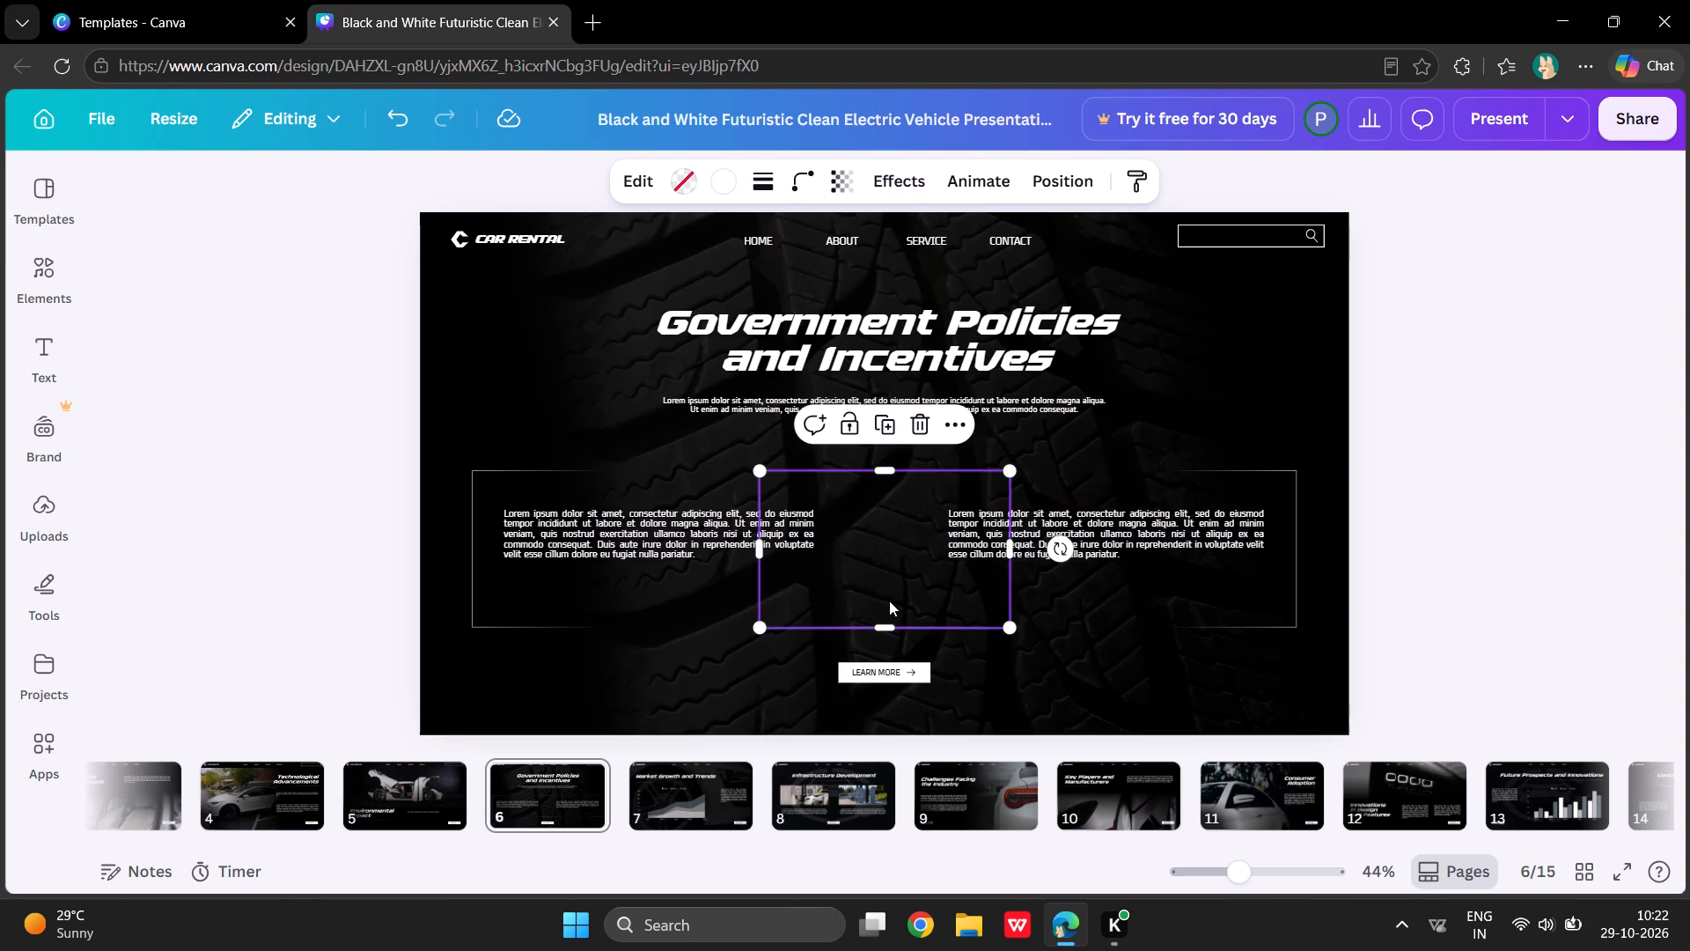
left_click(1122, 440)
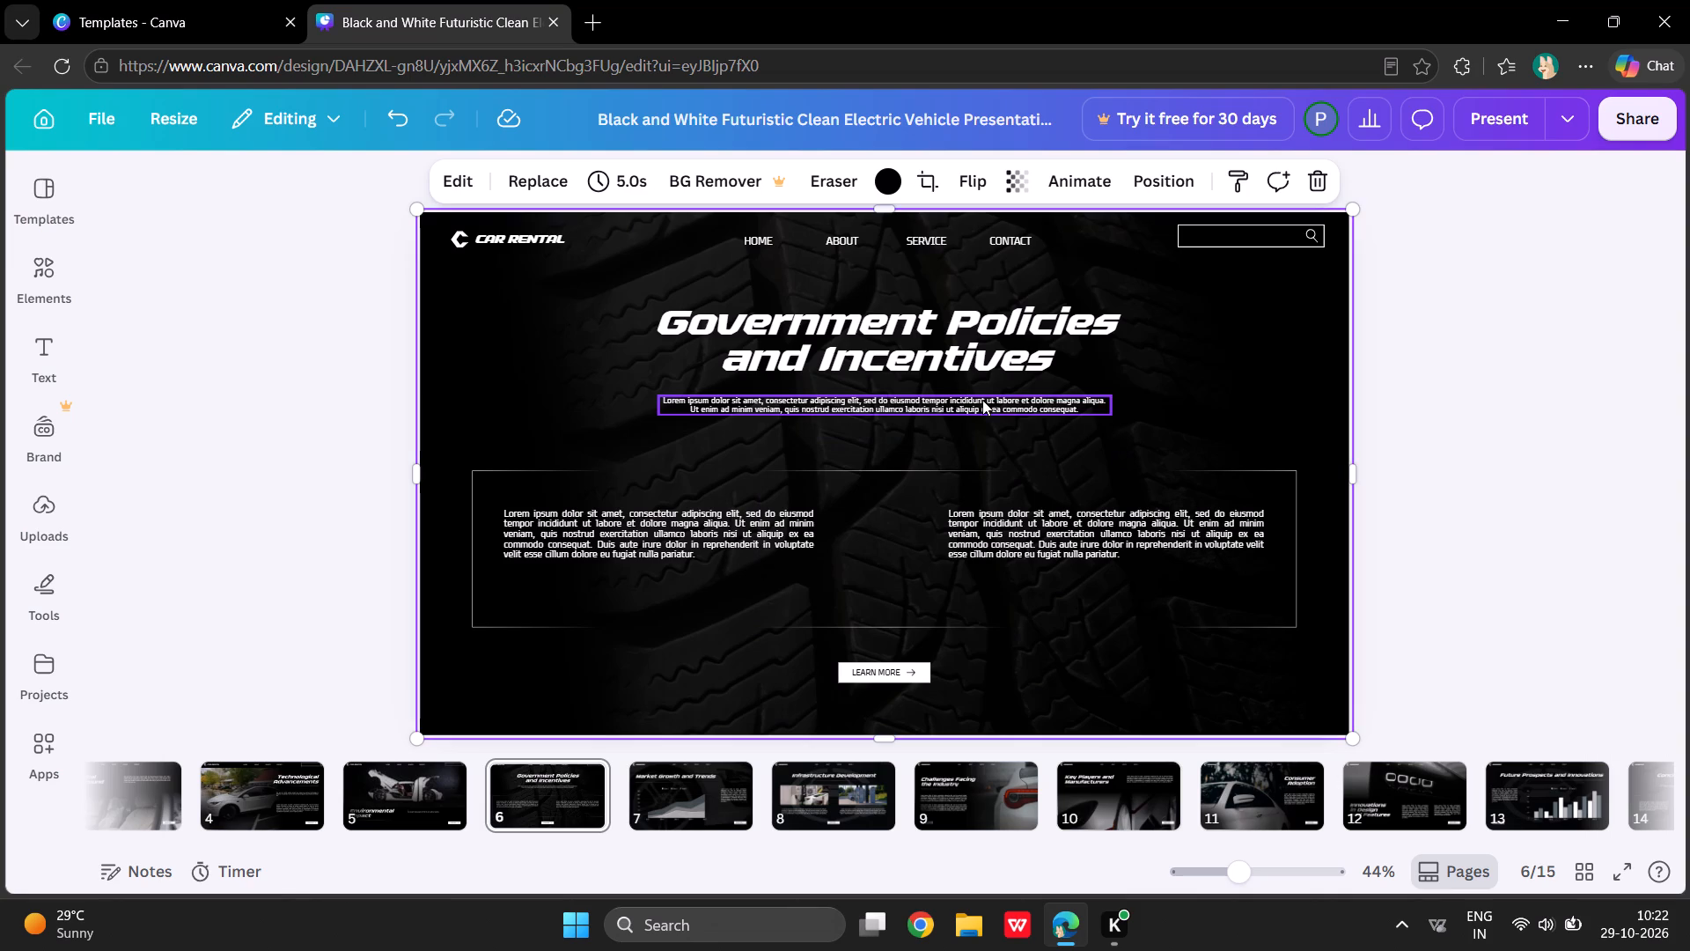
Narrow the paragraph under the "Government Policies and Incentives" heading to three lines and centre it below the heading.
left_click(982, 400)
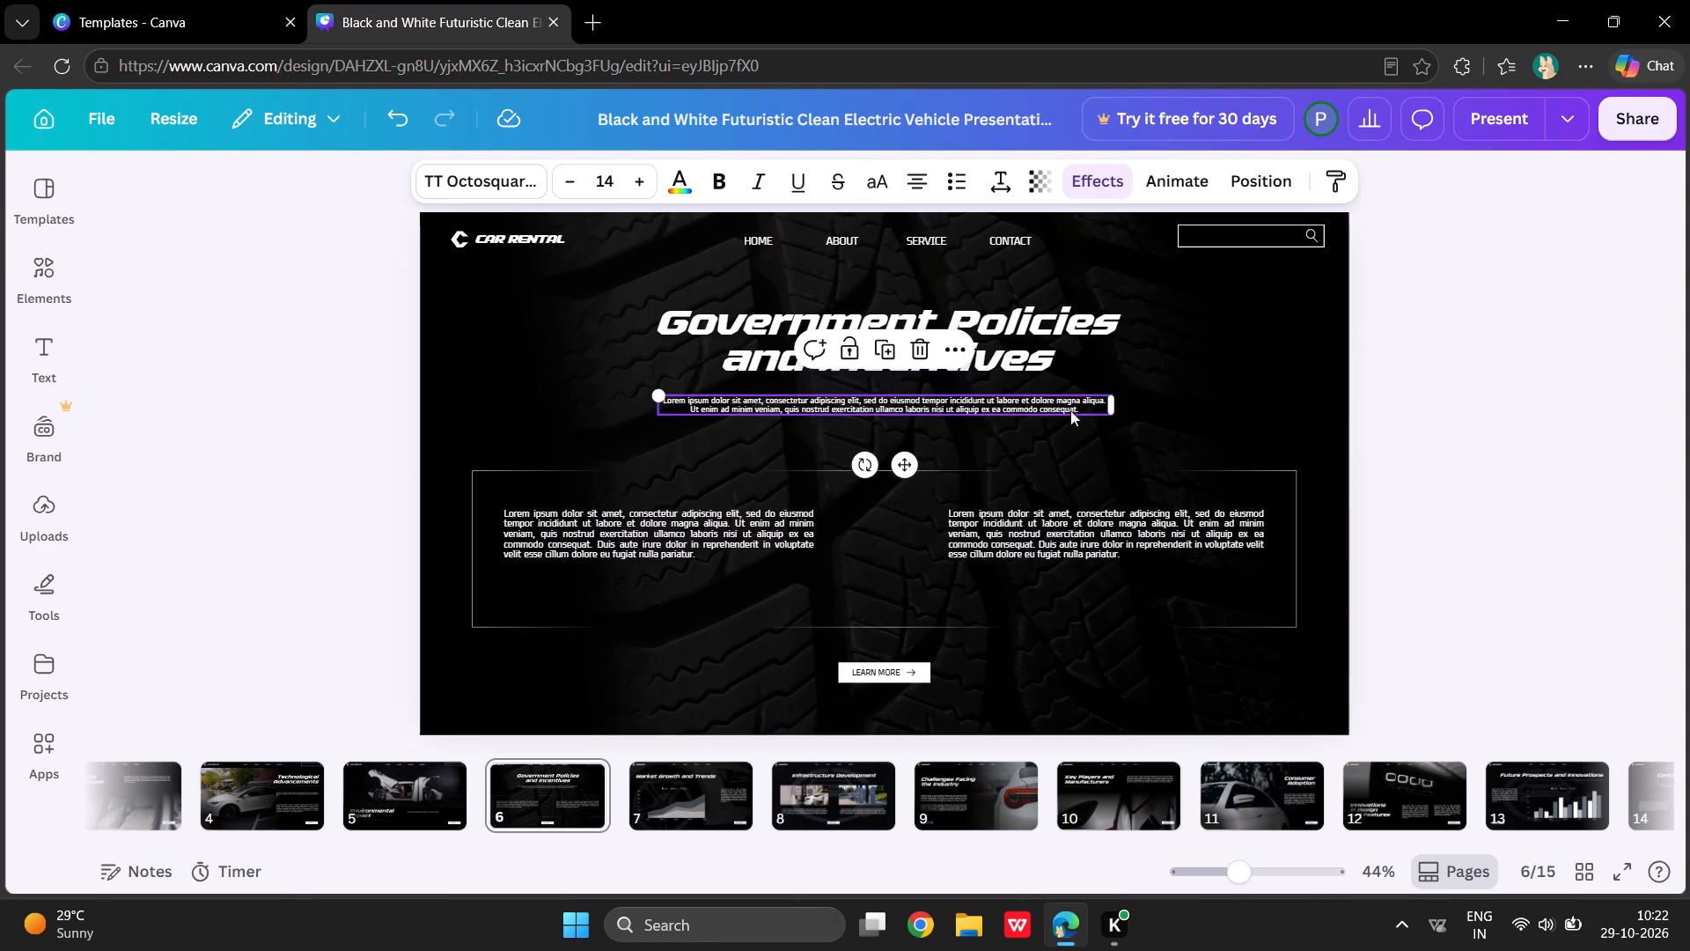
left_click_drag(1111, 406, 1032, 409)
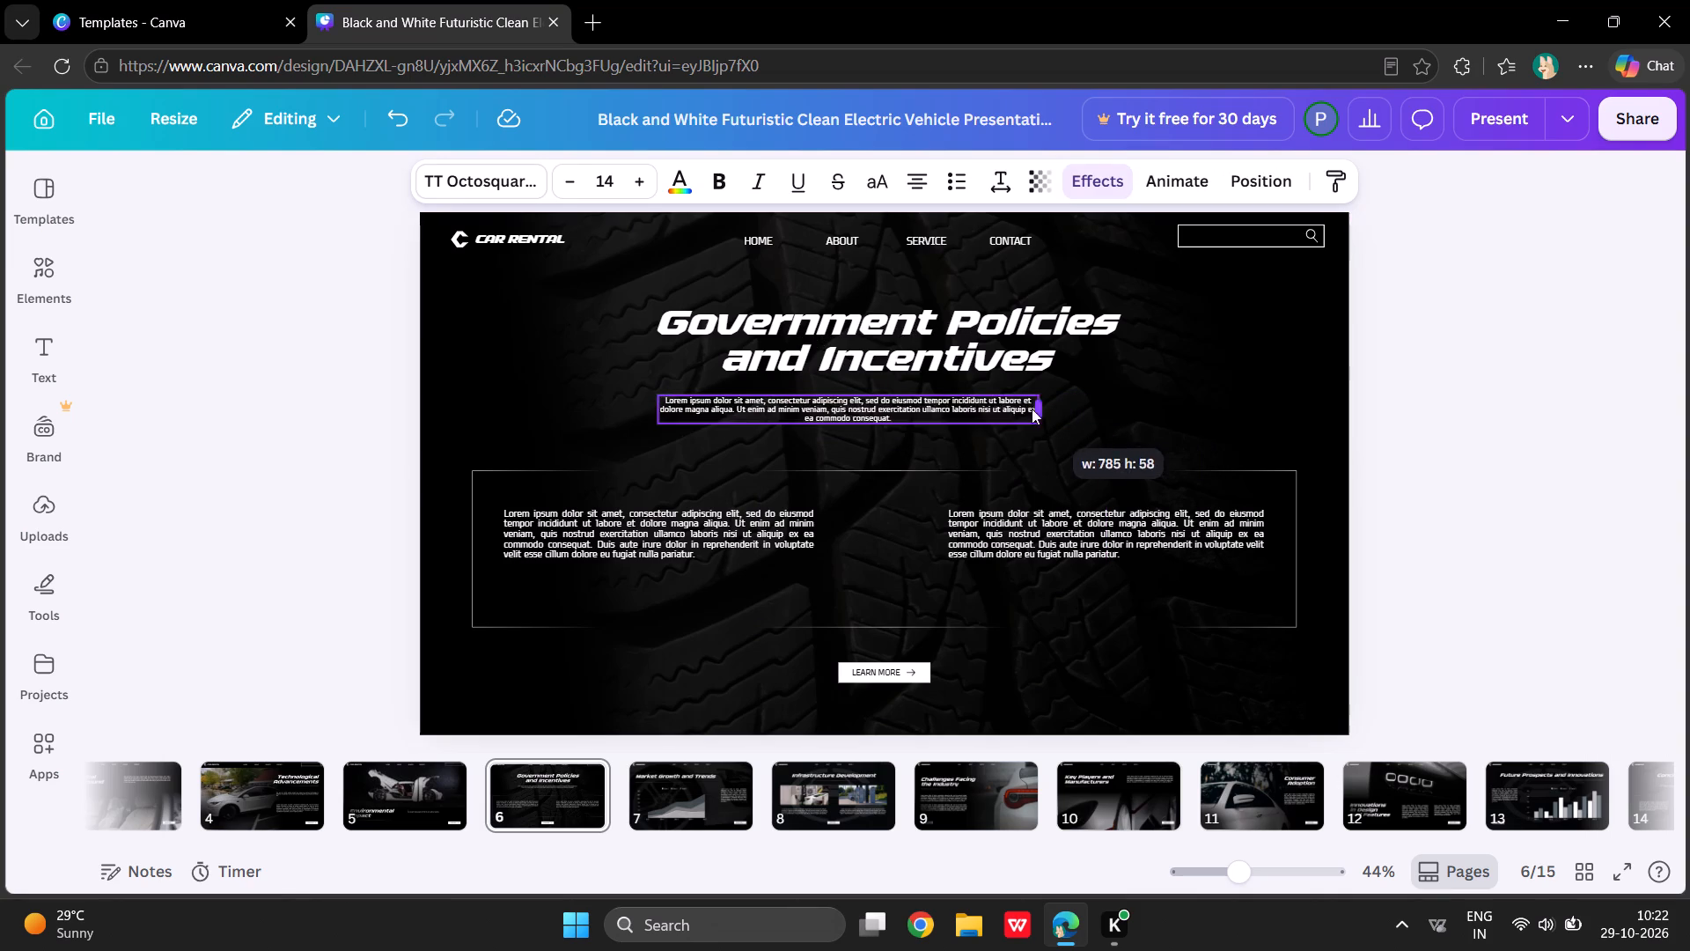
left_click_drag(1032, 409, 965, 412)
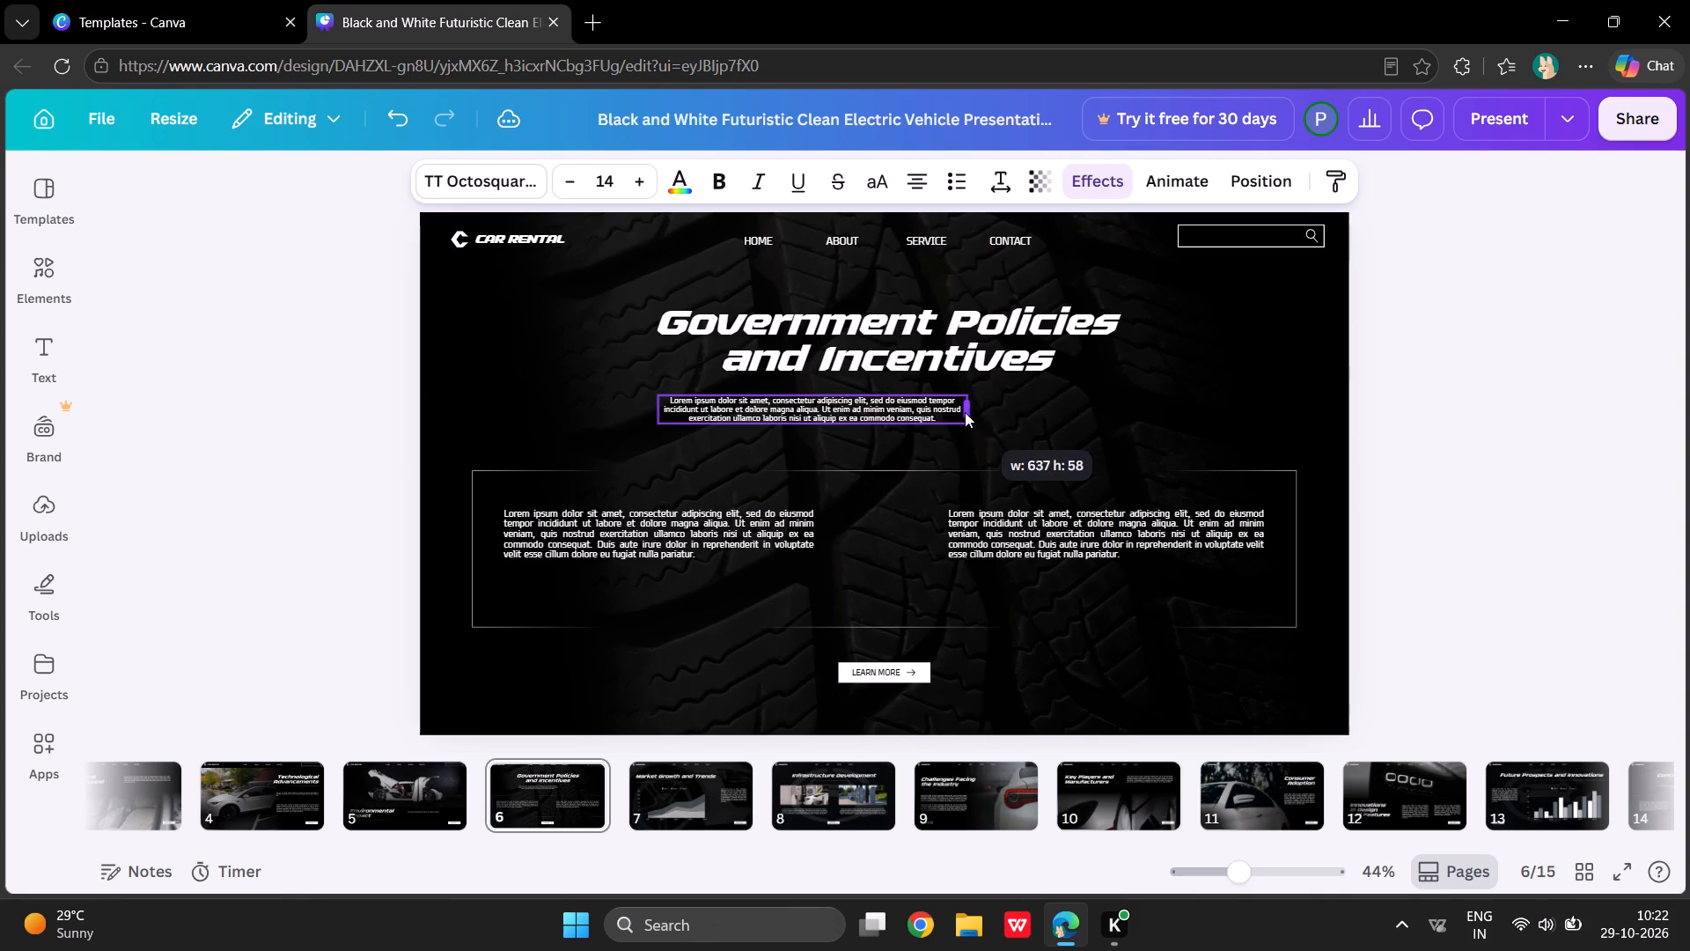
left_click_drag(965, 412, 955, 415)
left_click_drag(837, 404, 912, 402)
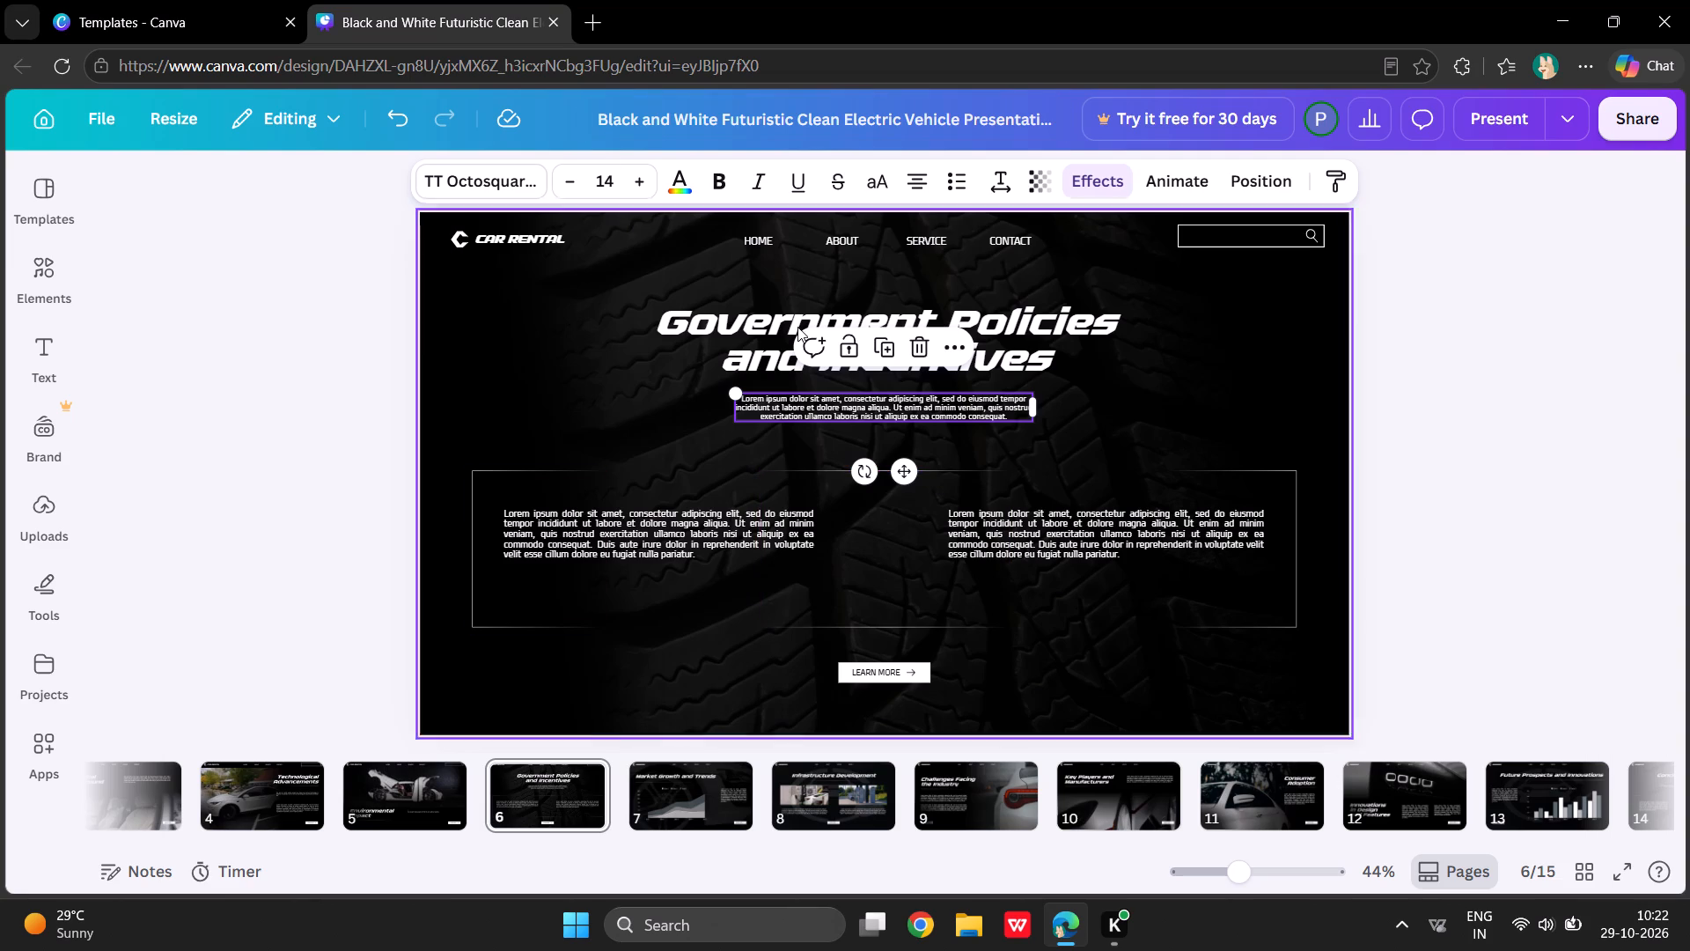
On page 7, move the paragraph beside the chart slightly up and inward, closer to the heading.
left_click(668, 783)
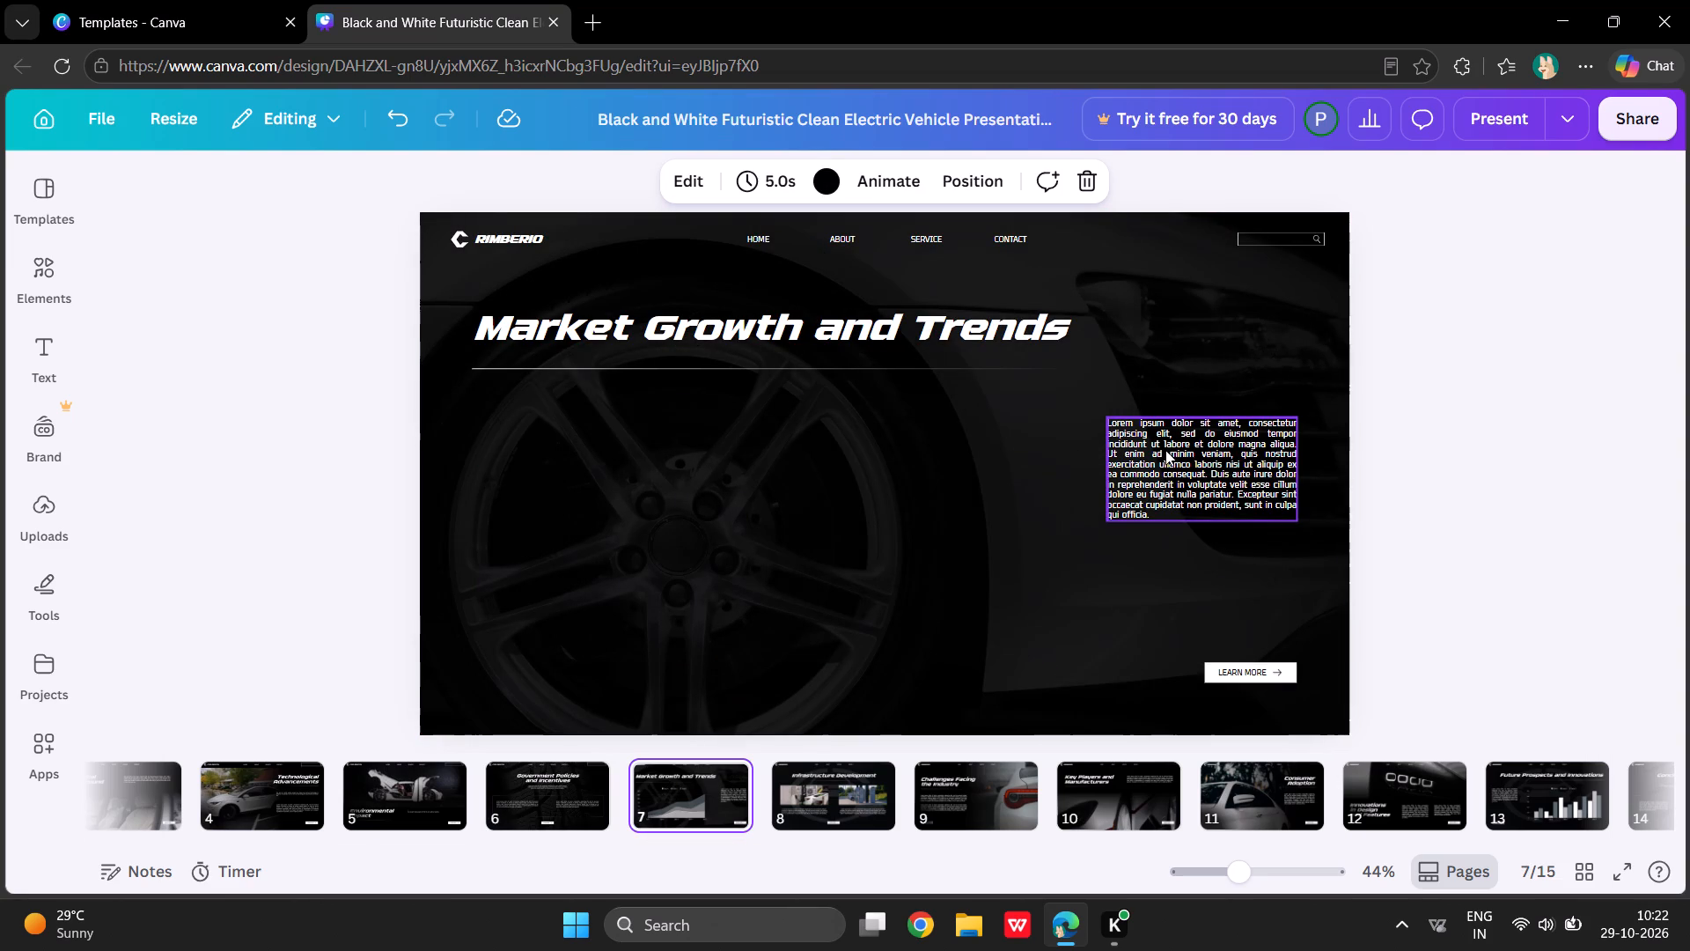
left_click_drag(1150, 457, 511, 433)
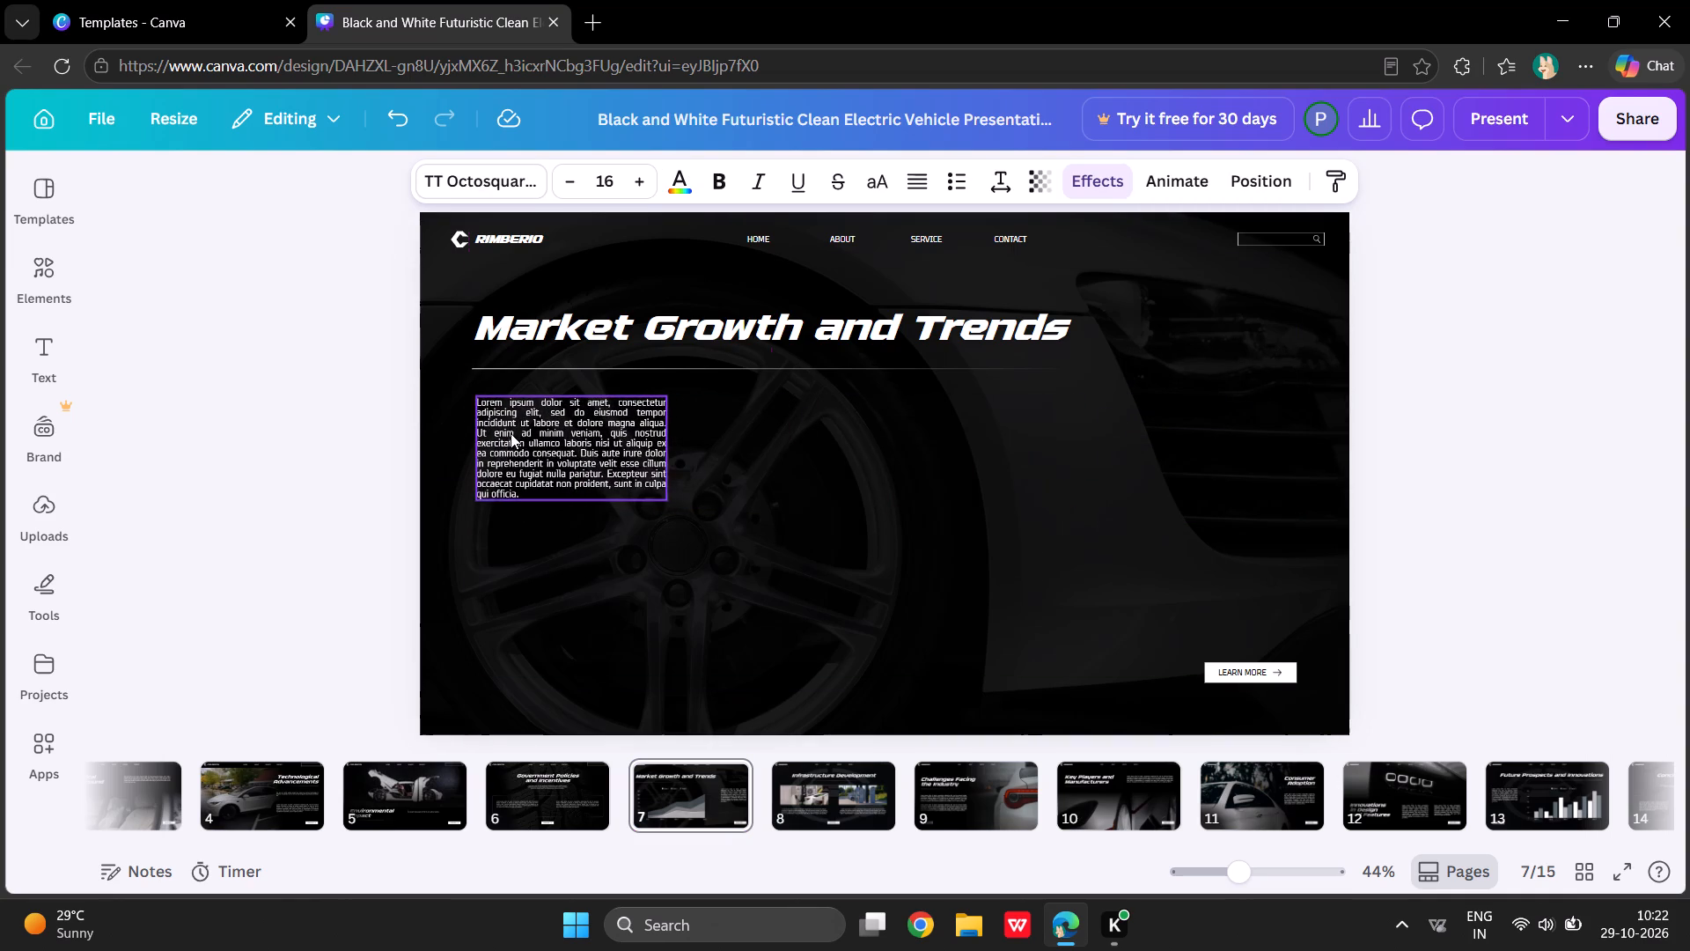
left_click_drag(511, 433, 1139, 490)
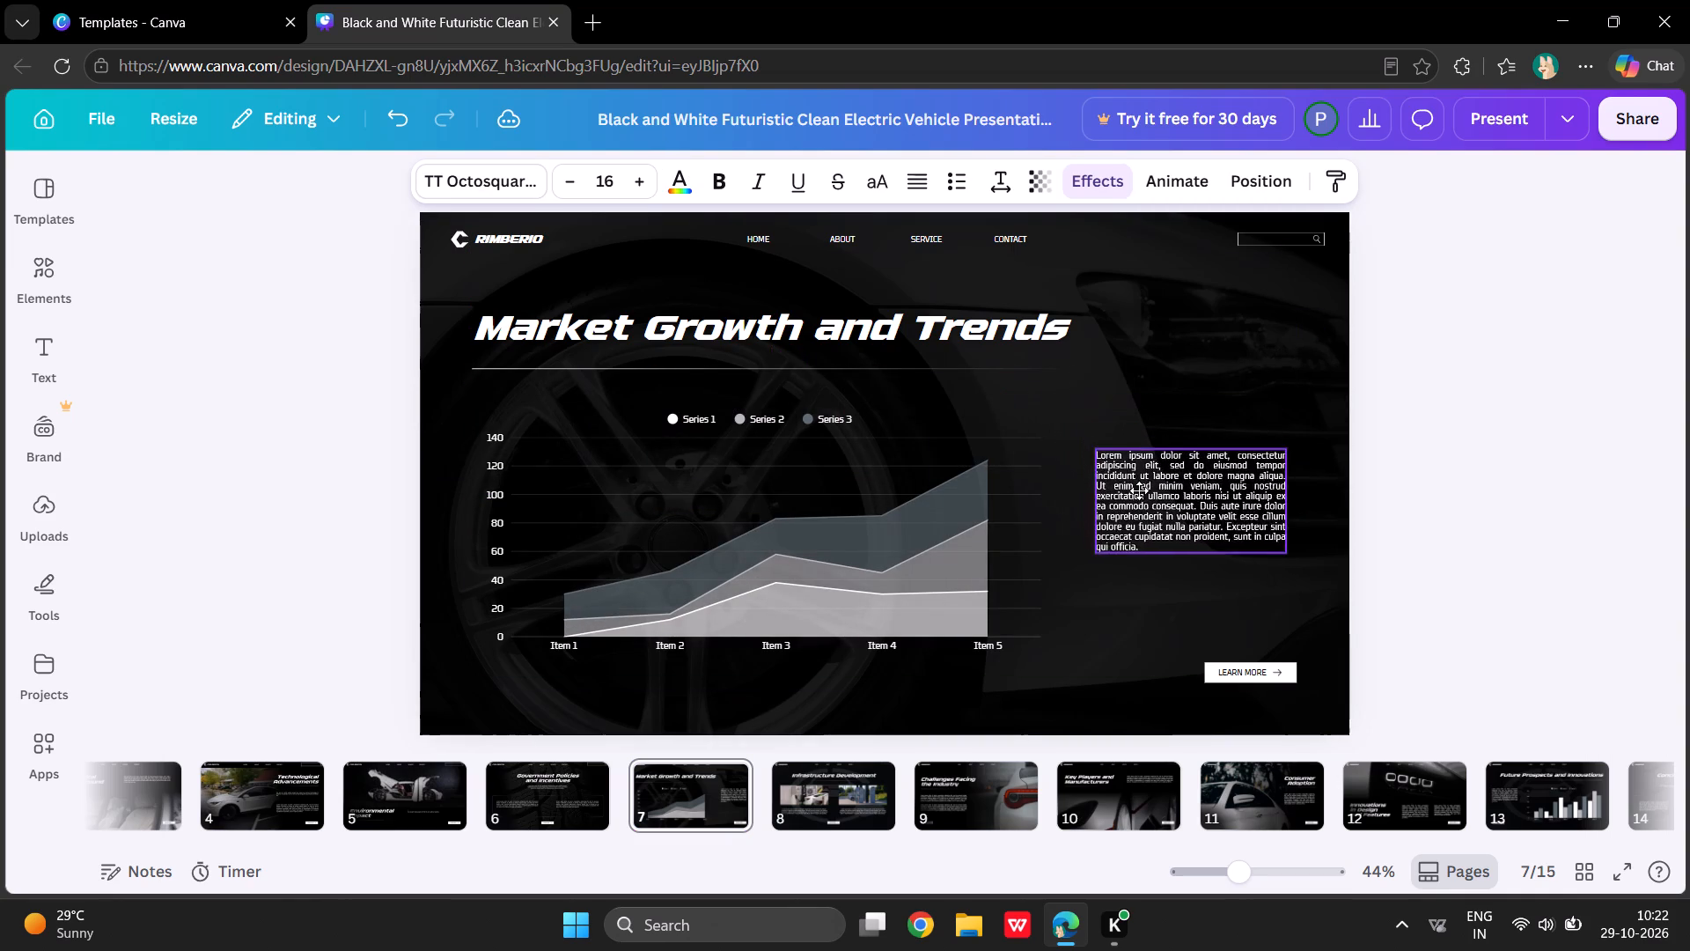
left_click_drag(1139, 490, 1128, 432)
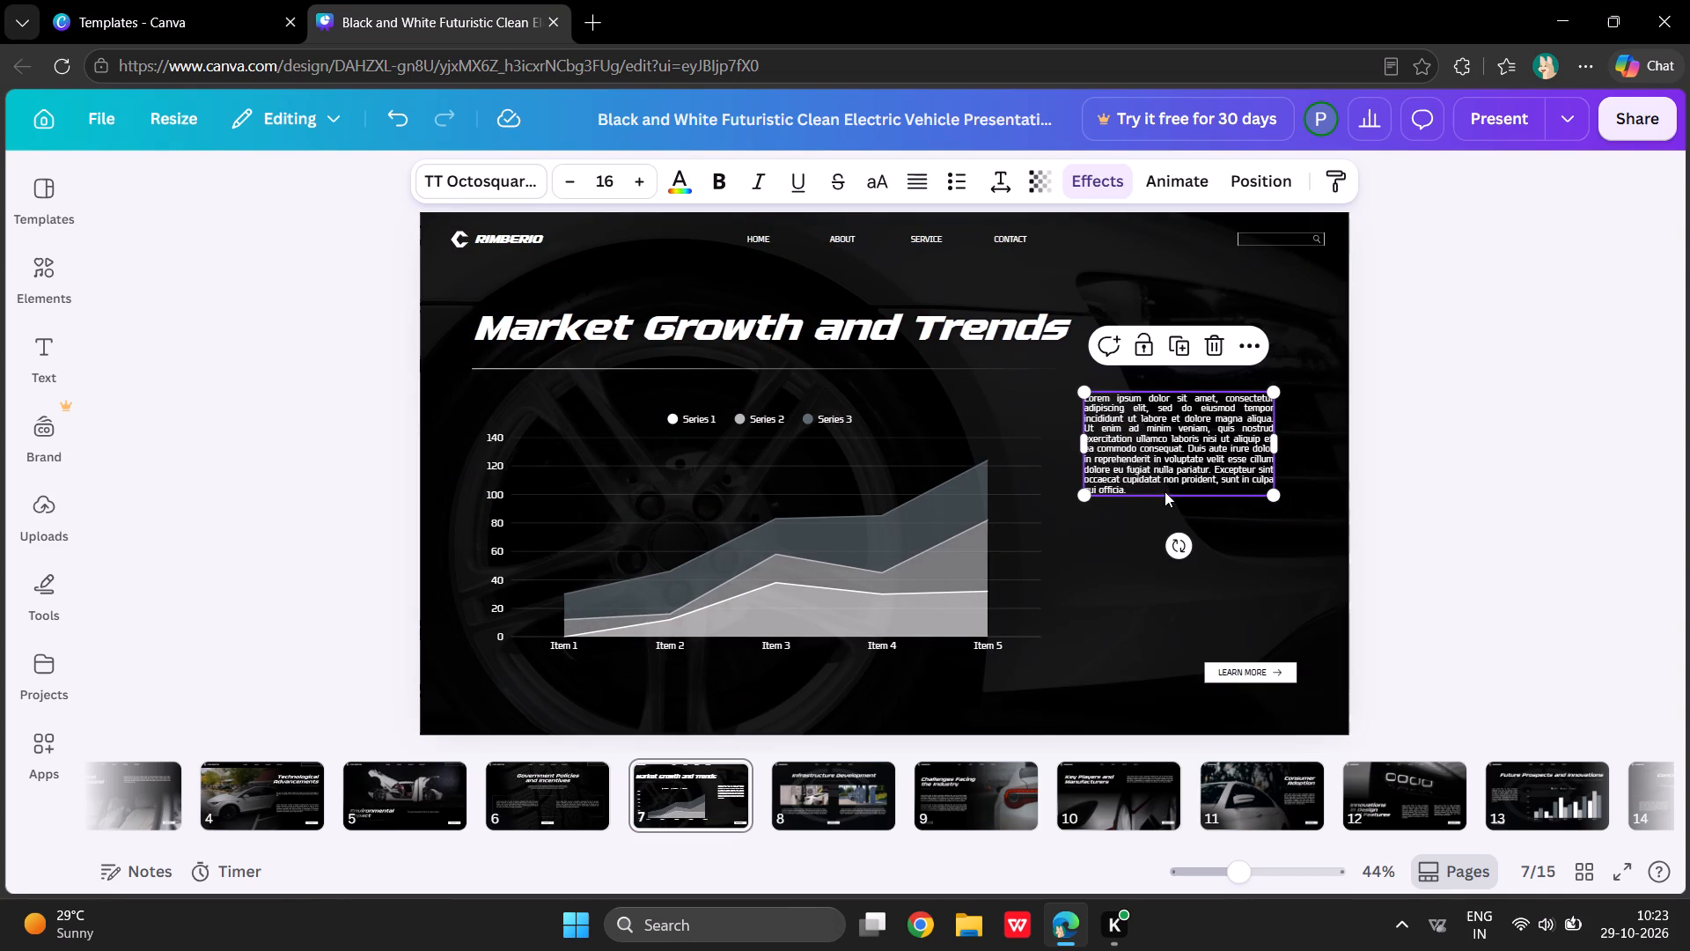
left_click(1165, 491)
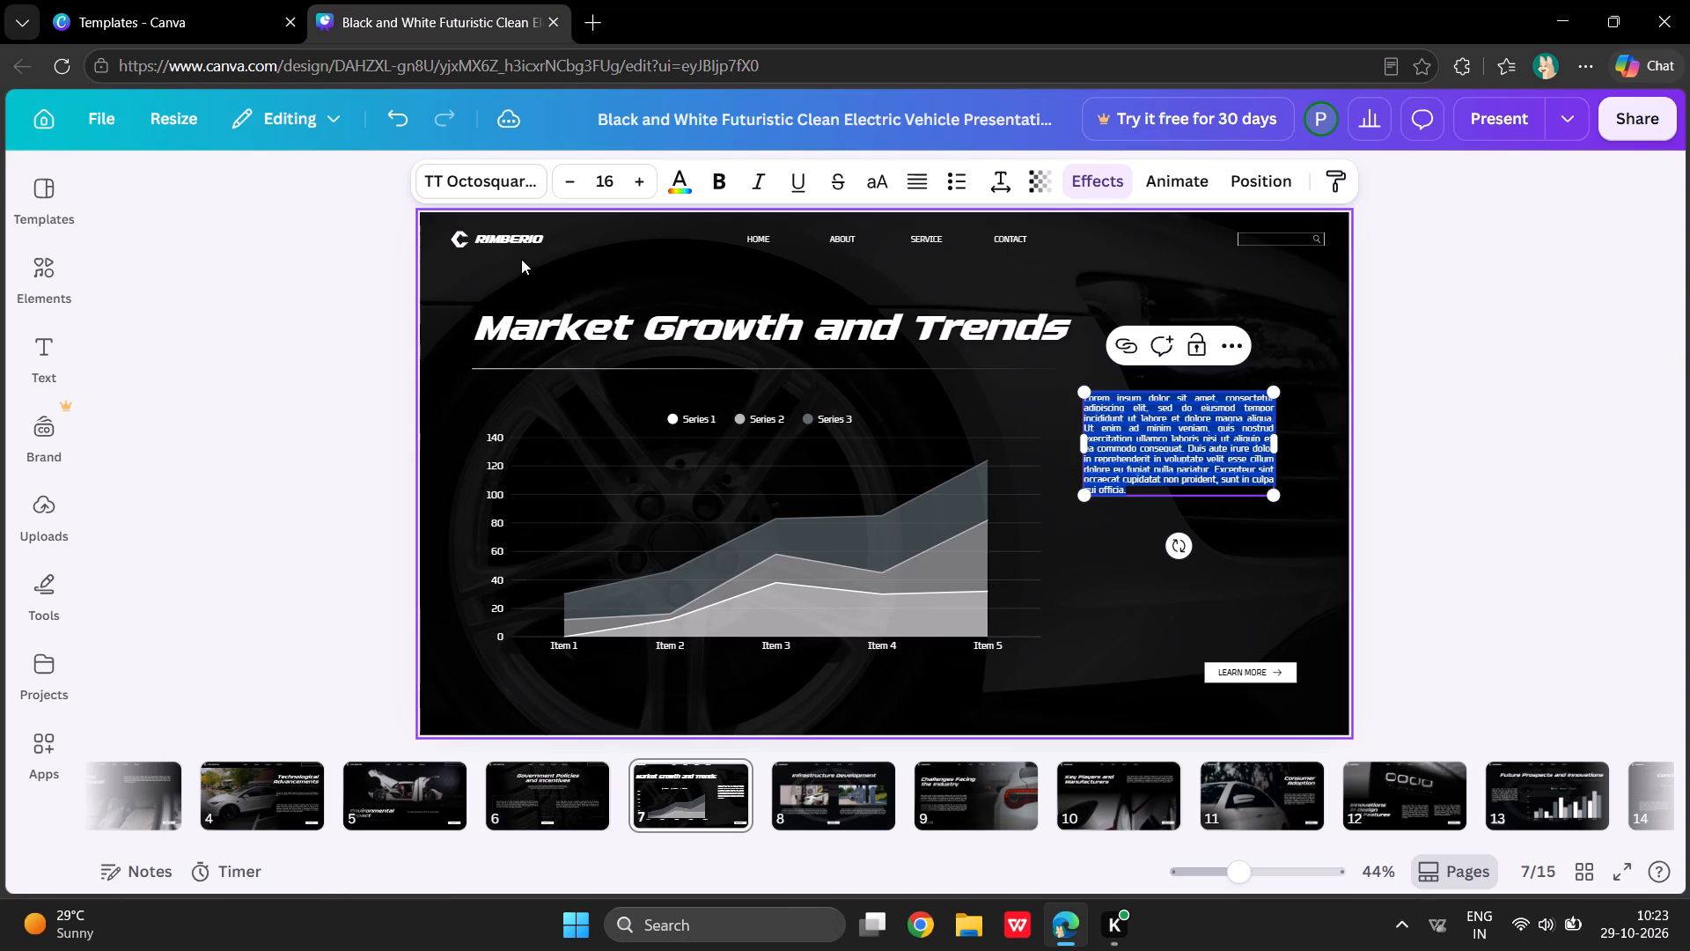
Replace the "RIMBERIO" brand name in the page 7 header with "CAR RENTAL".
left_click(520, 238)
left_click(520, 238)
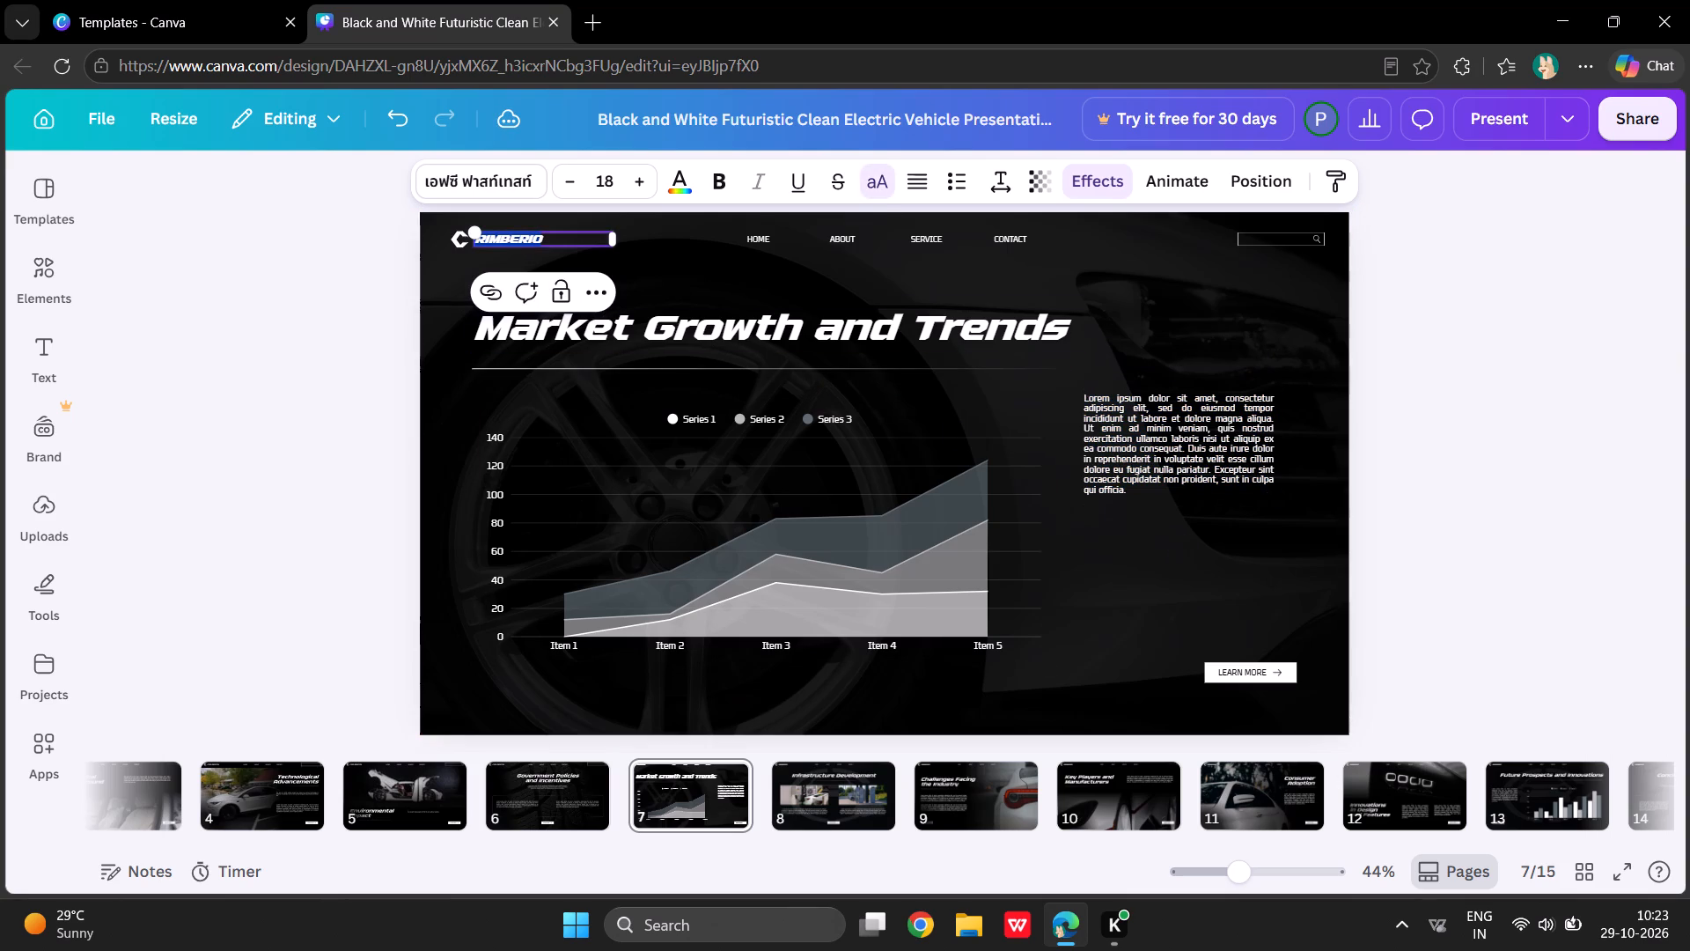
key("BackSpace")
type("CAR RENTAL")
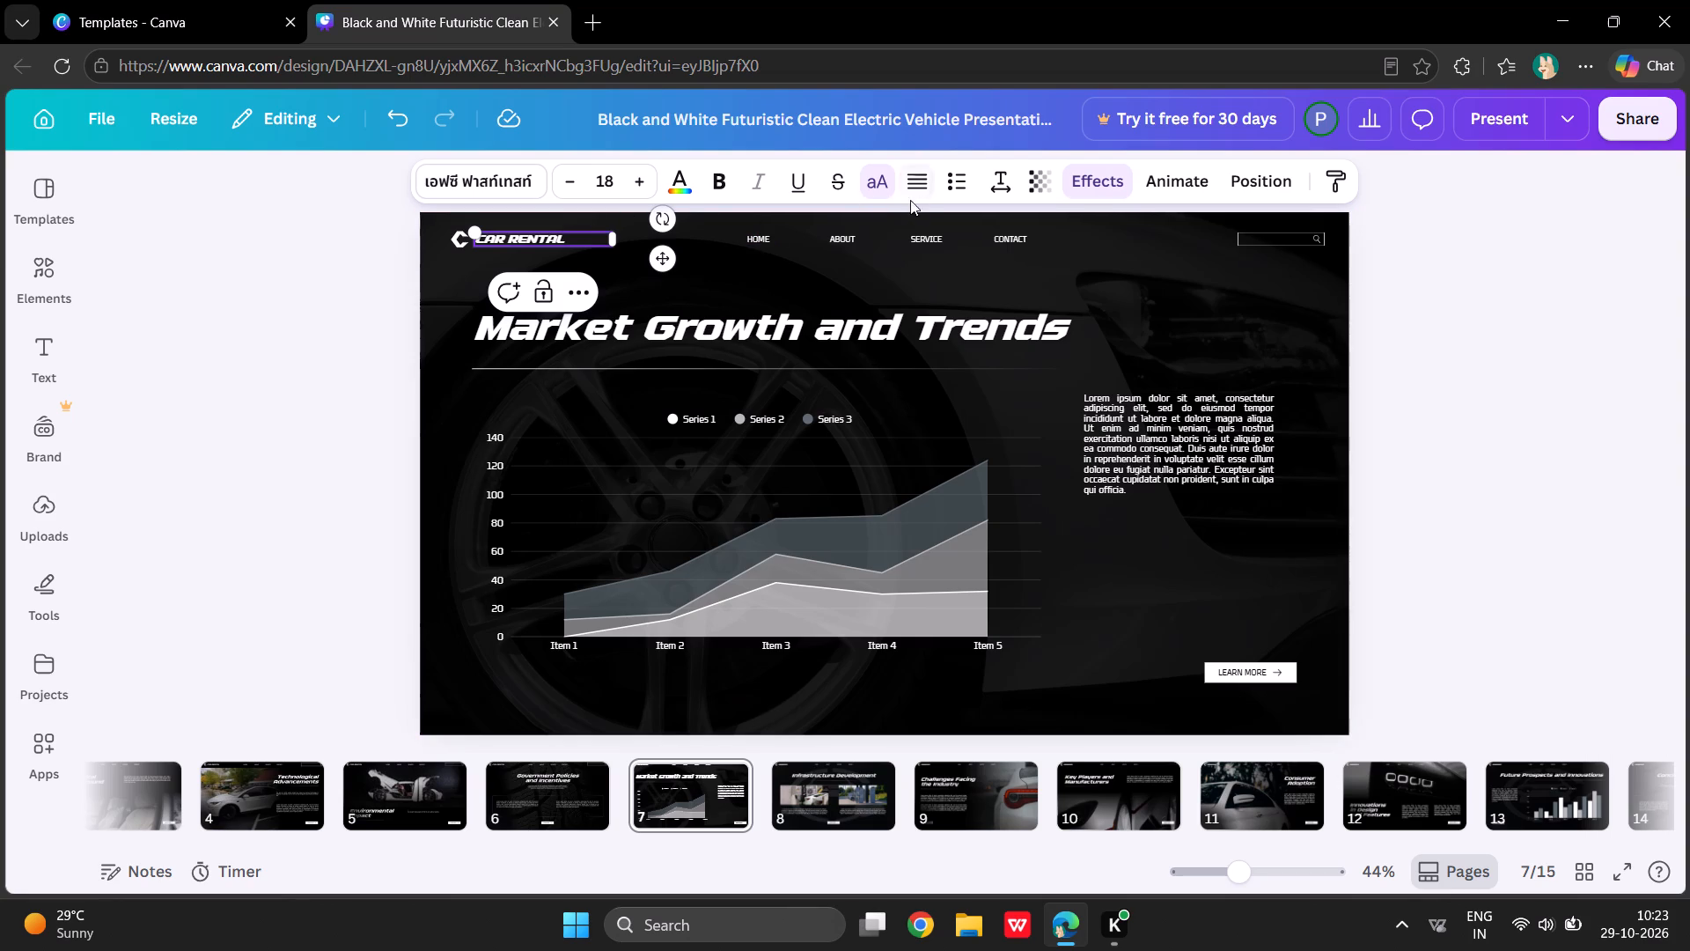
Set the HOME, ABOUT, SERVICE and CONTACT labels in the page 7 header to font size 18.
left_click(771, 238)
triple_click(636, 176)
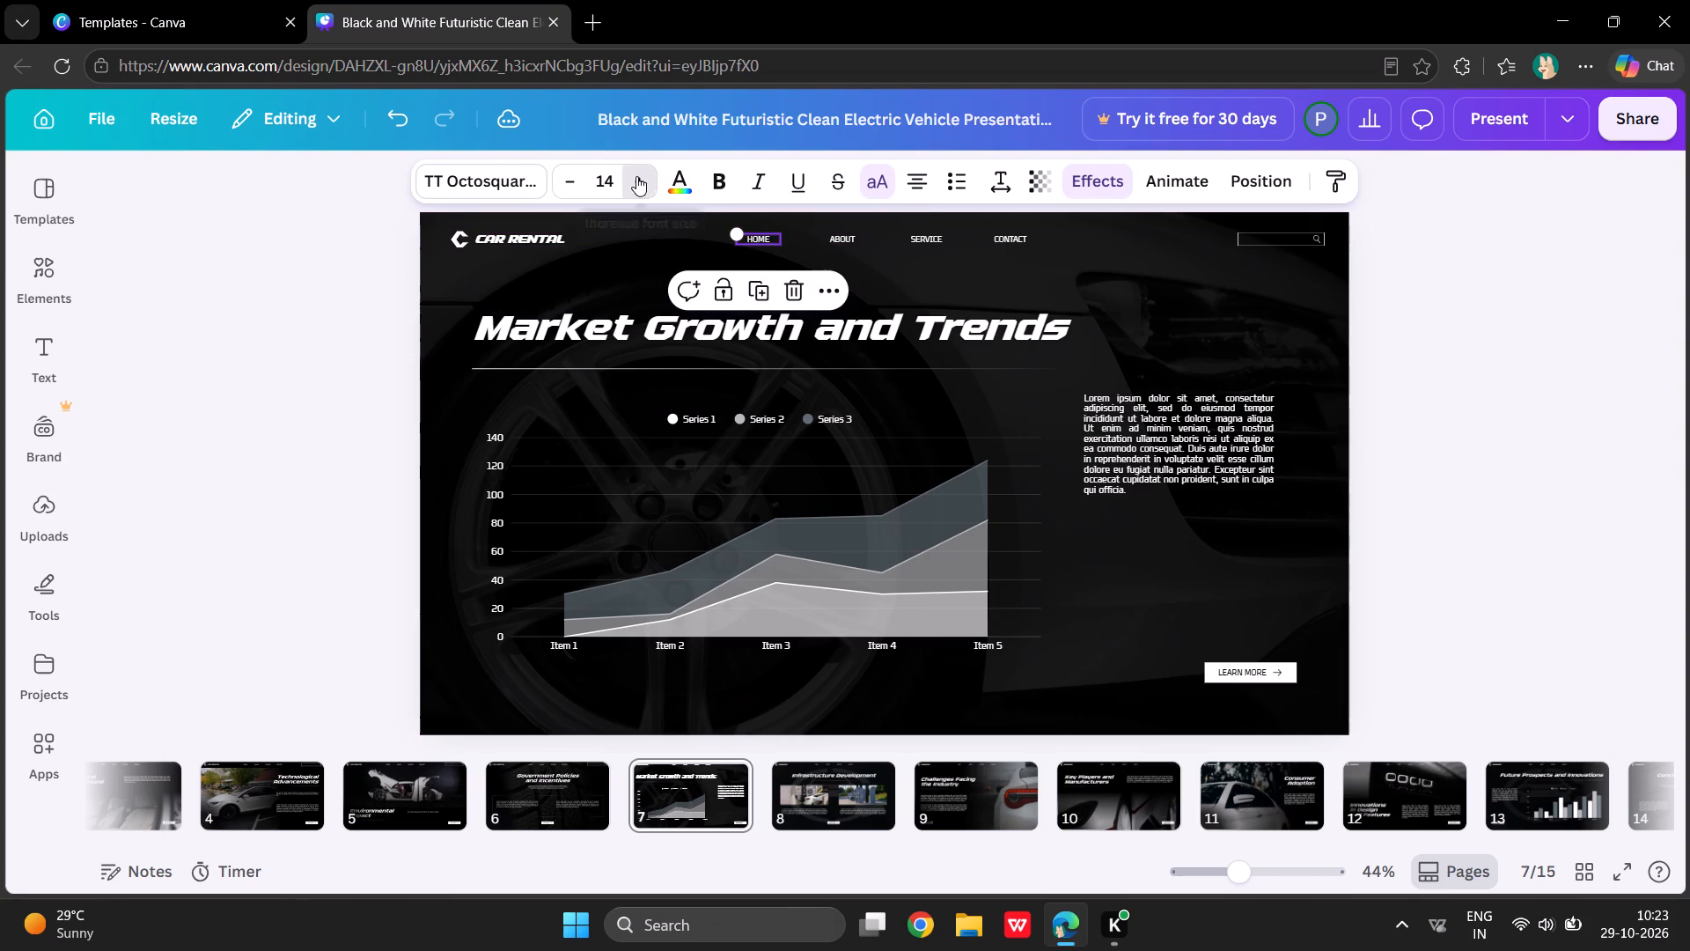
double_click(636, 176)
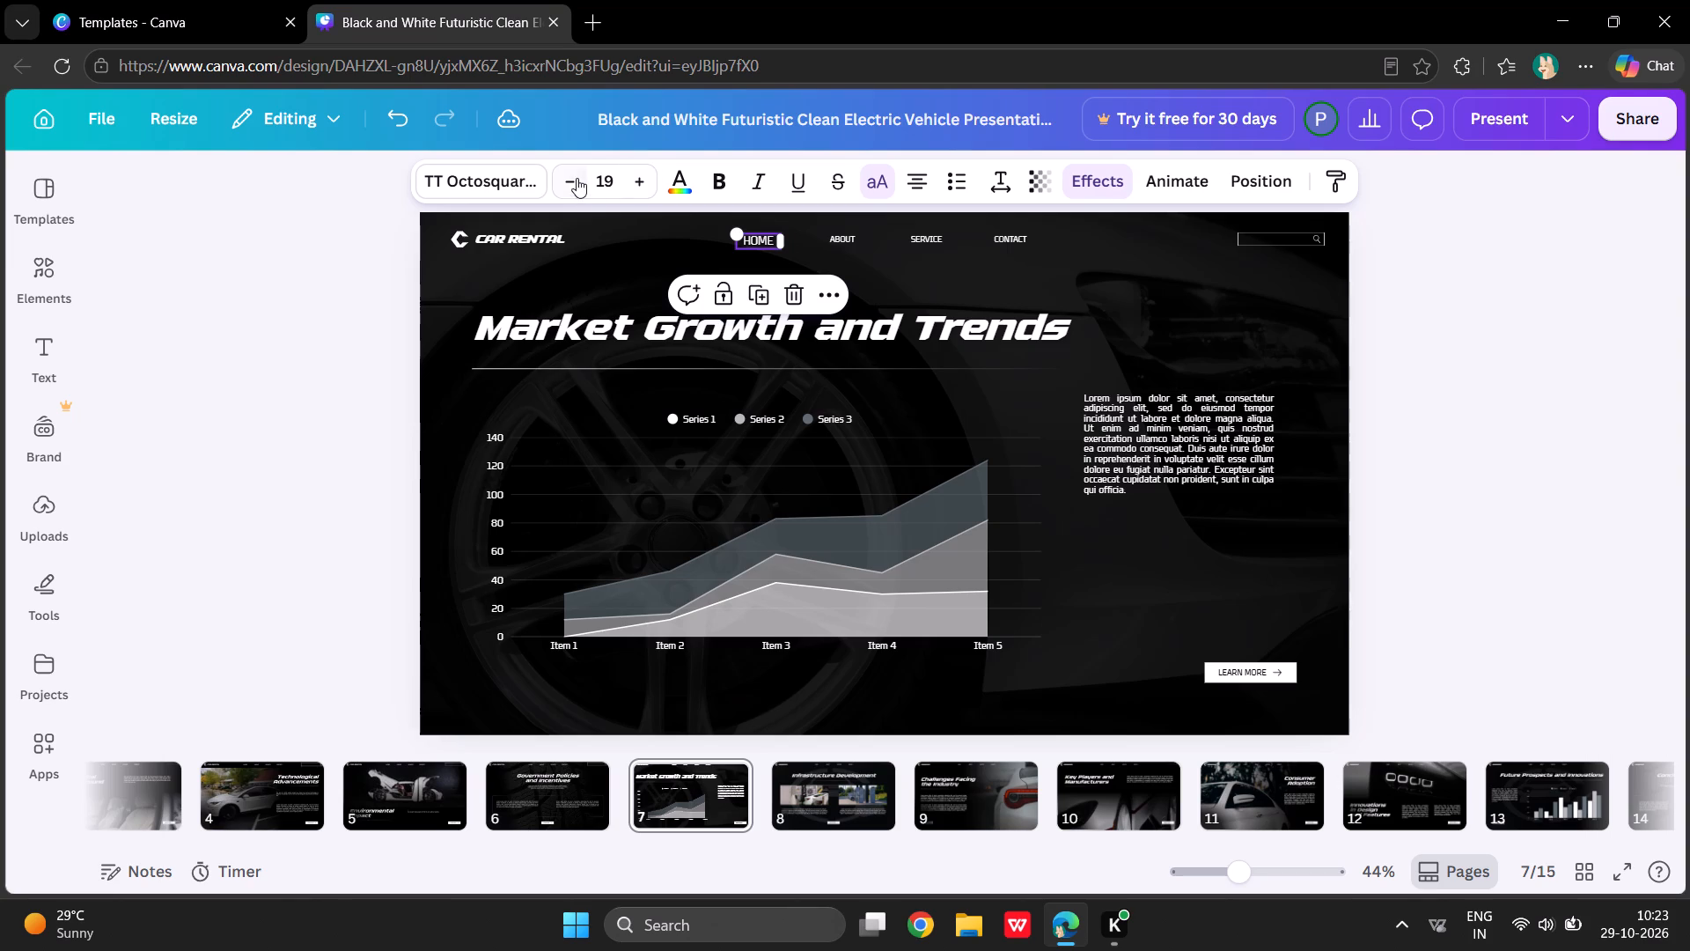
left_click(576, 177)
left_click(837, 234)
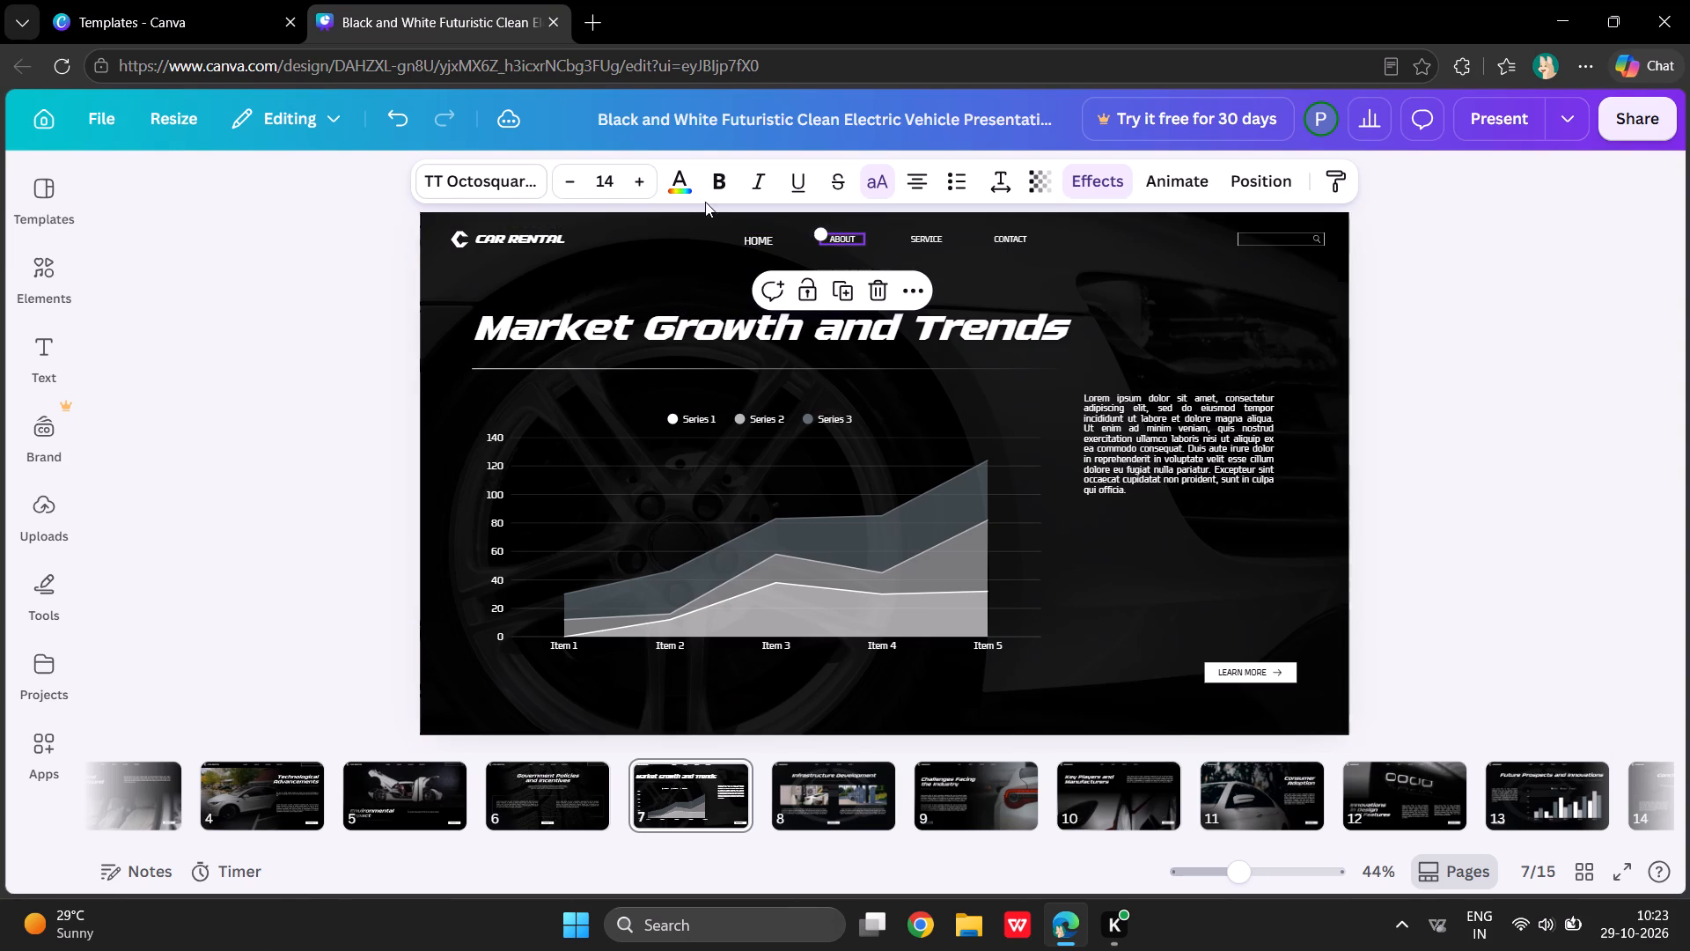
triple_click(644, 181)
double_click(644, 181)
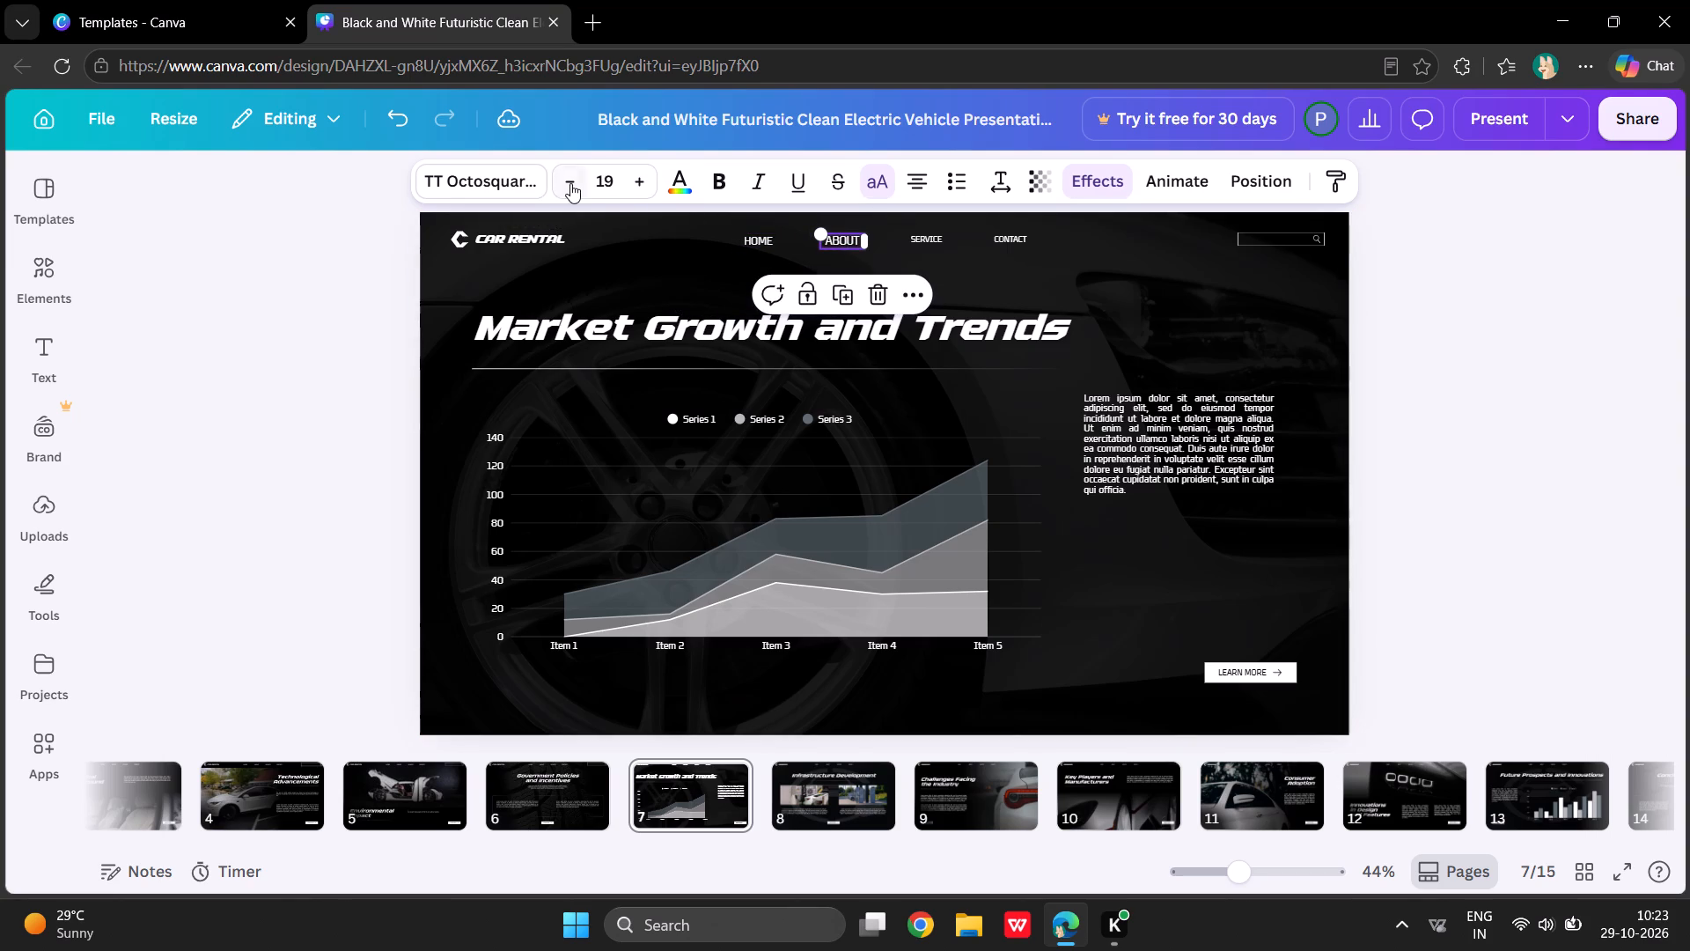
left_click(569, 183)
left_click(916, 239)
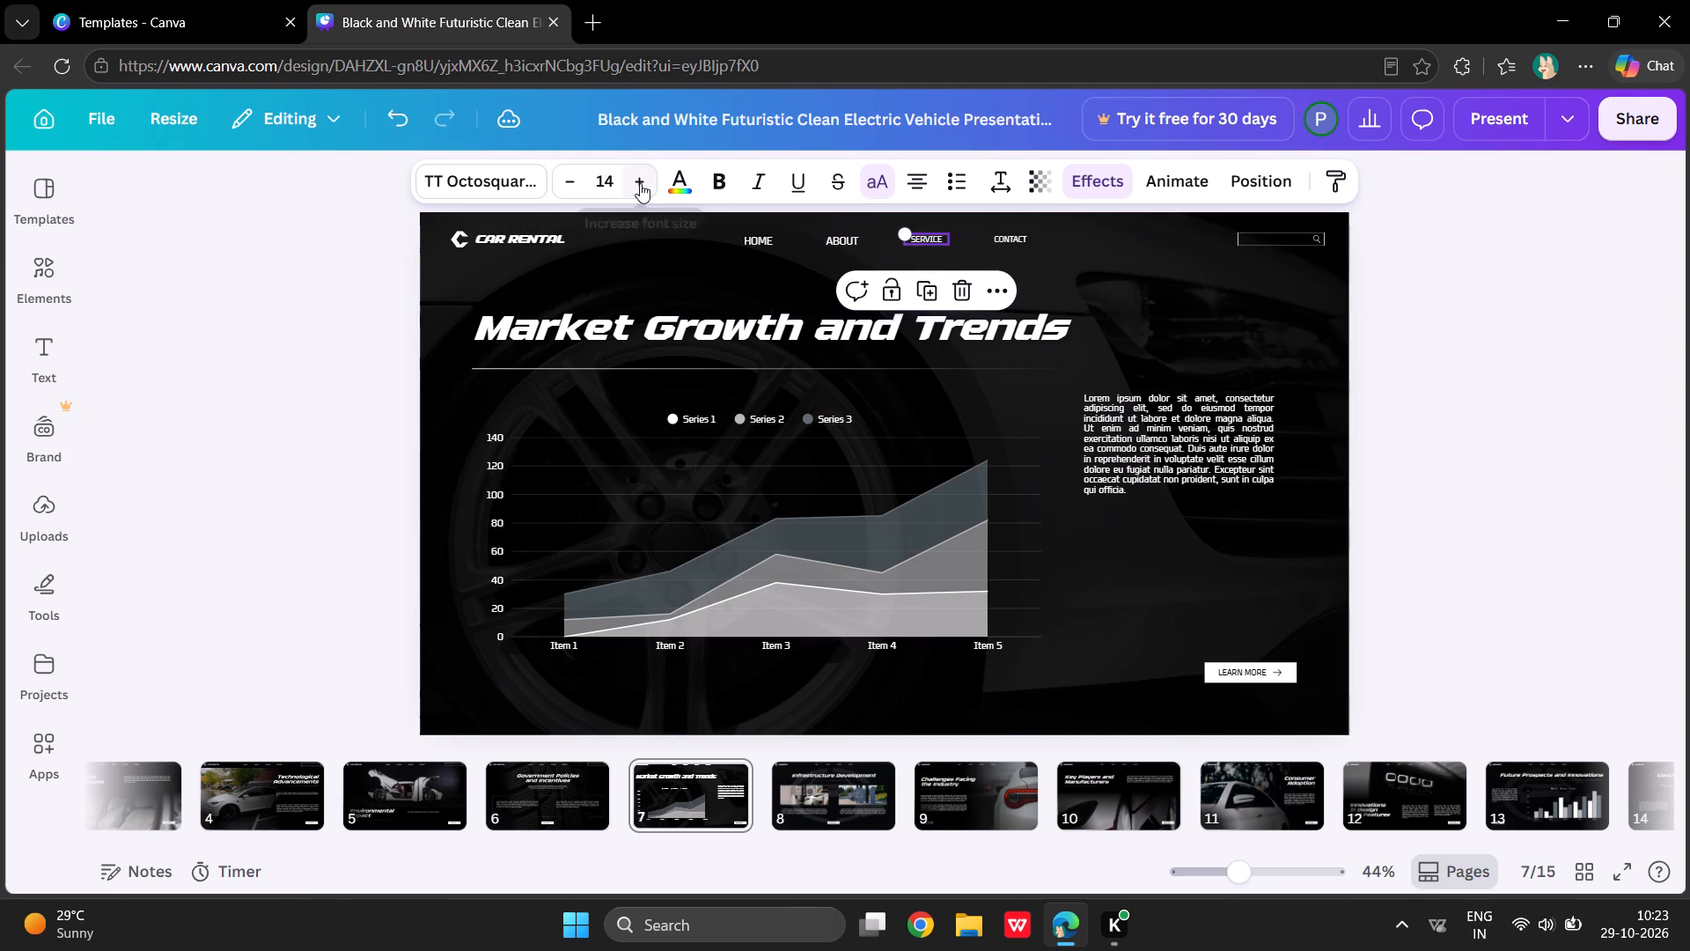
triple_click(640, 183)
left_click(641, 183)
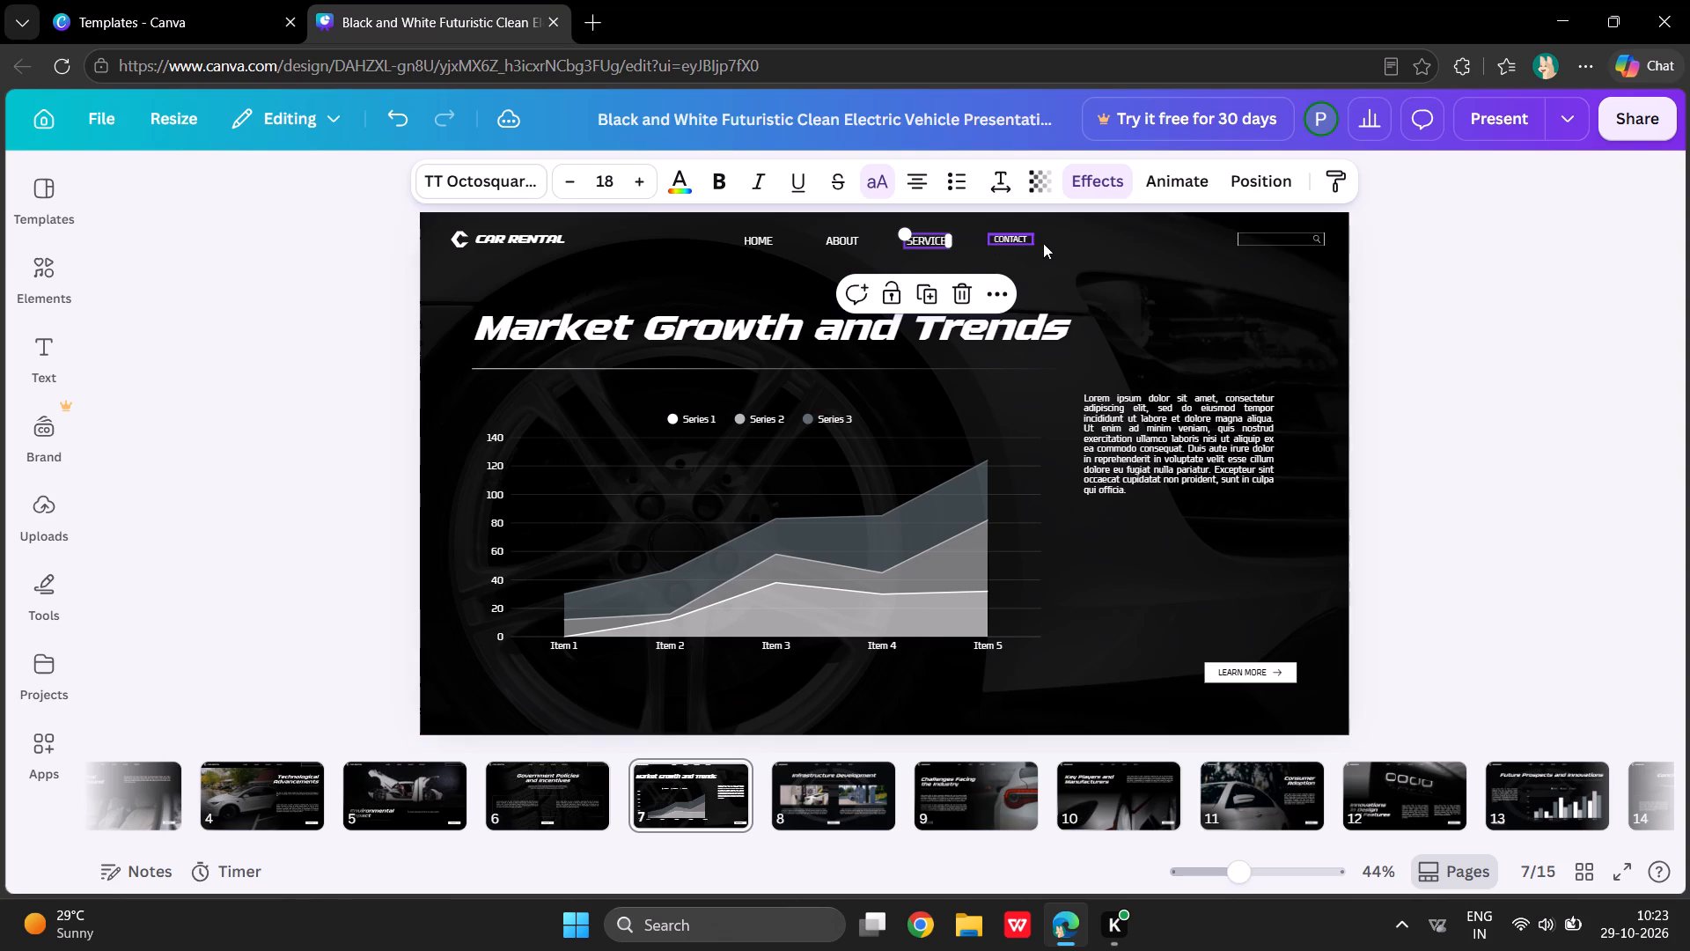
left_click(1028, 236)
double_click(638, 184)
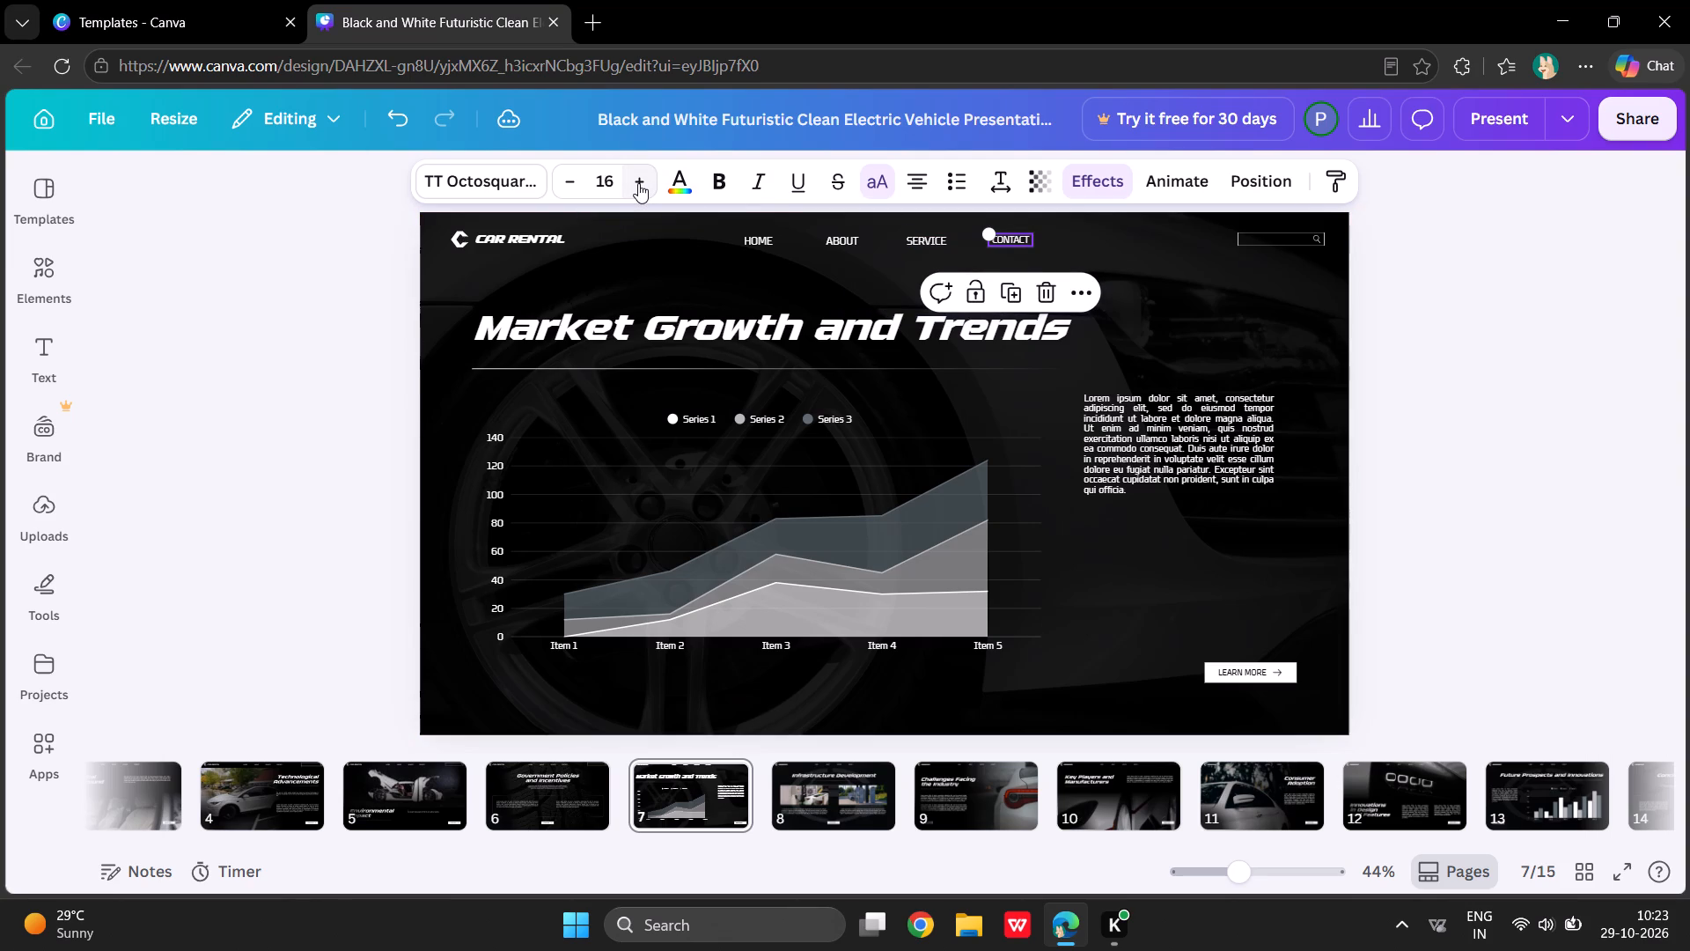
left_click(638, 183)
left_click(638, 183)
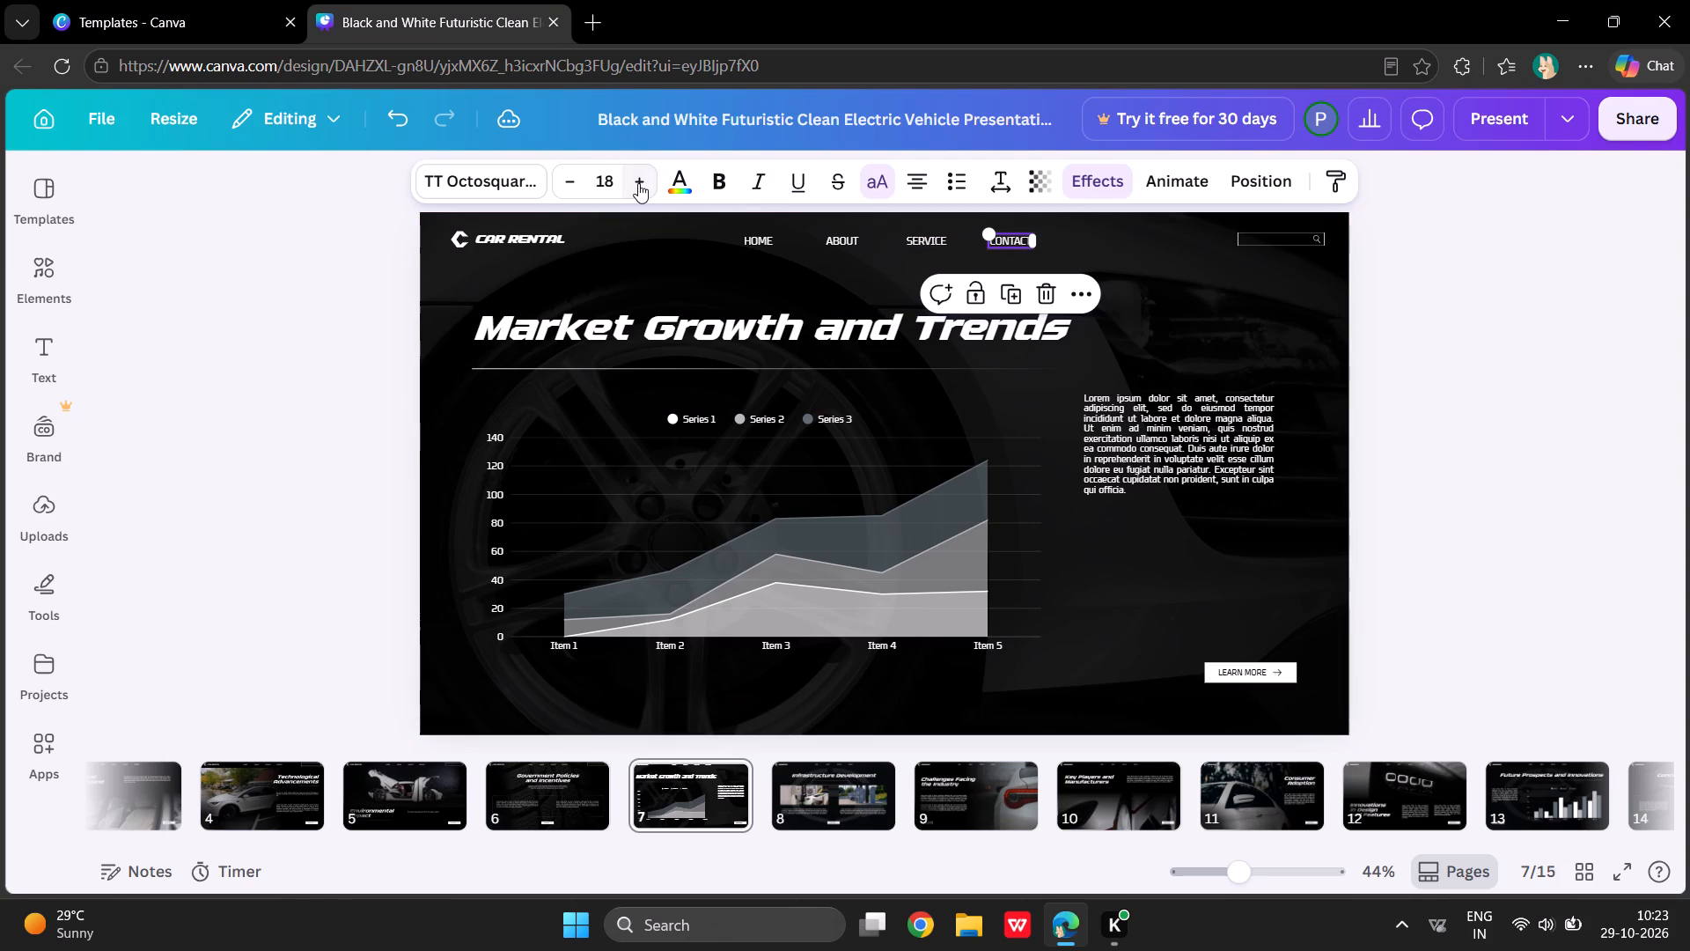
Enlarge the search box in the page 7 header, extending it toward the navigation labels.
left_click(1265, 234)
left_click_drag(1238, 242, 1174, 243)
left_click(1233, 230)
left_click(1230, 237)
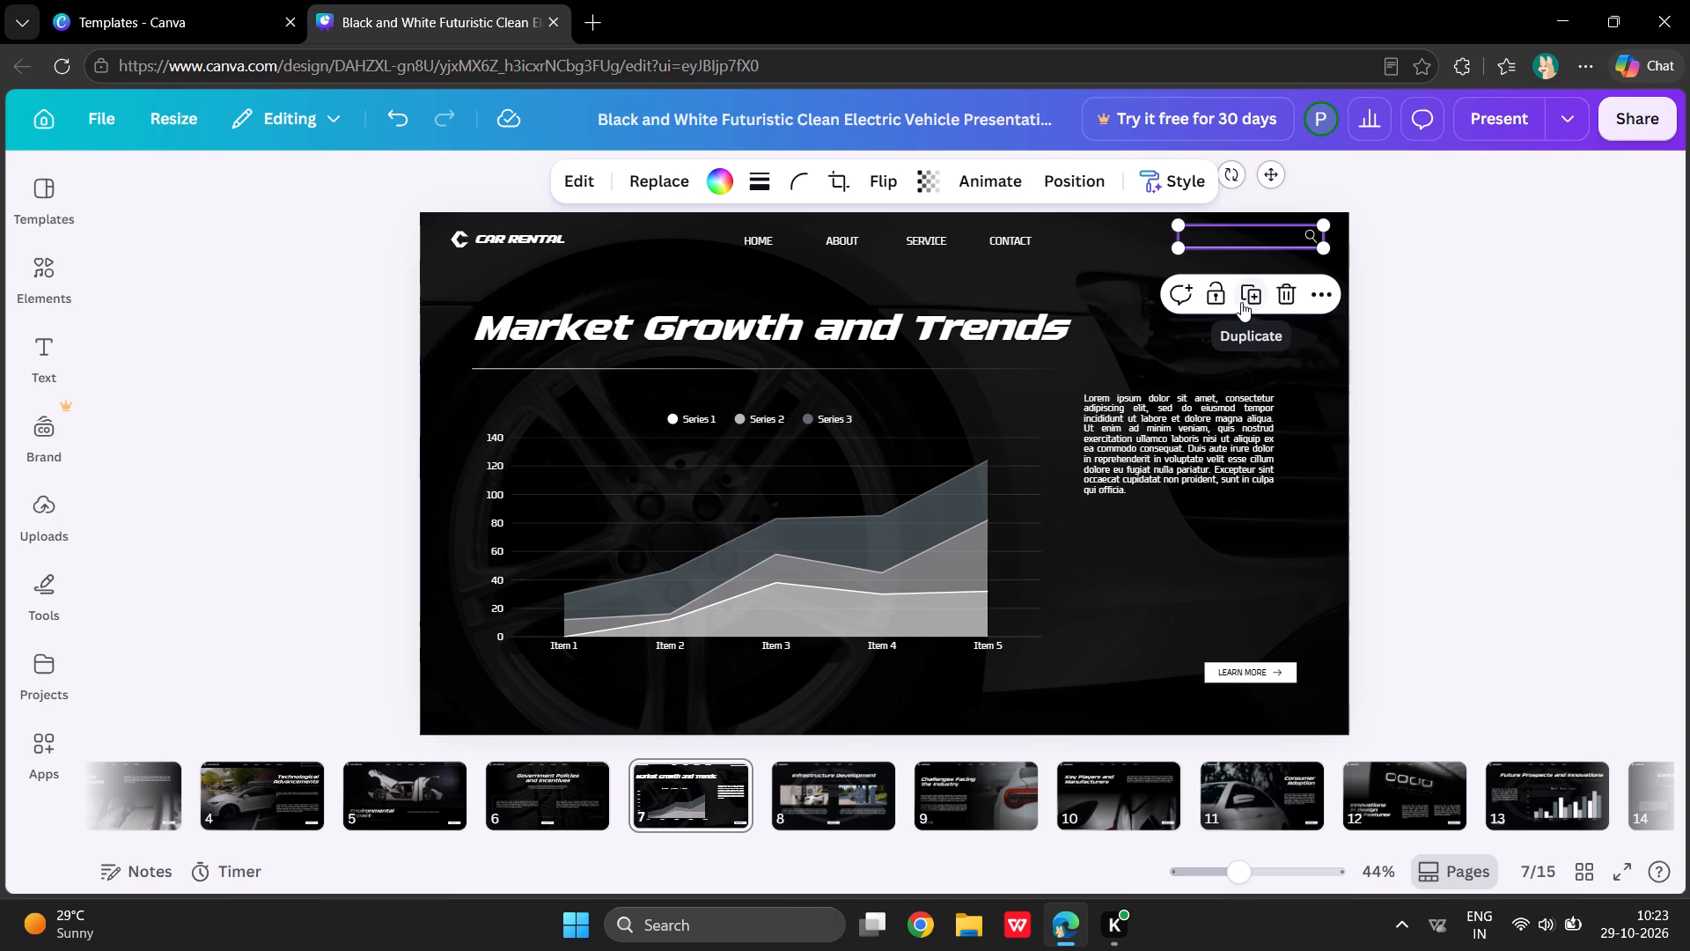
Replace the placeholder paragraph beside the chart with text beginning "Our project market was targeted the people".
double_click(1145, 459)
key("BackSpace")
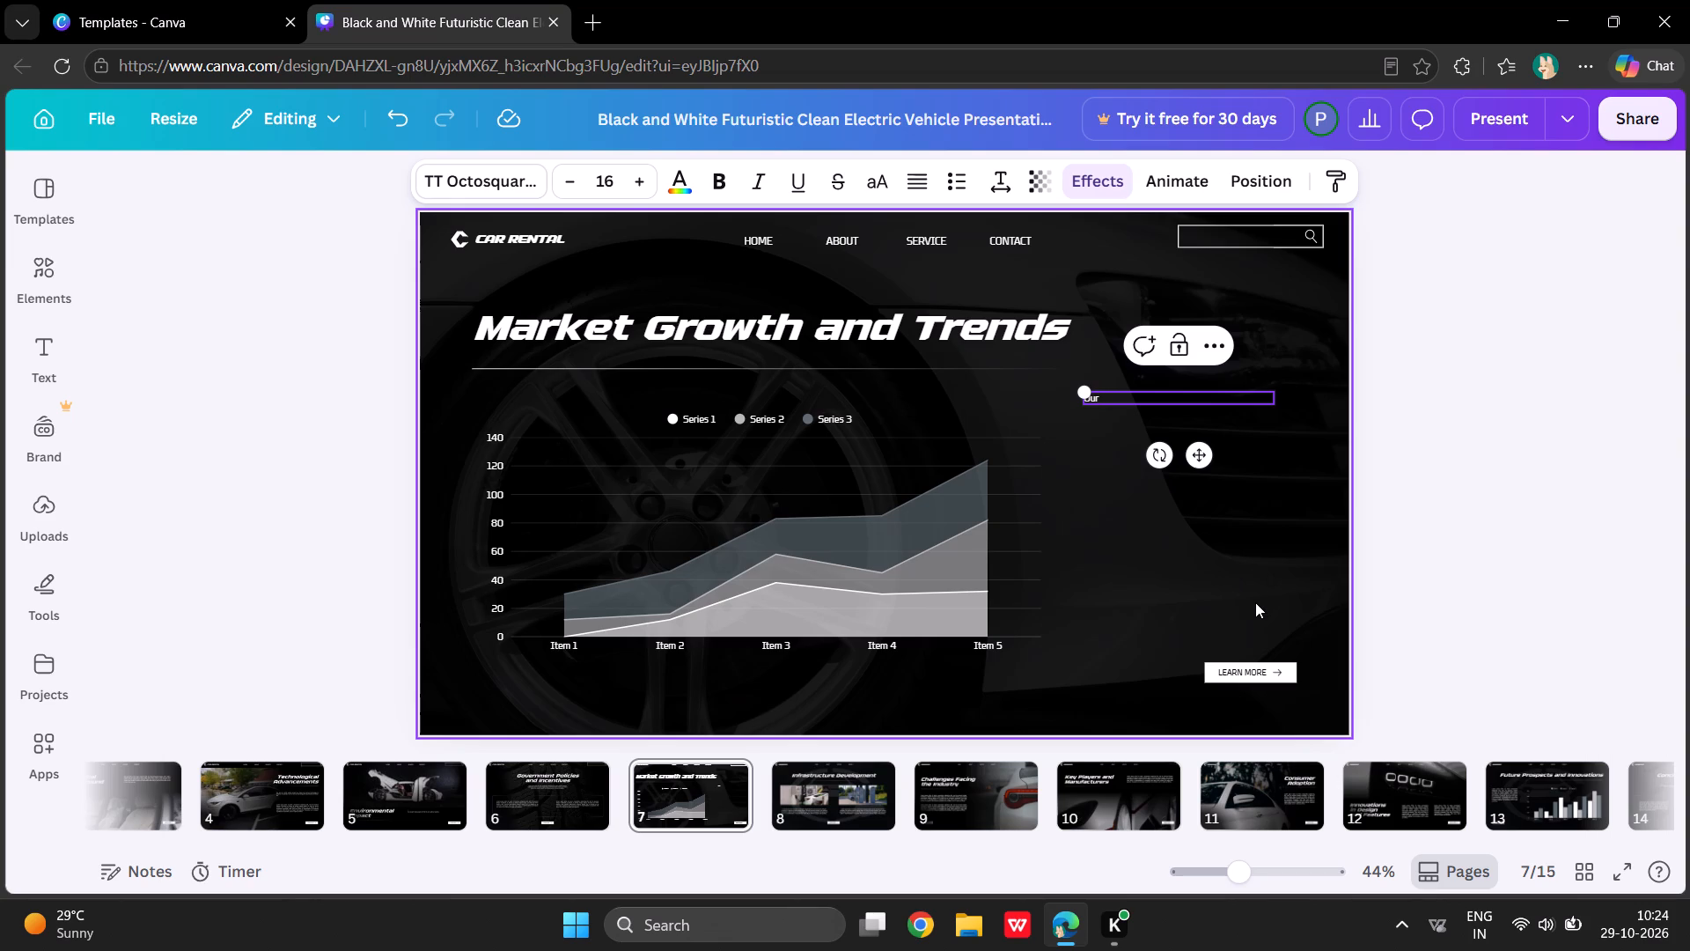
type("pr")
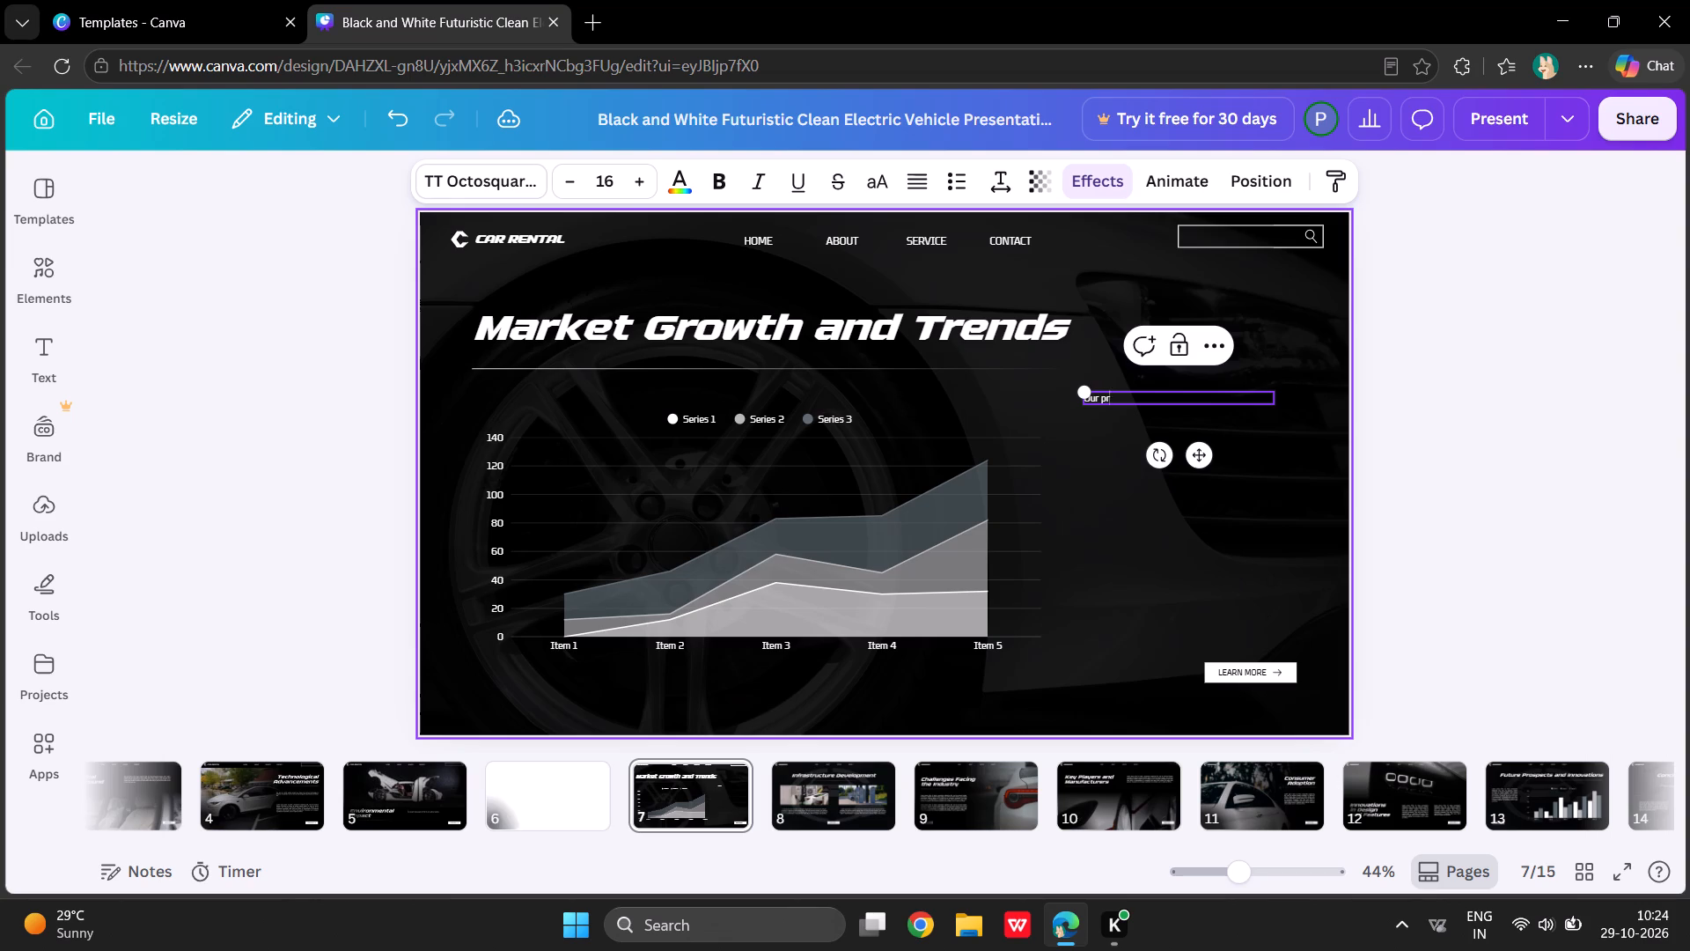
key("o")
type("ject mare")
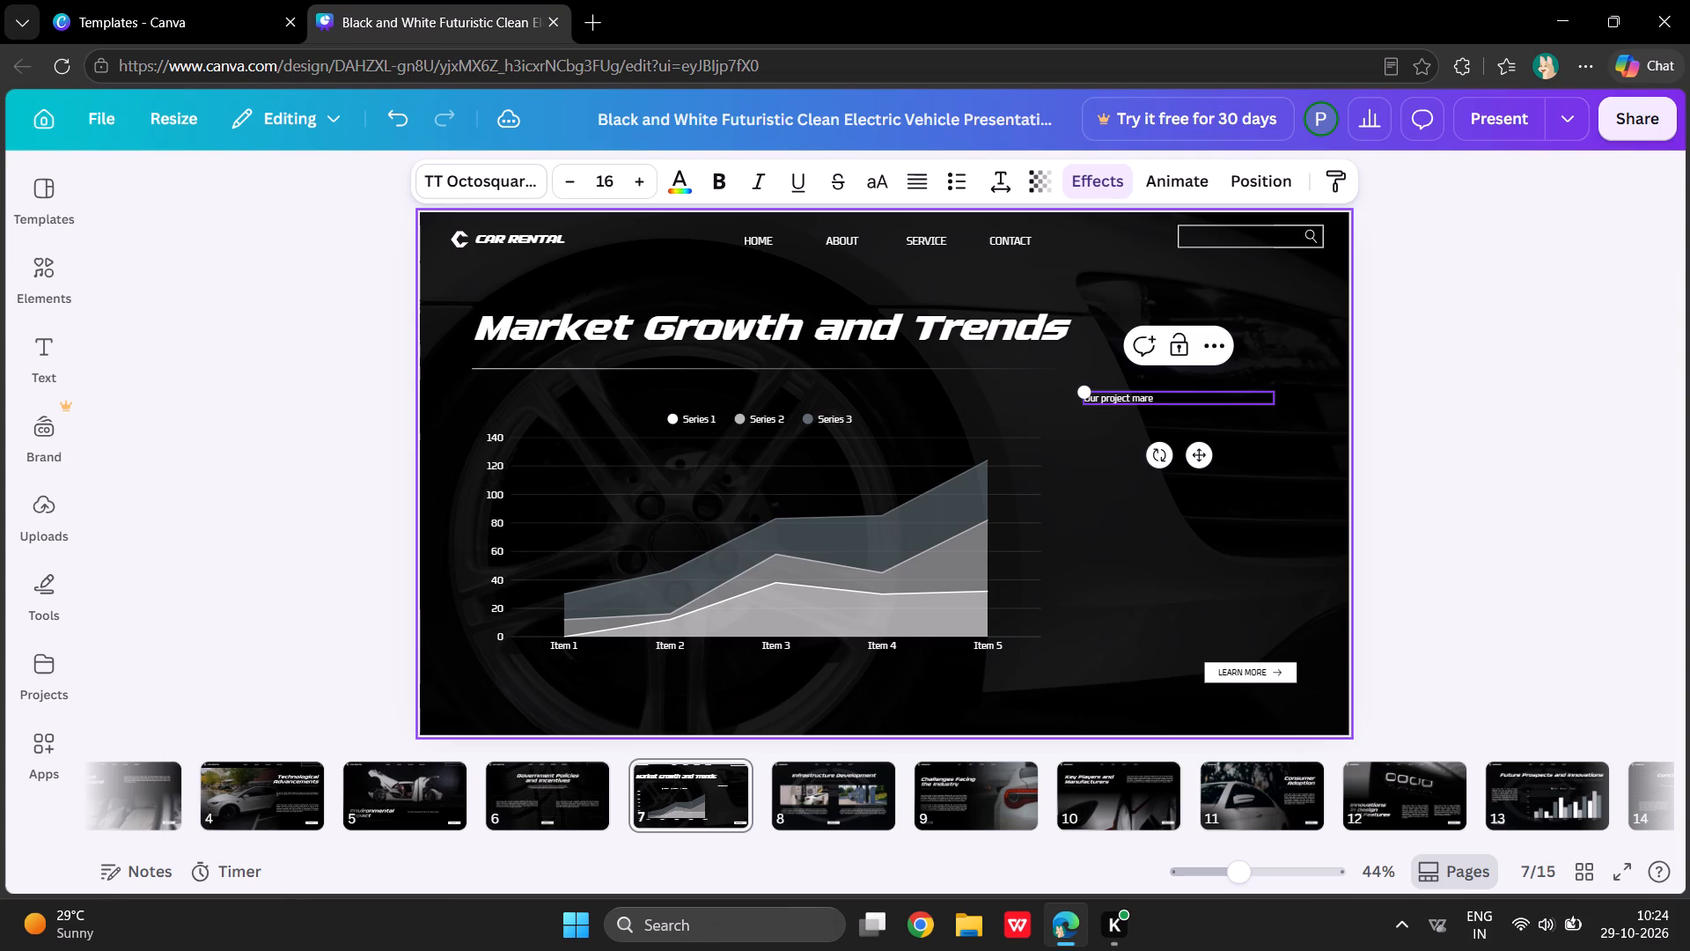
key("BackSpace")
key("r")
key("BackSpace")
type("ket was")
key("space")
type("target")
key("BackSpace")
type("ted")
key("space")
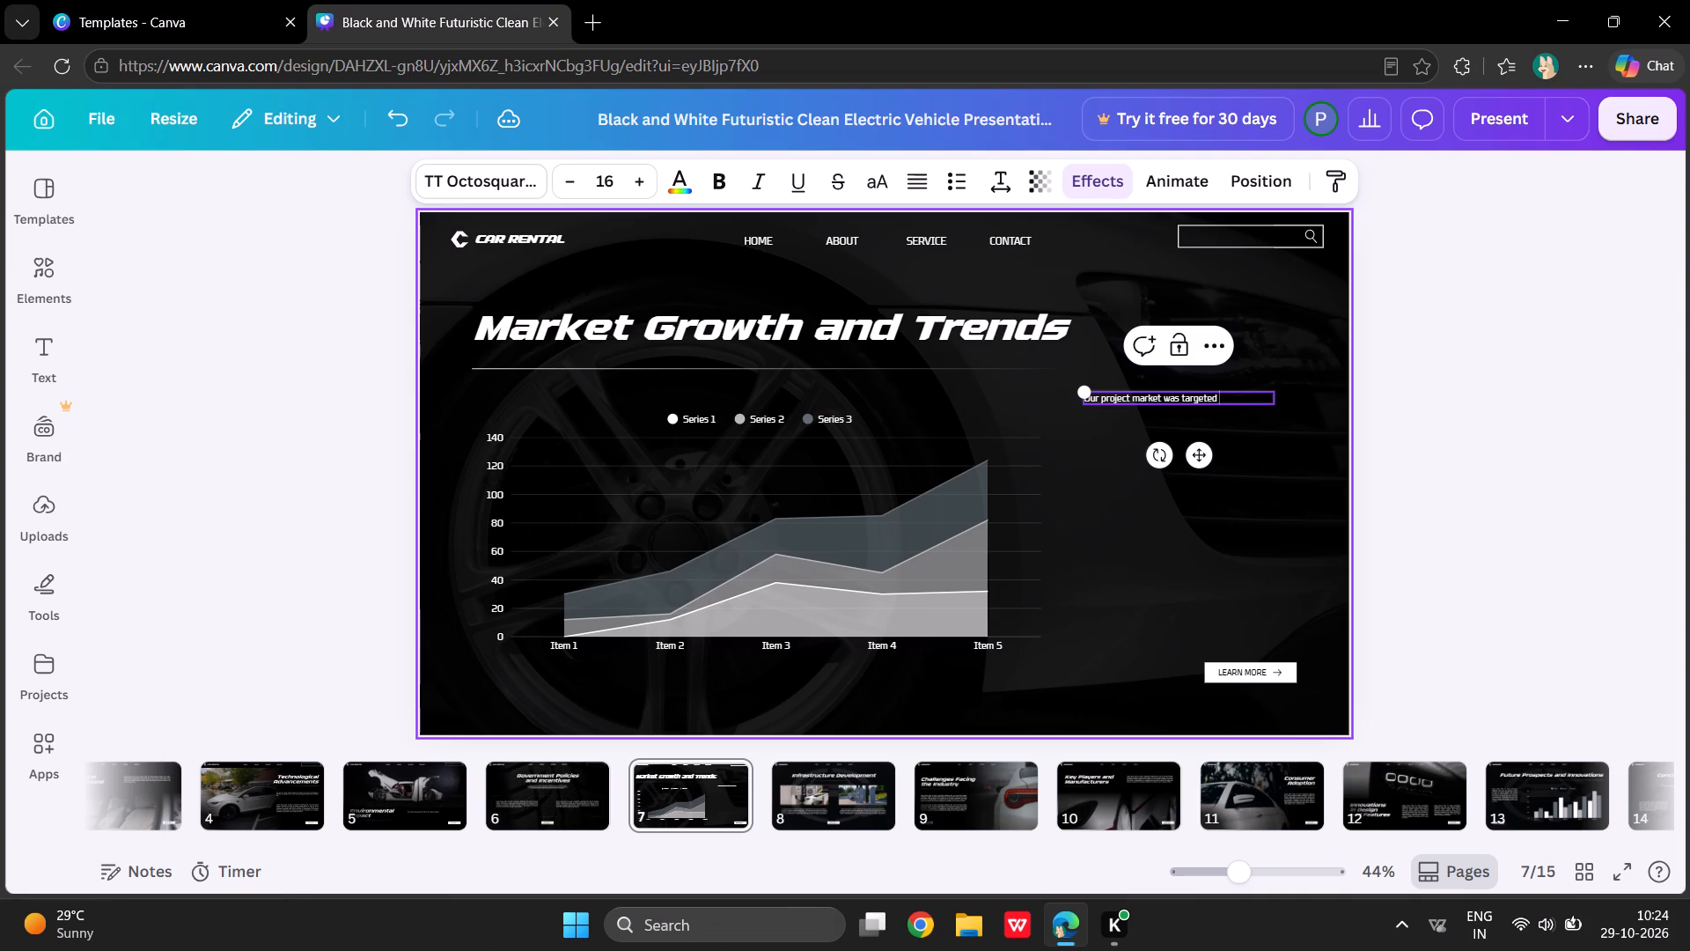
type("the people")
key("space")
Continue the paragraph beside the chart with "such as tourst and students".
type("who")
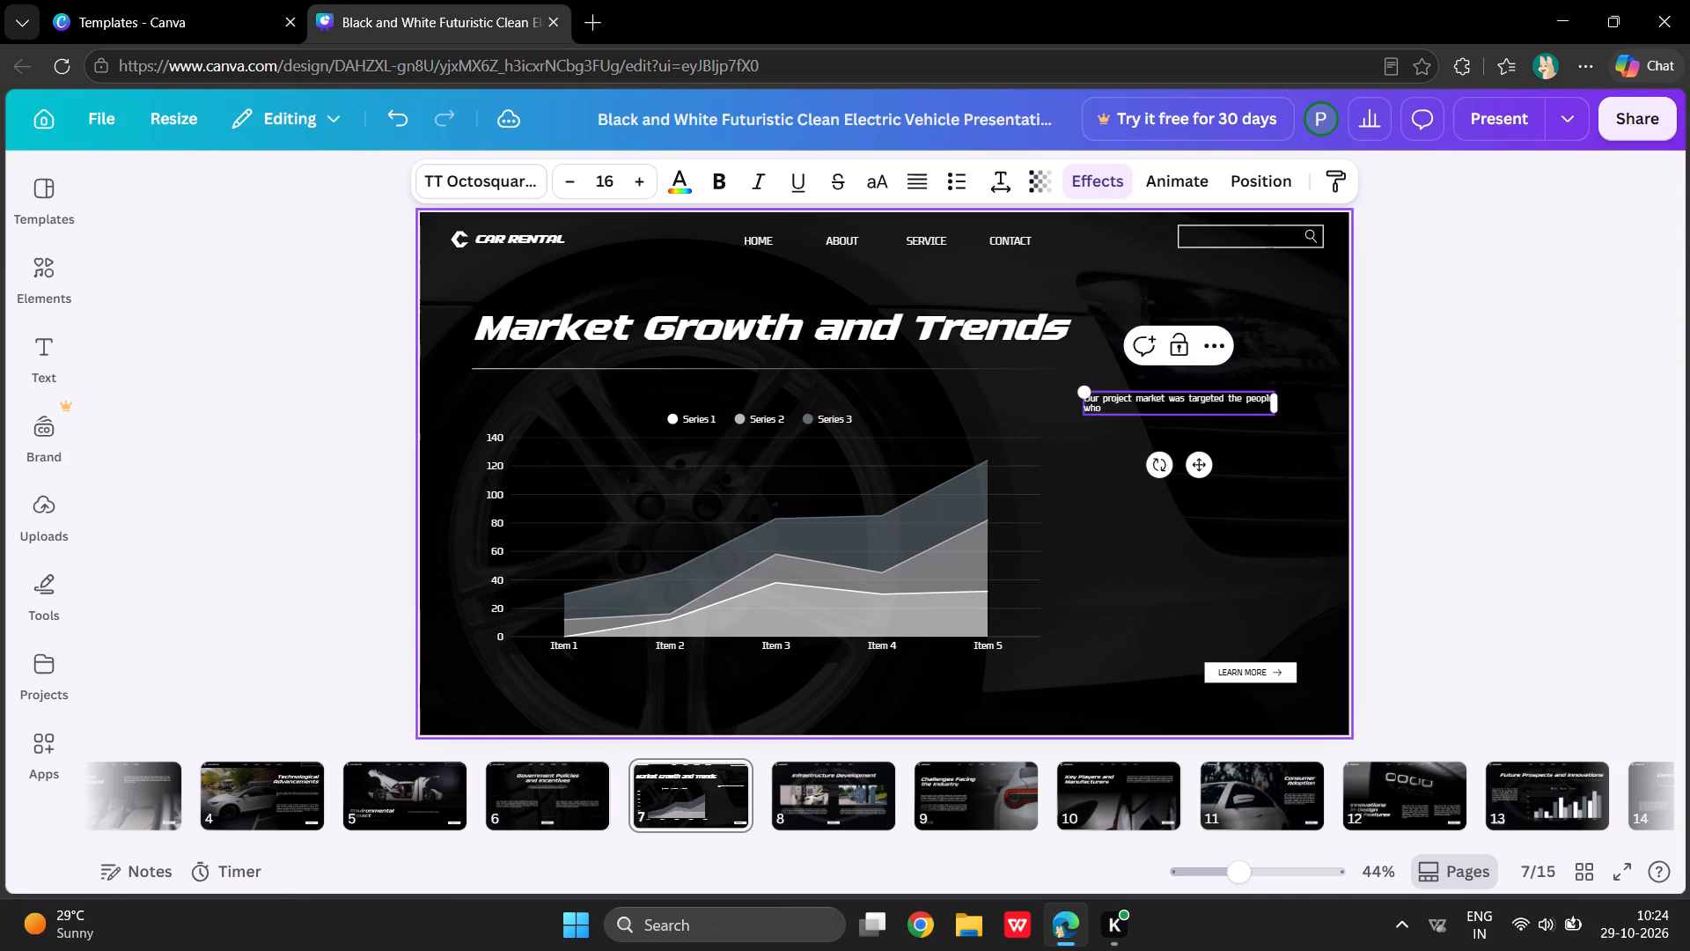
key("BackSpace")
key("BackSpace")
key("BackSpace")
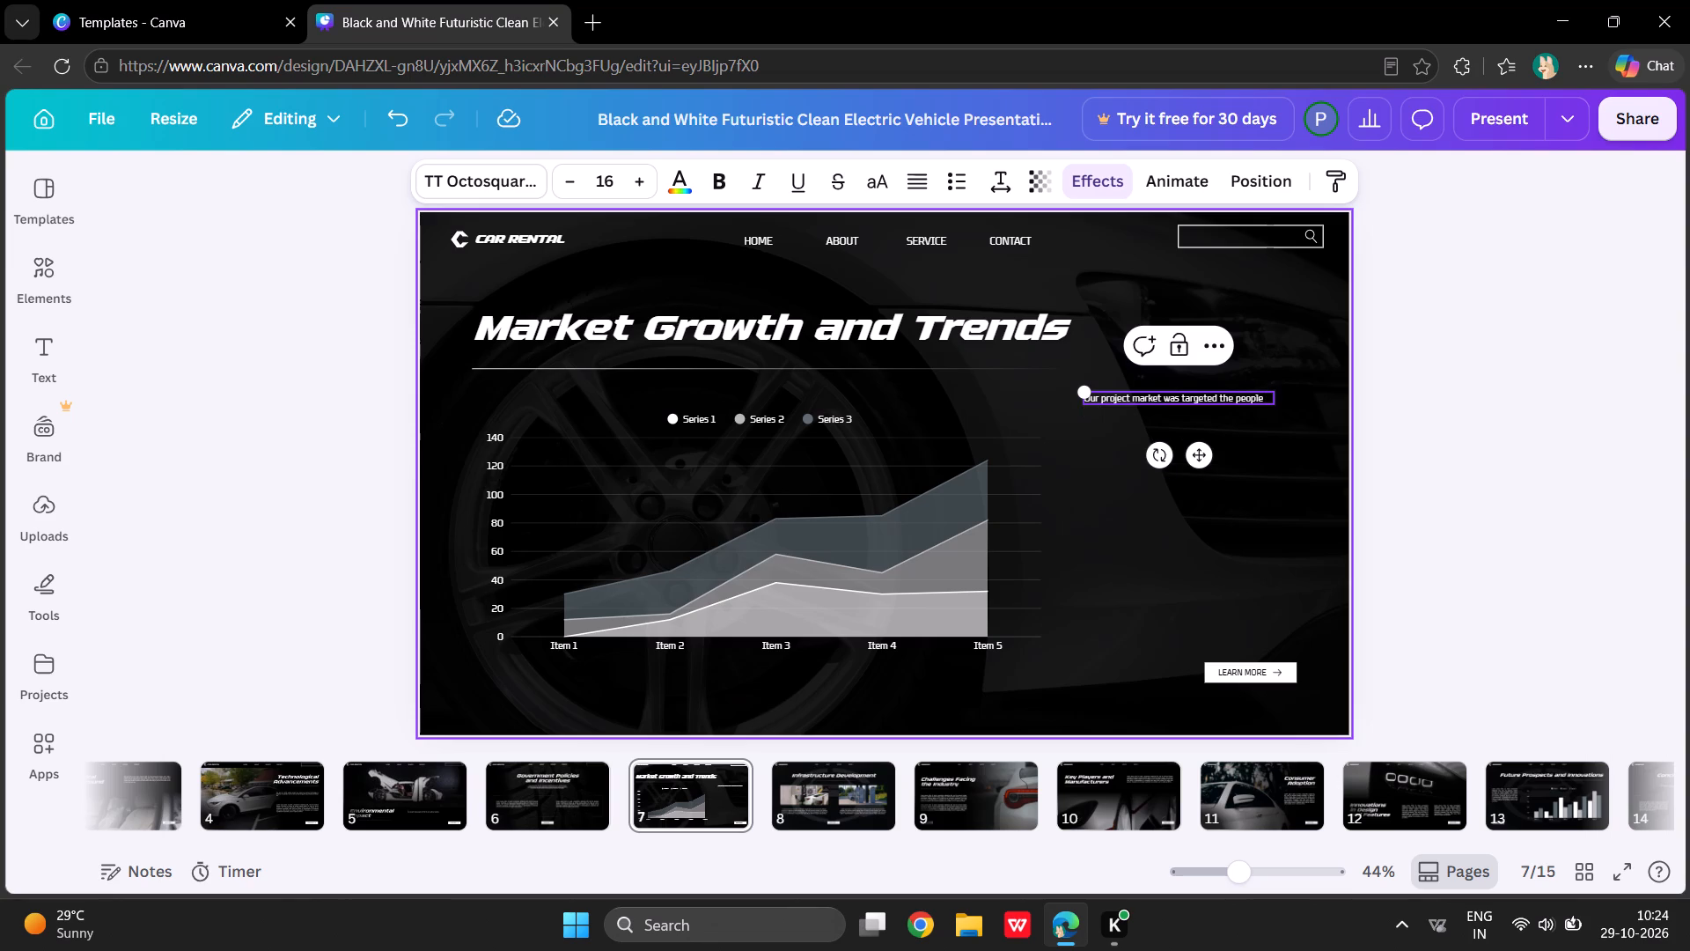
type("such as")
key("space")
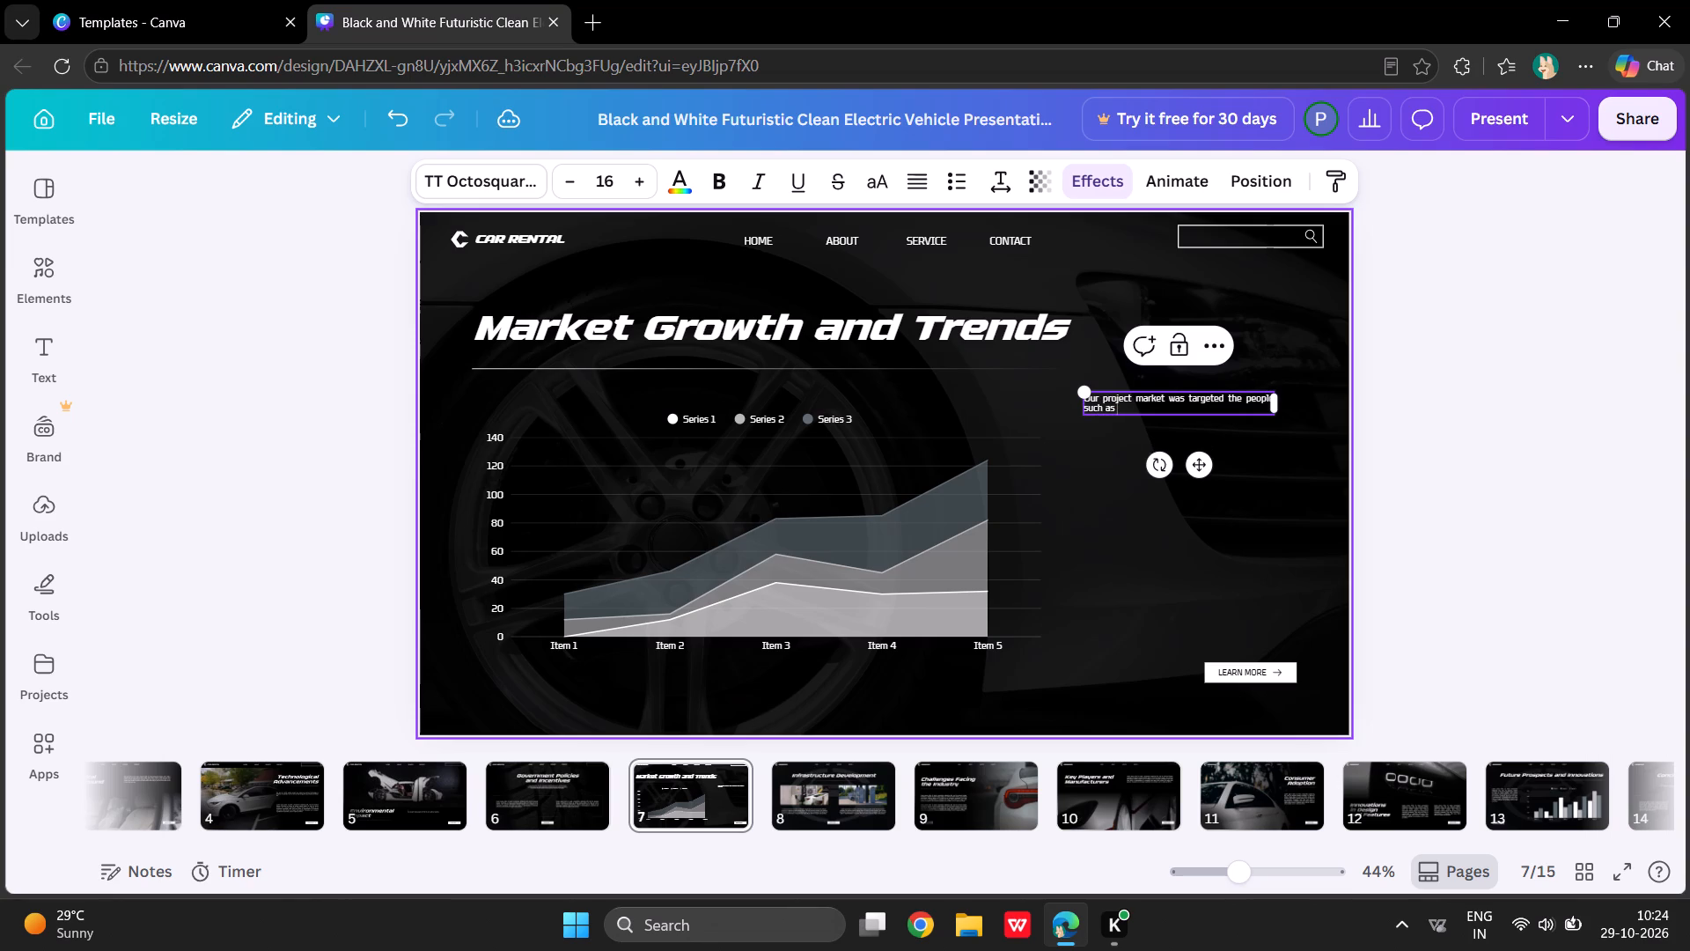
key("t")
type("ourst")
key("space")
type("and")
key("space")
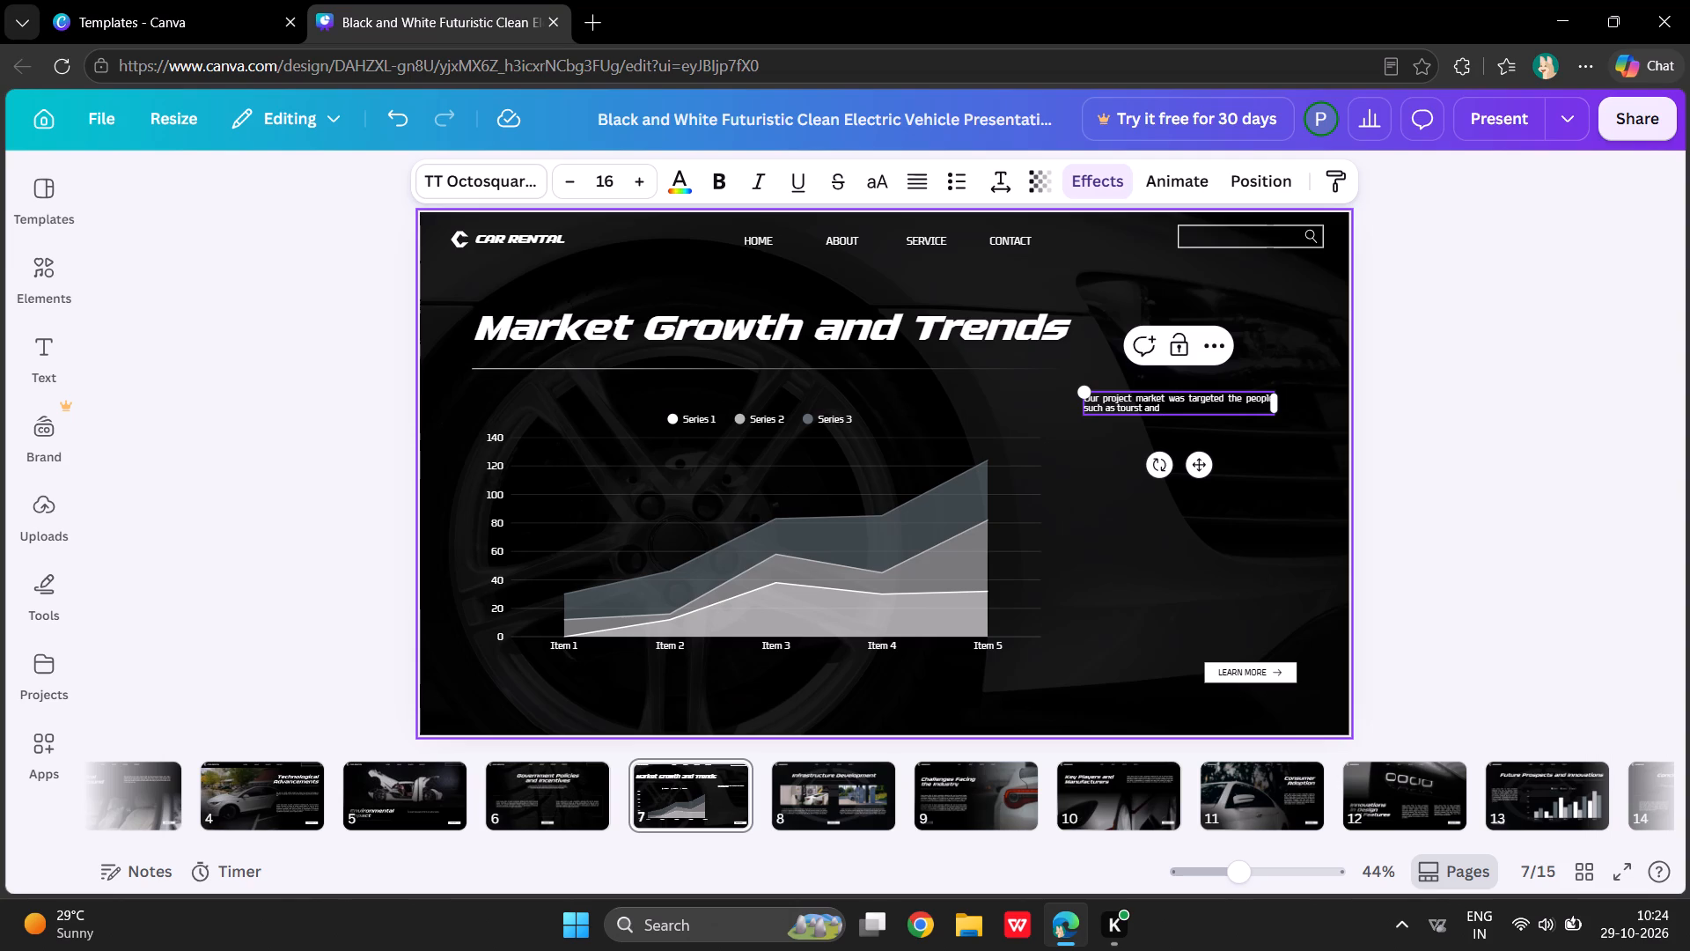
key("BackSpace")
key("BackSpace")
key("BackSpace")
key("BackSpace")
type("so")
key("space")
key("space")
key("BackSpace")
key("BackSpace")
key("BackSpace")
key("BackSpace")
type("and students")
key("space")
Extend the paragraph with "etc so are market place was strong daily need product".
type("etc so are market place")
key("space")
type("was strong daily")
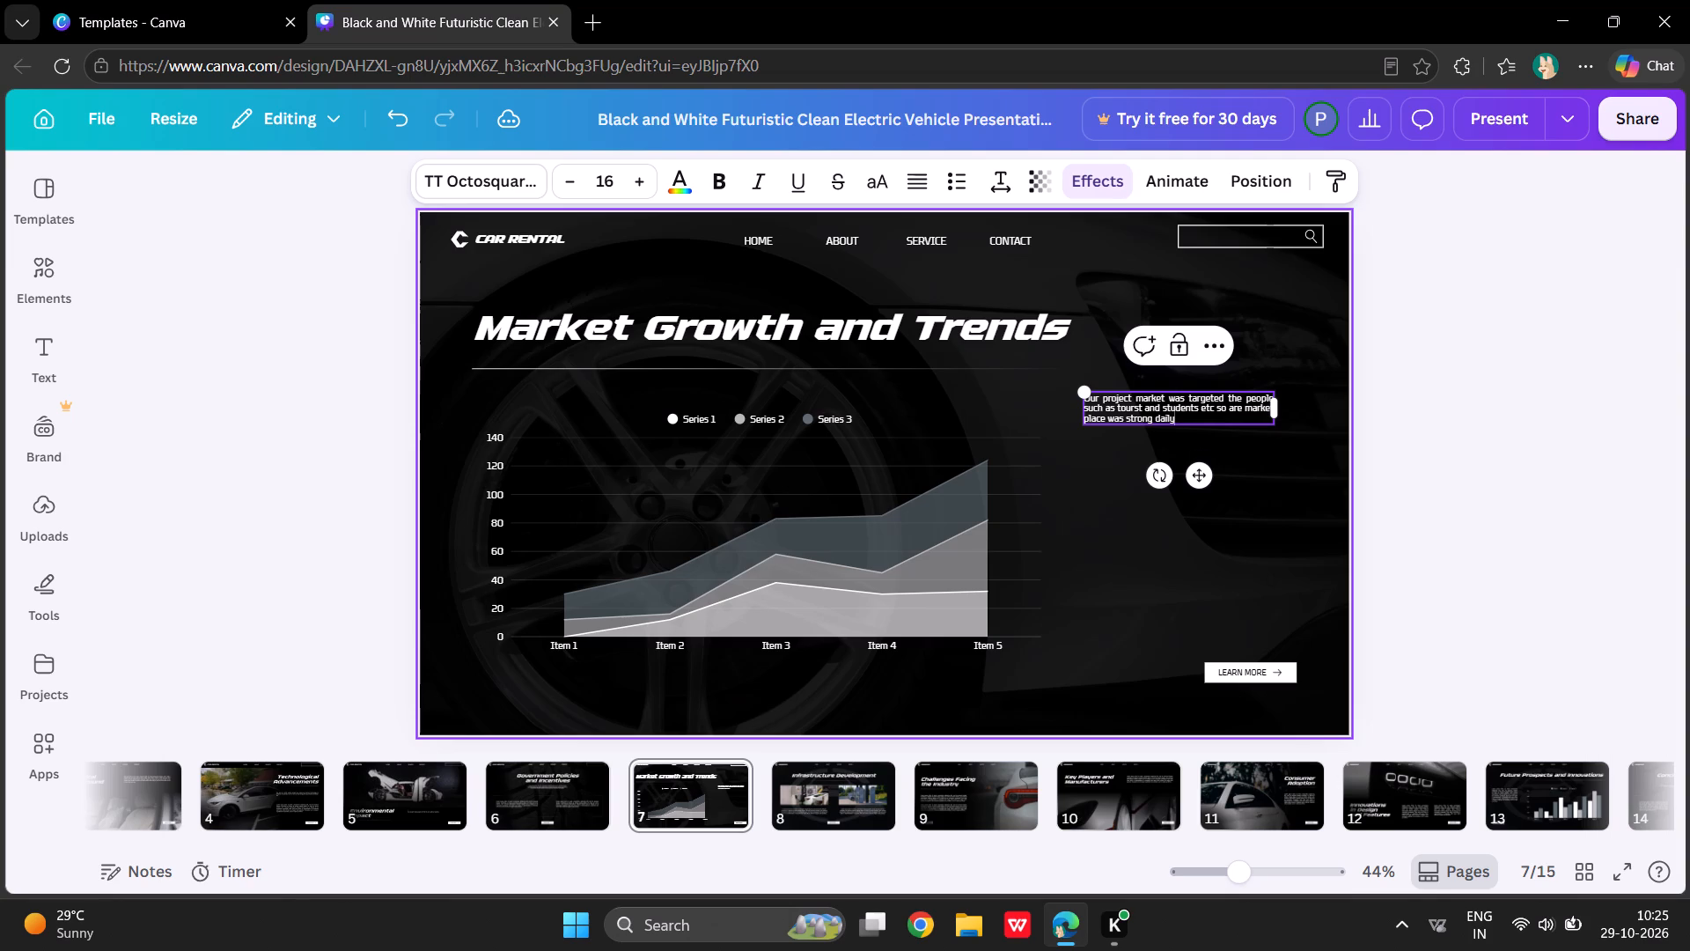
key("space")
type("need product")
key("space")
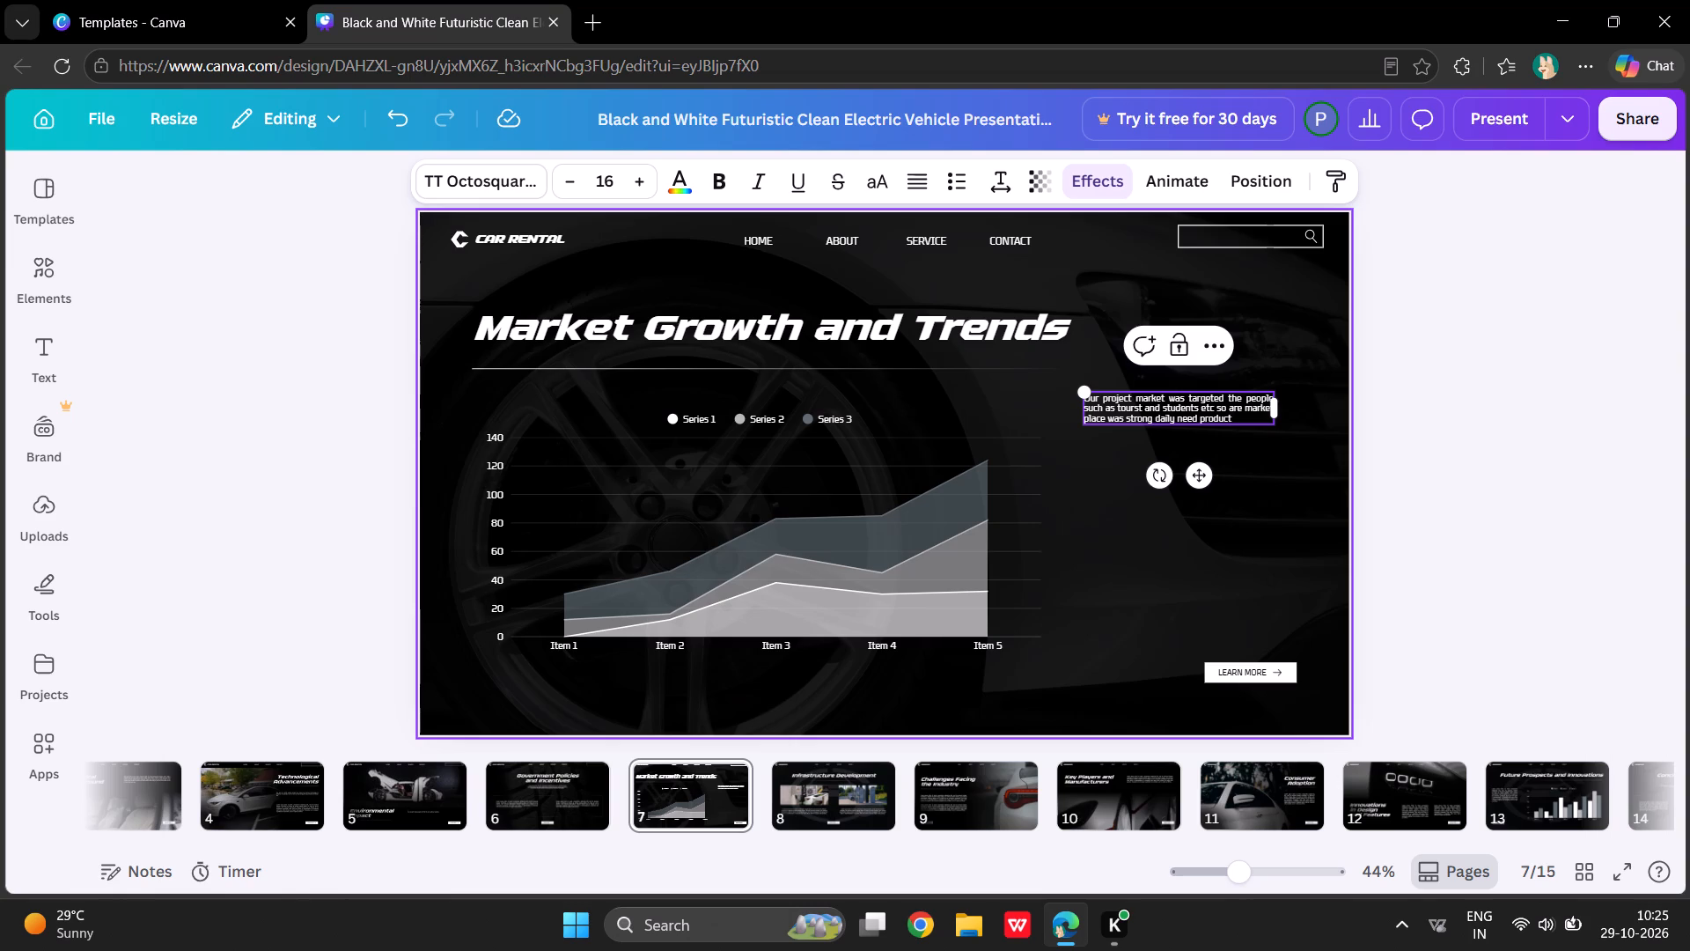
Continue the paragraph beside the chart with "we have make a graph that represents".
type("we")
key("space")
type("have make a grap")
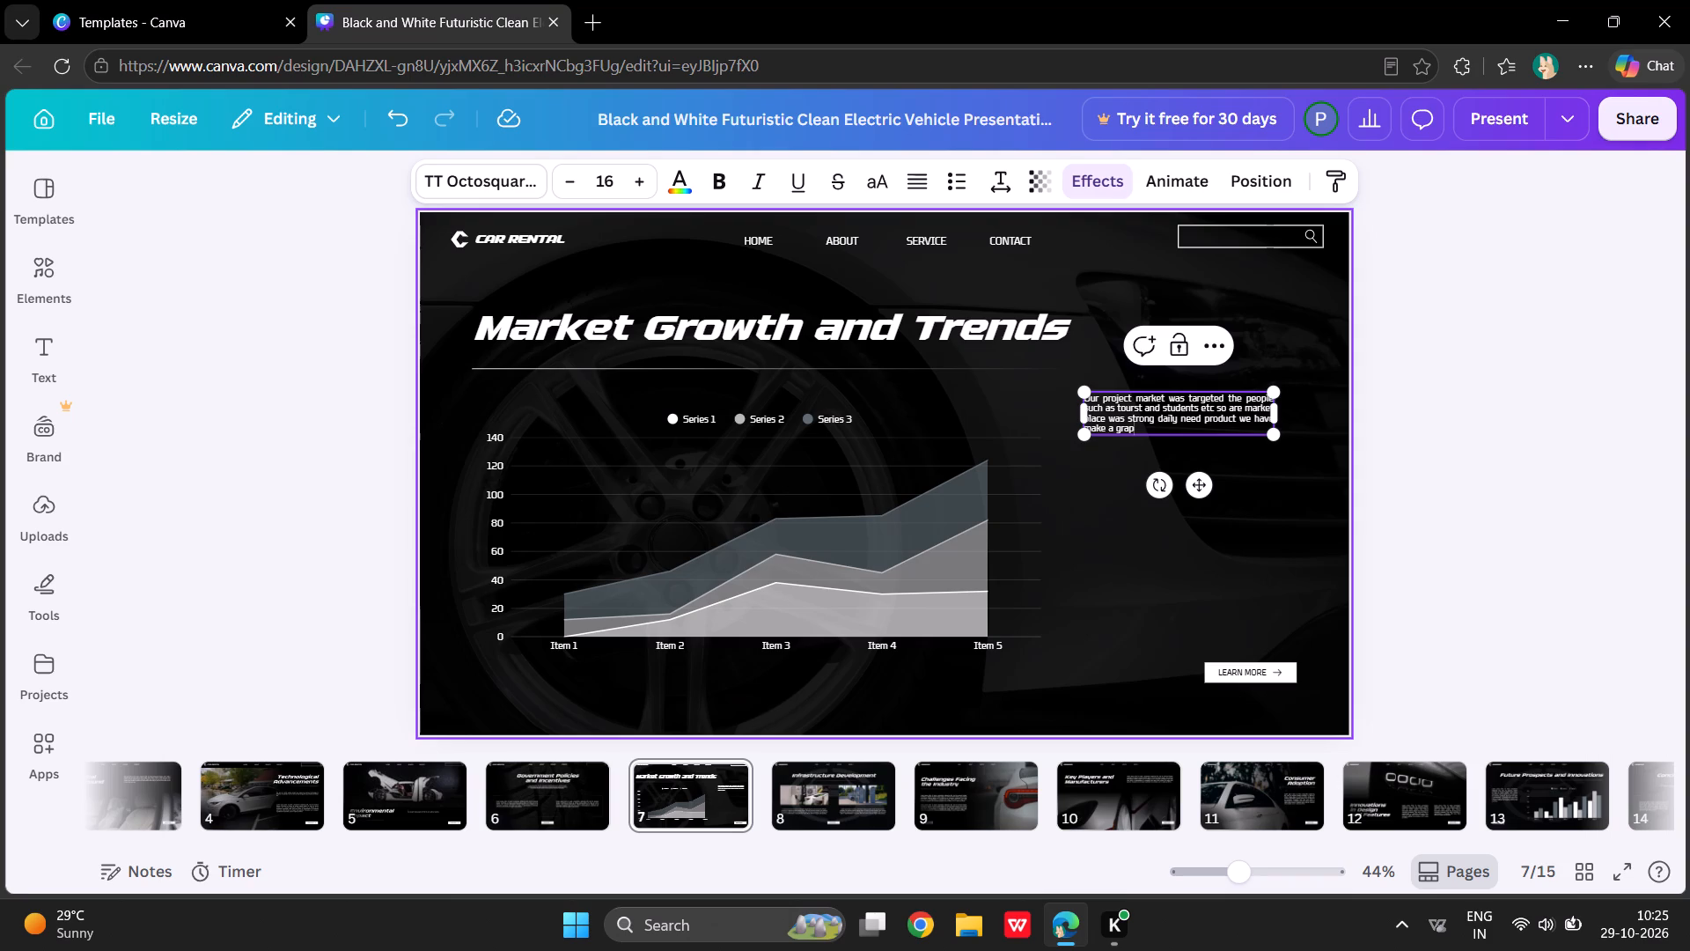
key("h")
key("space")
type("that represents")
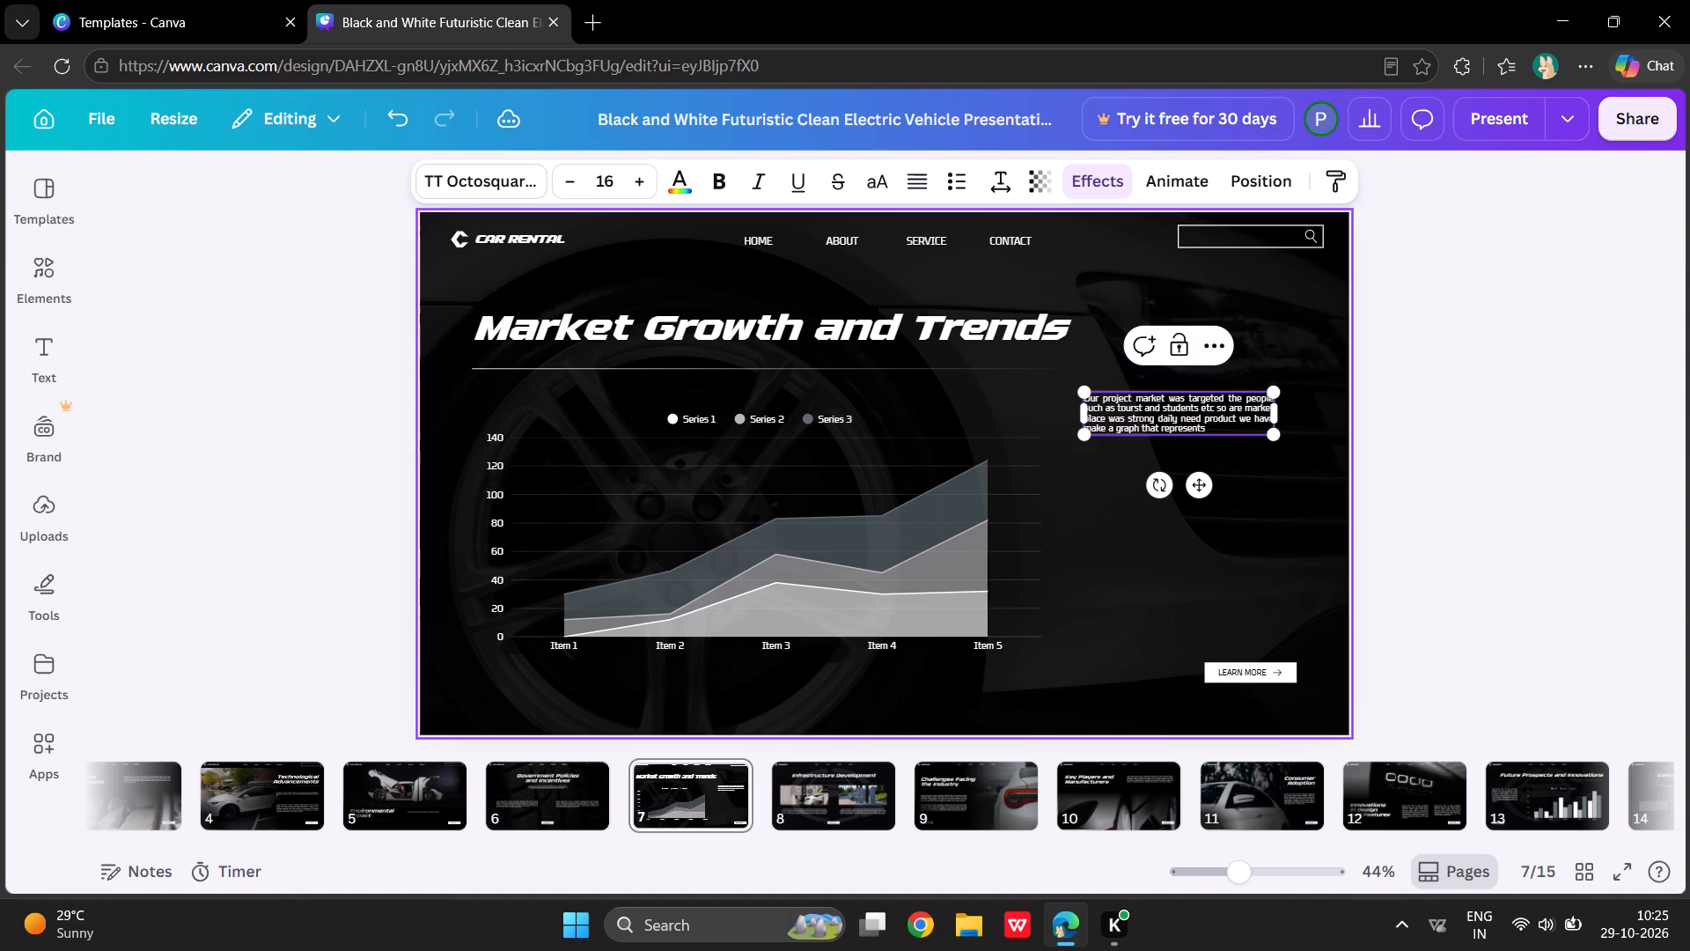
key("space")
Finish the paragraph's sentence with "are projects market growth and trends.".
type("ar")
type("e projects market")
key("space")
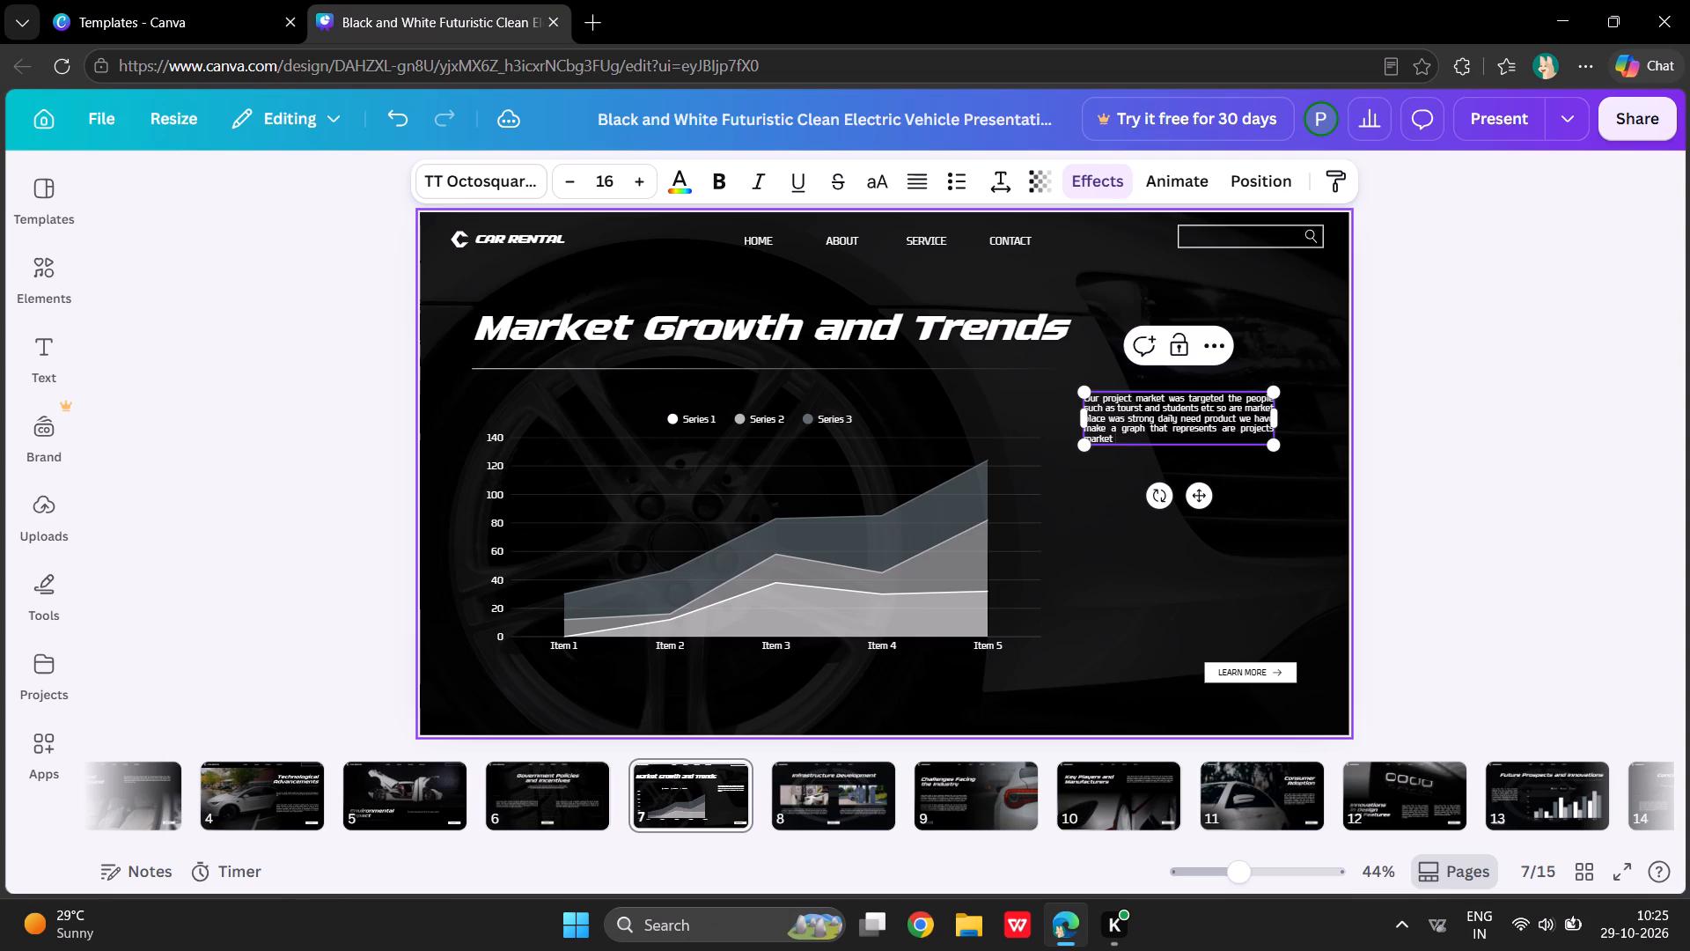
type("gr")
type("owth and trensas")
key("BackSpace")
key("BackSpace")
key("BackSpace")
type("ds")
key("space")
key("BackSpace")
key("BackSpace")
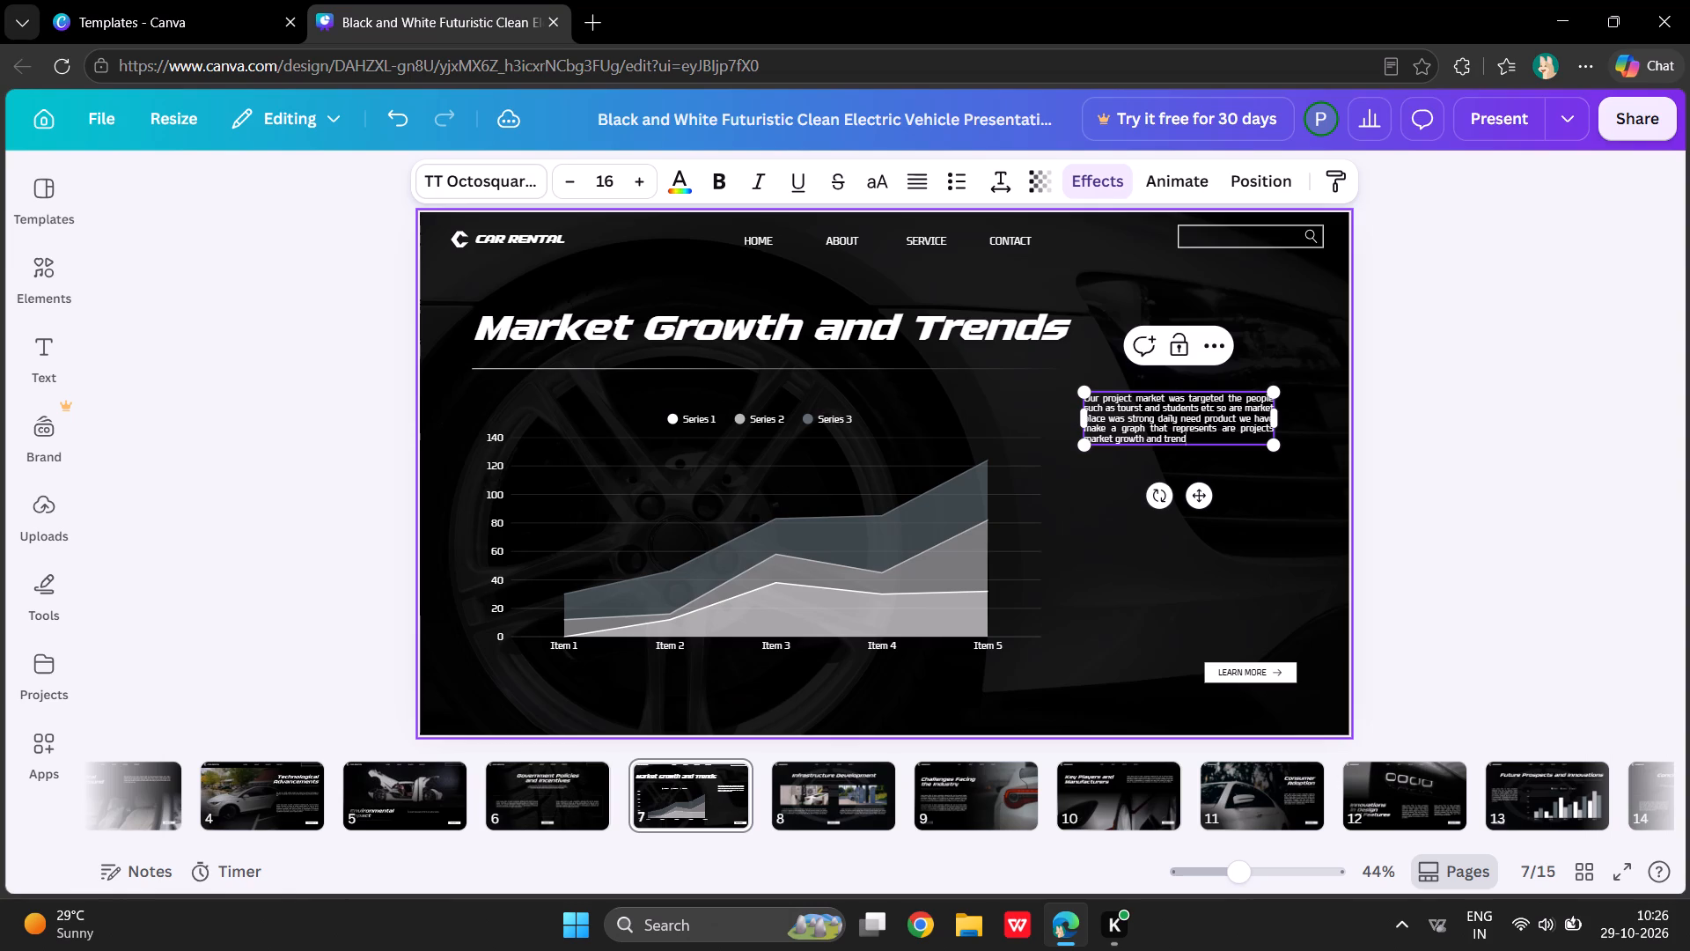
type("s.")
Start a new line below the paragraph's first sentence reading "First series 1 we have".
key("Return")
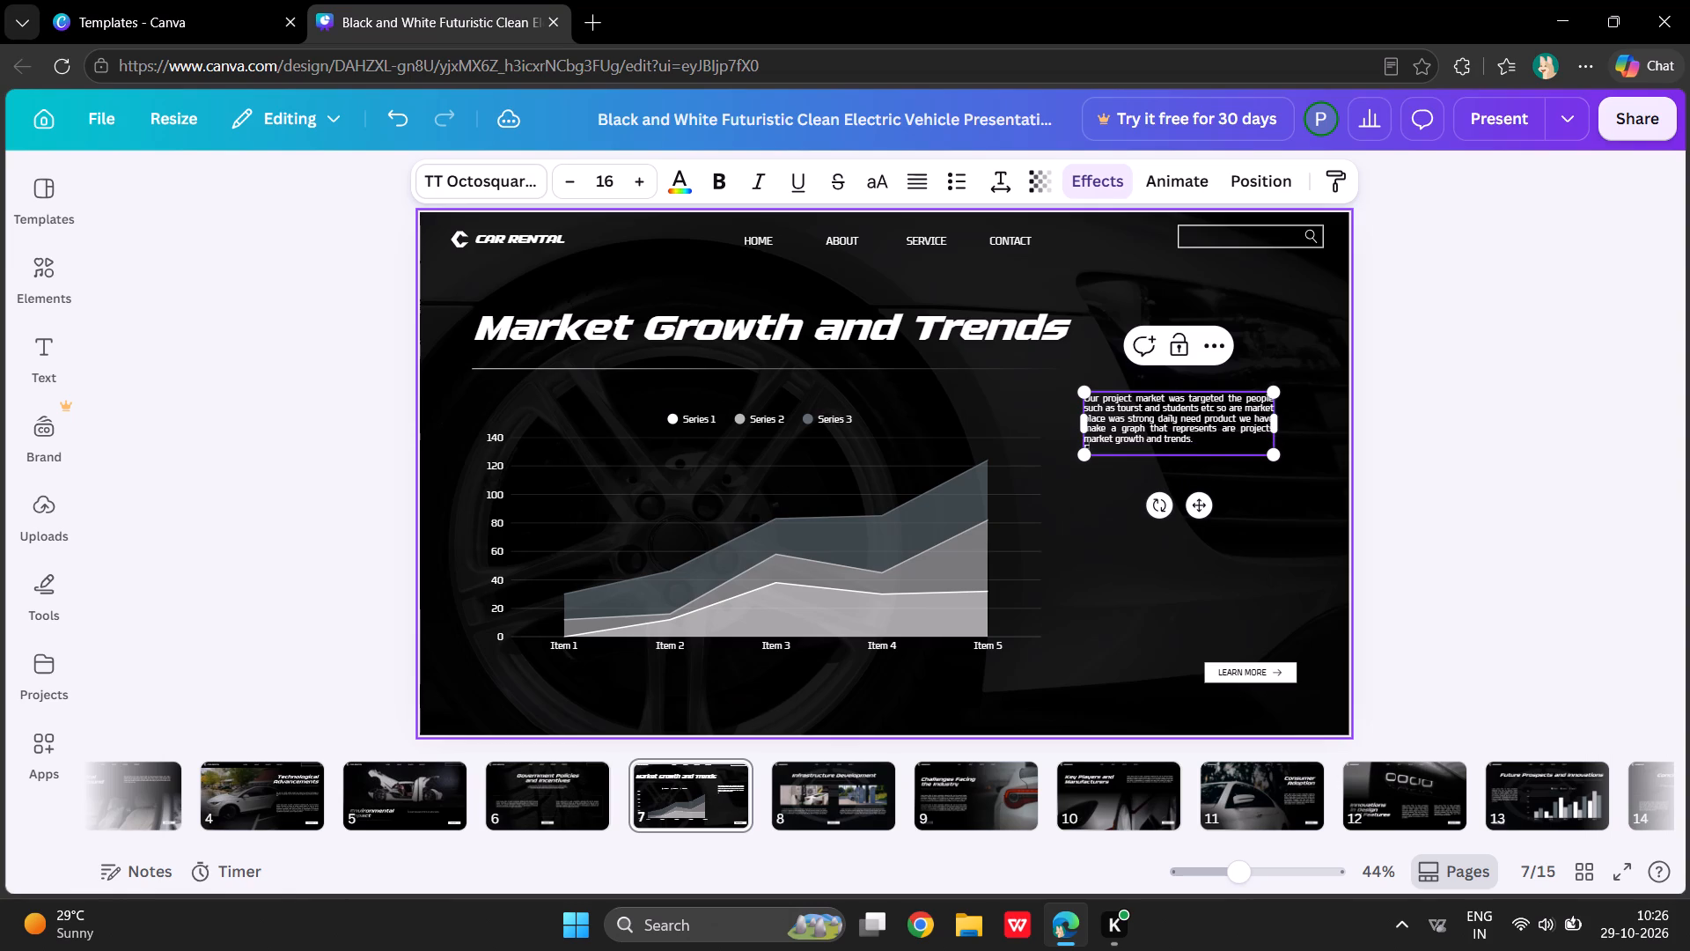
type("irst")
key("space")
type("seri")
type("es")
key("space")
type("1")
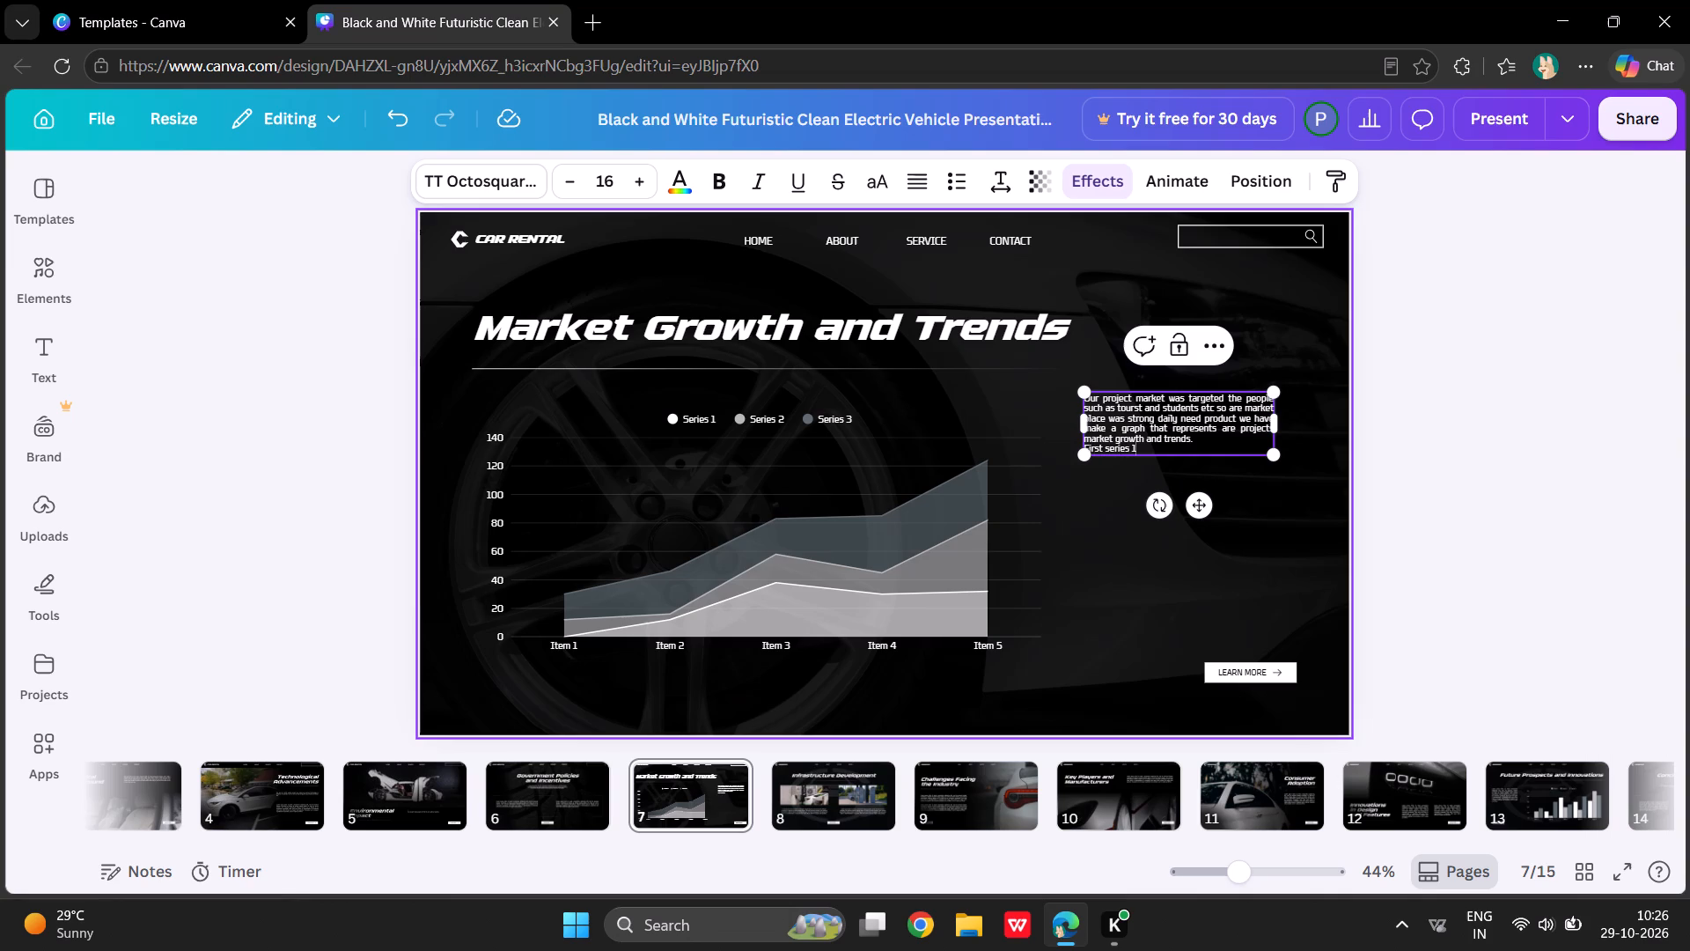
key("space")
type("are")
key("space")
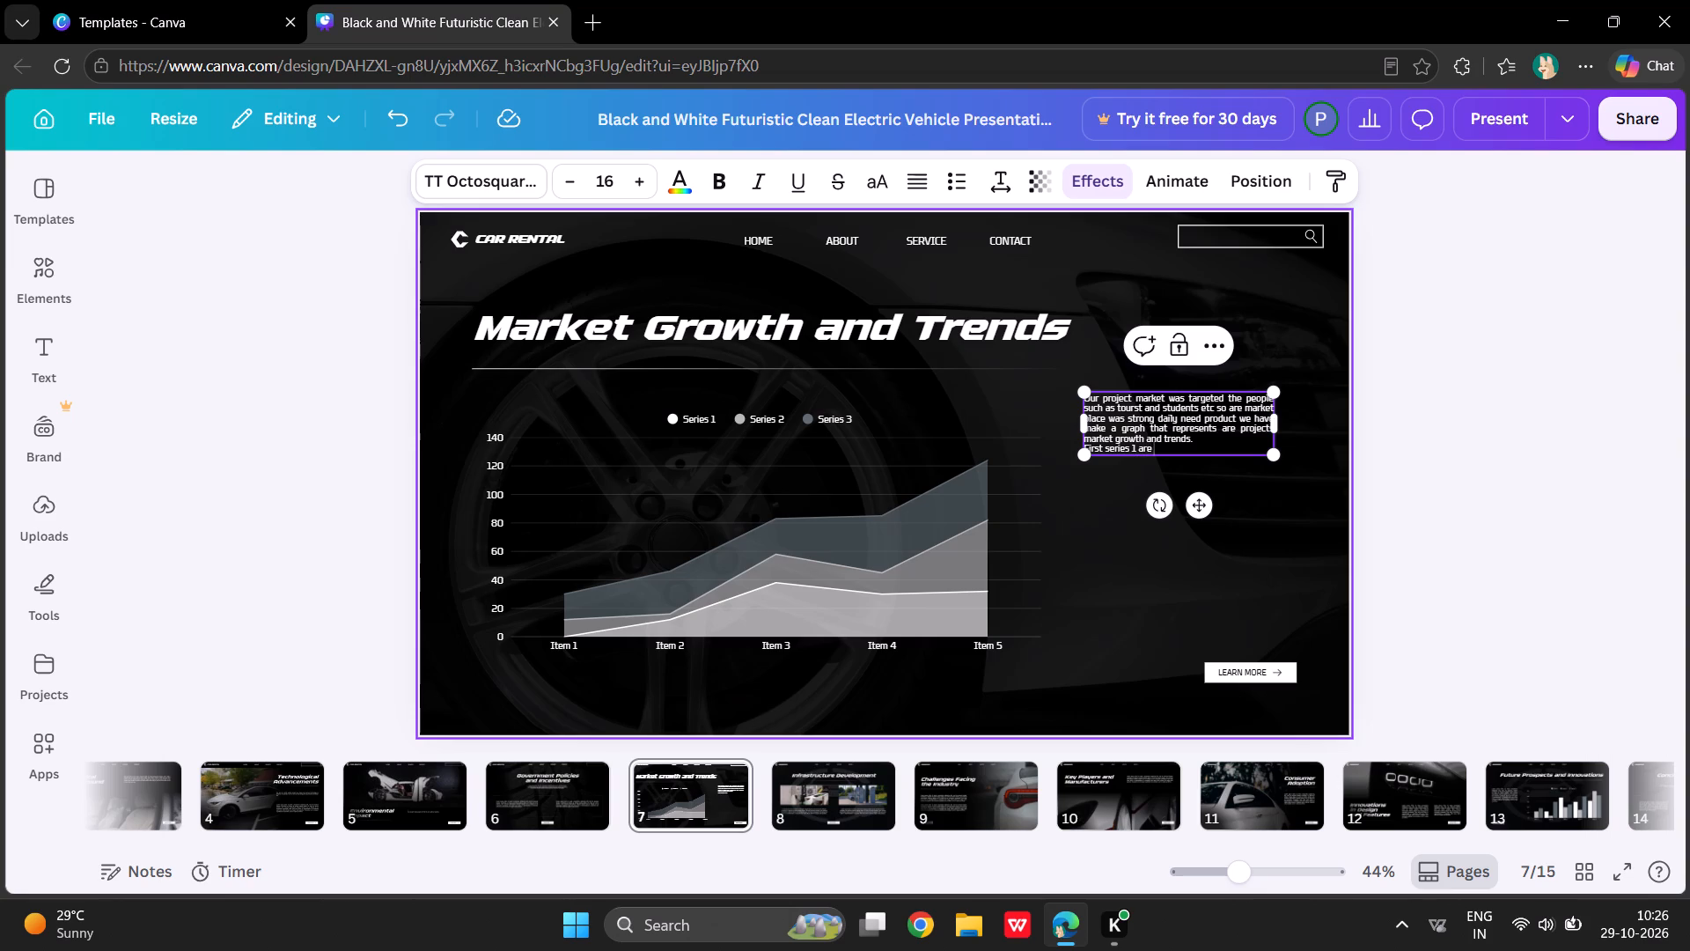
key("BackSpace")
key("BackSpace")
key("BackSpace")
key("BackSpace")
type("we have")
key("space")
Complete the series 1 line with "only 20 units people listed on our system".
type("only")
key("space")
key("2")
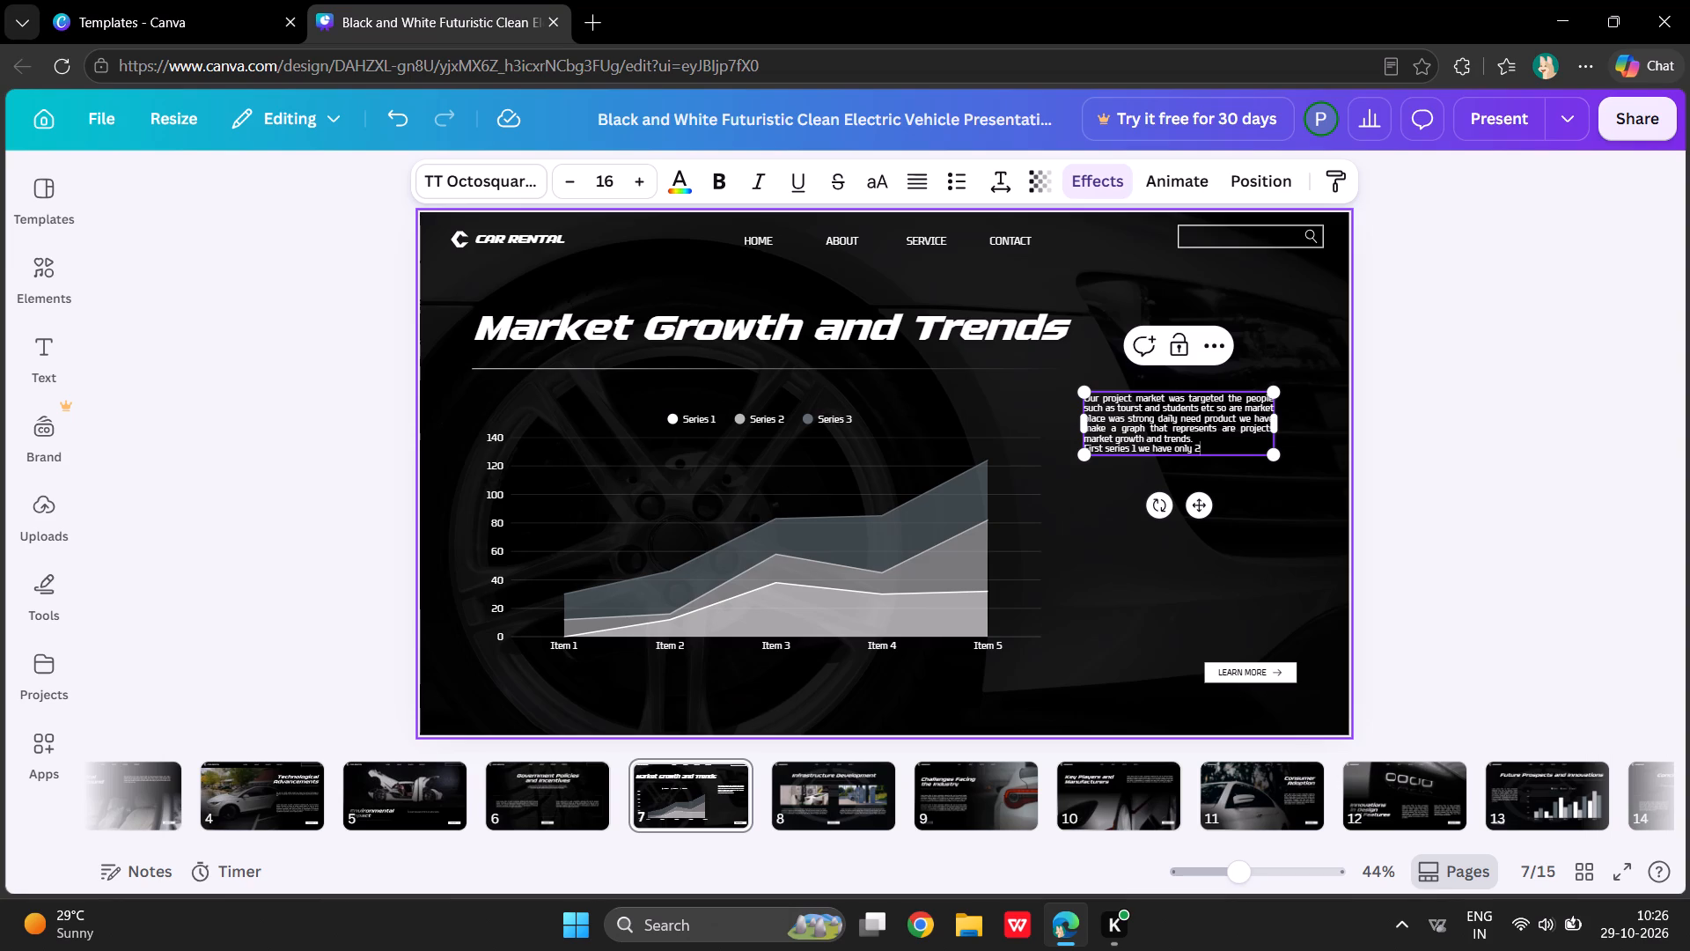
type("0 units")
key("space")
type("people listed on our")
key("space")
type("system")
key("space")
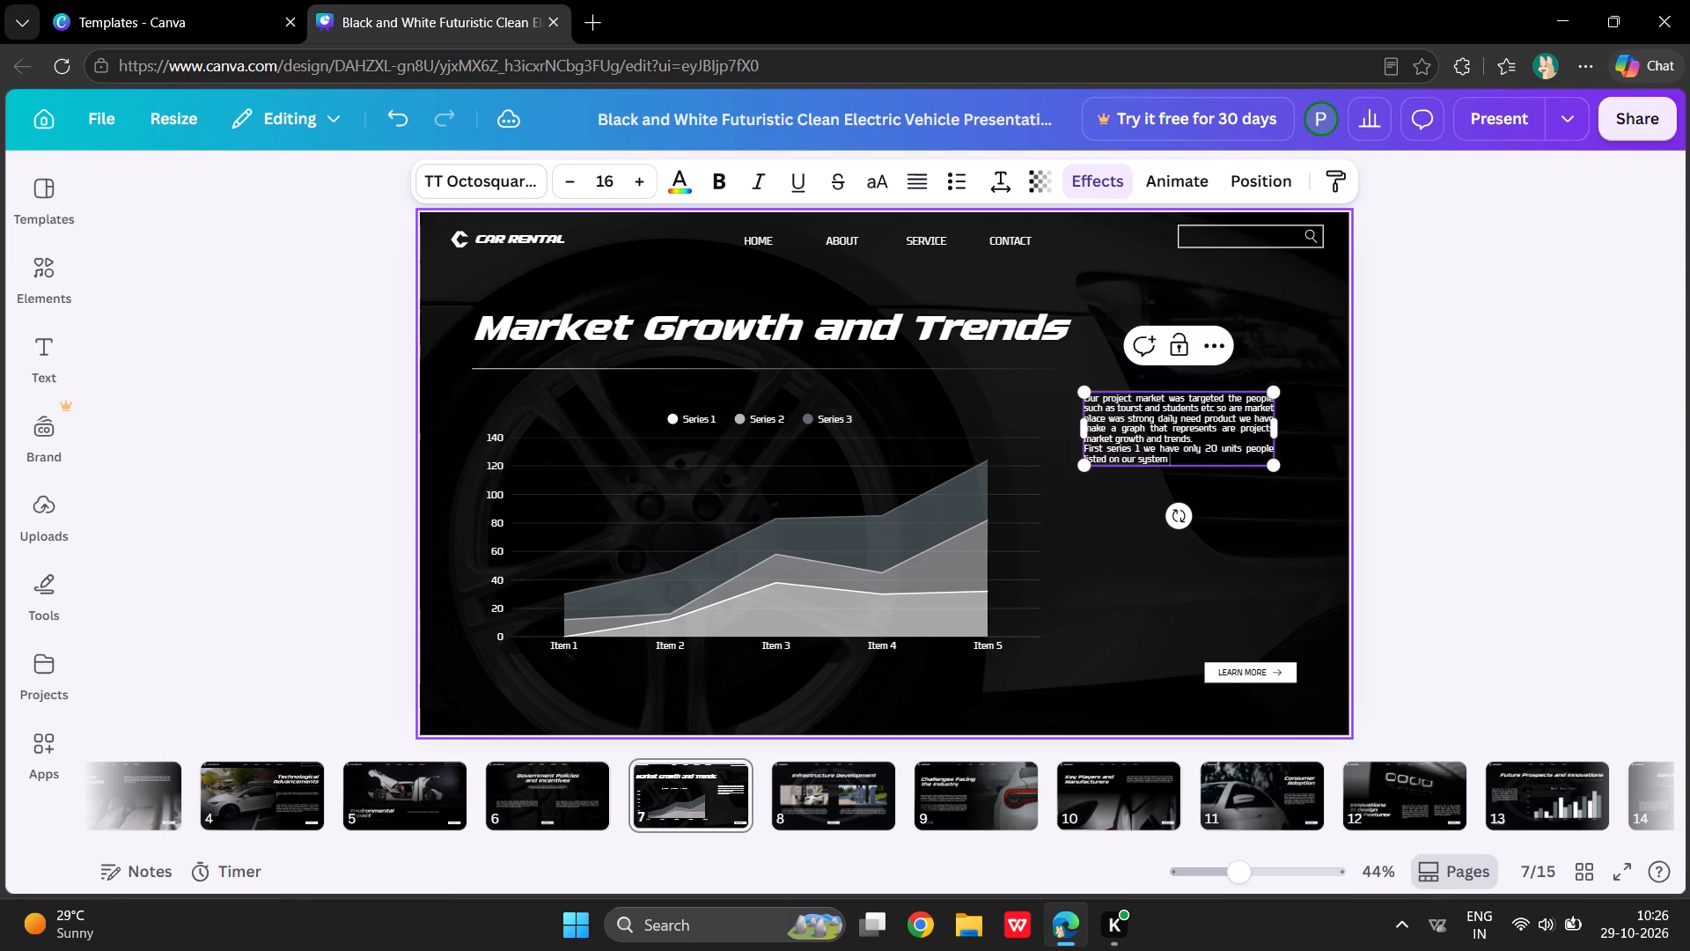
Start another line in the text beside the chart with "second series 2".
key("Return")
type("se")
type("cond")
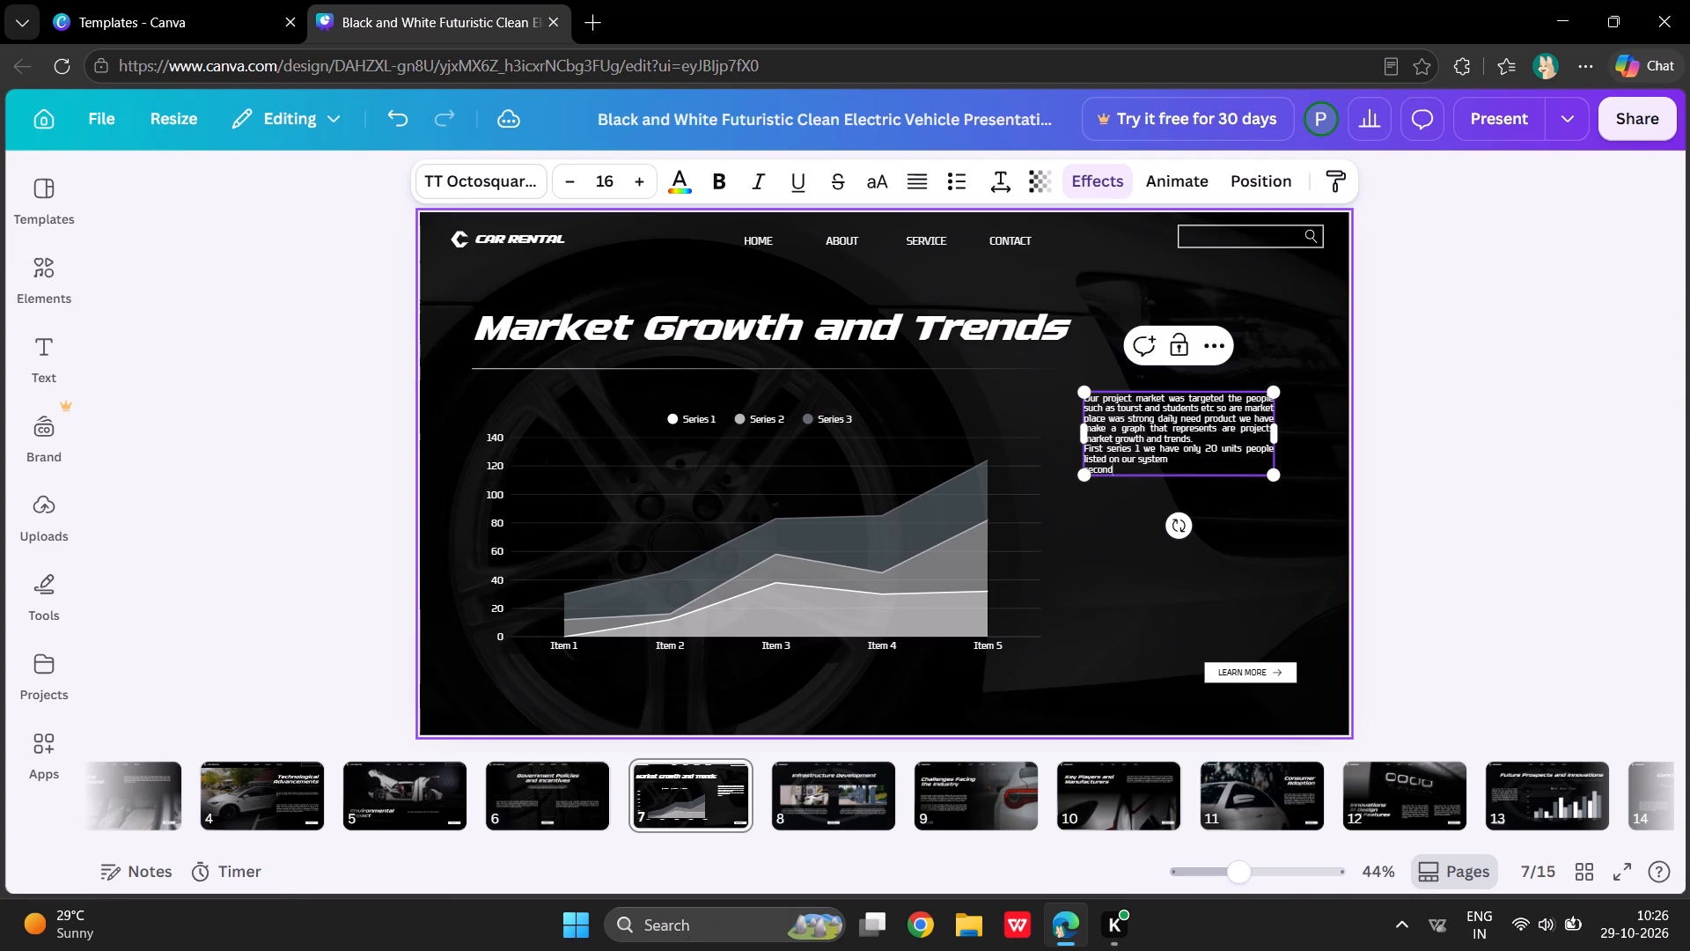
key("space")
type("series")
key("space")
type("2")
key("space")
Continue the series 2 line in the text beside the chart with "it suddenly hike are units from 20 to direct 81".
type("it little")
key("space")
key("BackSpace")
key("BackSpace")
key("BackSpace")
key("BackSpace")
key("BackSpace")
key("BackSpace")
key("BackSpace")
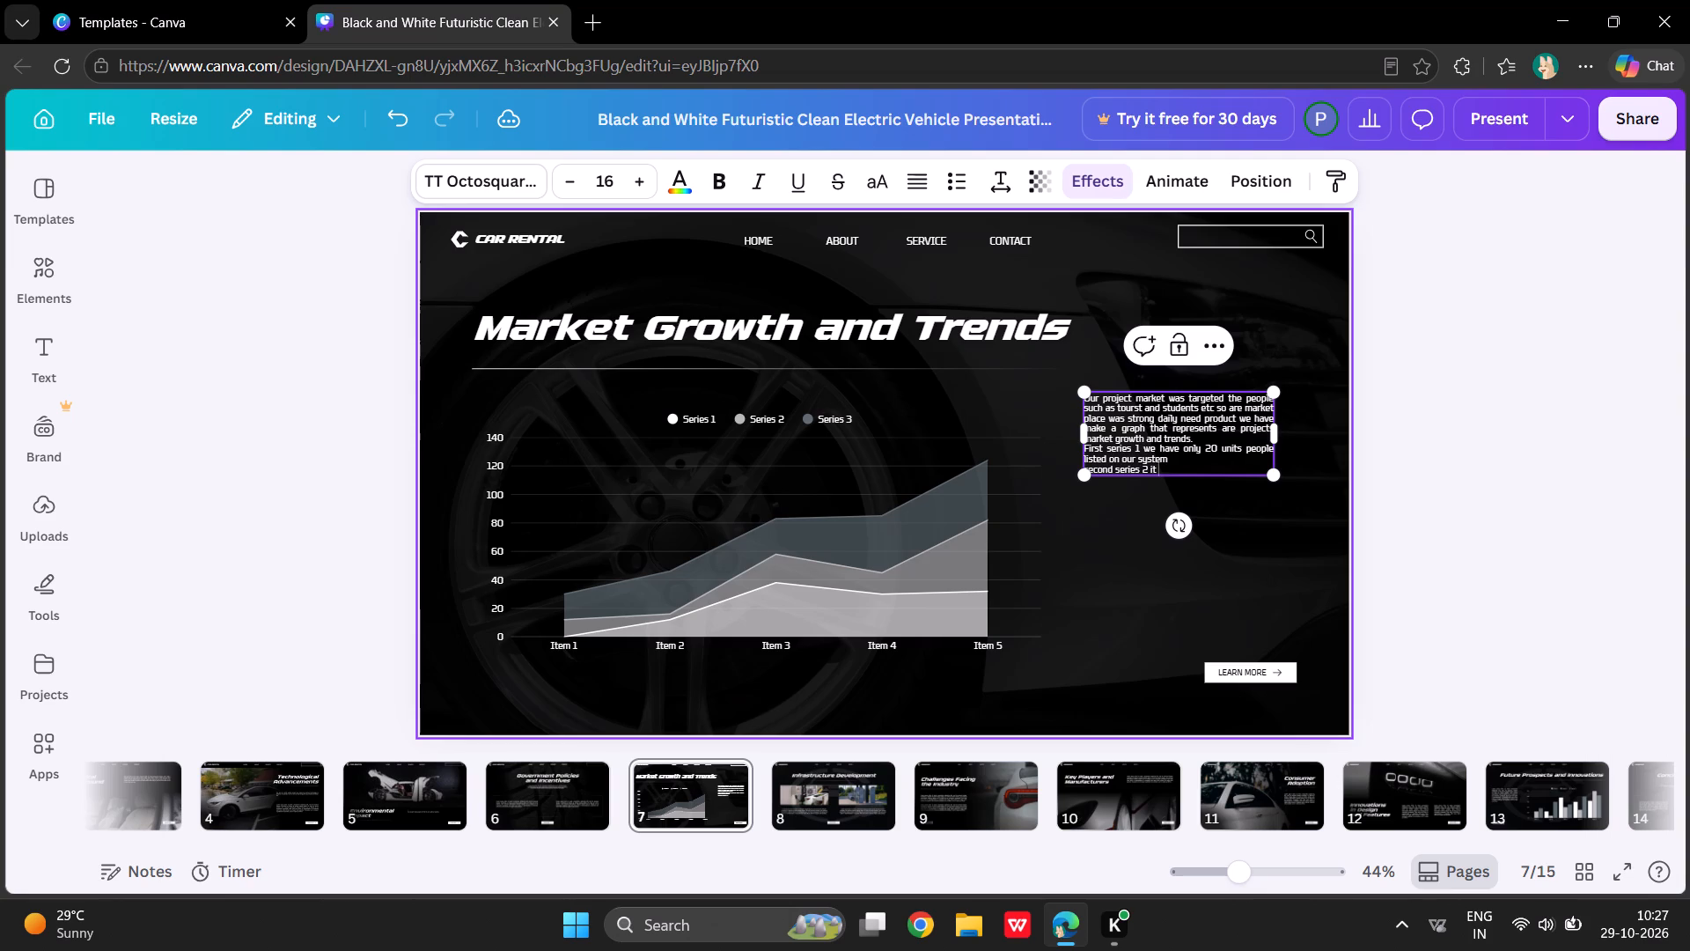
type("ss")
key("BackSpace")
type("uddl")
key("BackSpace")
key("BackSpace")
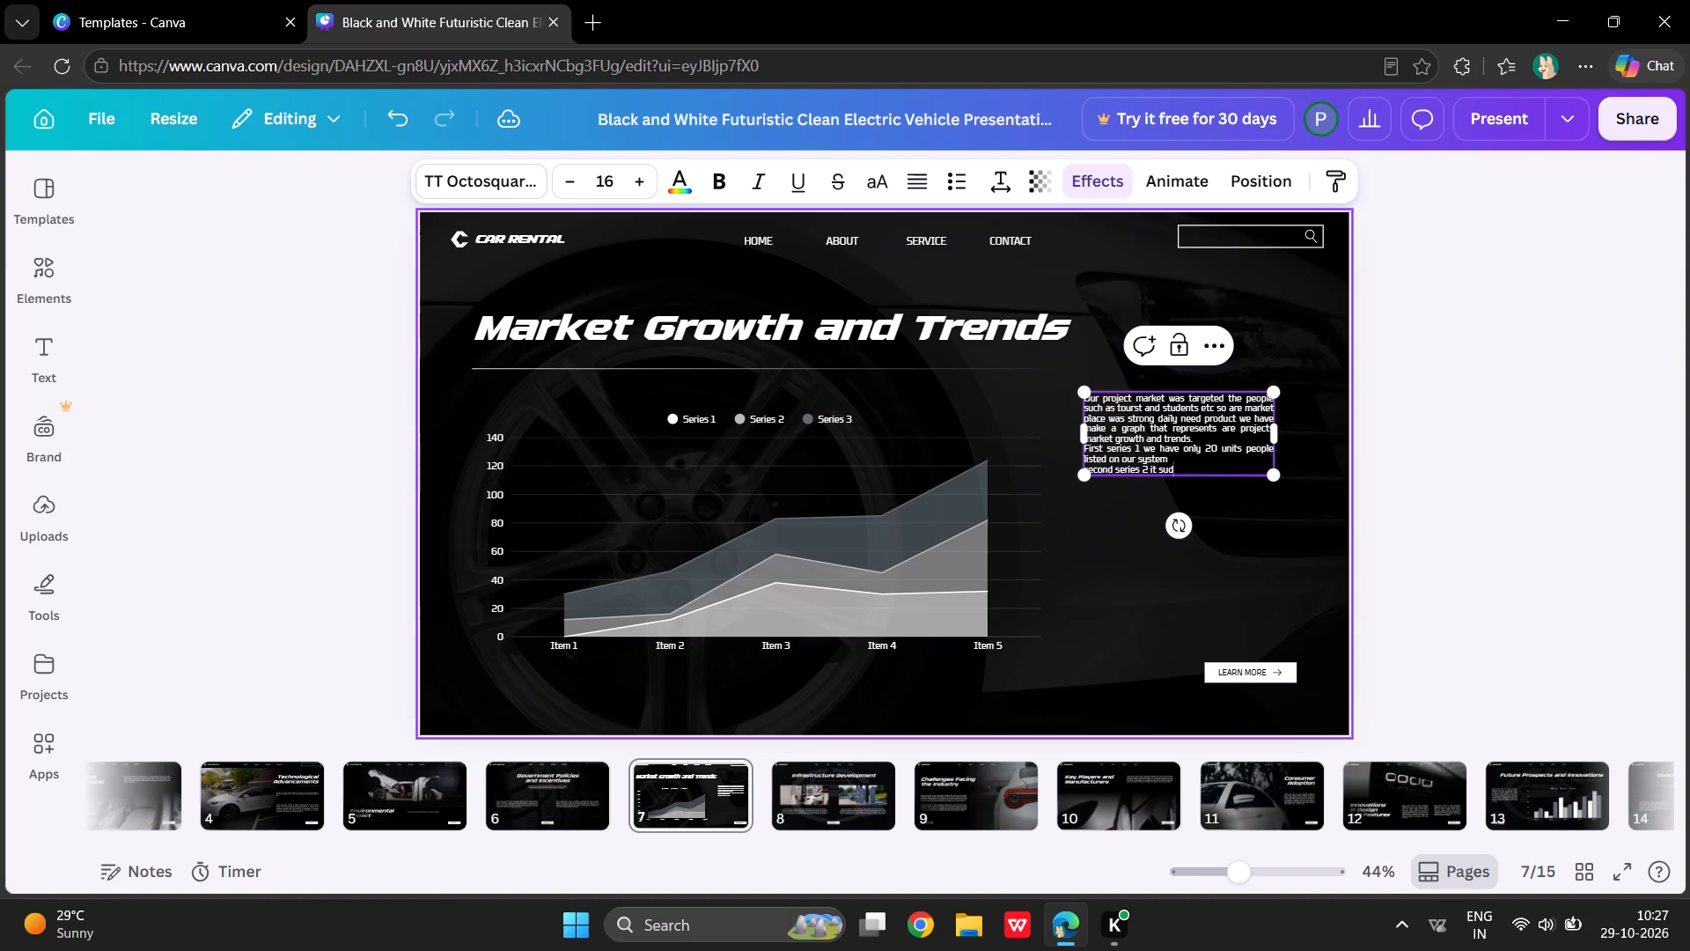
type("denly hie")
key("BackSpace")
type("ke are units from 20 to direct")
key("space")
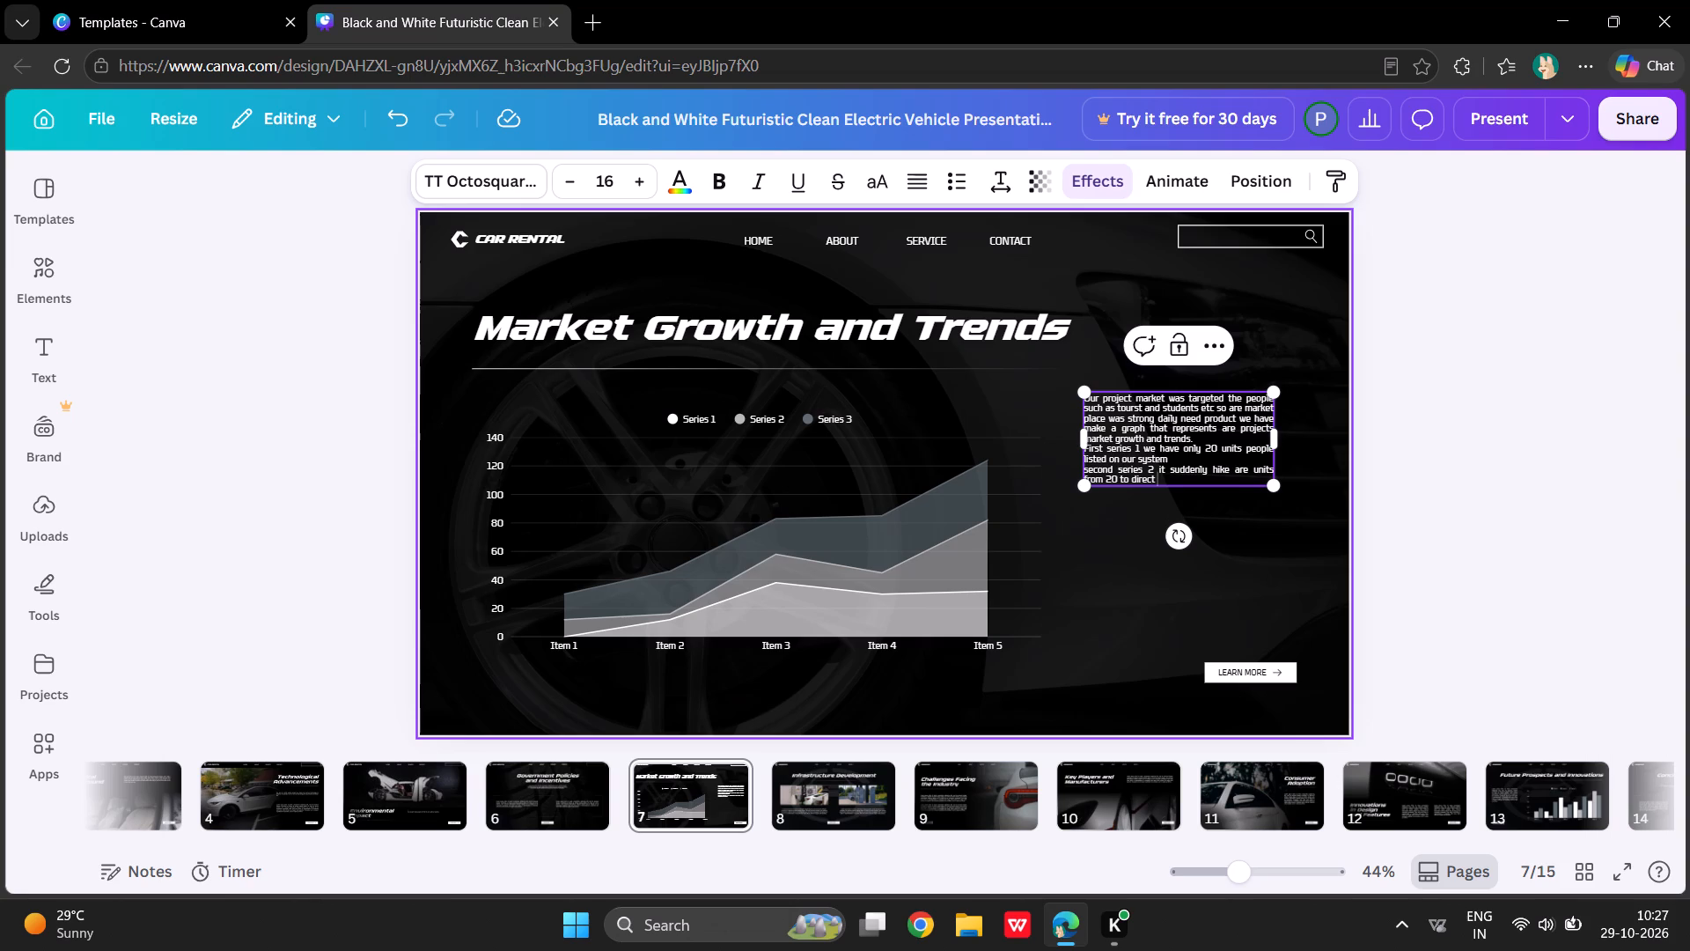
type("81")
key("space")
Complete the series 2 line with "within thhe 1-2 month".
type("within thhe")
key("space")
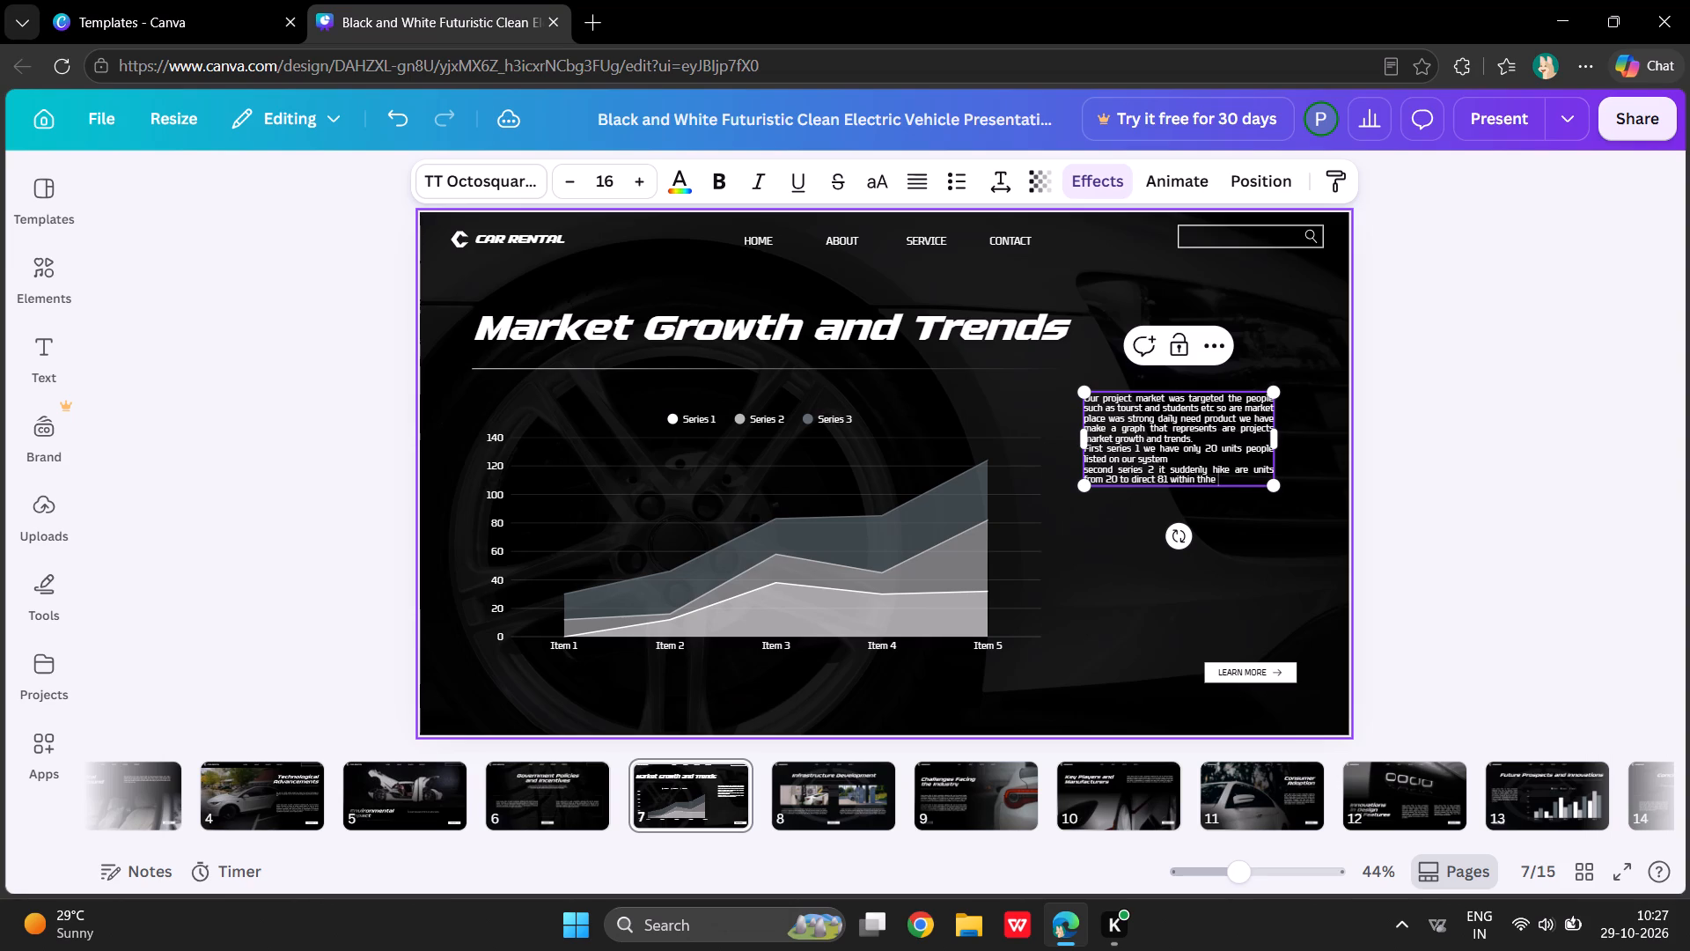
key("2")
type("-3")
key("BackSpace")
key("BackSpace")
key("BackSpace")
type("1-2 month")
key("space")
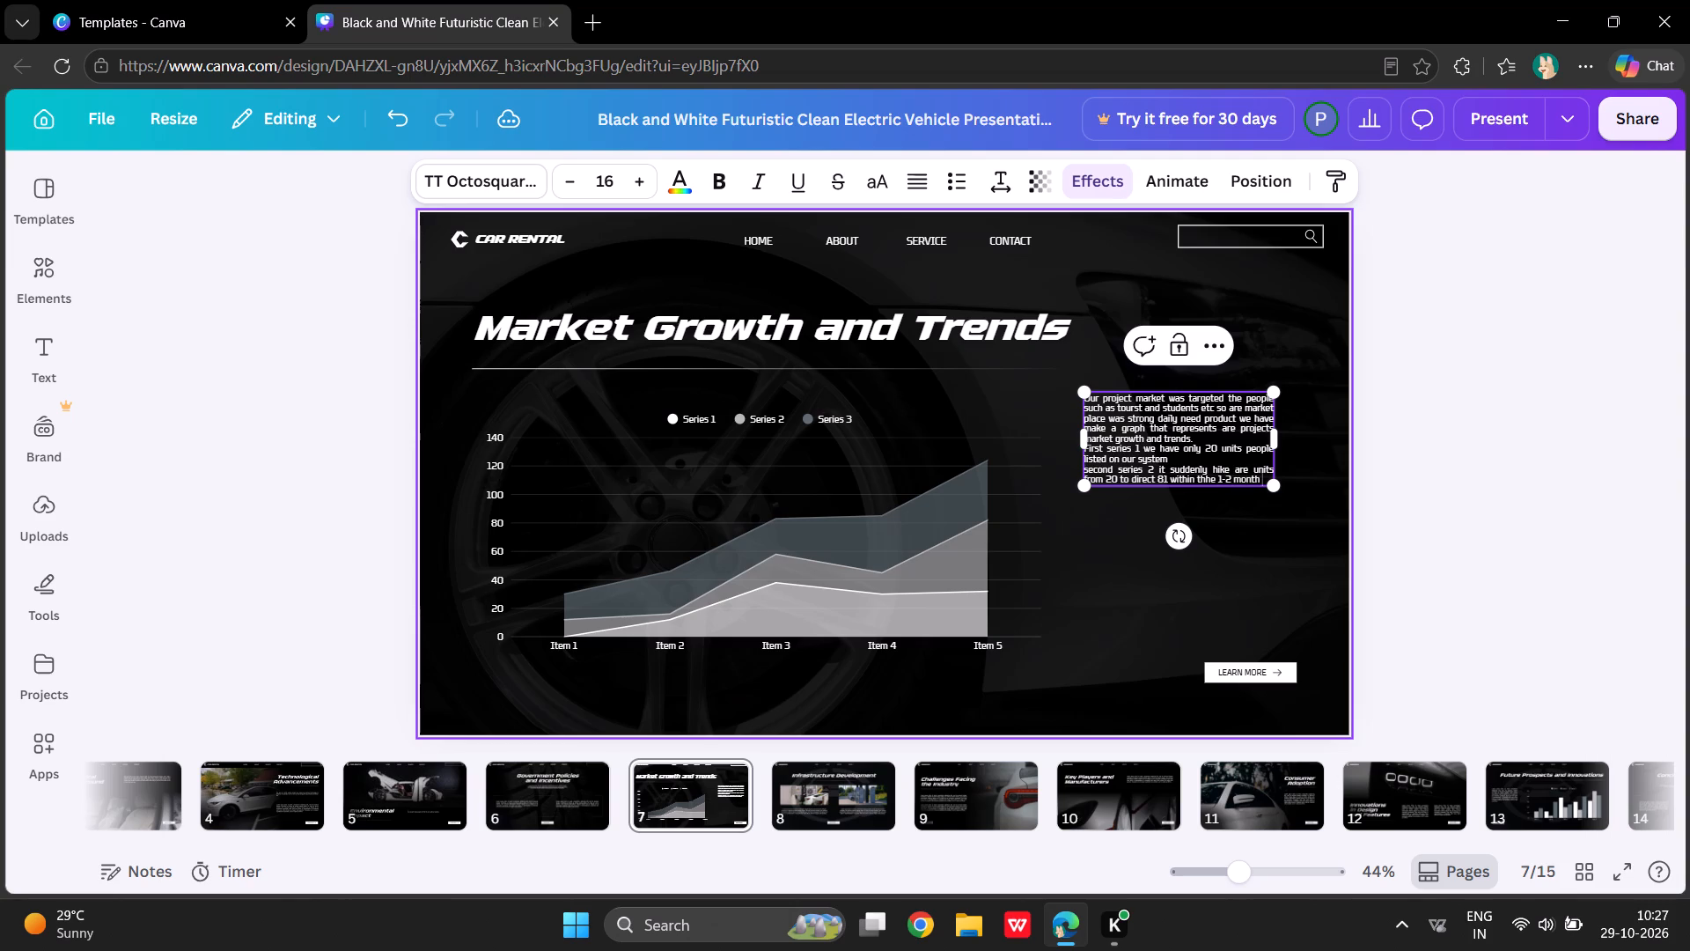
Start a new line below the series 2 text reading "Third series 3 the number units goes on the 124".
key("Return")
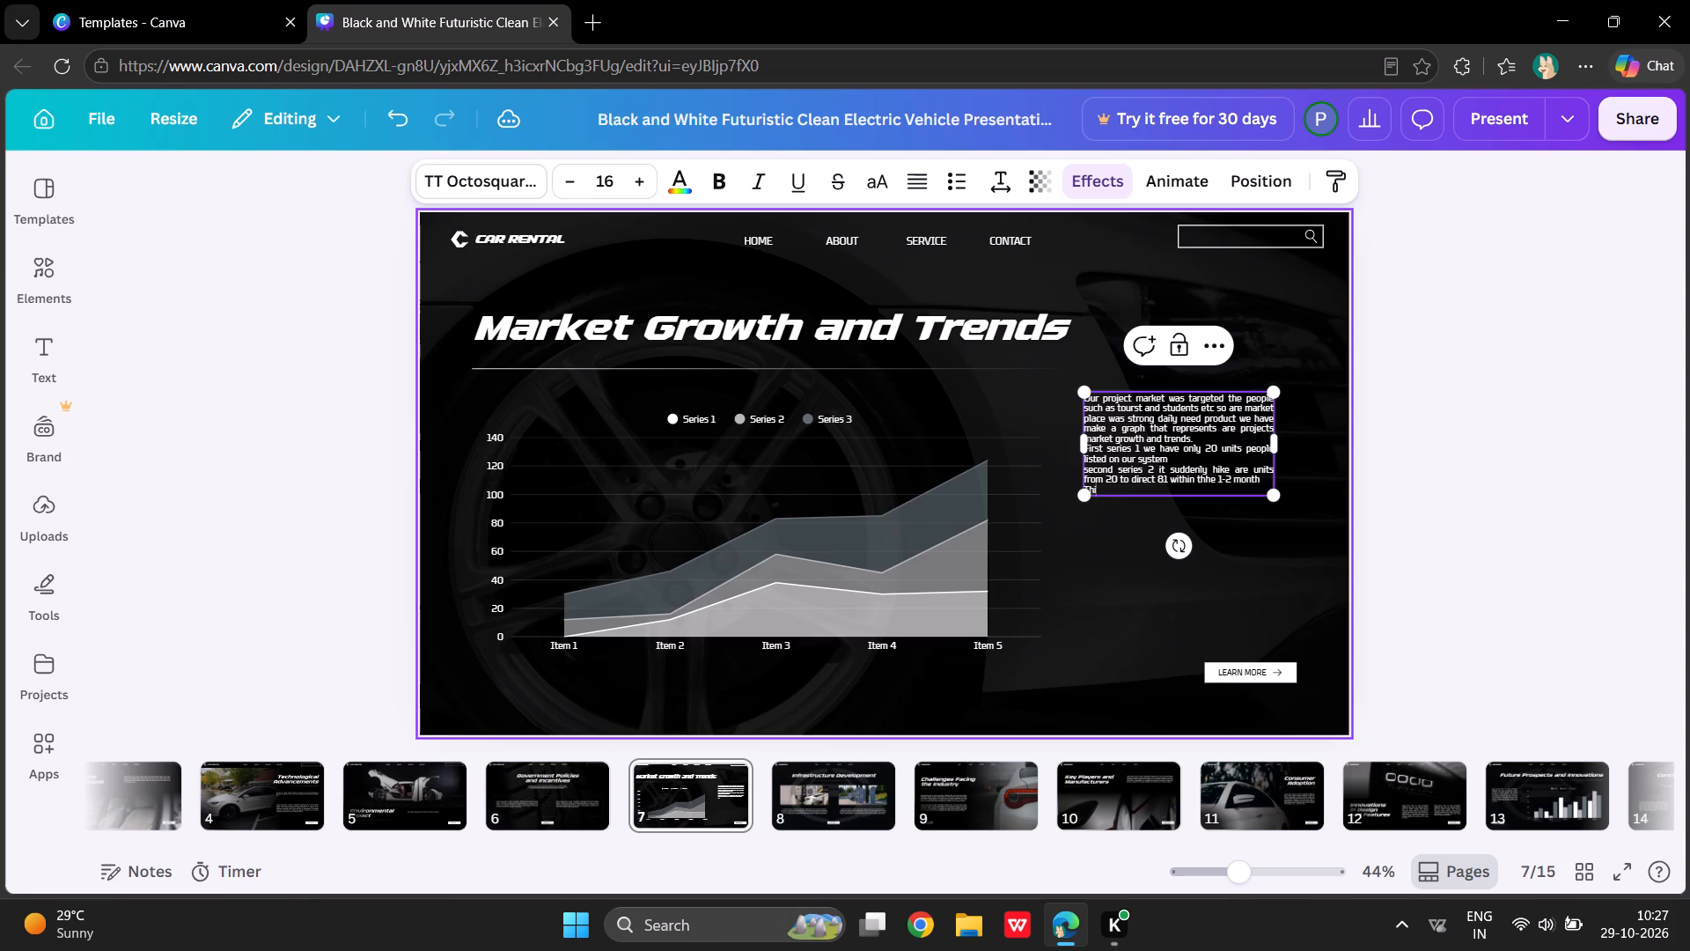
key("space")
type("series")
key("space")
type("3")
key("space")
type("the")
key("space")
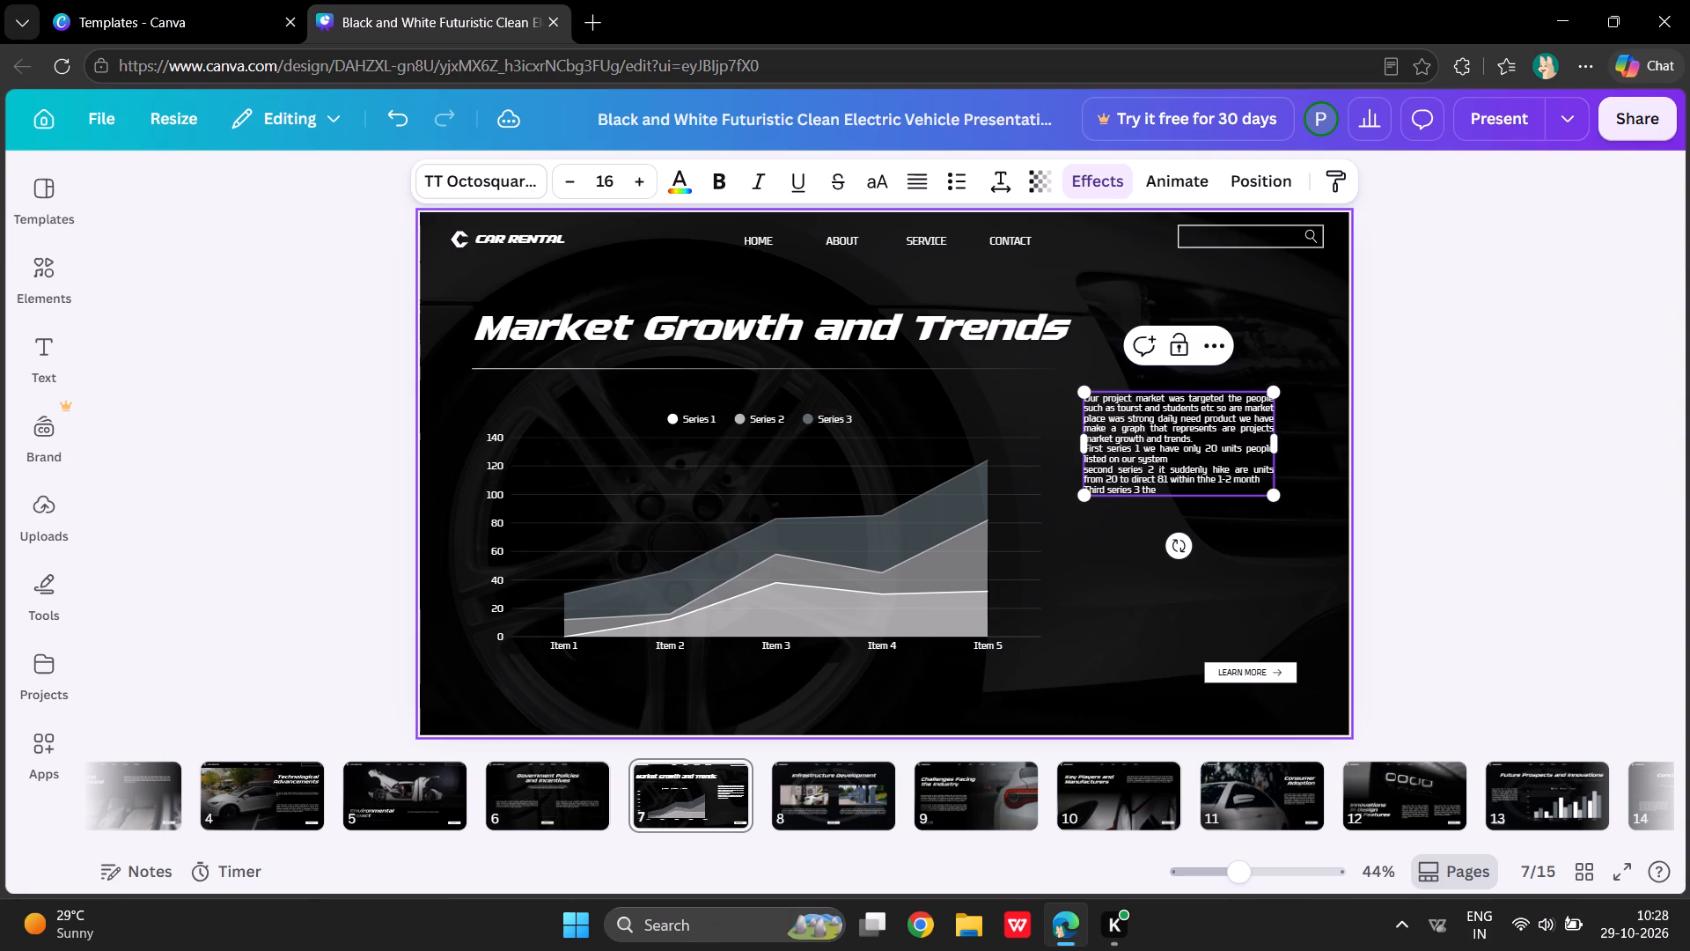
type("number units")
key("space")
type("goes on the")
key("space")
type("124")
key("space")
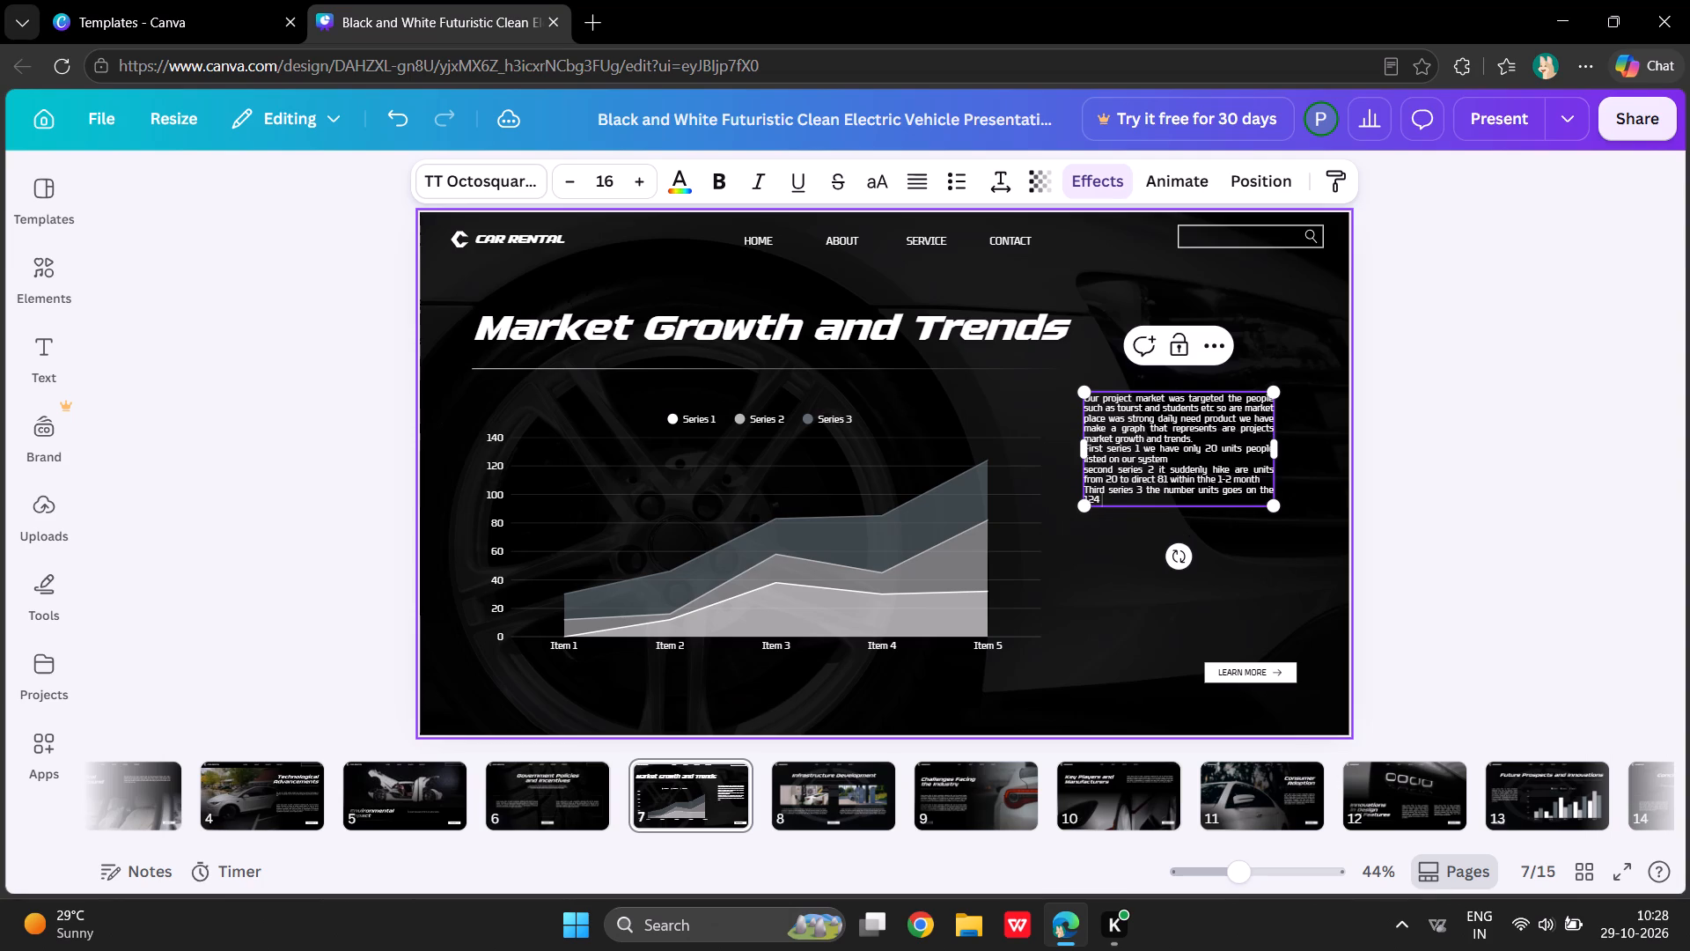
Complete the series 3 line with "whih is the bst achivement of are project".
type("whih")
key("space")
type("is the bst achivement")
key("space")
type("of")
key("space")
type("are proje")
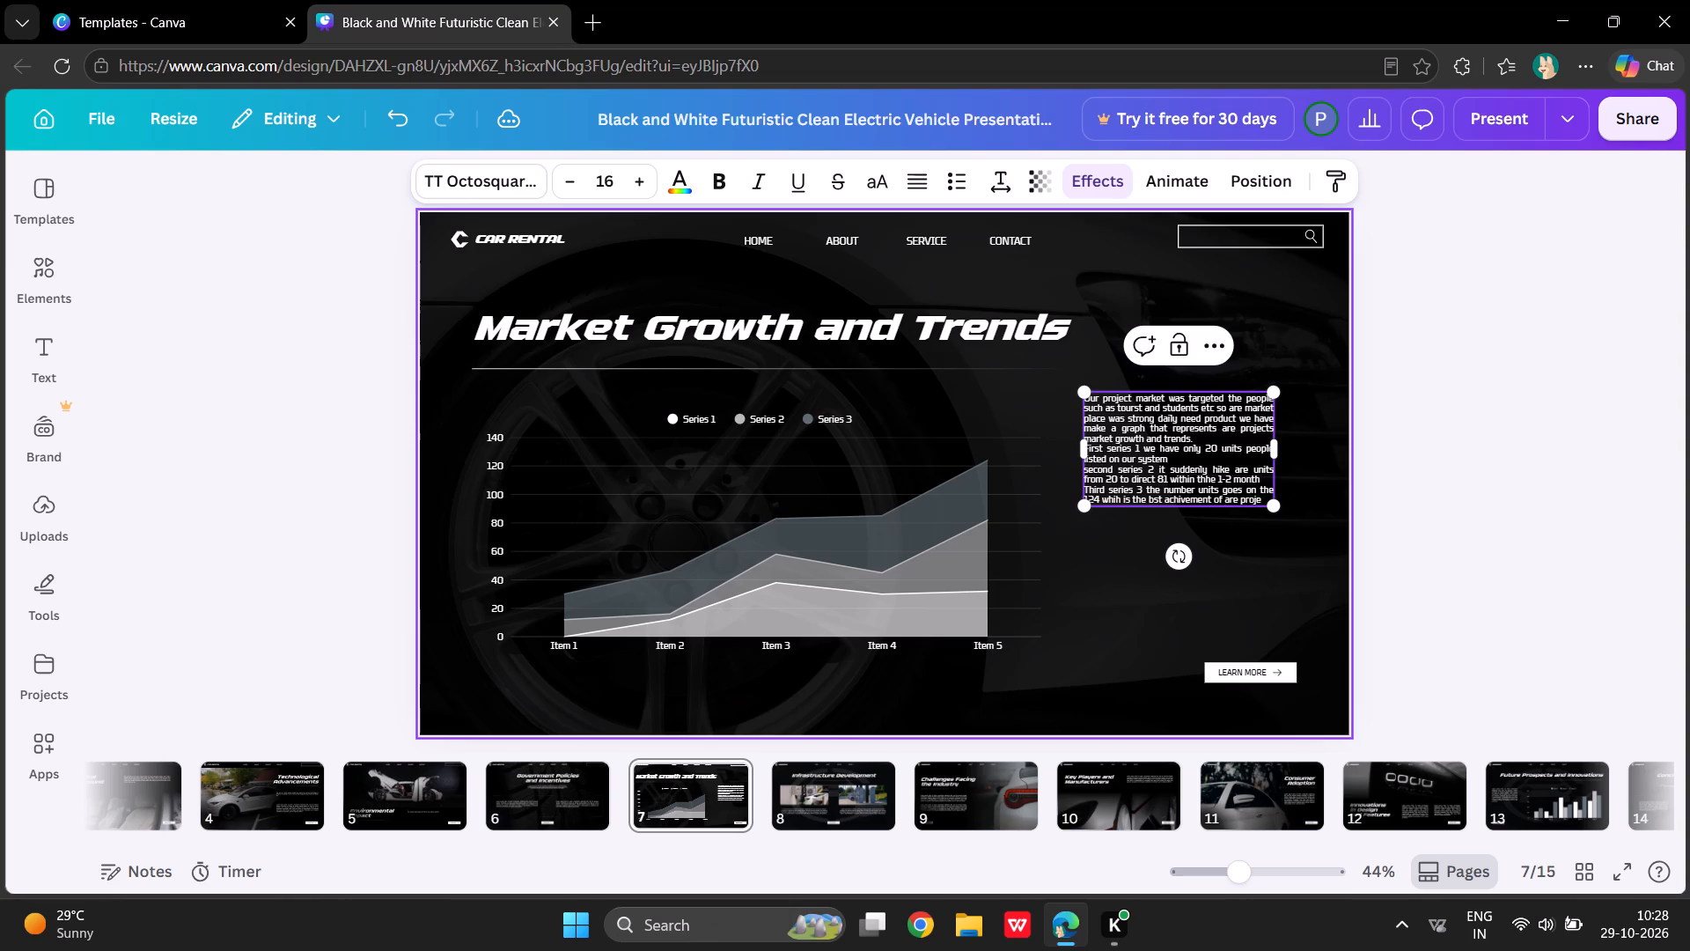
type("ct")
Add another line below the series 3 text reading "nowdays people are very much involved in this field".
key("Return")
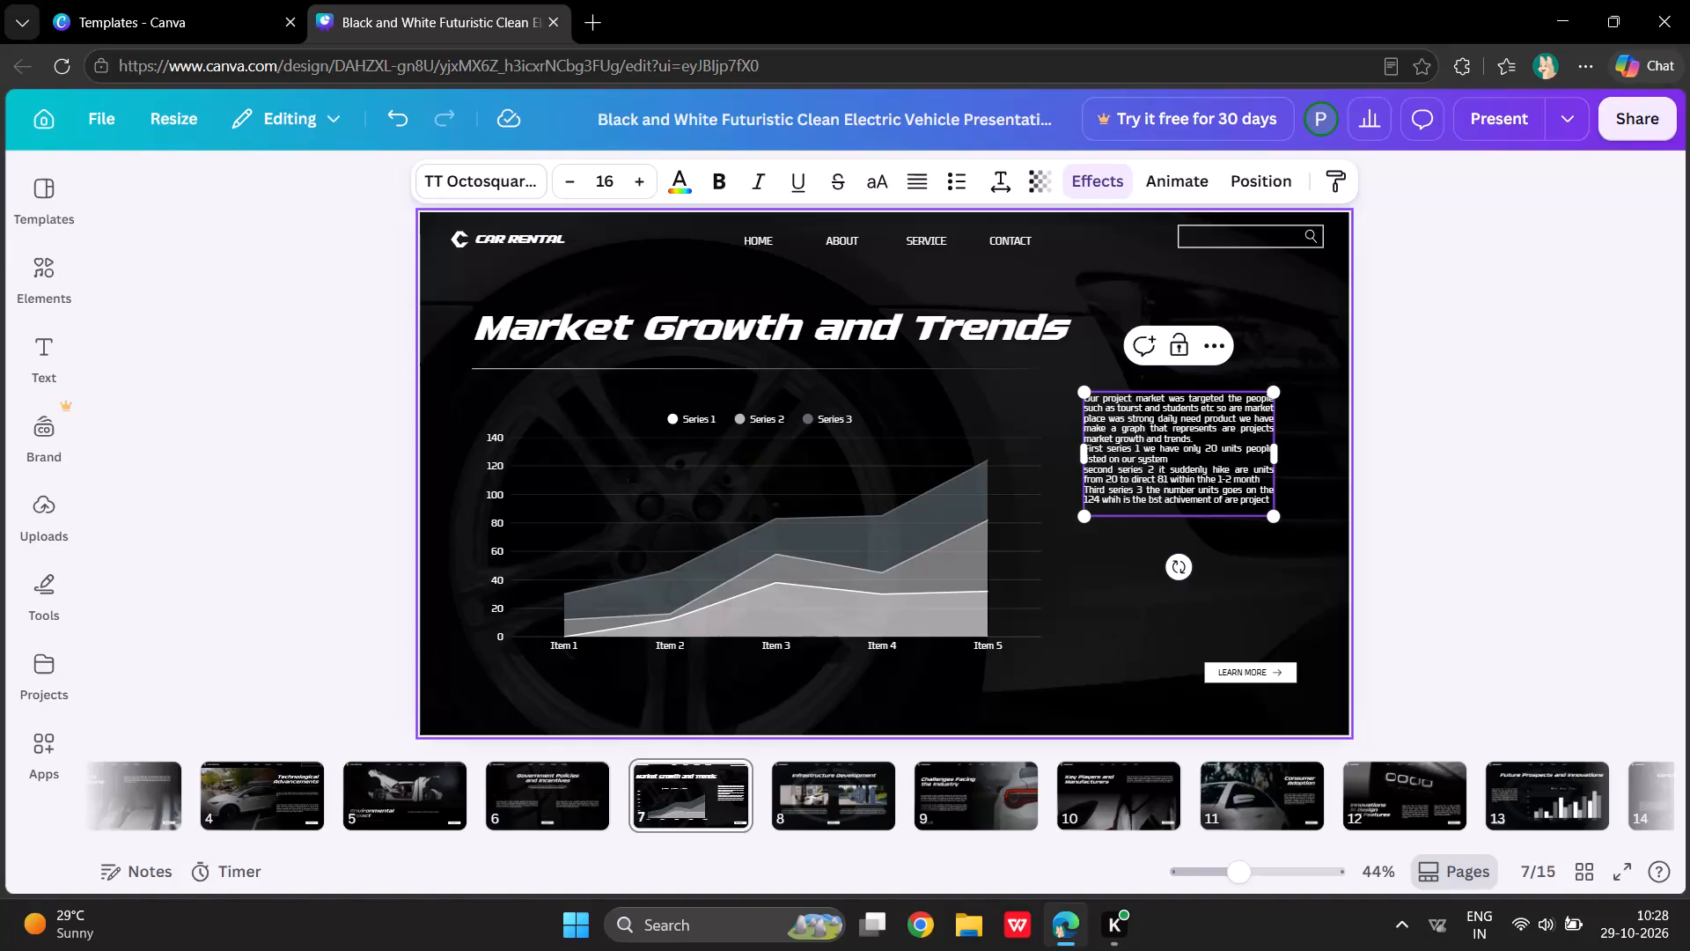
type("nowdays")
key("space")
type("people are")
key("space")
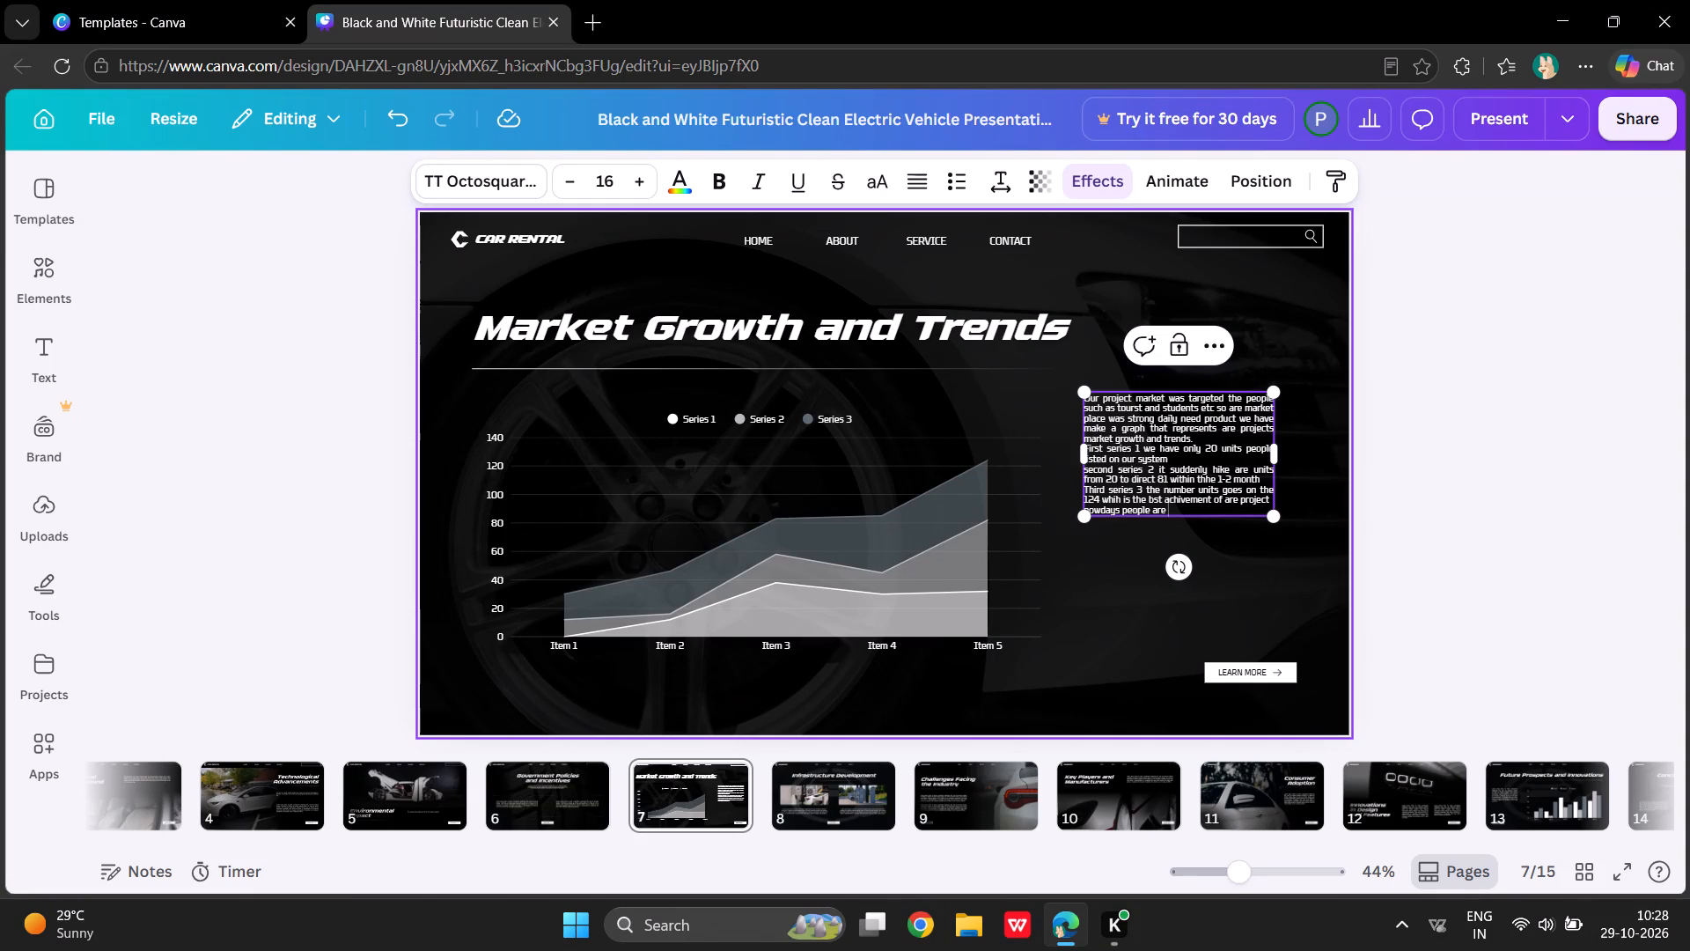
type("very much inv")
type("ol")
type("ved i")
type("n th")
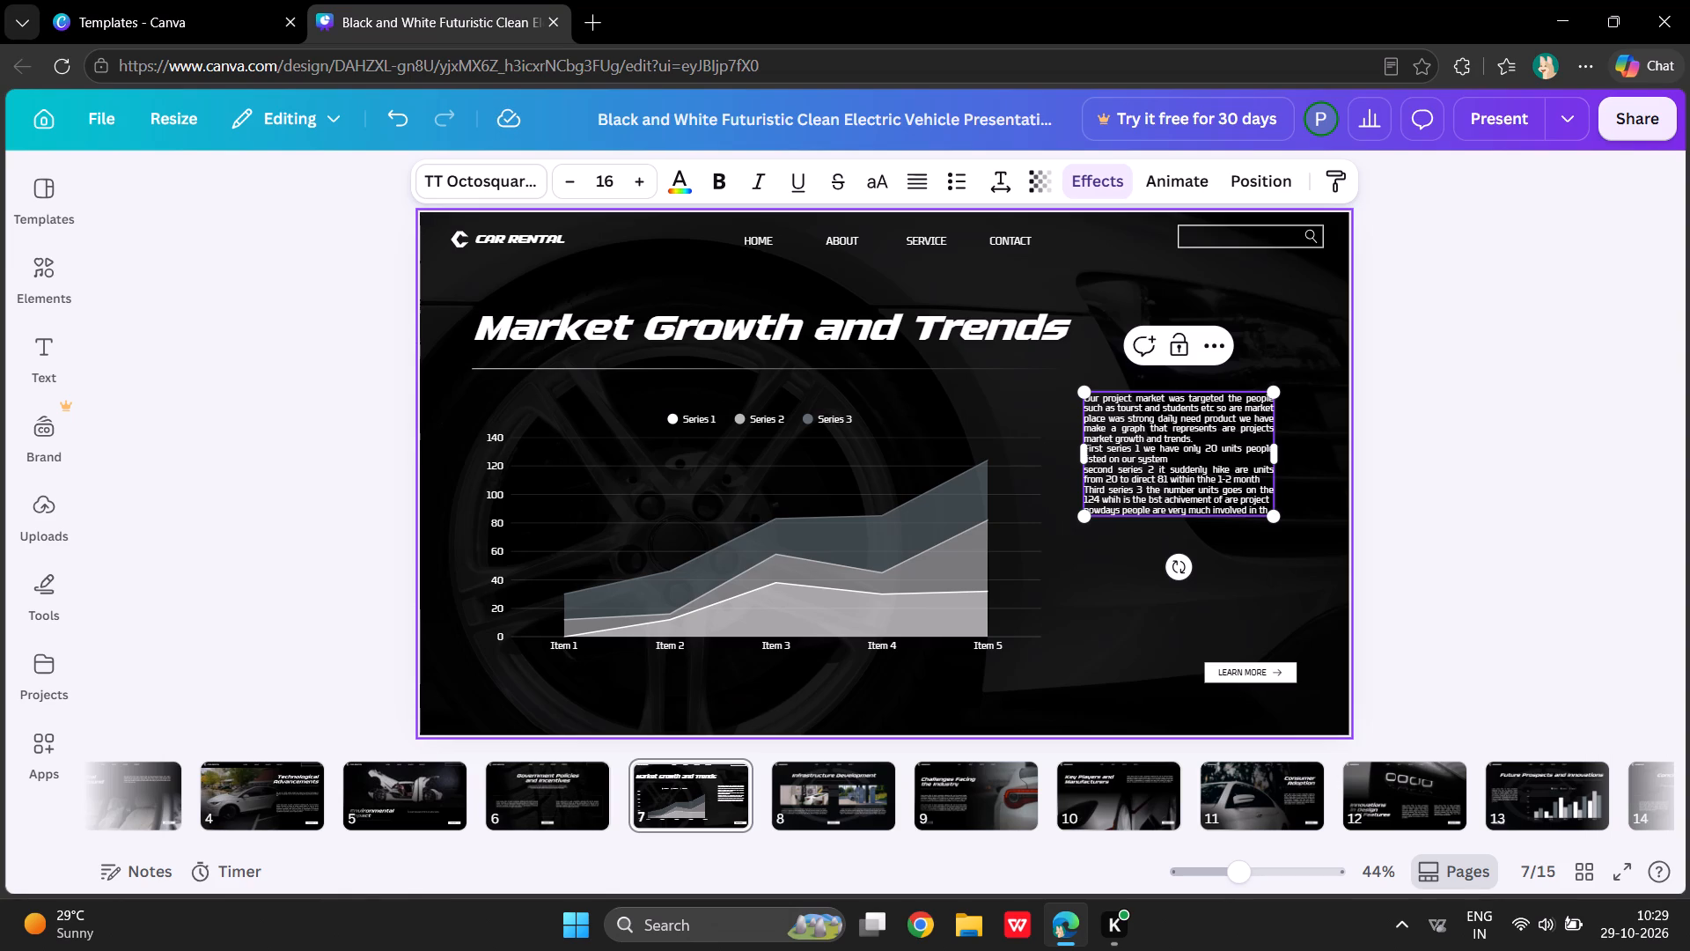
key("BackSpace")
type("his")
key("space")
type("field")
key("space")
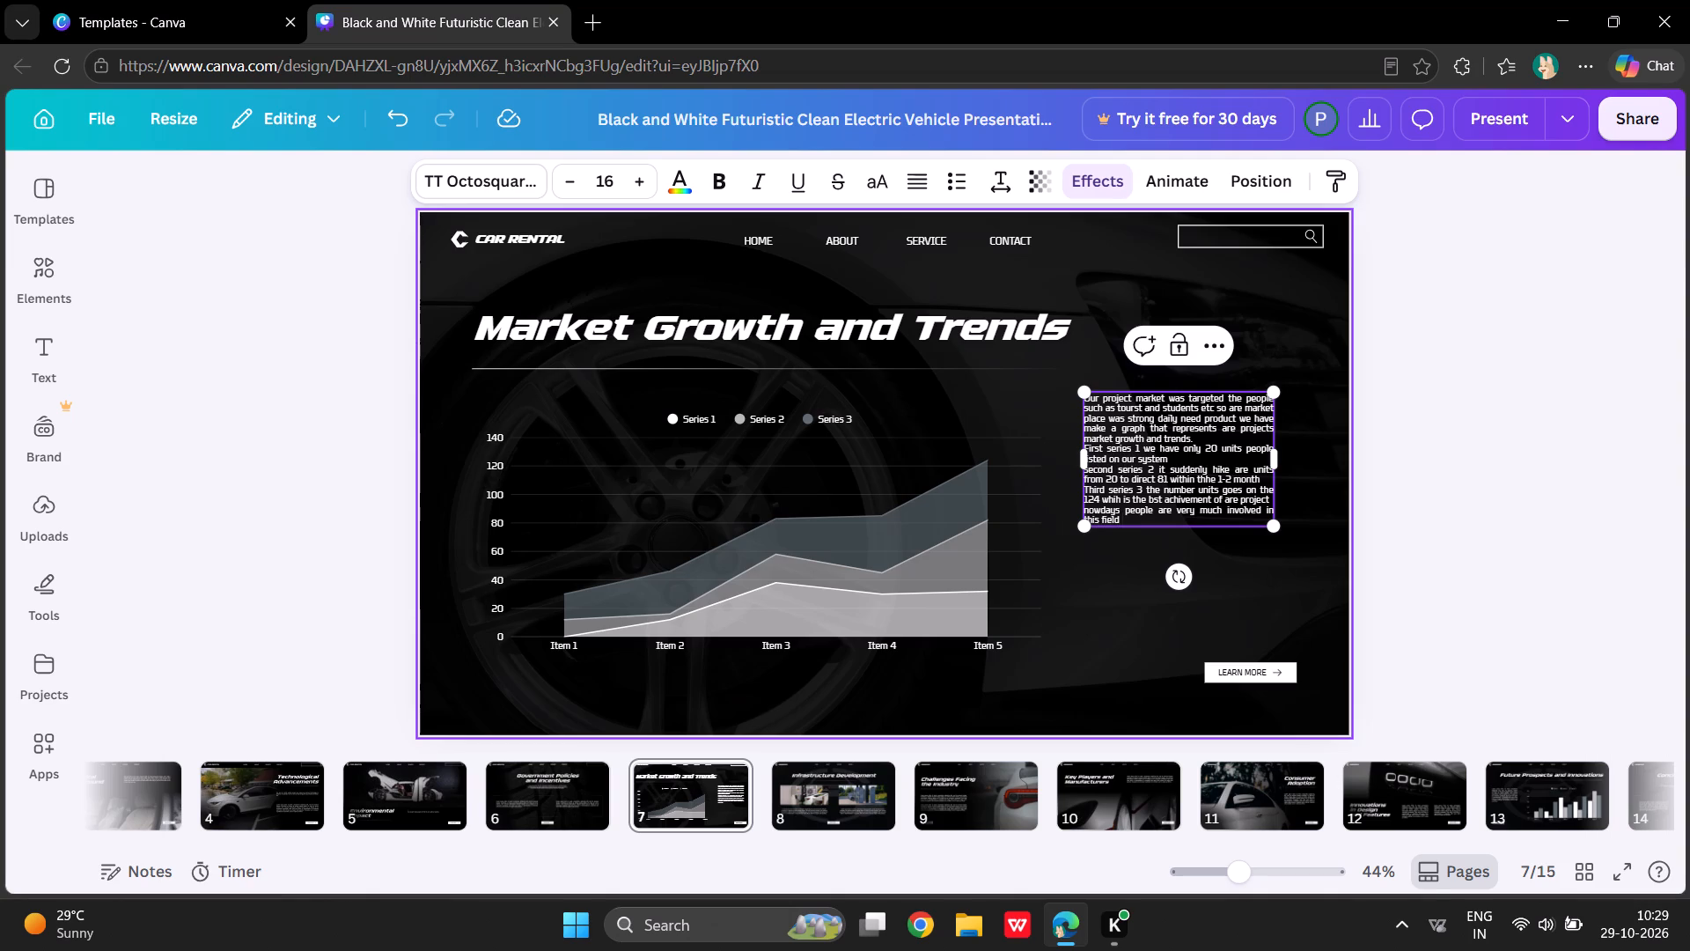
Continue the last line of the market text with "by seeing increasing of market are aim tilll 2027".
type("by seeing increasing")
key("space")
type("of market are aim tilll 20")
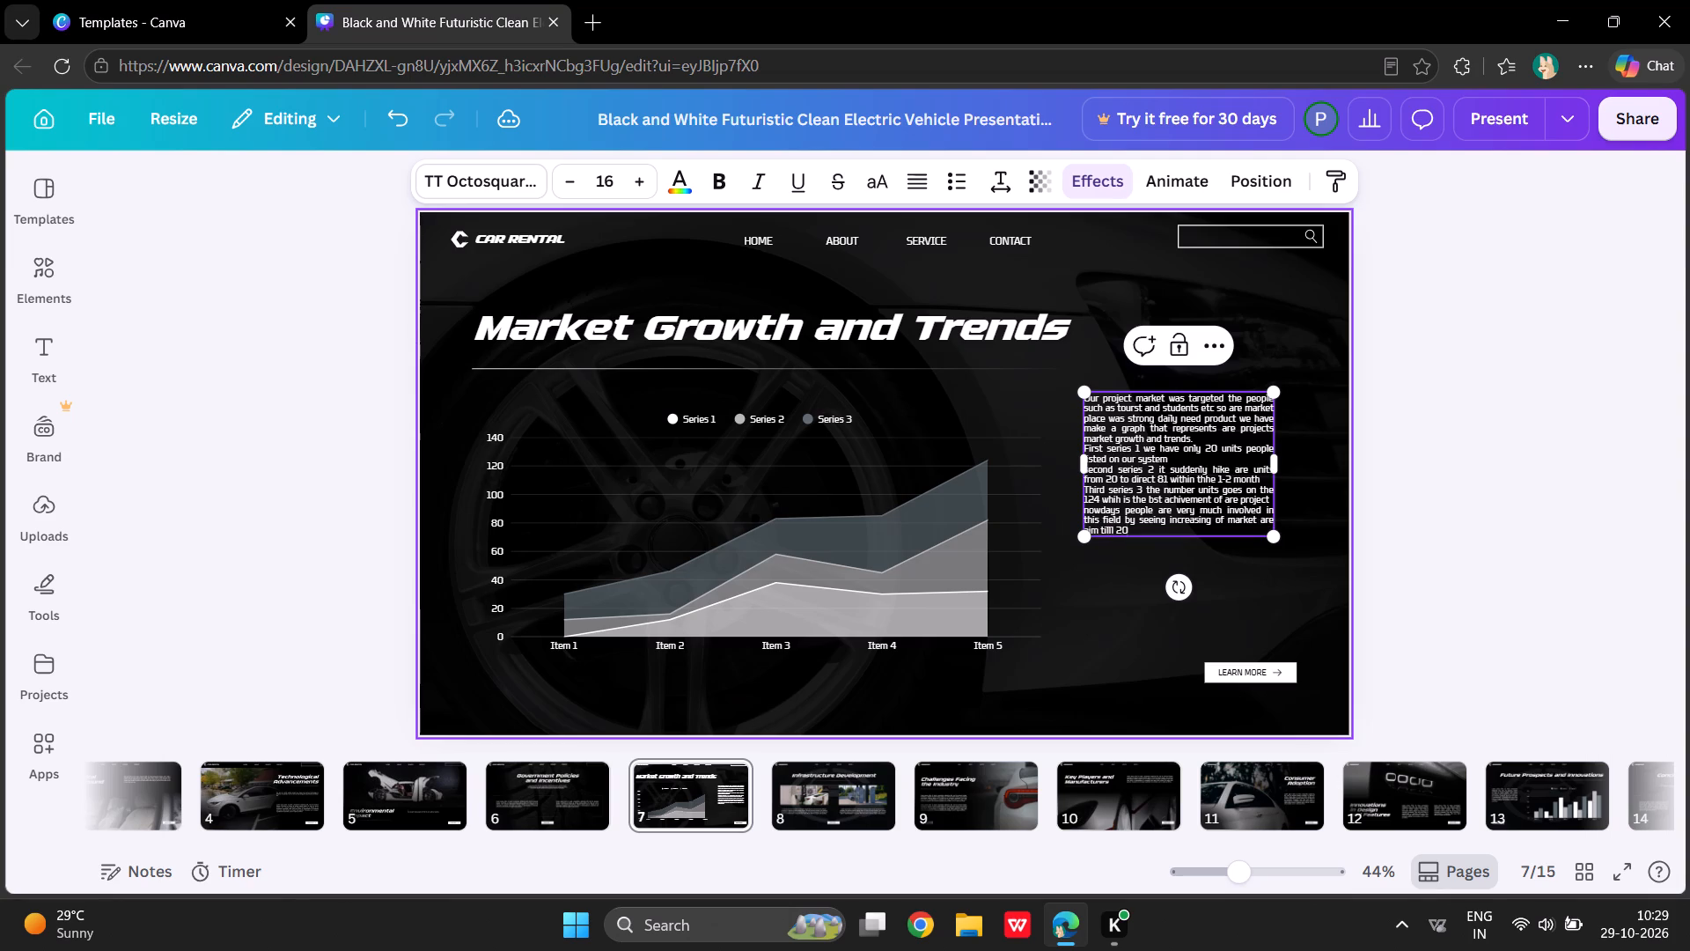
key("2")
type("7")
key("space")
Extend the same sentence with "wwe introduced are ipo".
type("wwe")
key("space")
type("introduced are io")
key("BackSpace")
type("po")
key("space")
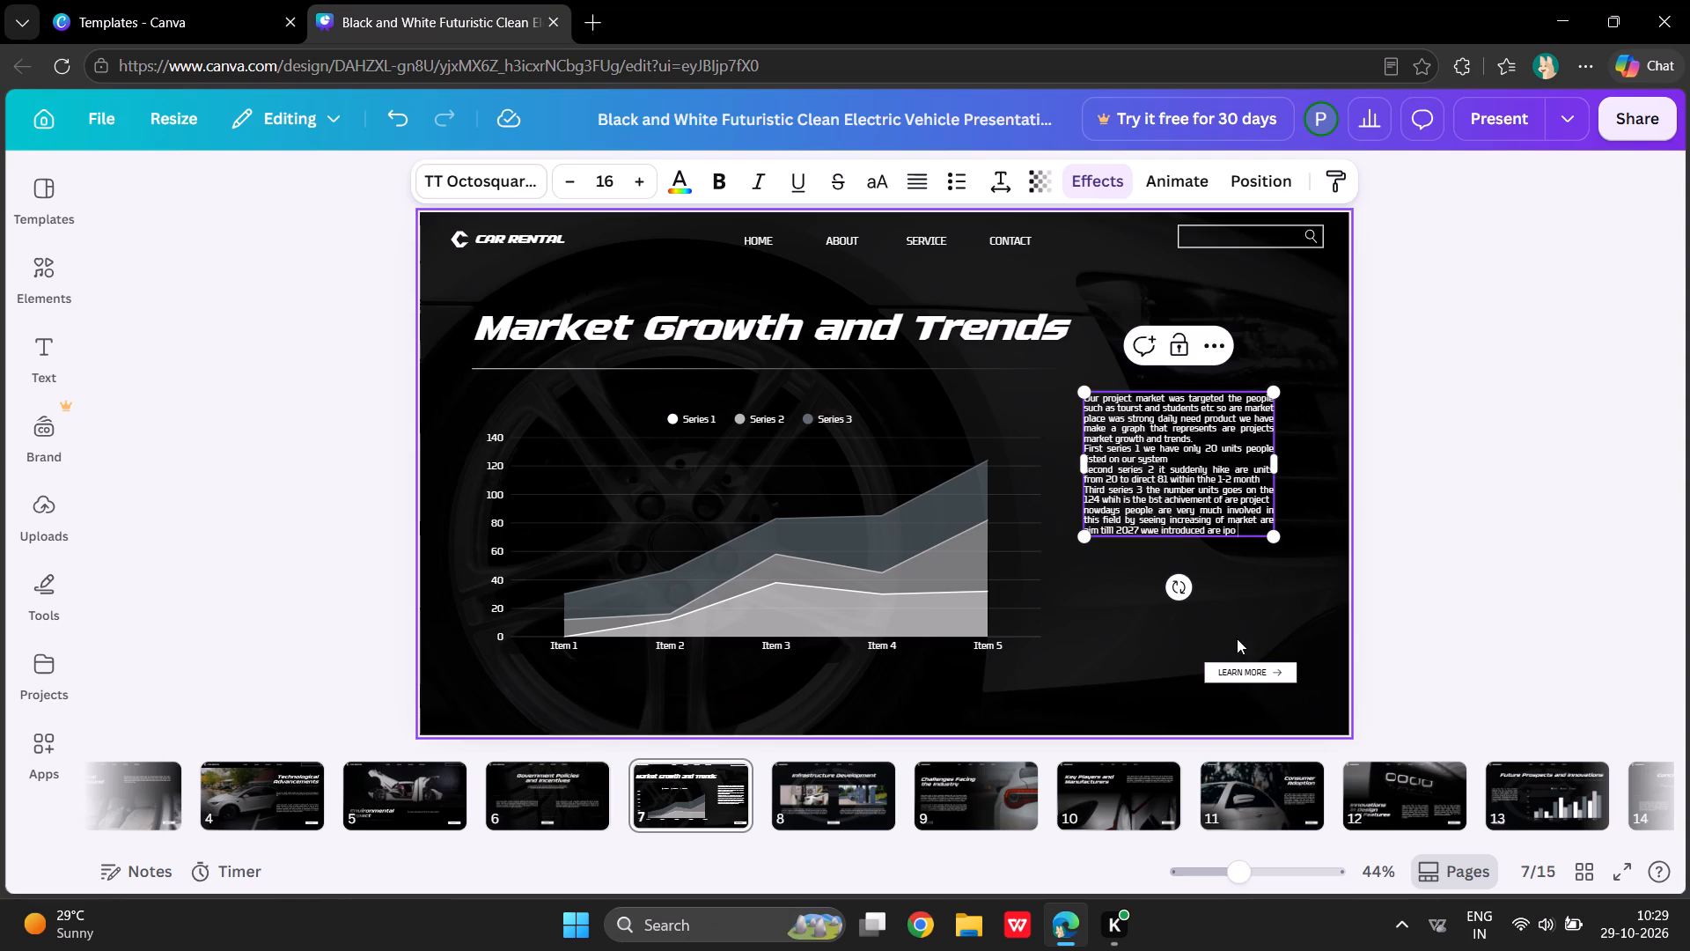
Complete the market text with "which is another one of are achivement".
type("which is another")
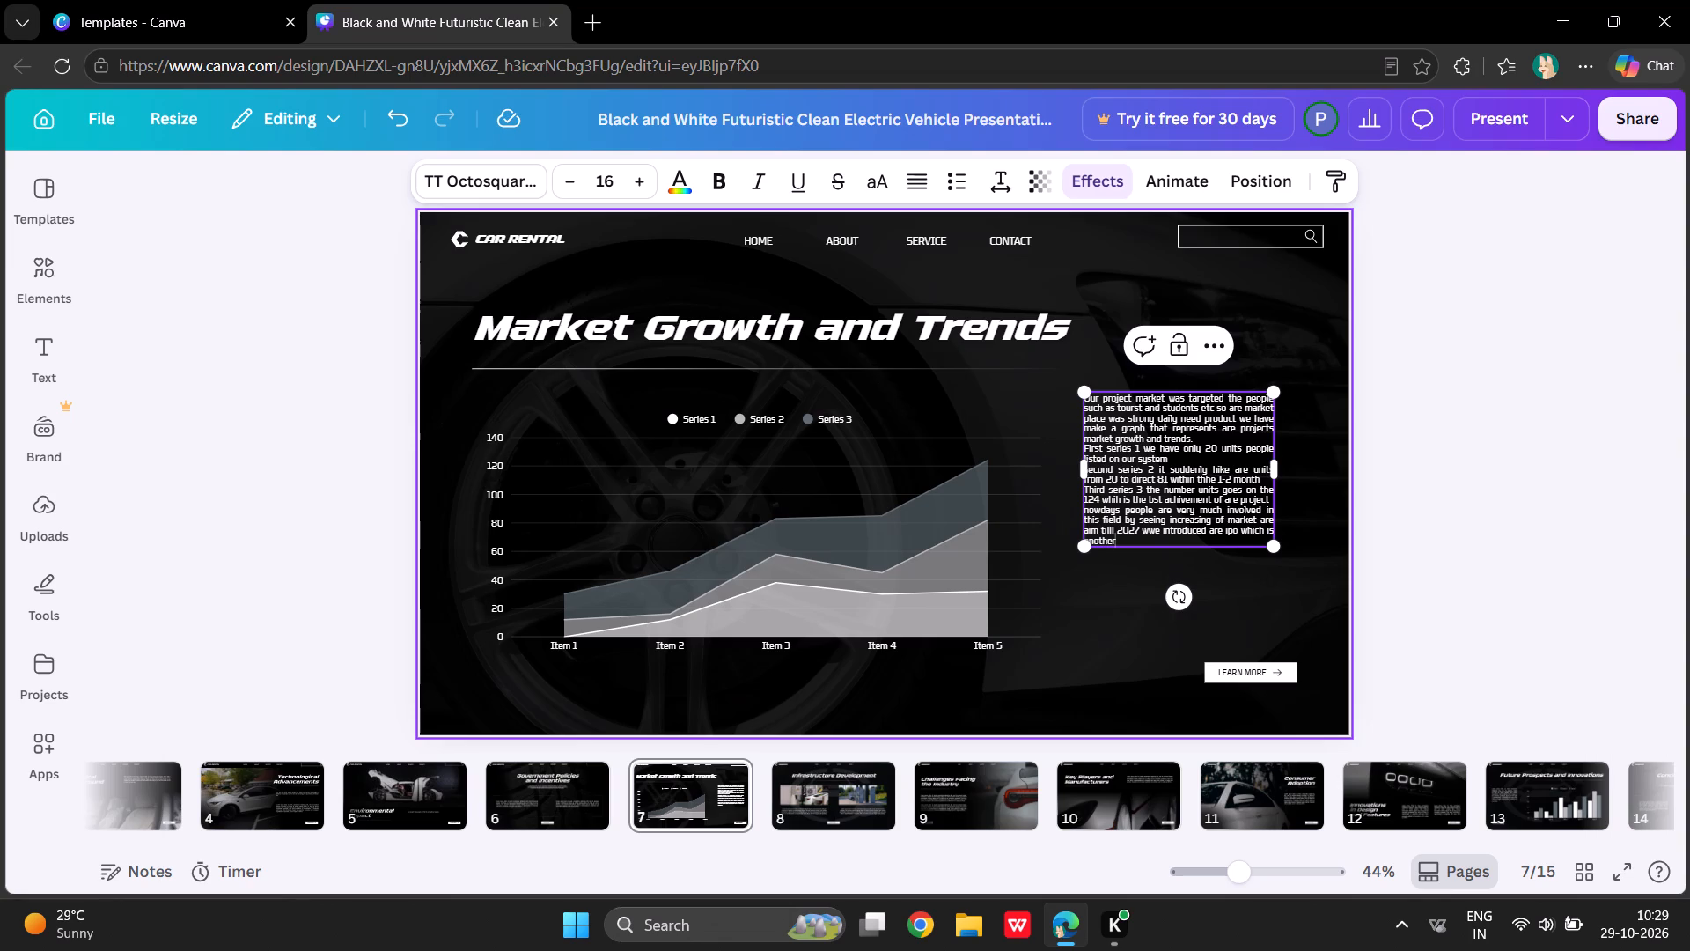
type("best ac")
key("BackSpace")
key("BackSpace")
key("BackSpace")
key("BackSpace")
key("BackSpace")
key("BackSpace")
key("BackSpace")
key("space")
type("one of are")
key("space")
type("achivement")
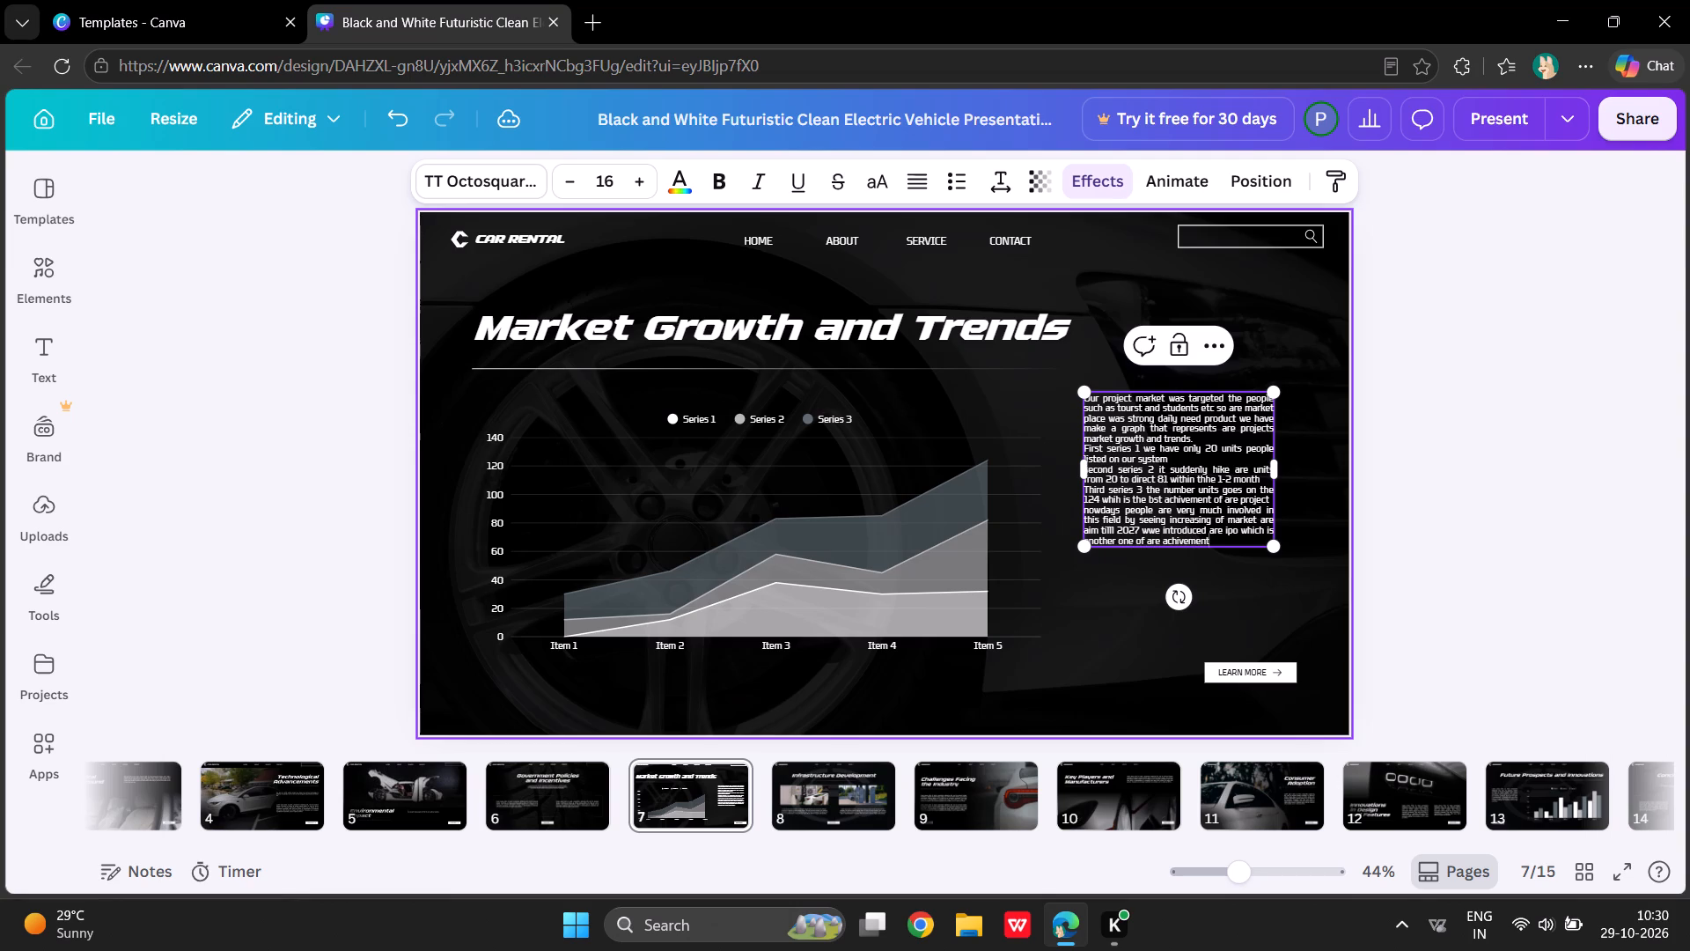
Move the arrow of the LEARN MORE button on page 7 slightly up and to the left.
left_click(1253, 682)
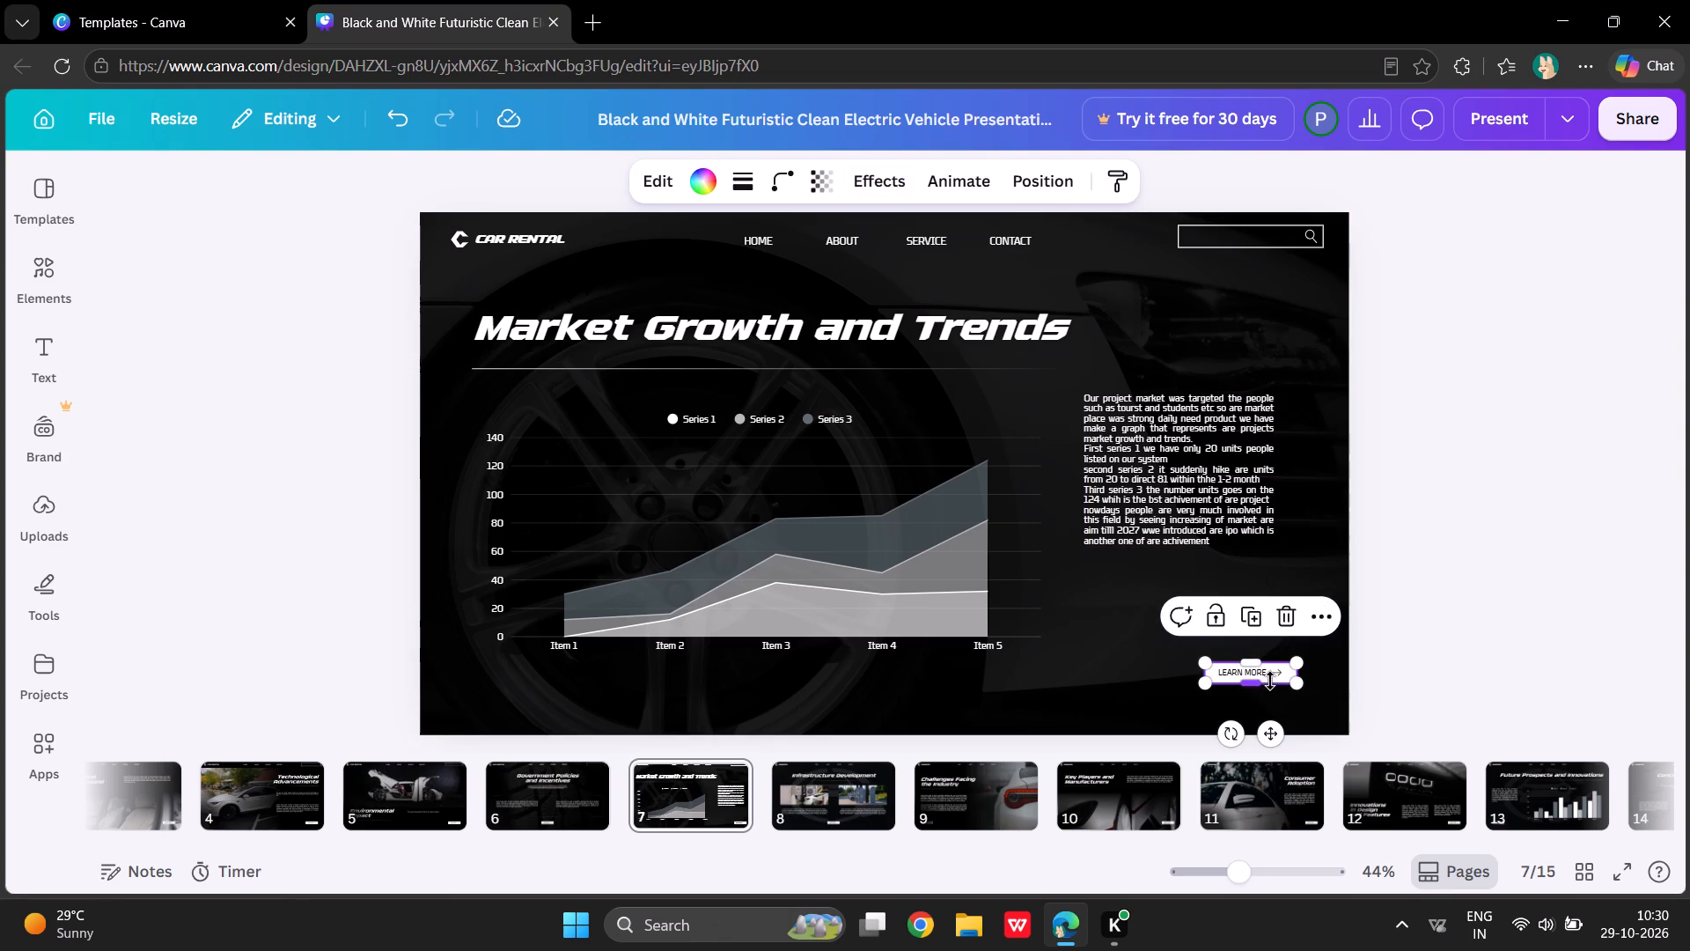
left_click(1275, 672)
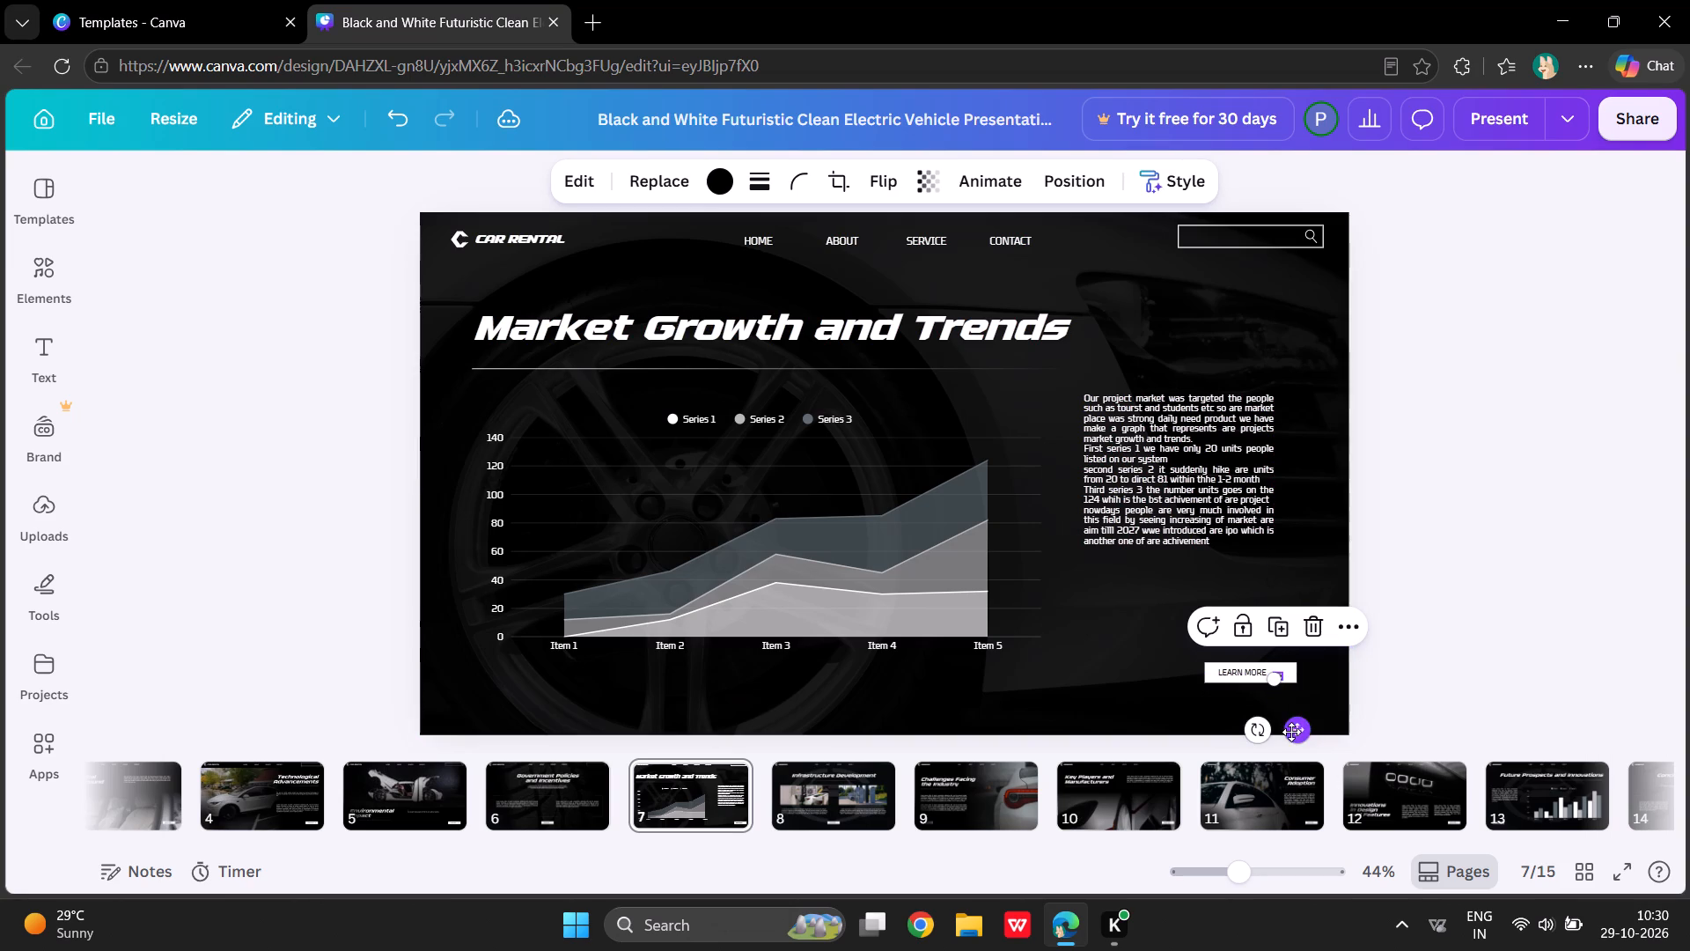
left_click_drag(1291, 732, 1276, 709)
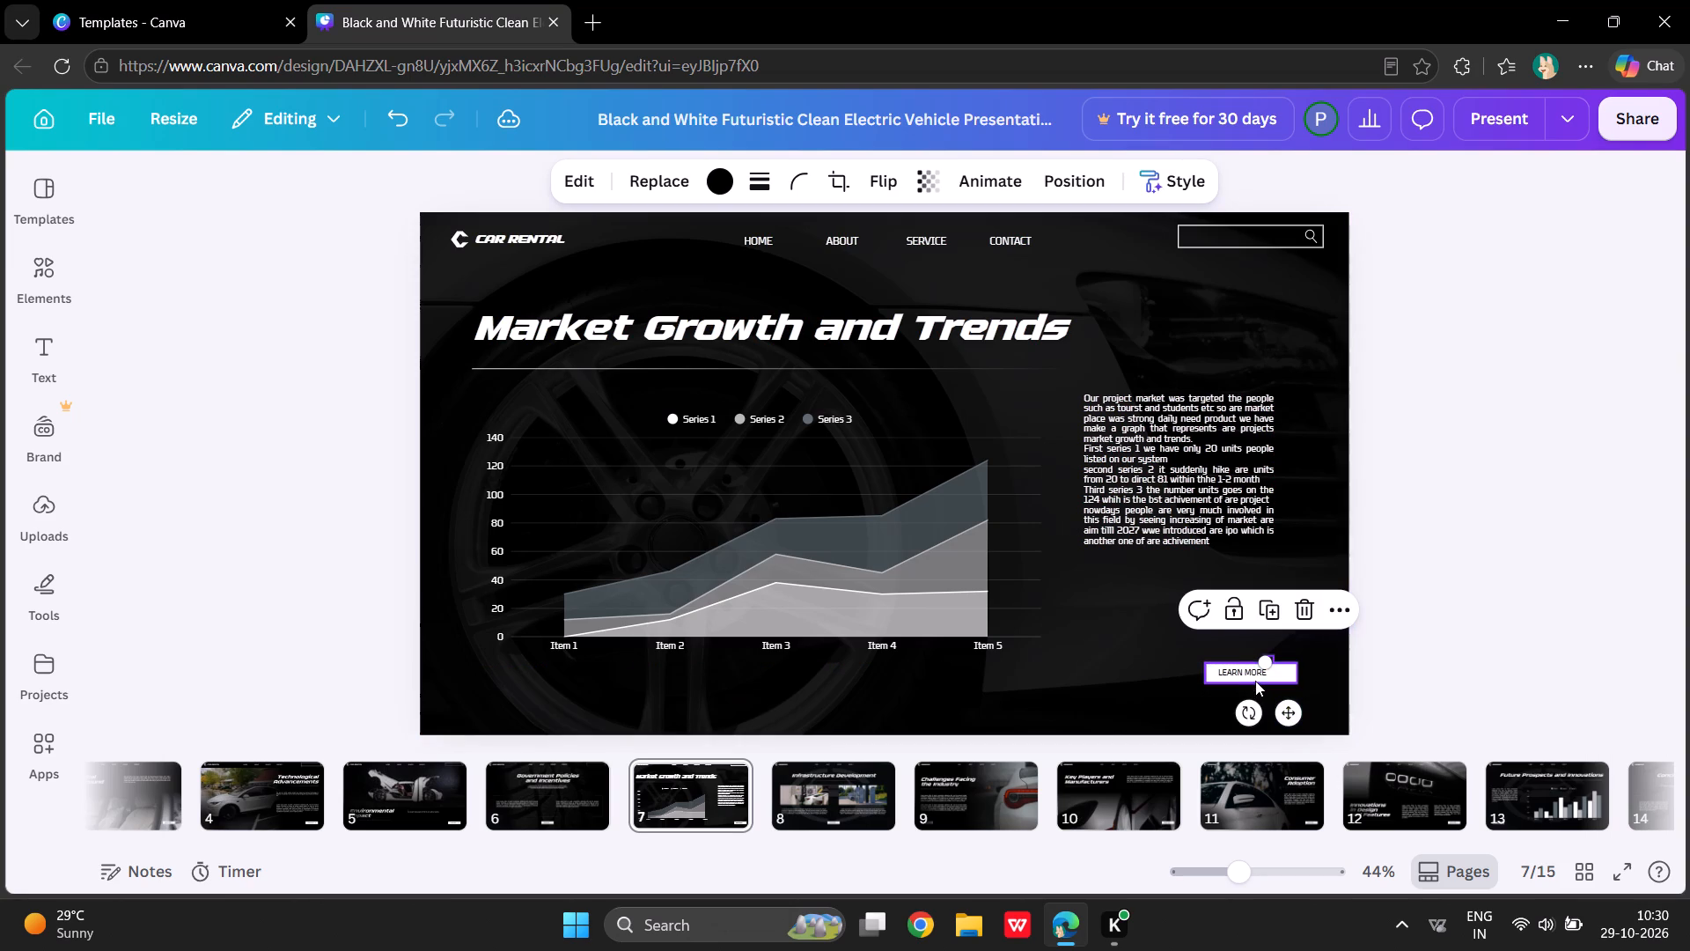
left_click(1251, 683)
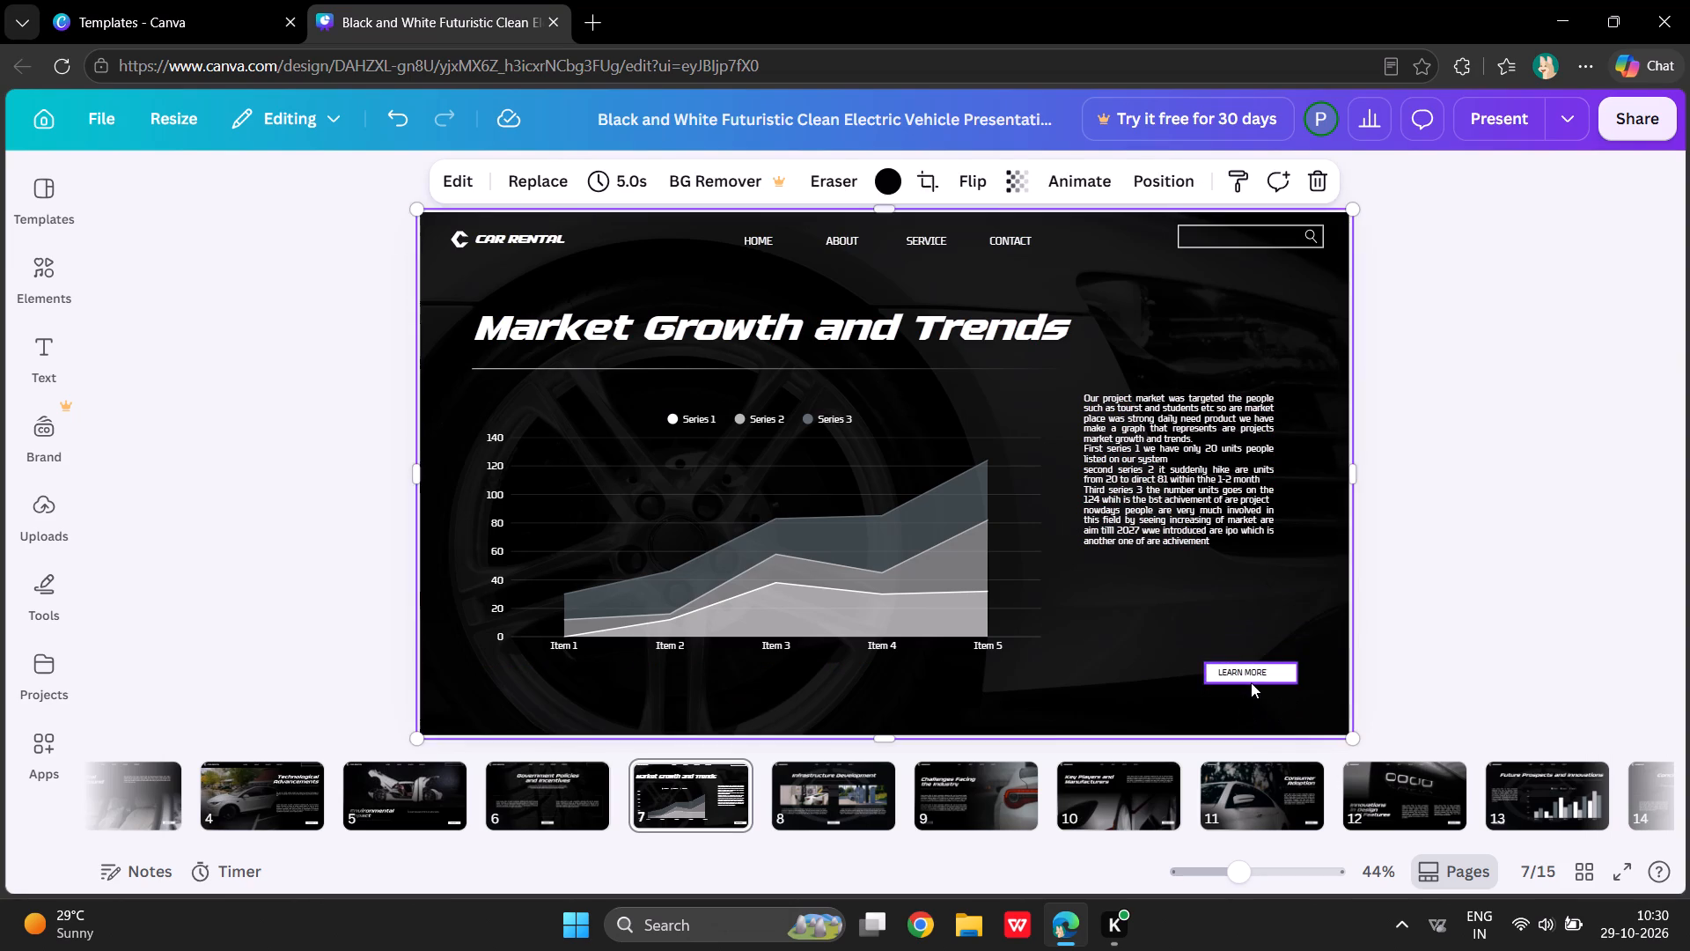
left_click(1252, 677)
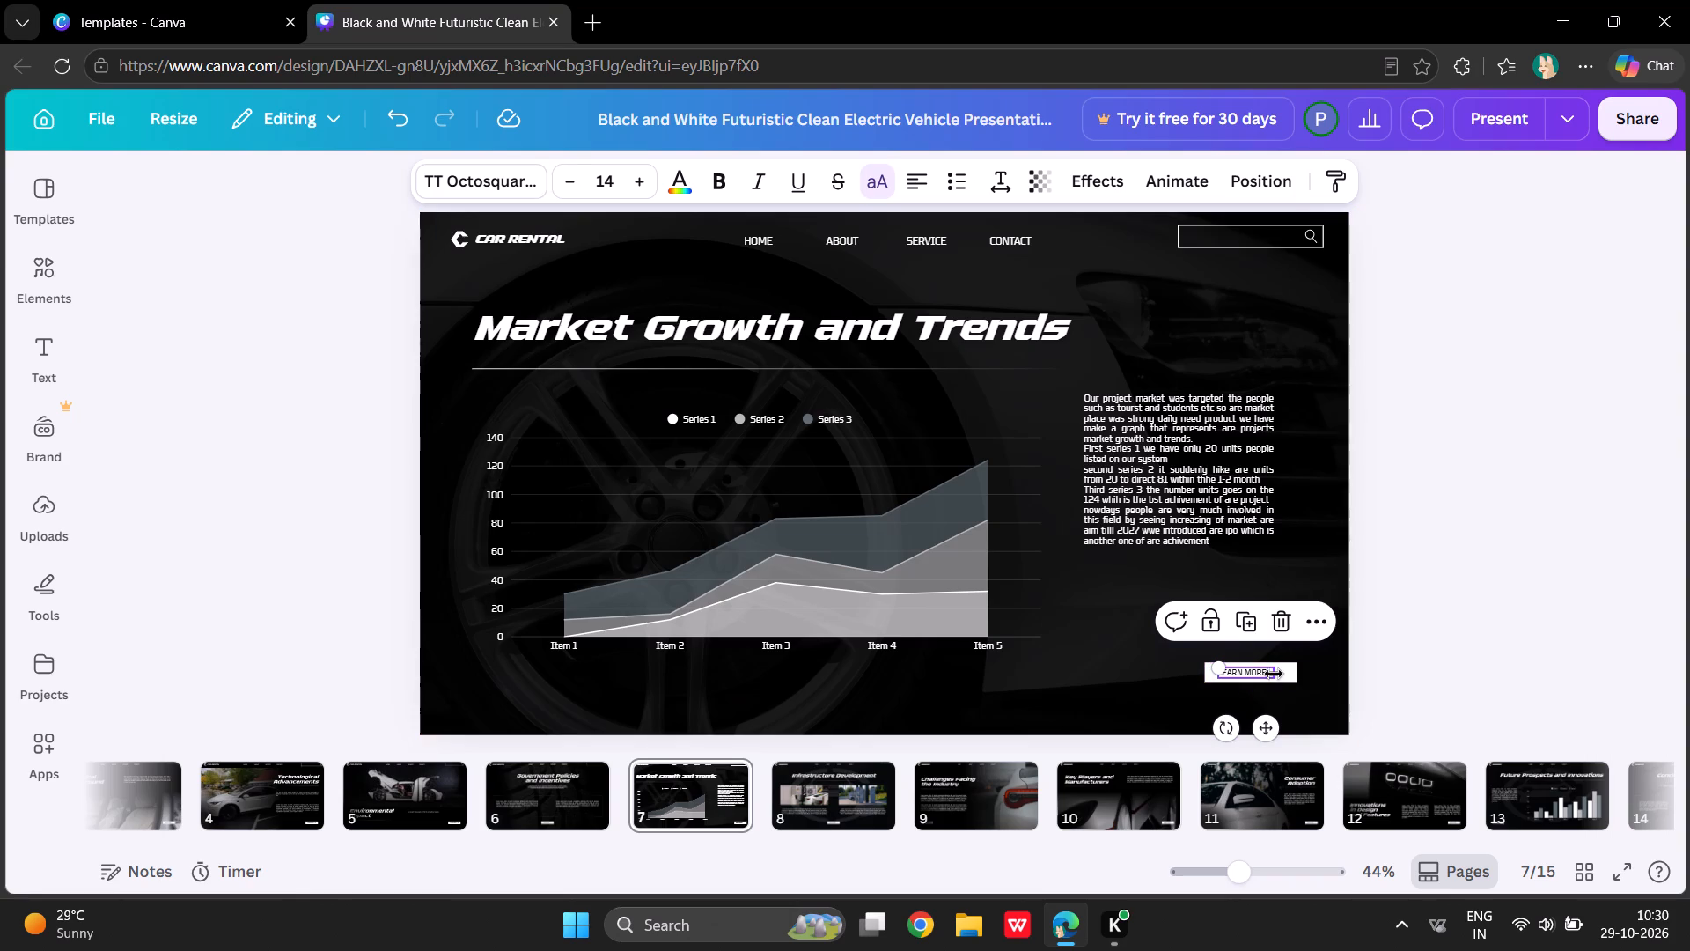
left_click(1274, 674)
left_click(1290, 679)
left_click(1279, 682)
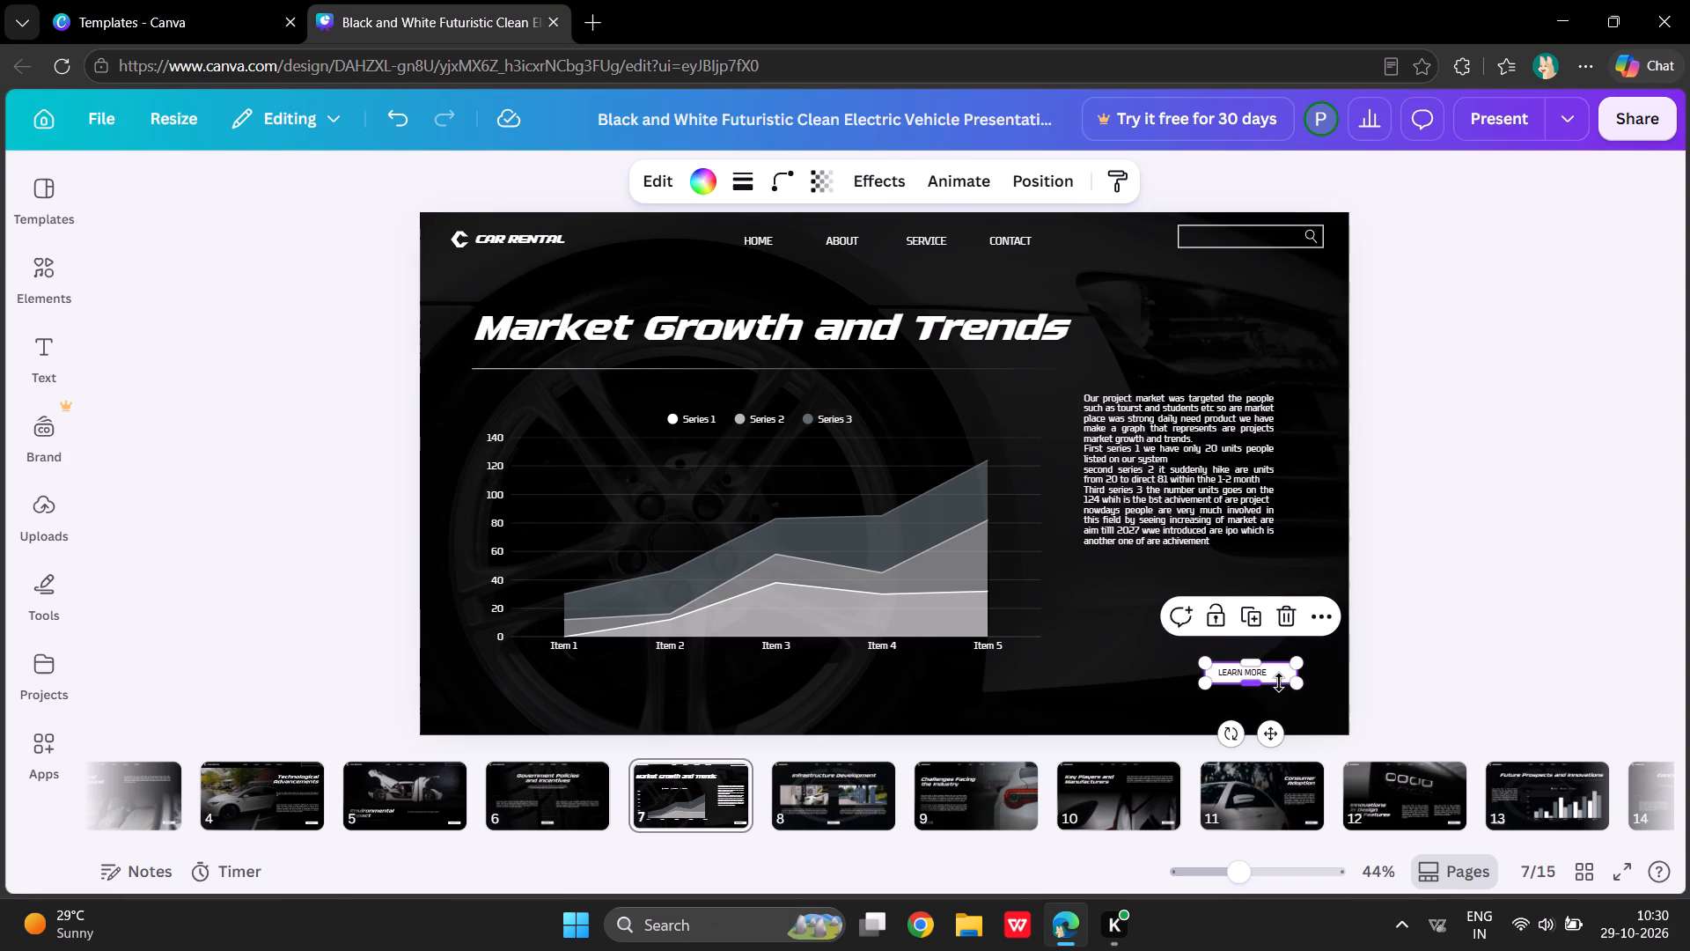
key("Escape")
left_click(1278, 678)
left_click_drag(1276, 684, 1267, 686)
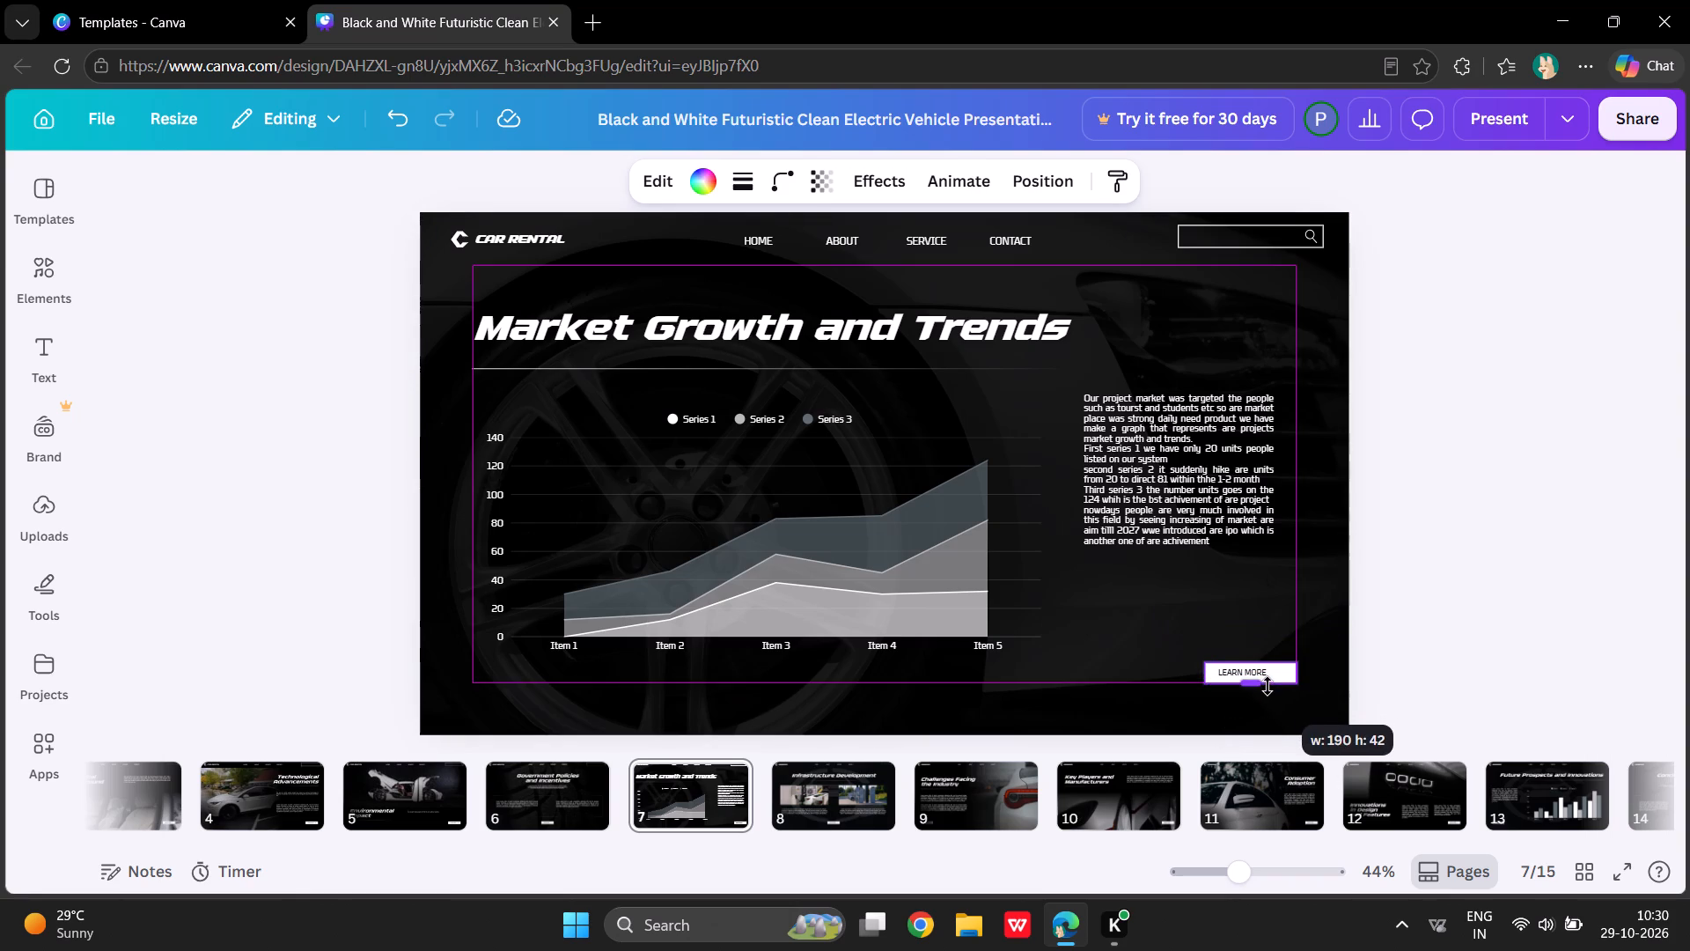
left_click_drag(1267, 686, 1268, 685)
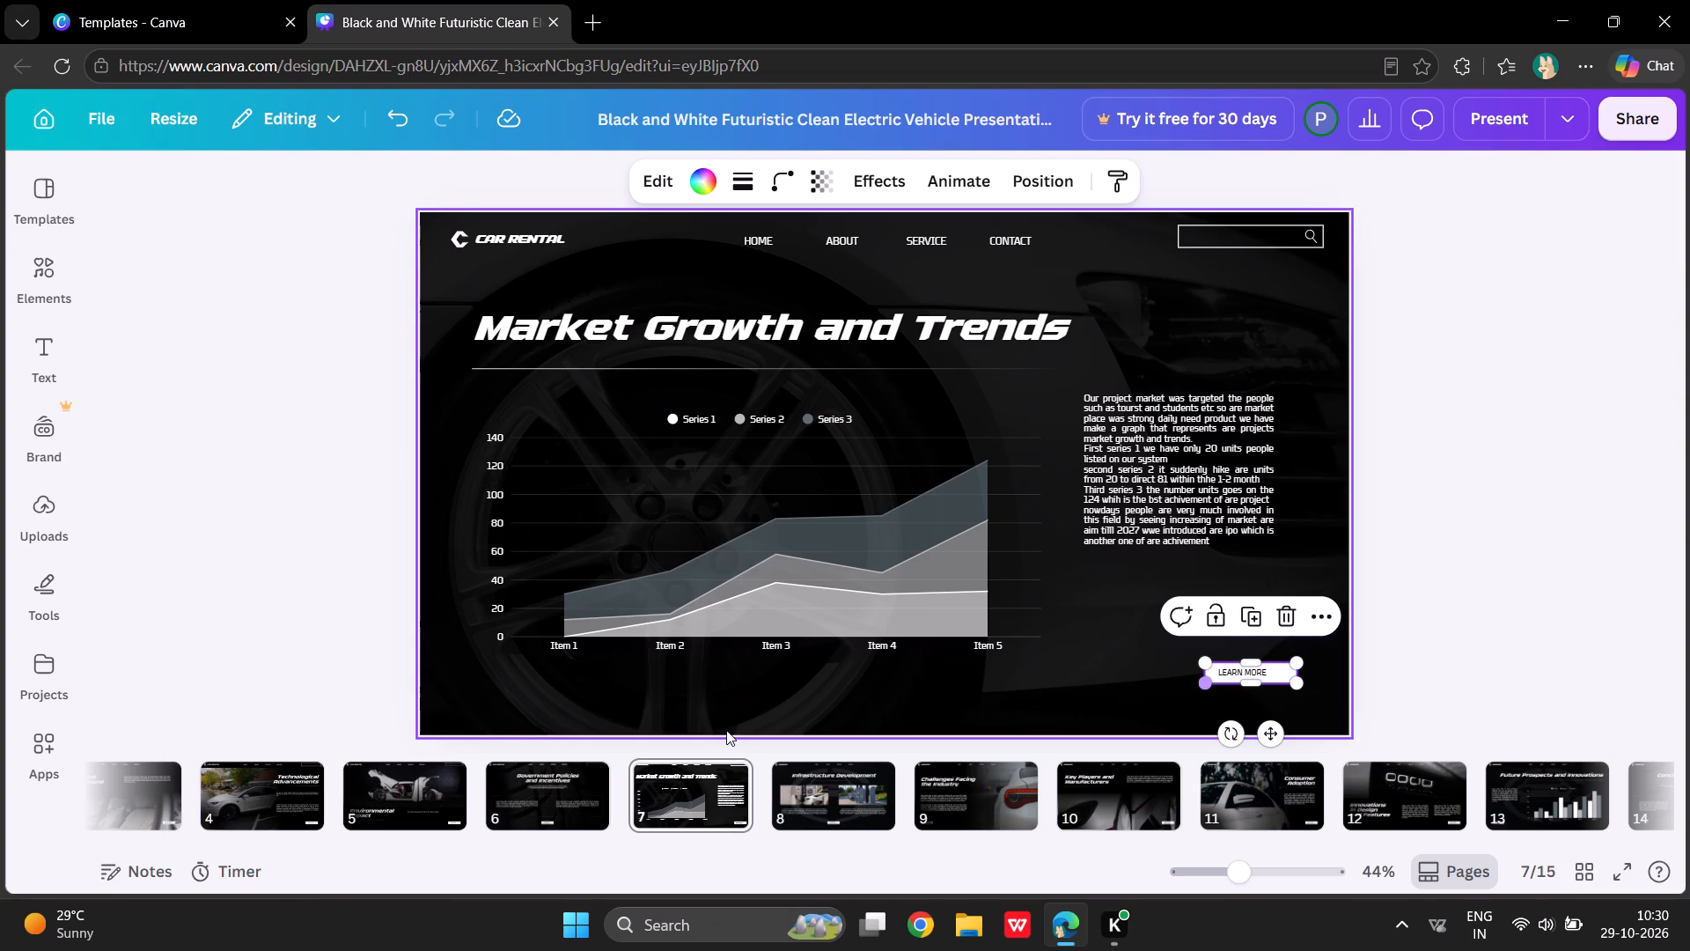
Open the RIMBERIO brand text in the header of page 8, Infrastructure Development, for editing.
left_click(422, 795)
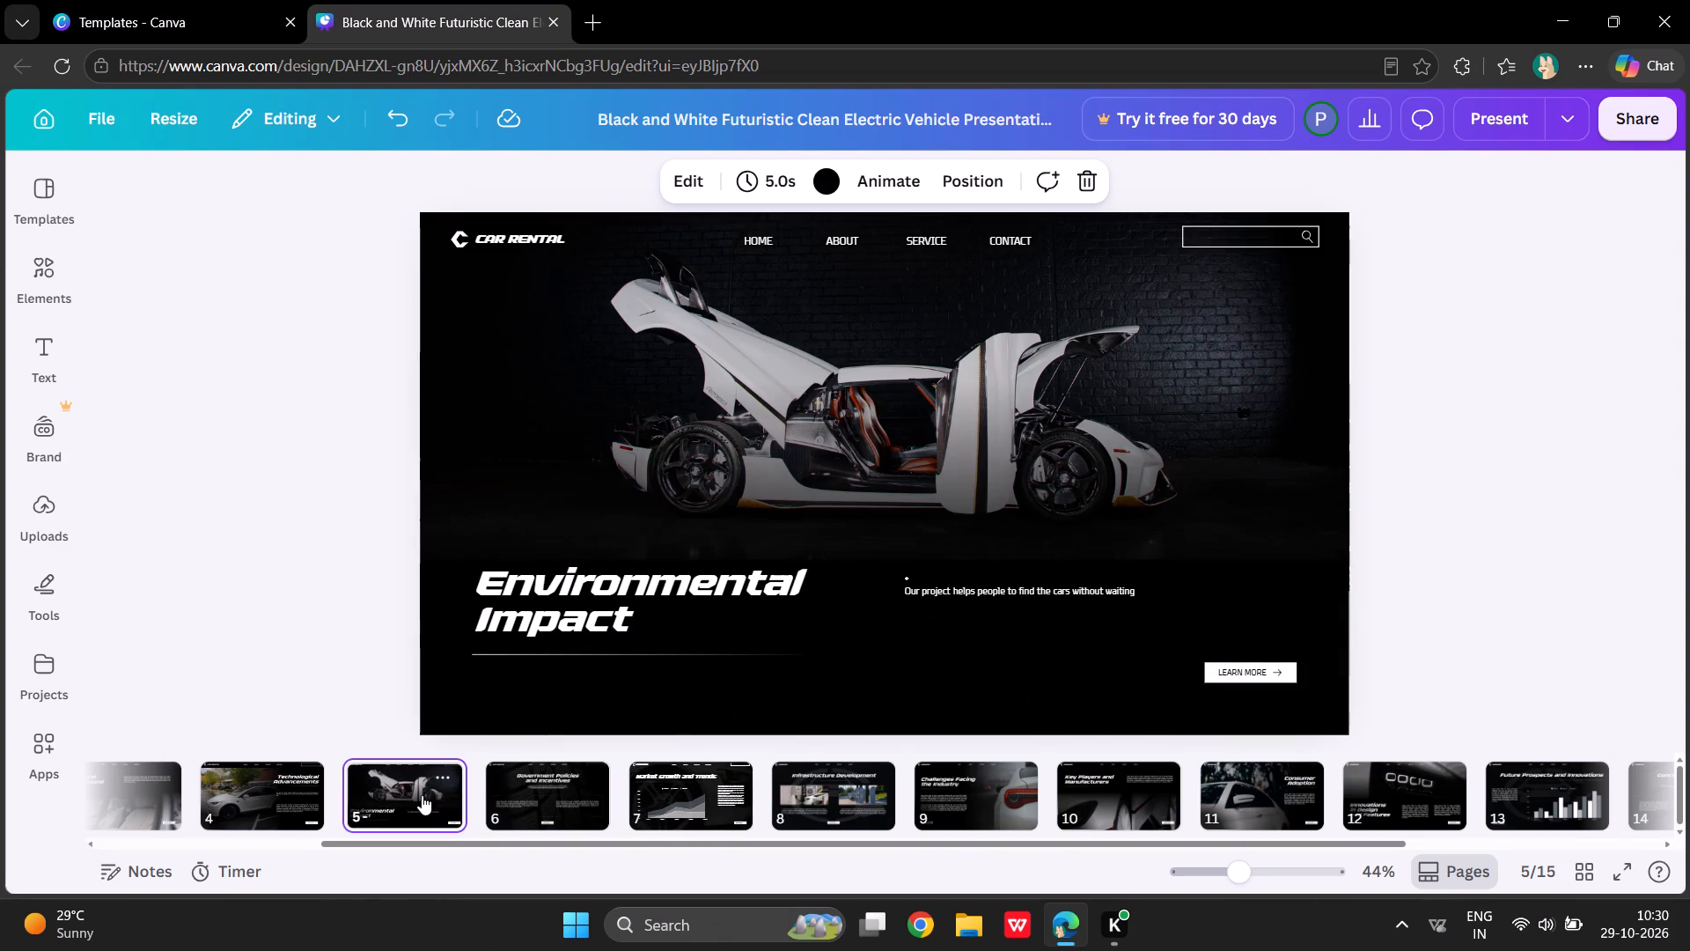
left_click(525, 785)
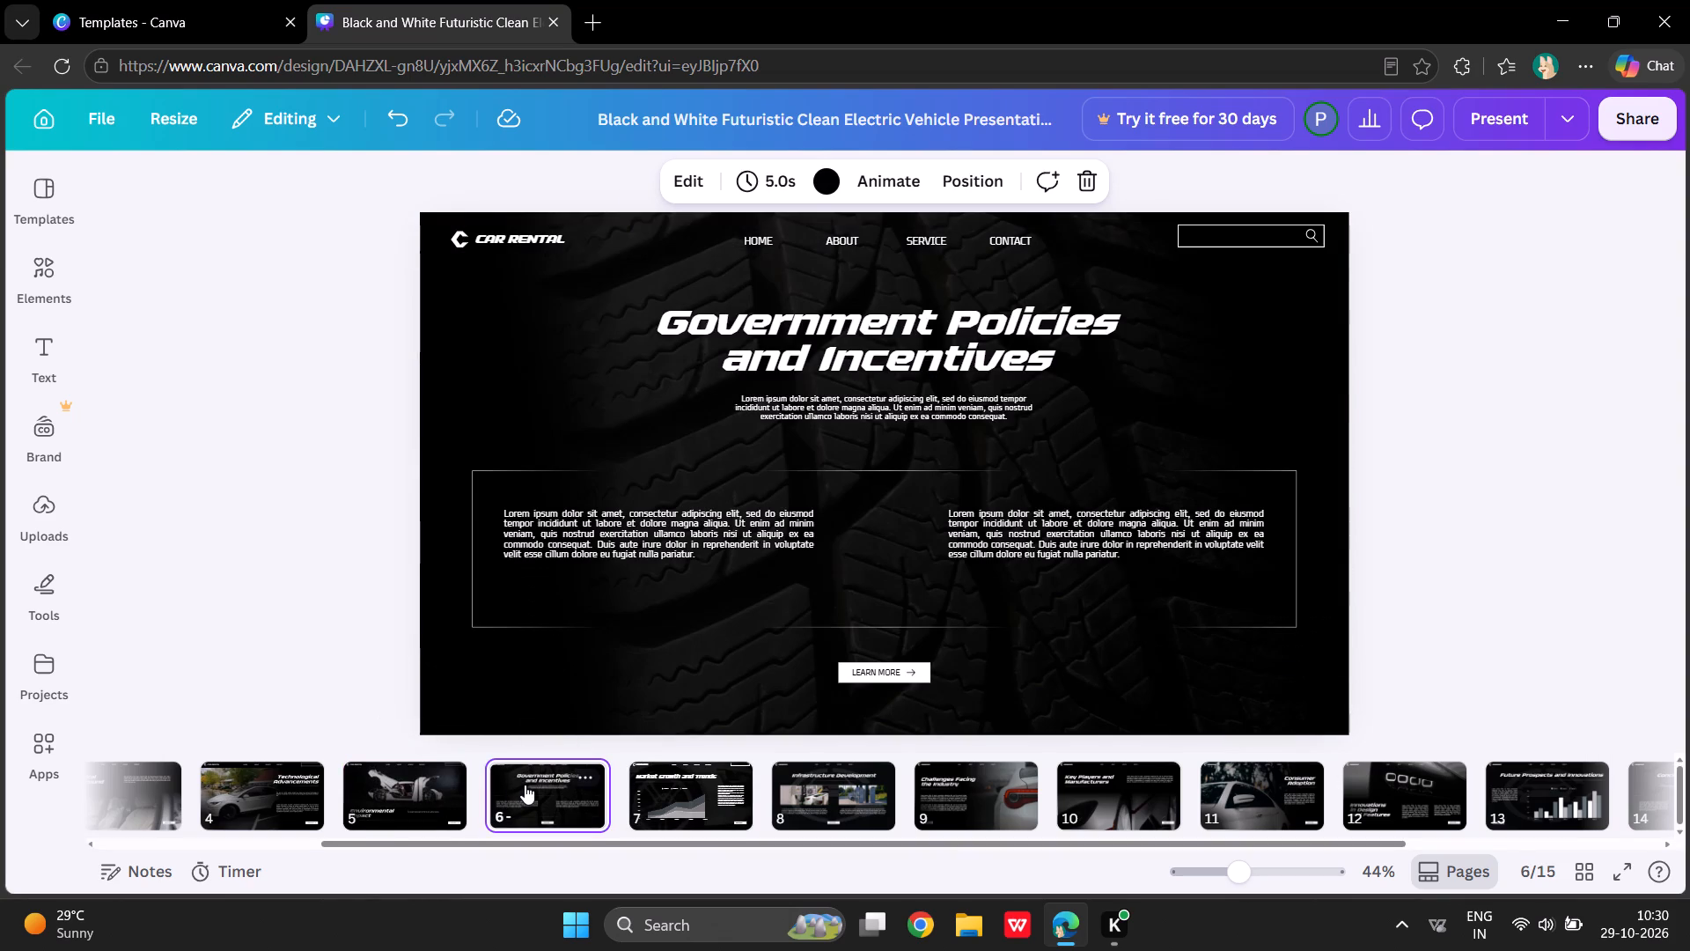
left_click(700, 781)
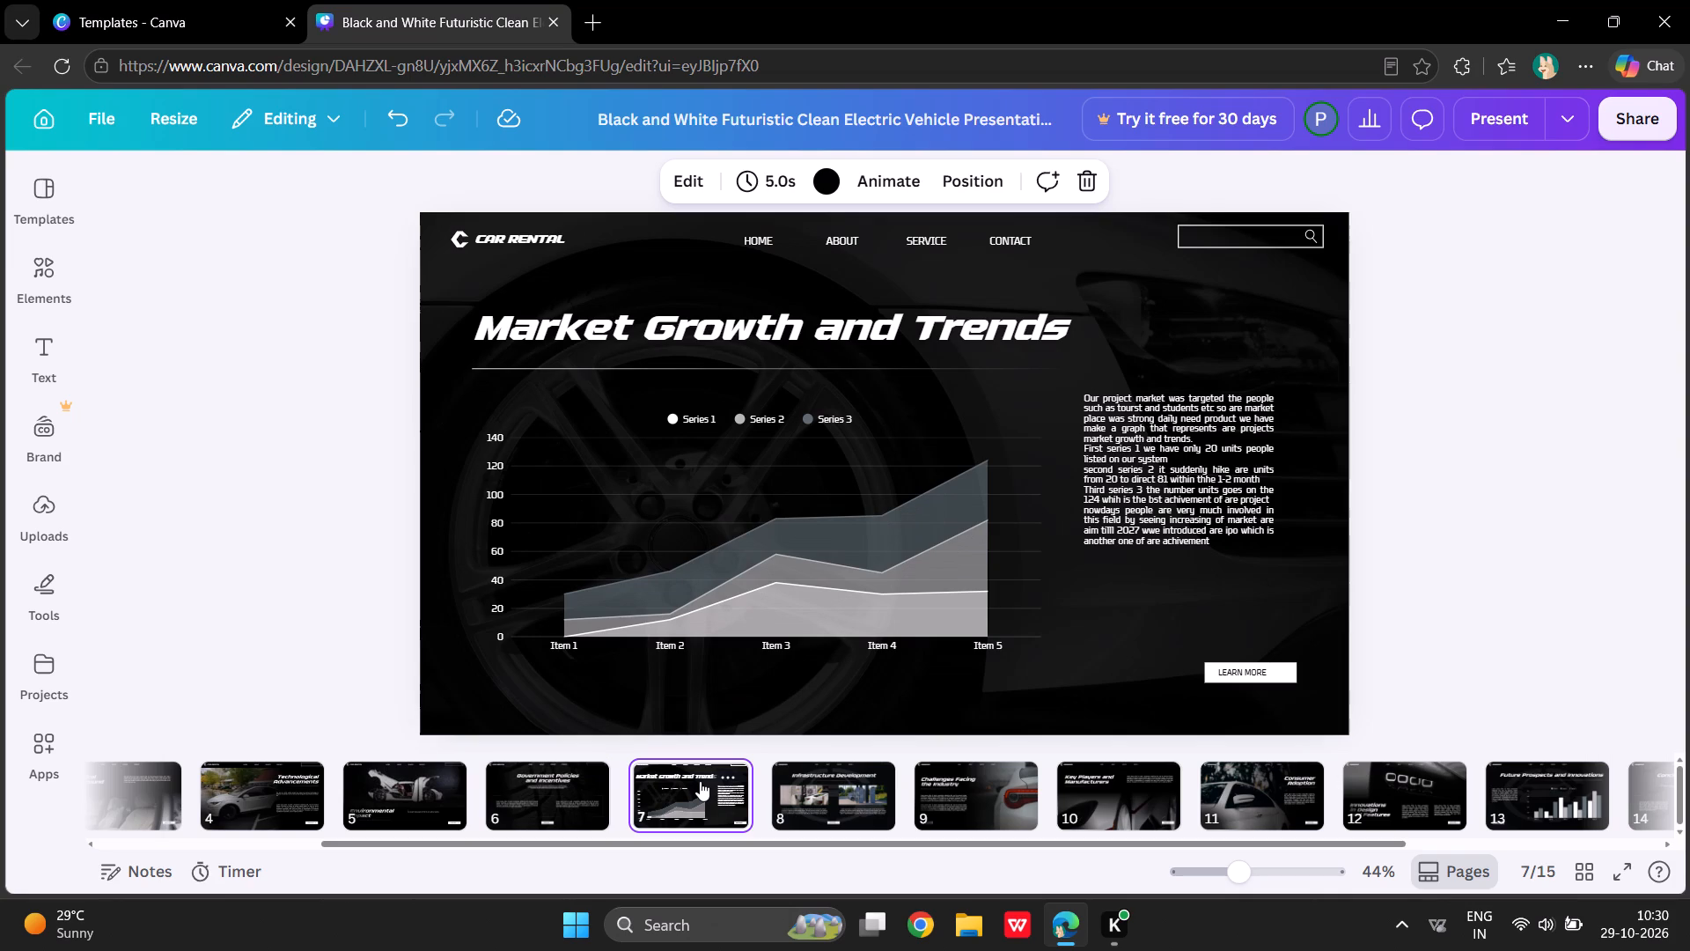
left_click(805, 792)
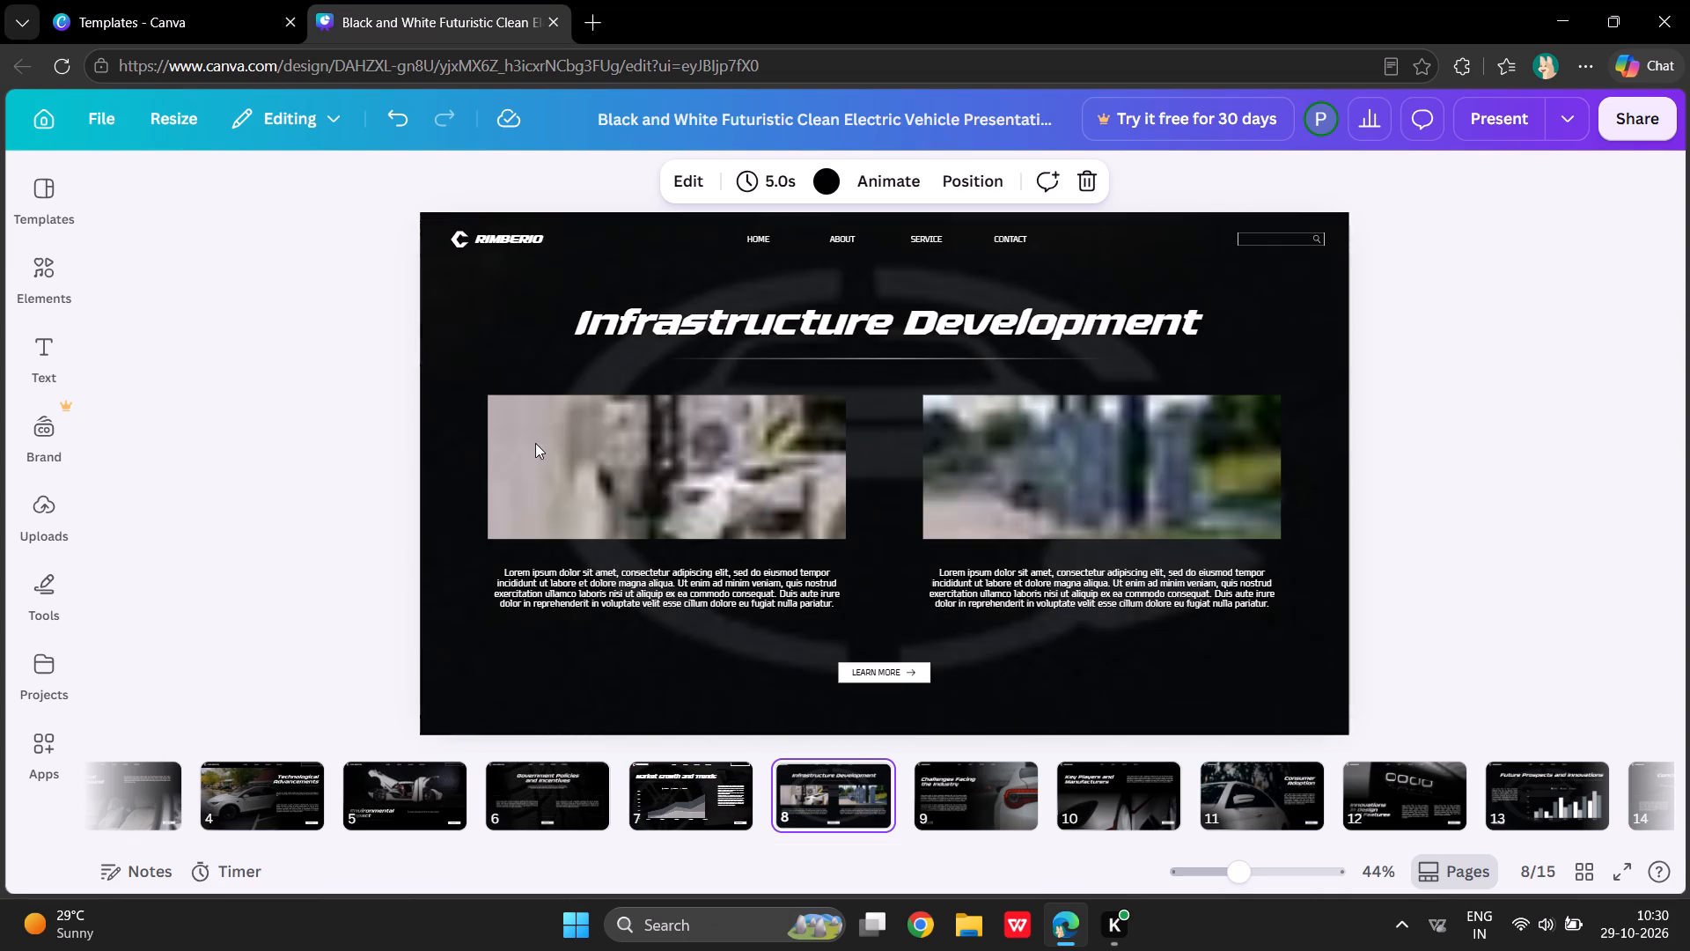
left_click(495, 237)
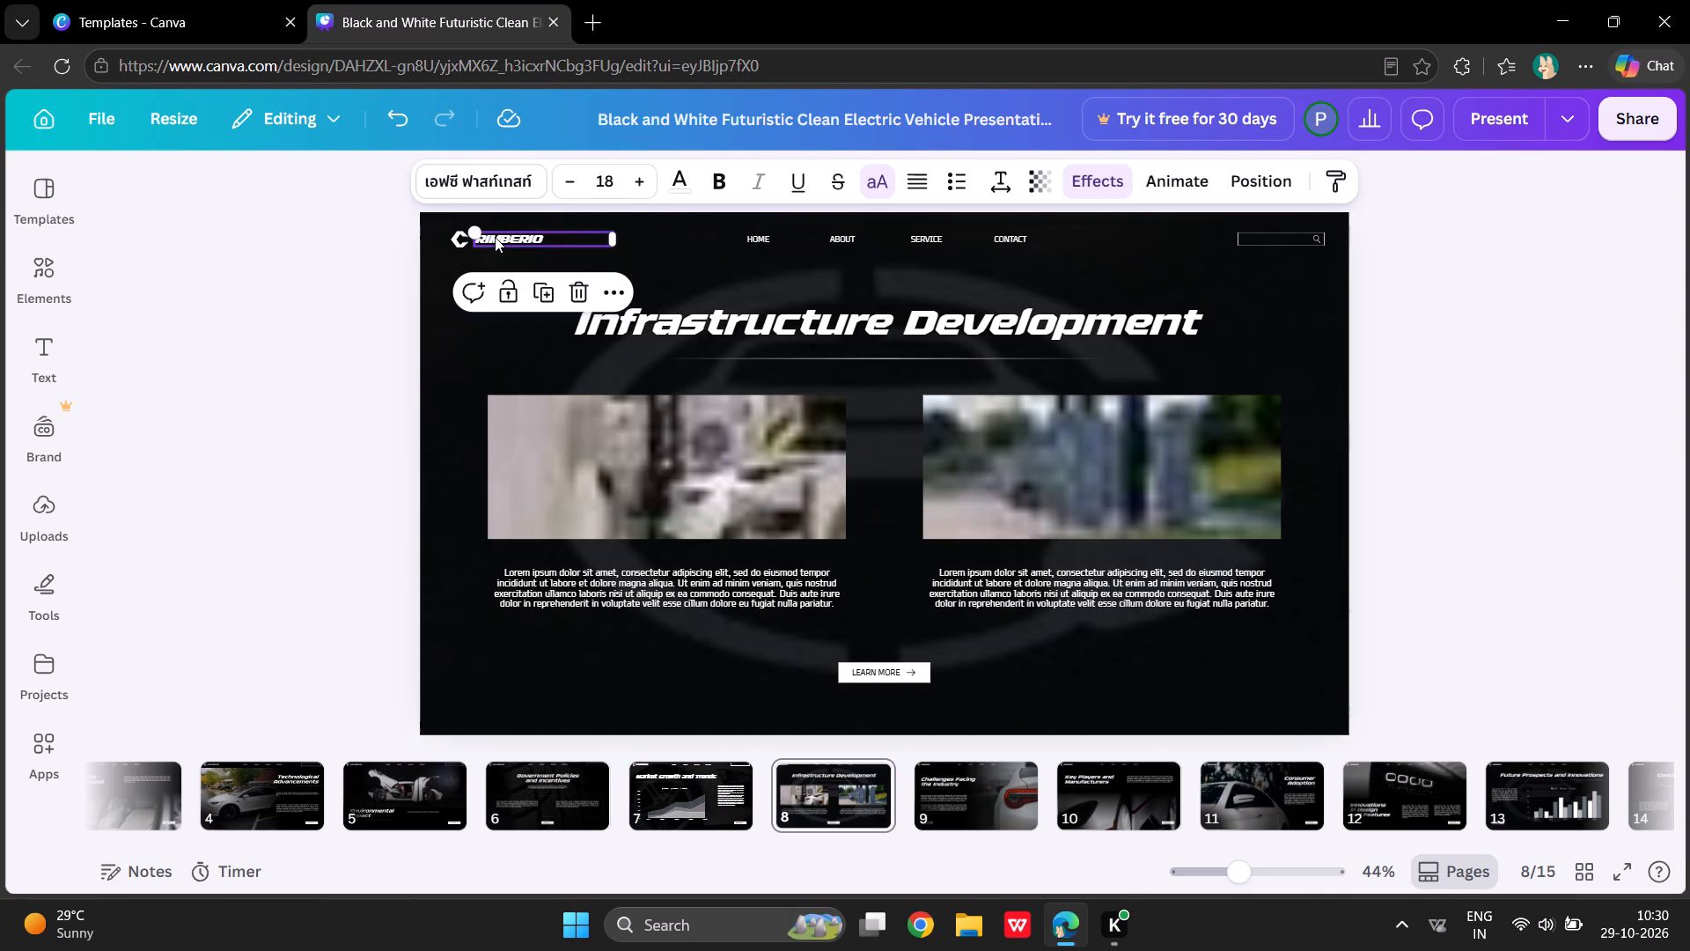
double_click(495, 237)
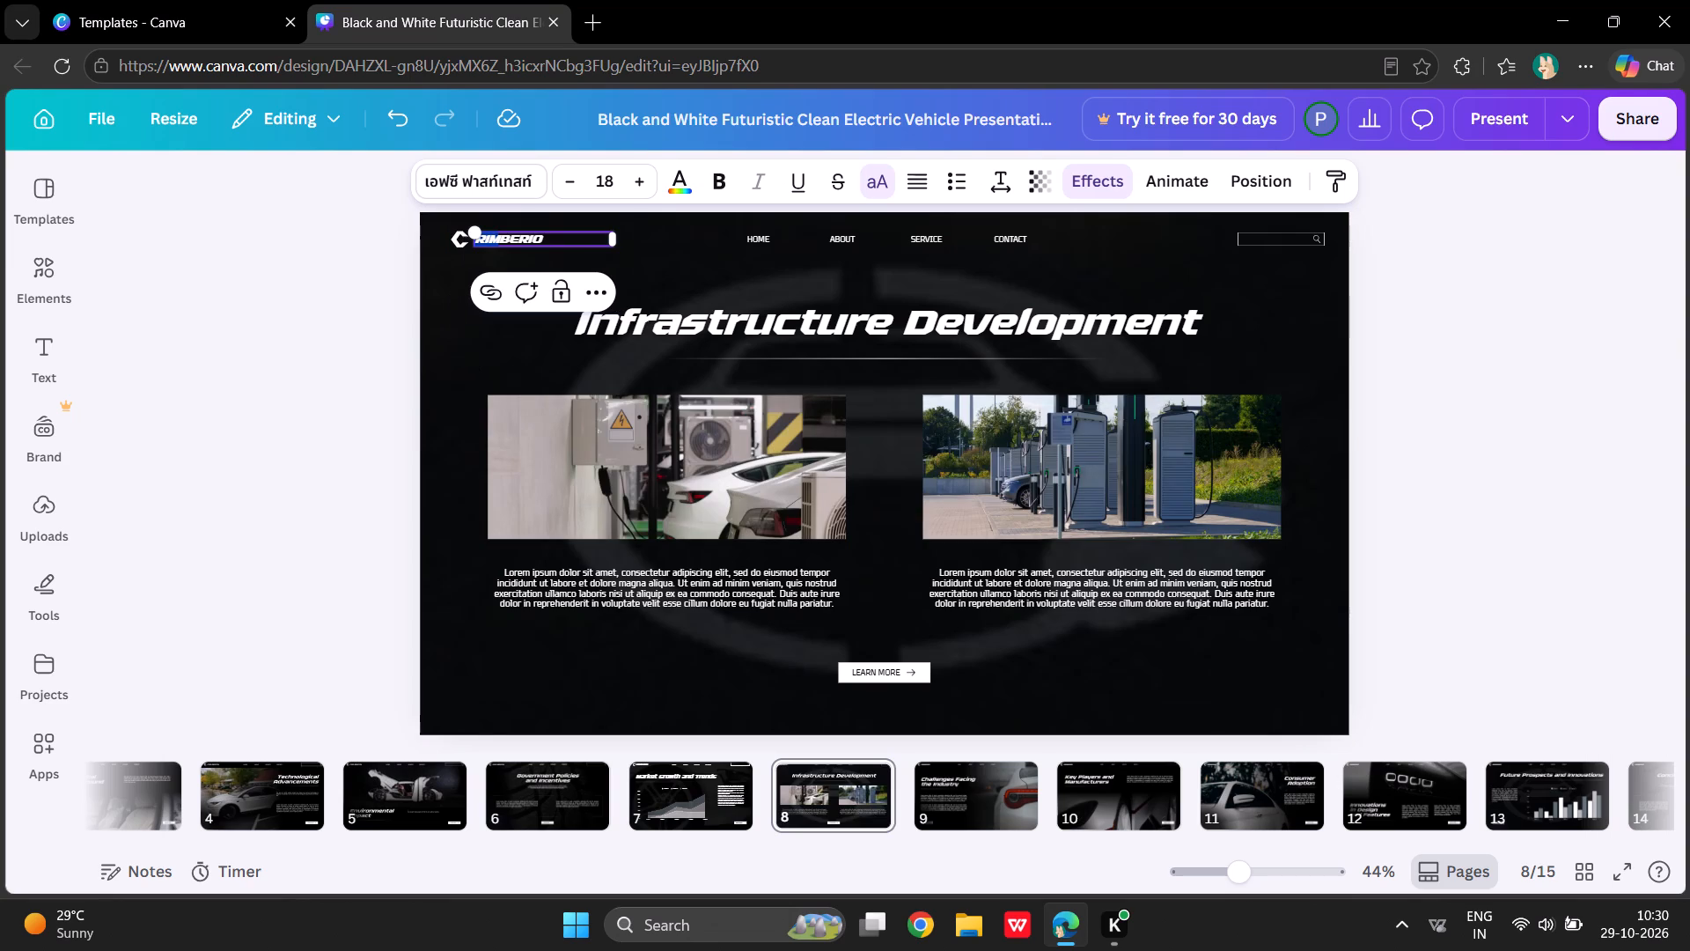